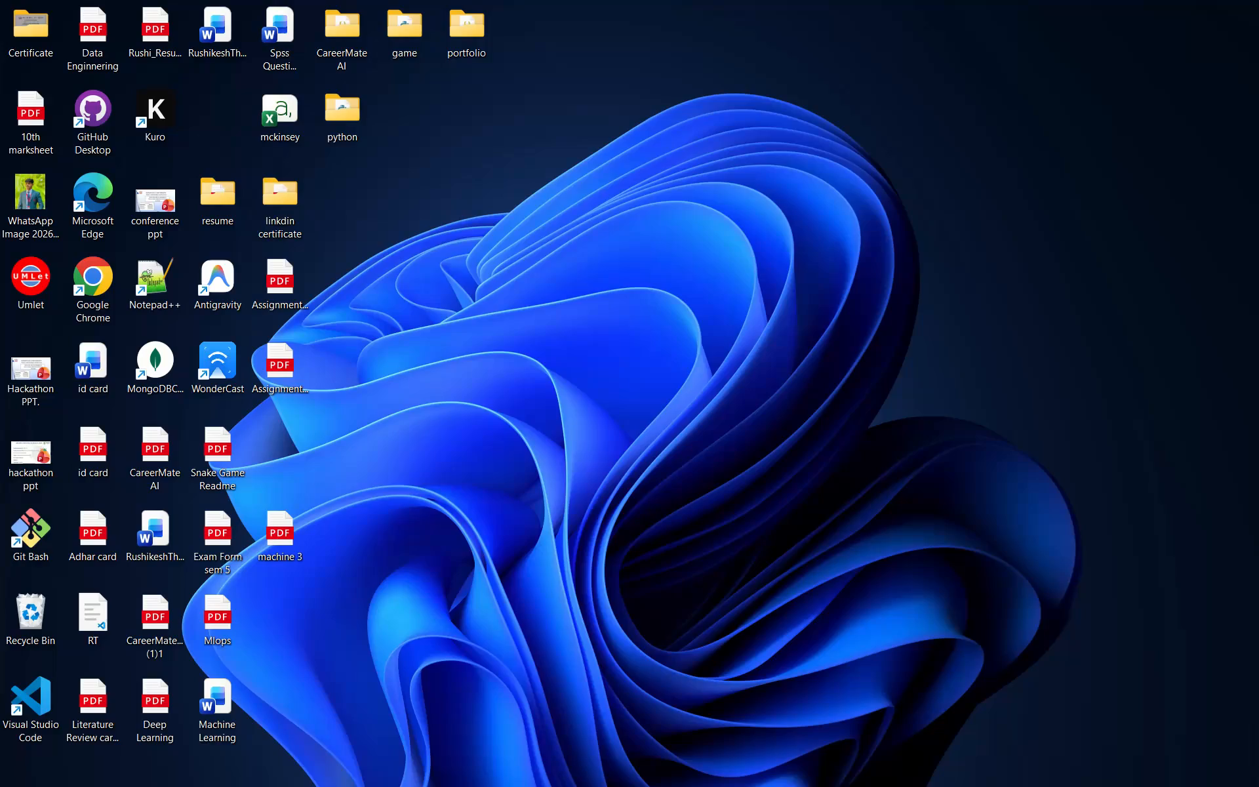
Open SPI_Seminar_Synopsis from the Downloads folder in a maximized window and enable editing.
left_click(689, 468)
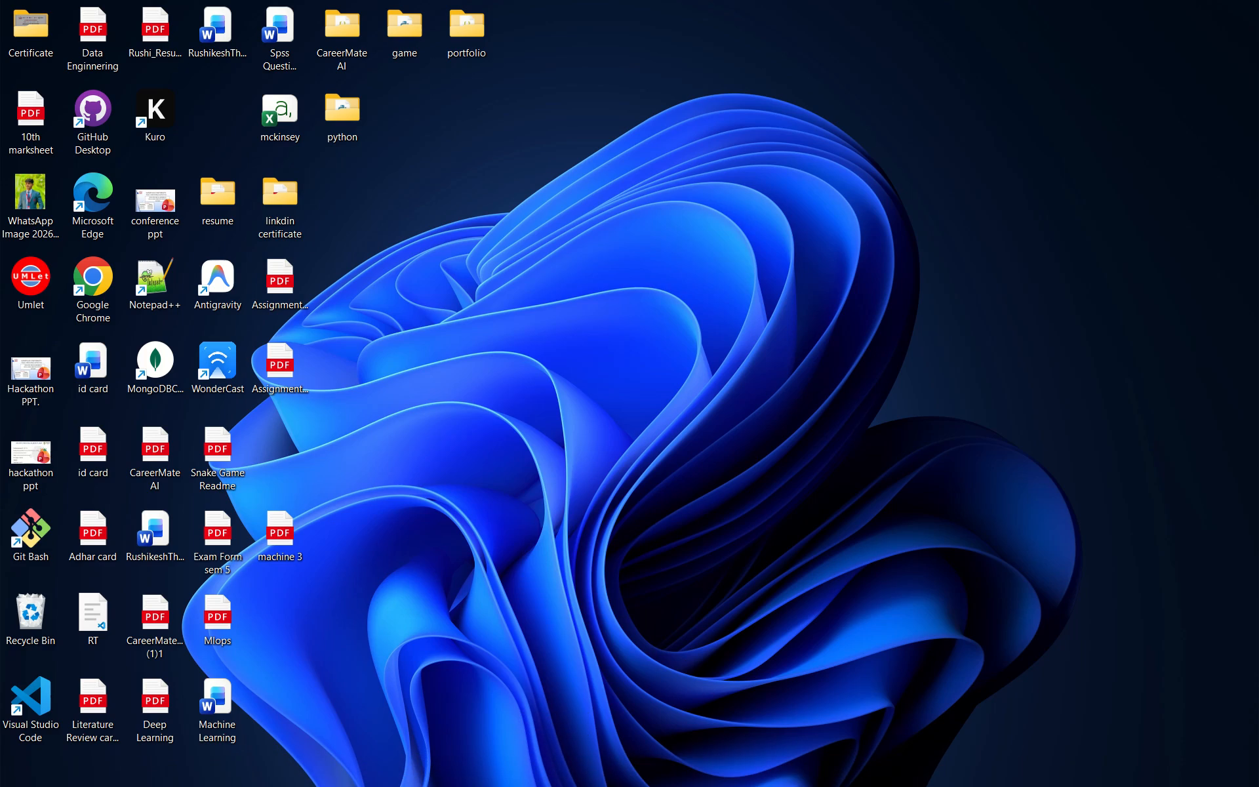
triple_click(557, 778)
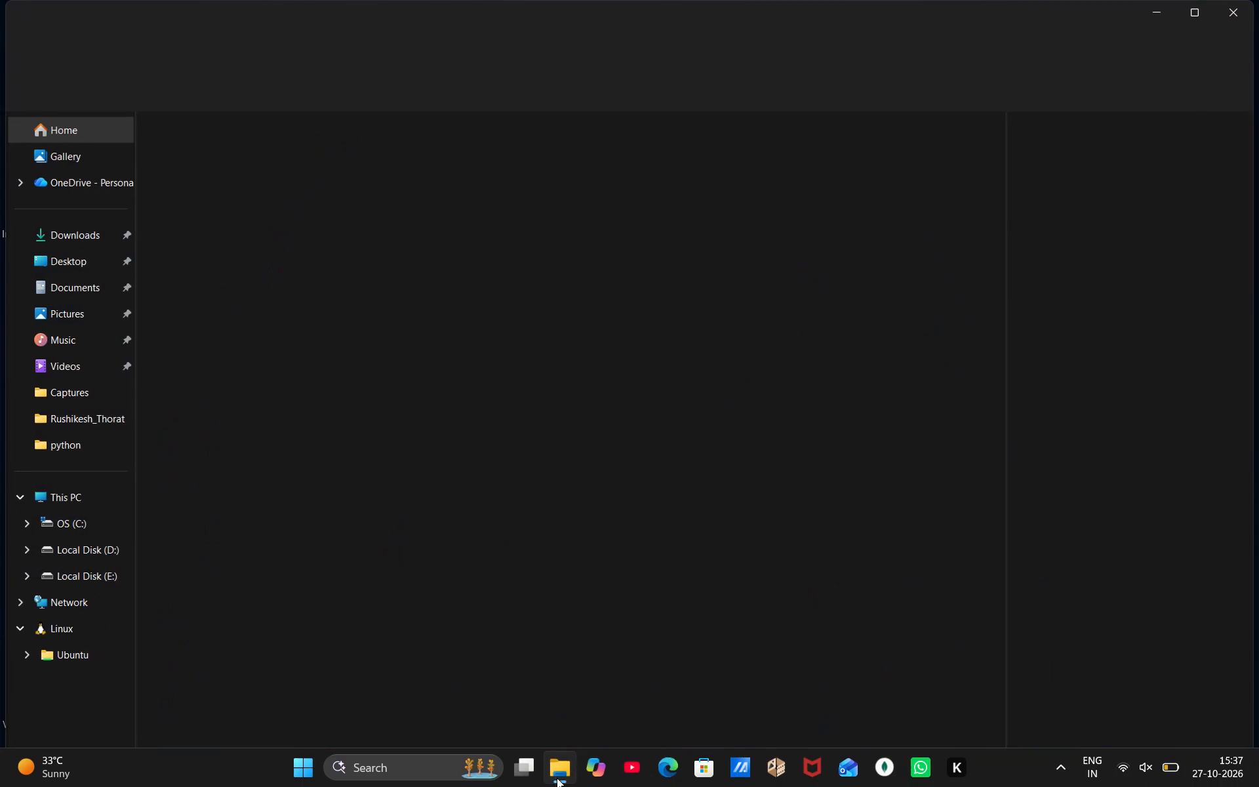
left_click(74, 225)
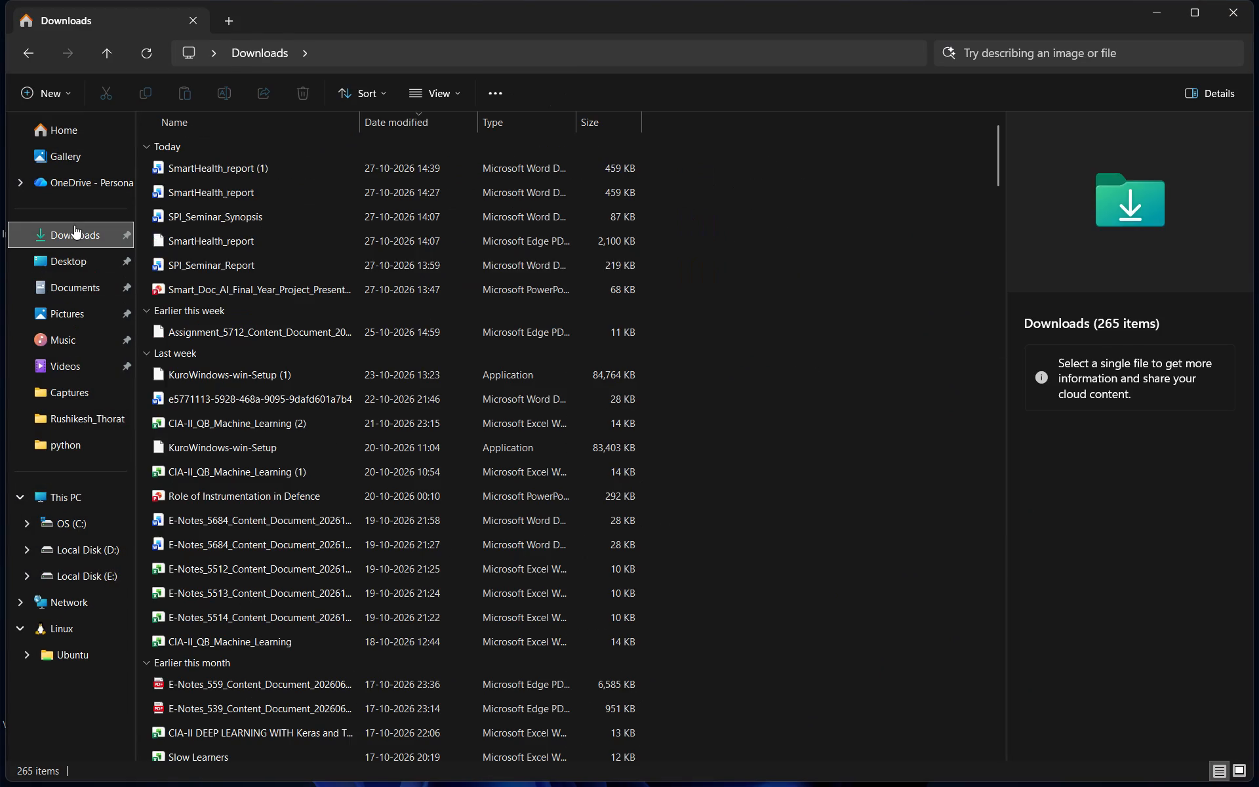
double_click(256, 217)
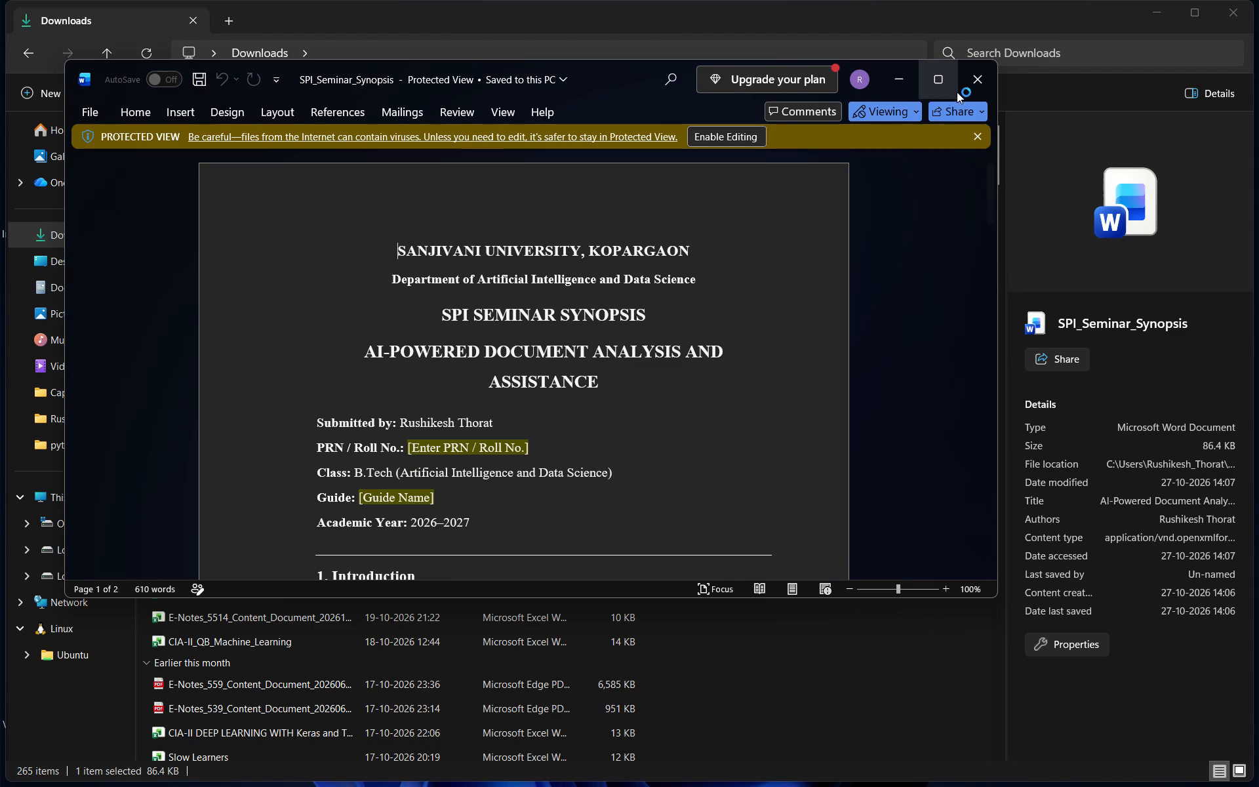
left_click(934, 93)
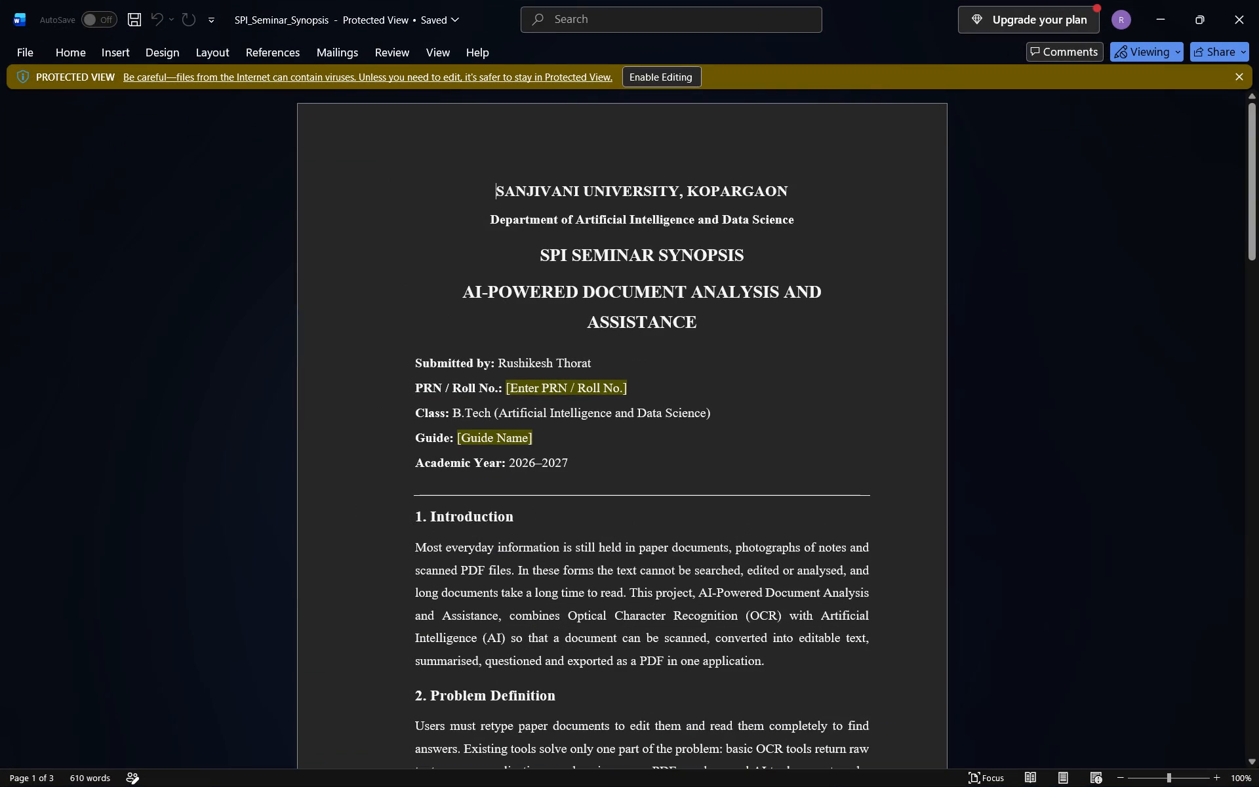
left_click(681, 84)
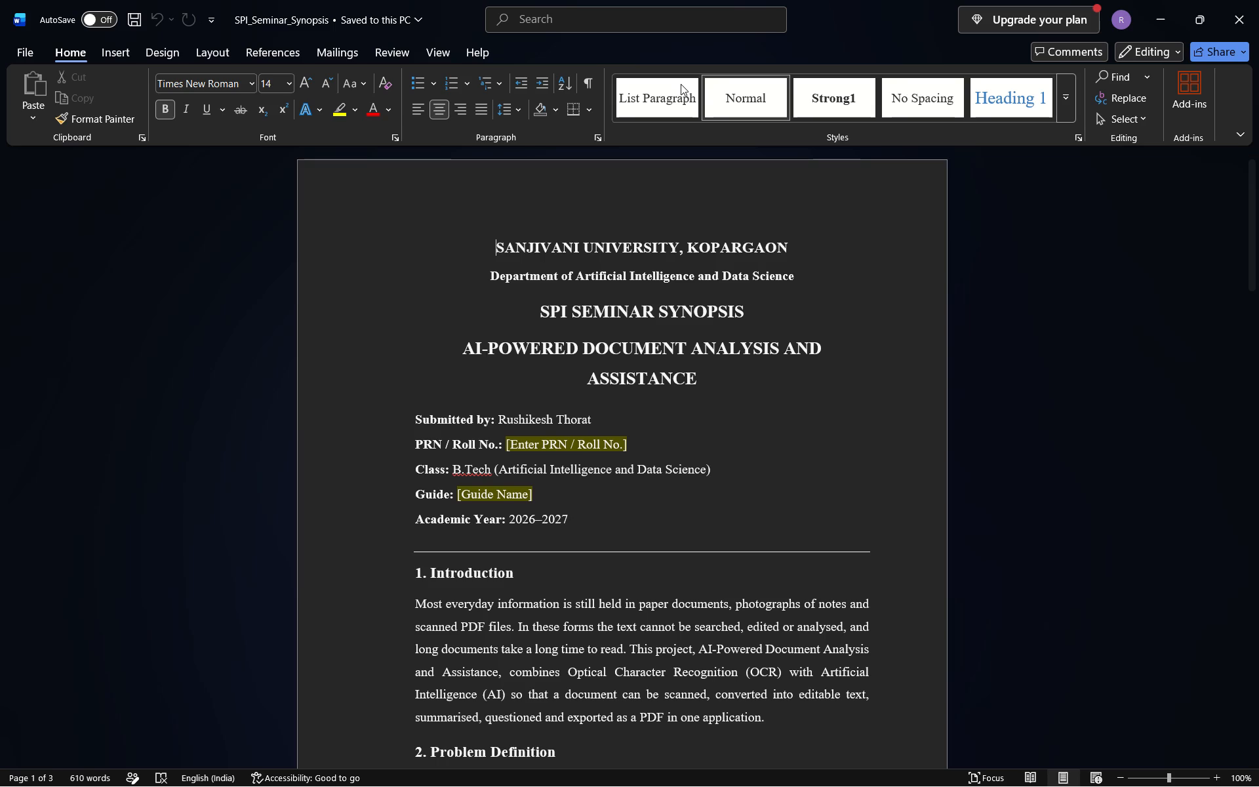
Examine the synopsis sections from the introduction to the workflow figure and the tools and technologies table.
scroll(762, 279, "down", 4)
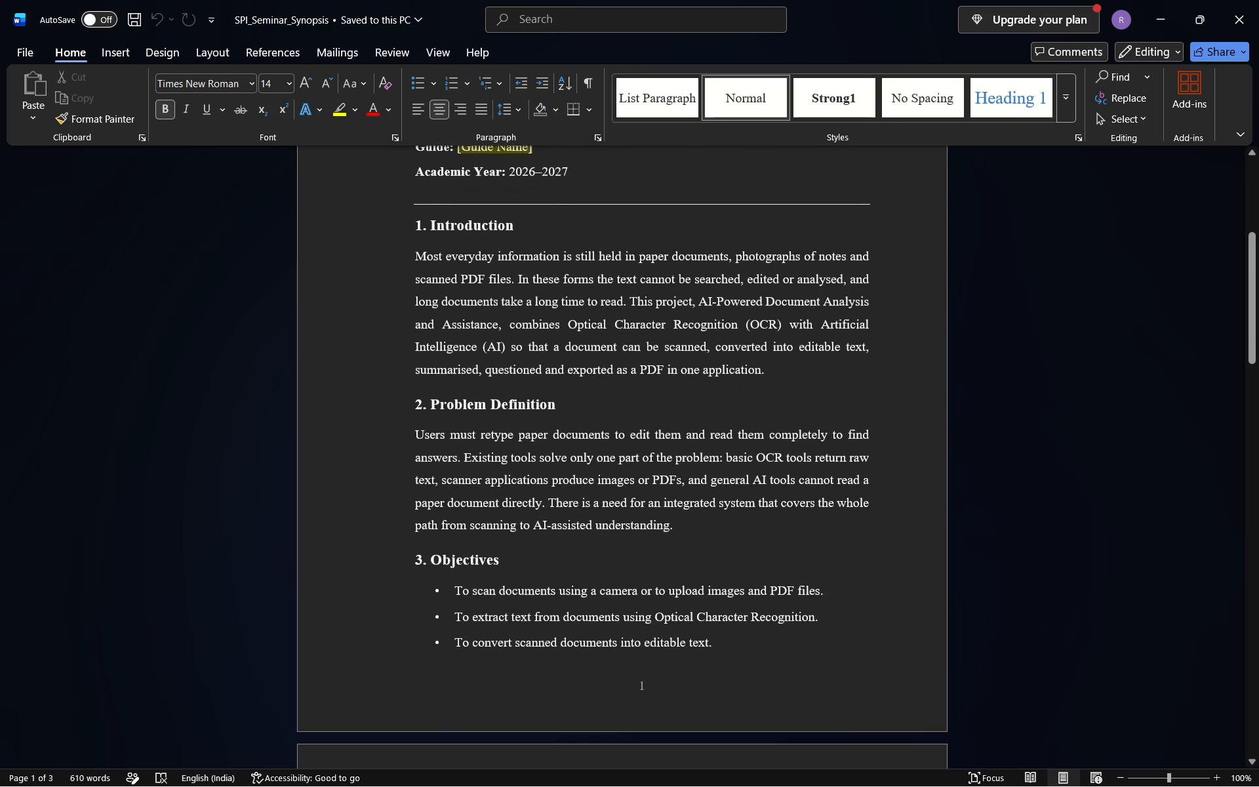
scroll(762, 279, "down", 7)
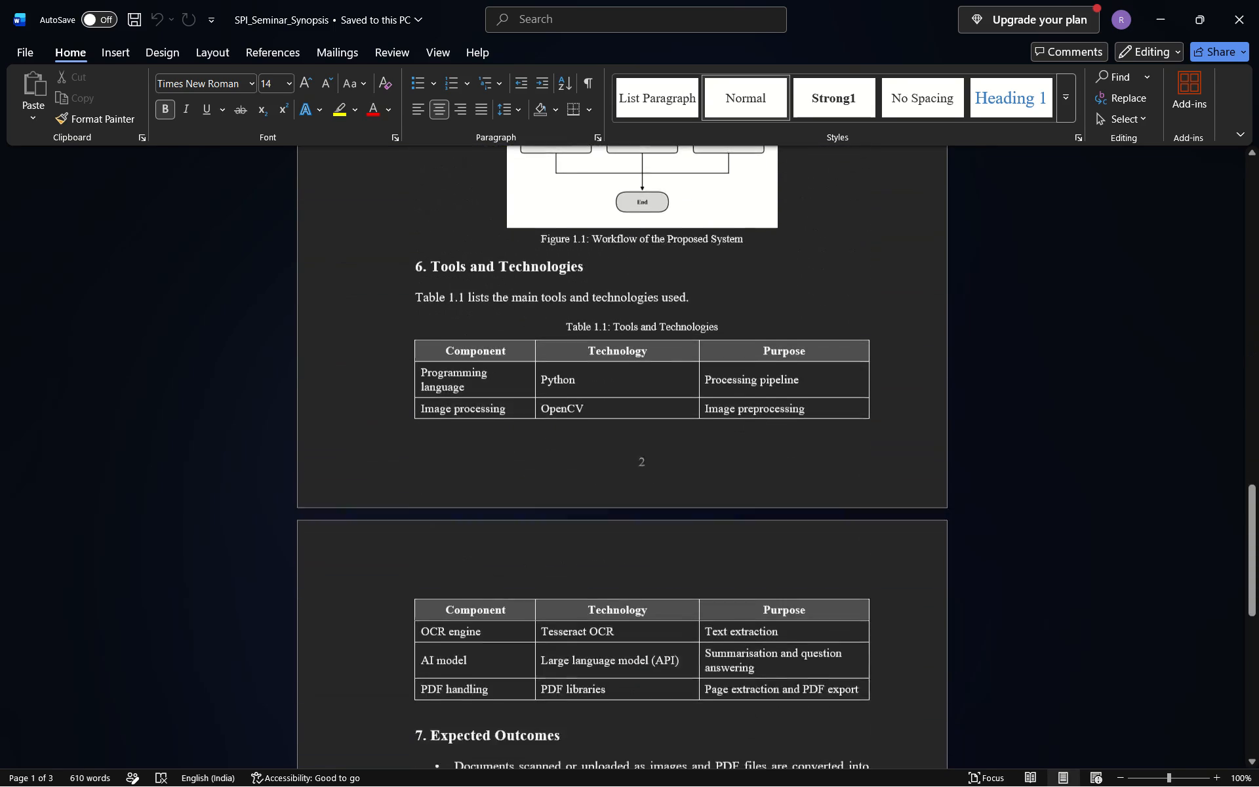
scroll(762, 279, "down", 2)
scroll(762, 279, "up", 3)
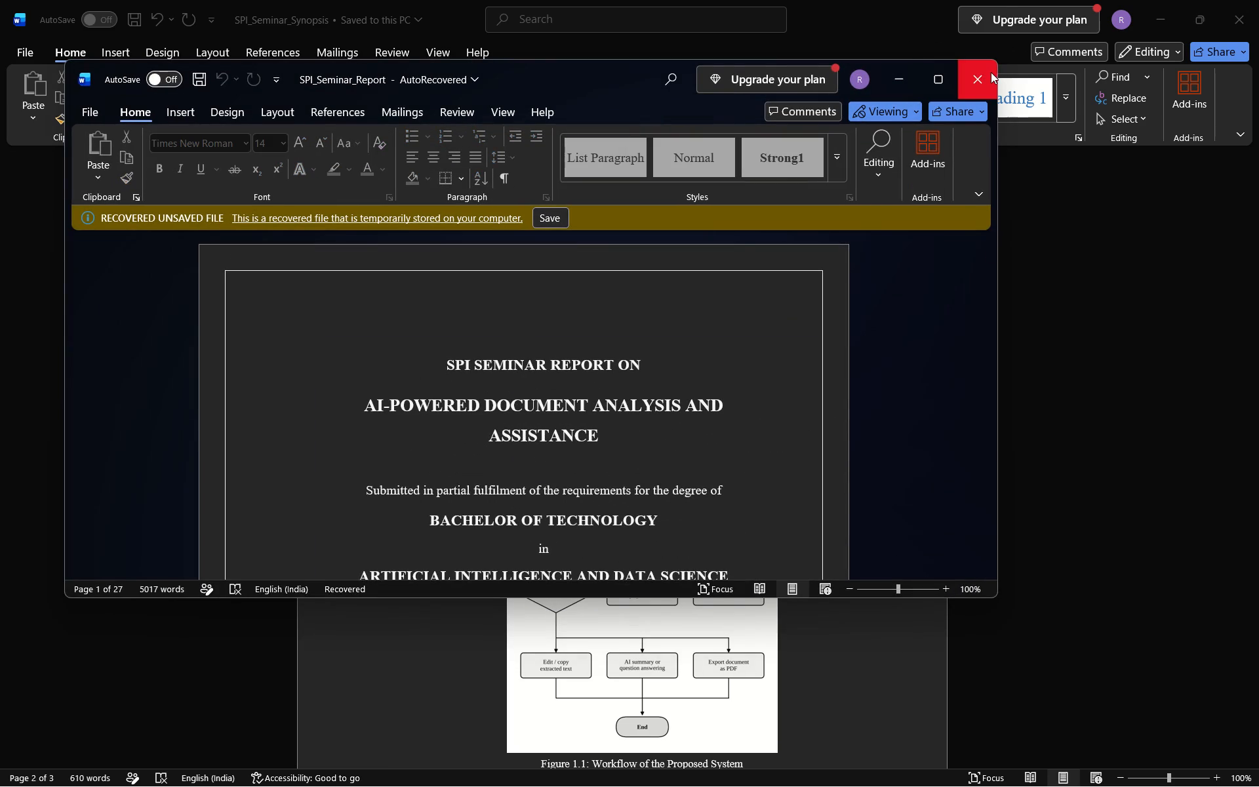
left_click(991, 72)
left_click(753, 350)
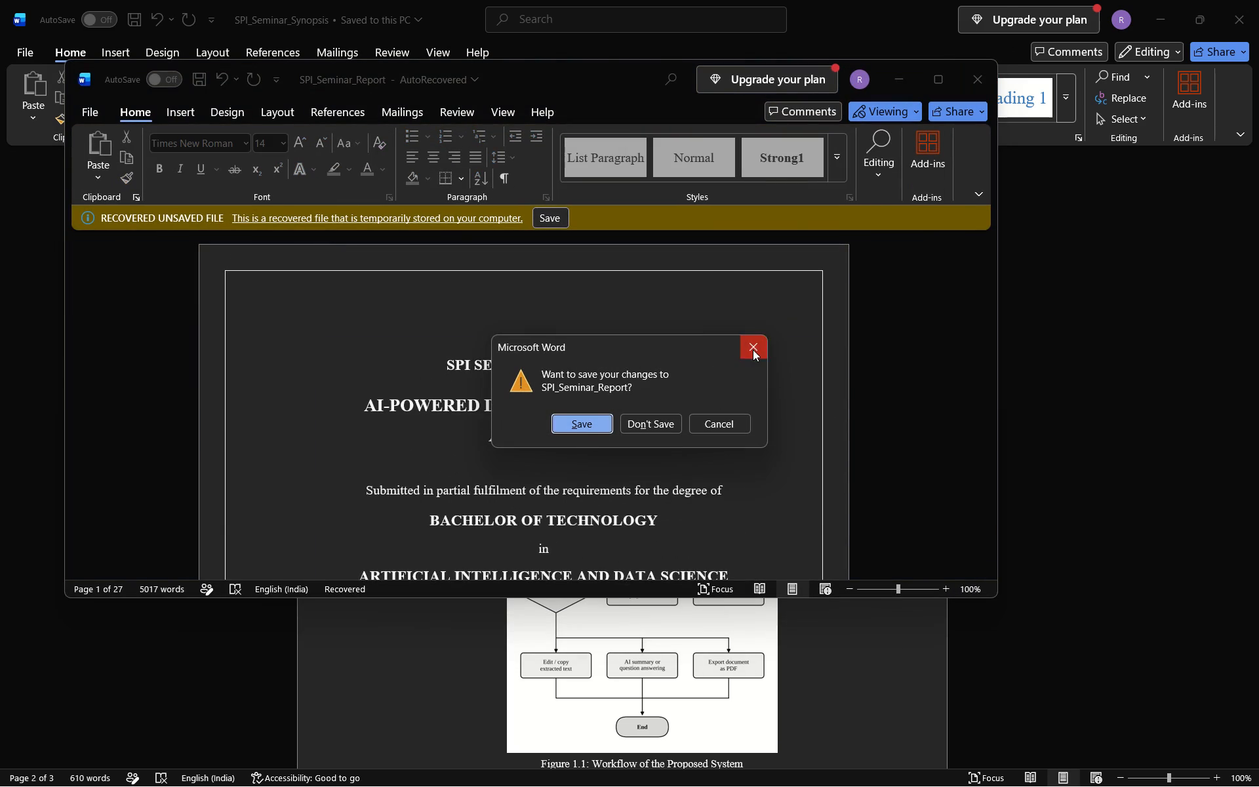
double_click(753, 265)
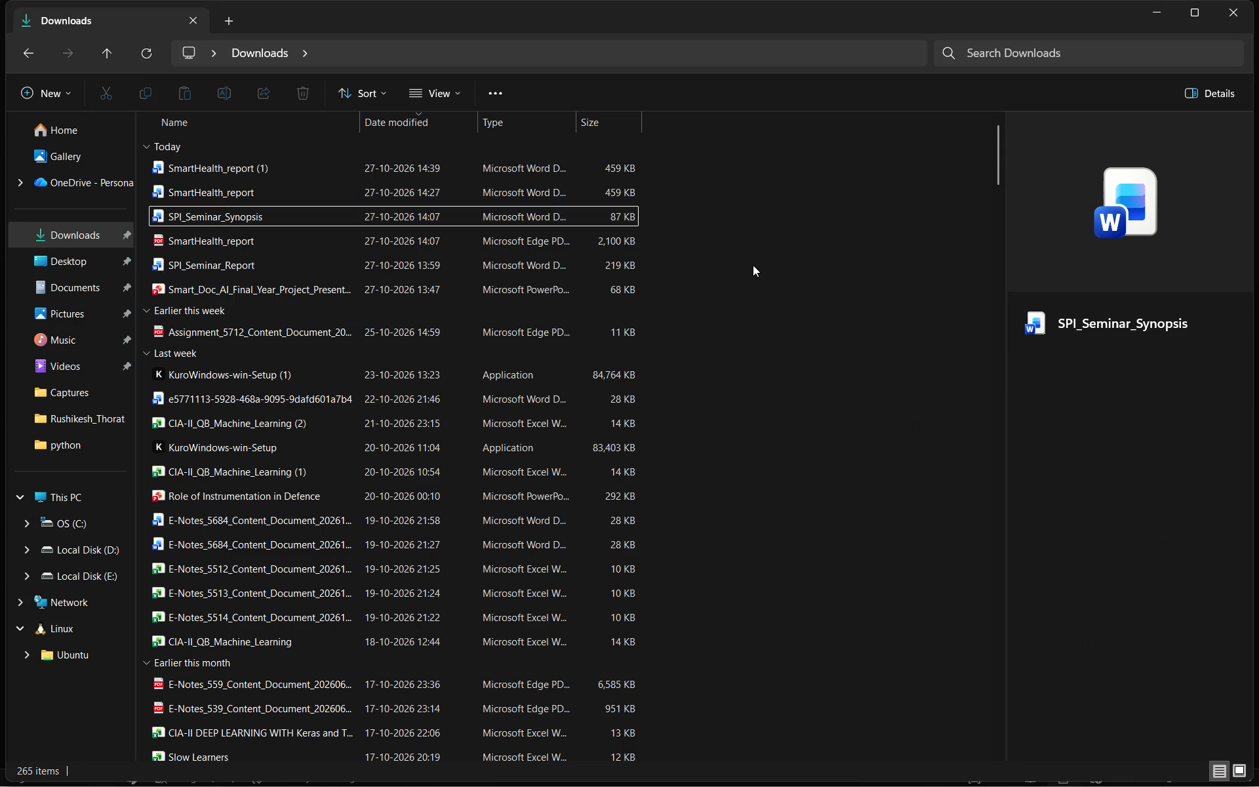
Maximize the recovered SmartHealth_report (1) document and examine its cover and certificate pages.
left_click(984, 0)
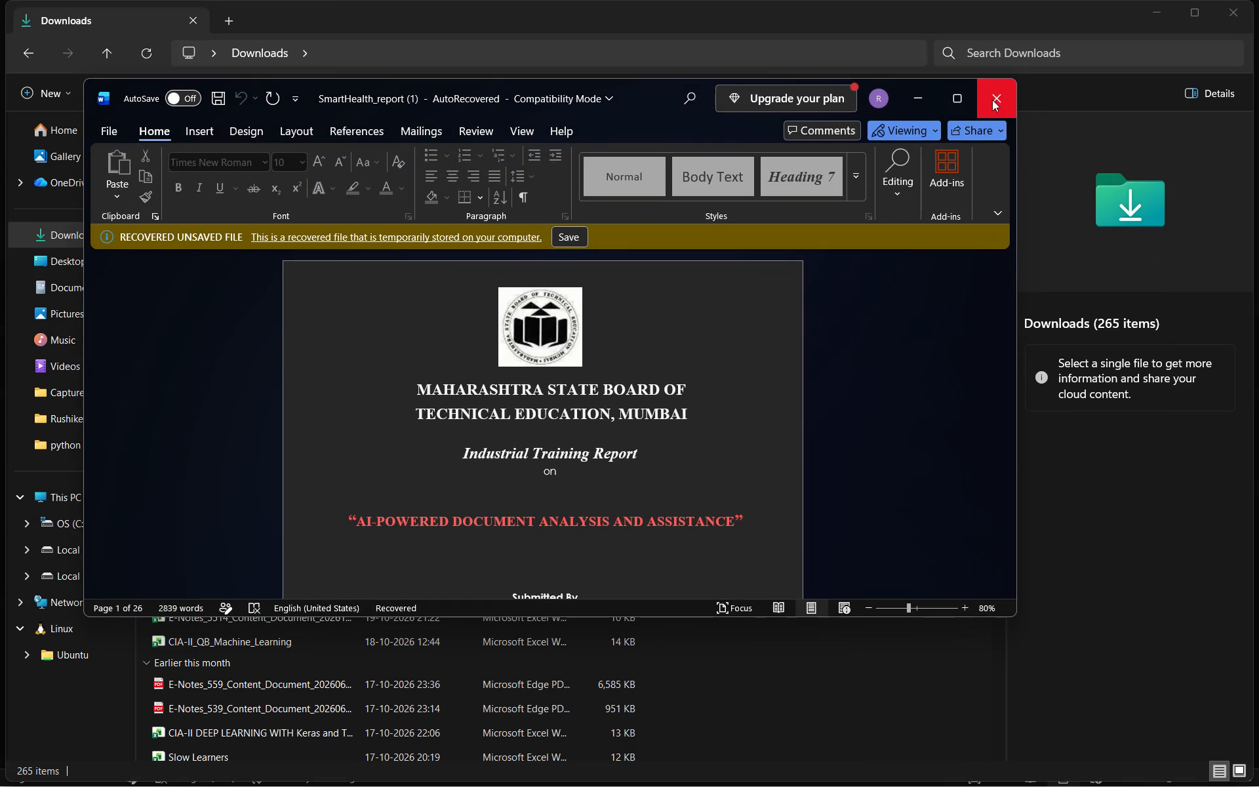
left_click(952, 96)
scroll(633, 521, "down", 1)
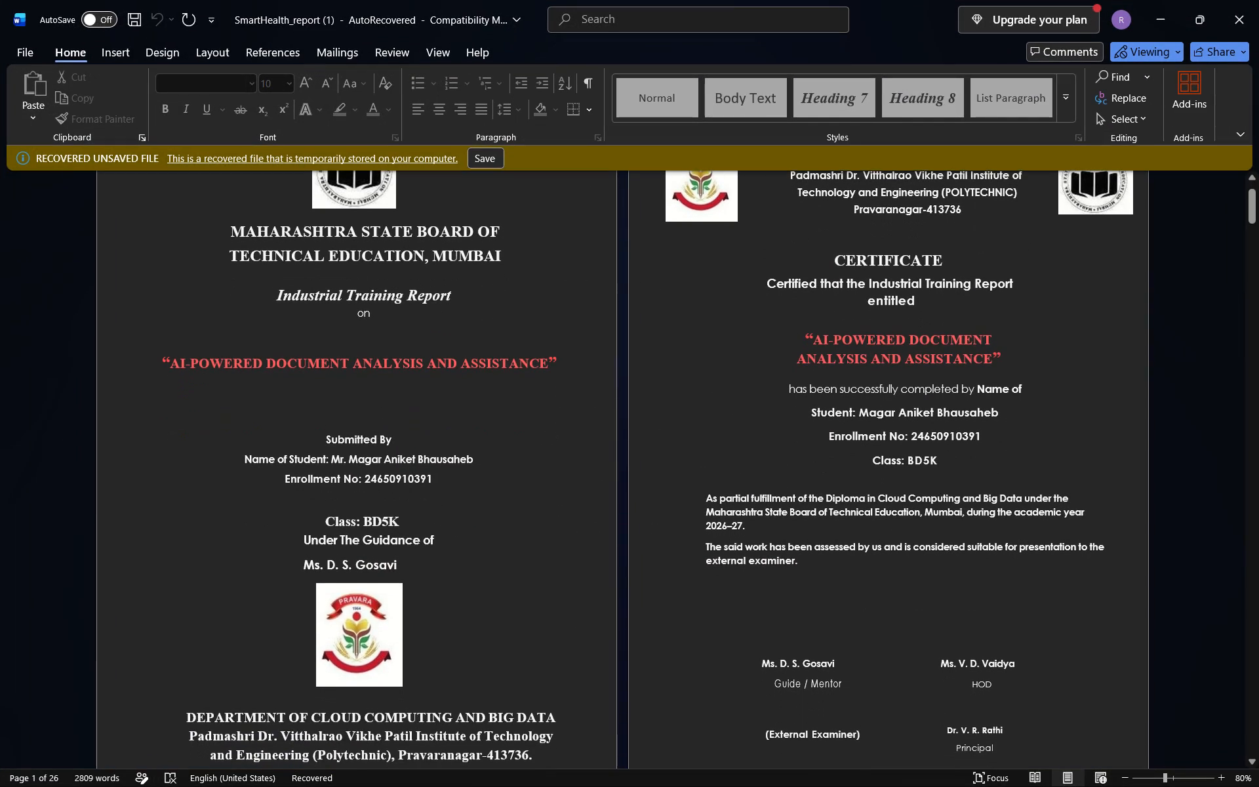
scroll(633, 521, "down", 2)
scroll(550, 548, "down", 1)
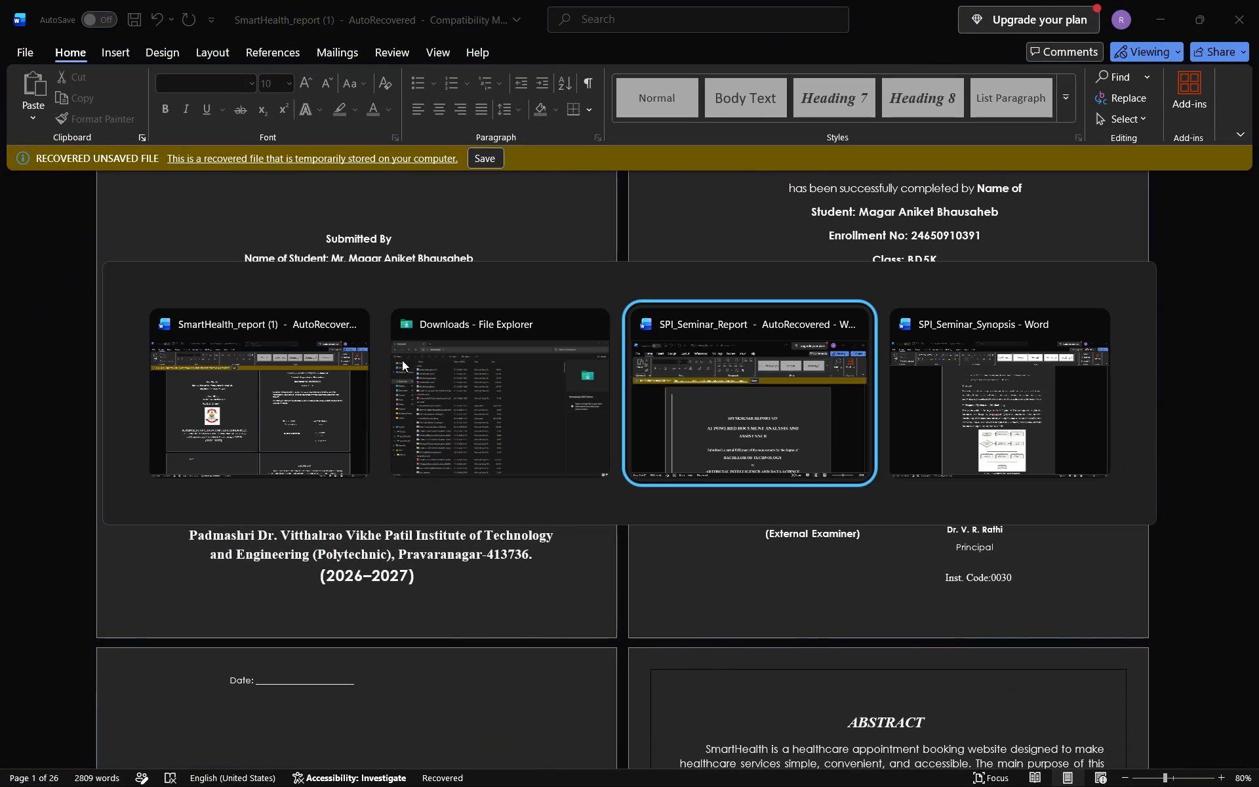
Open SPI_Seminar_Report from the Downloads folder and close the SPI_Seminar_Synopsis document.
left_click(704, 389)
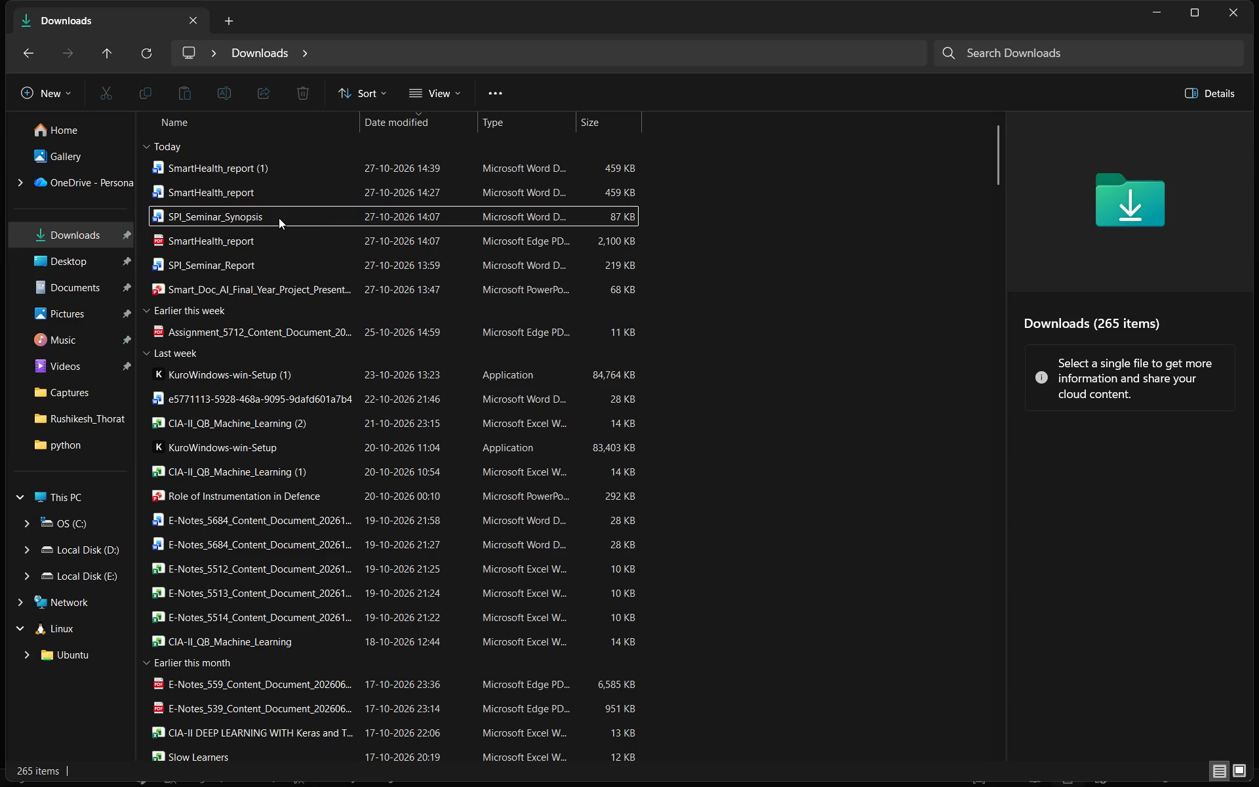
double_click(291, 265)
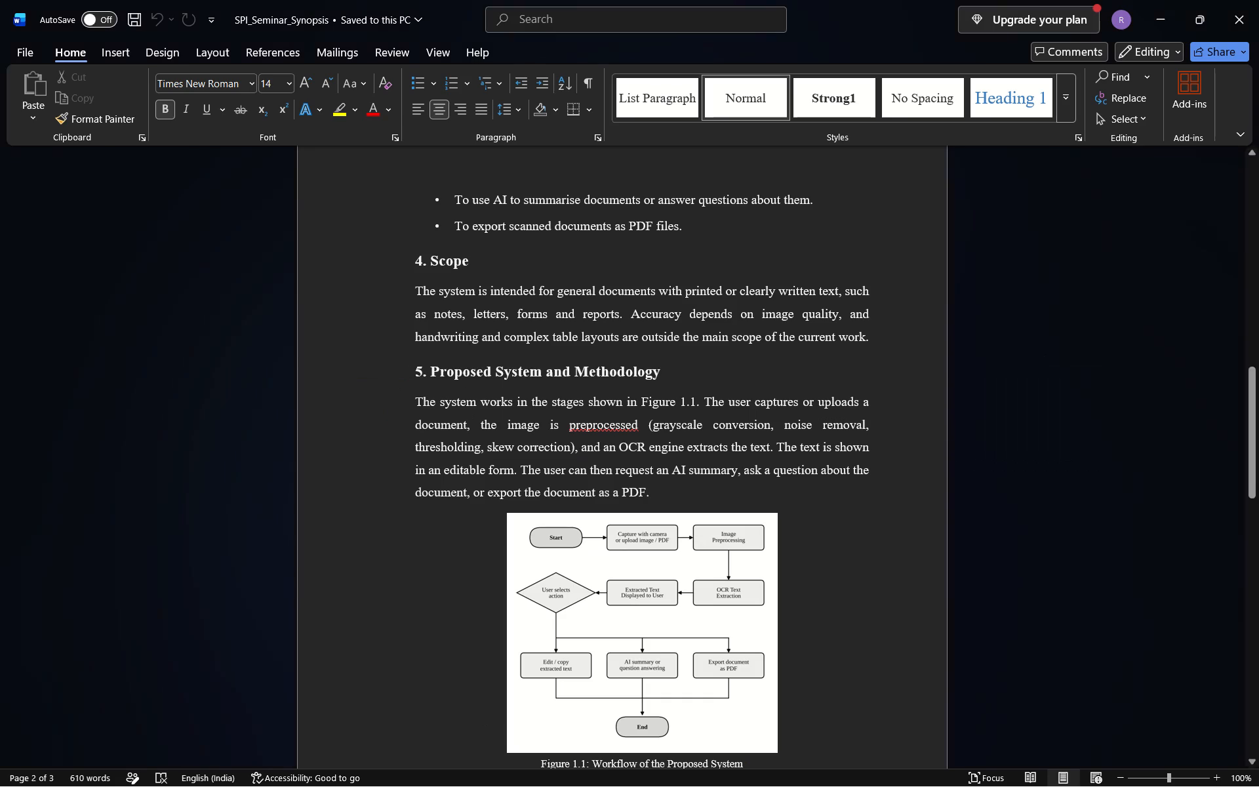
left_click(1258, 25)
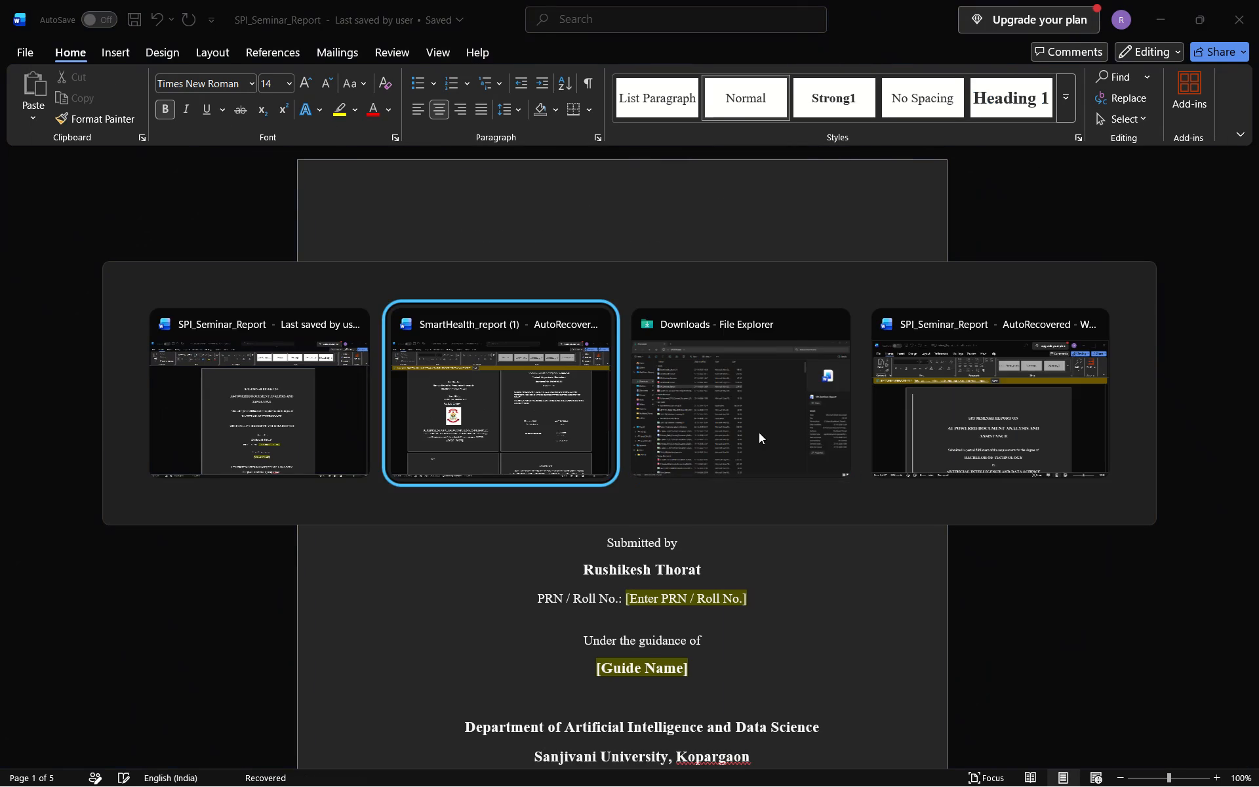
Return to SmartHealth_report (1) and examine the layout of its cover, certificate and abstract pages.
scroll(488, 492, "down", 1)
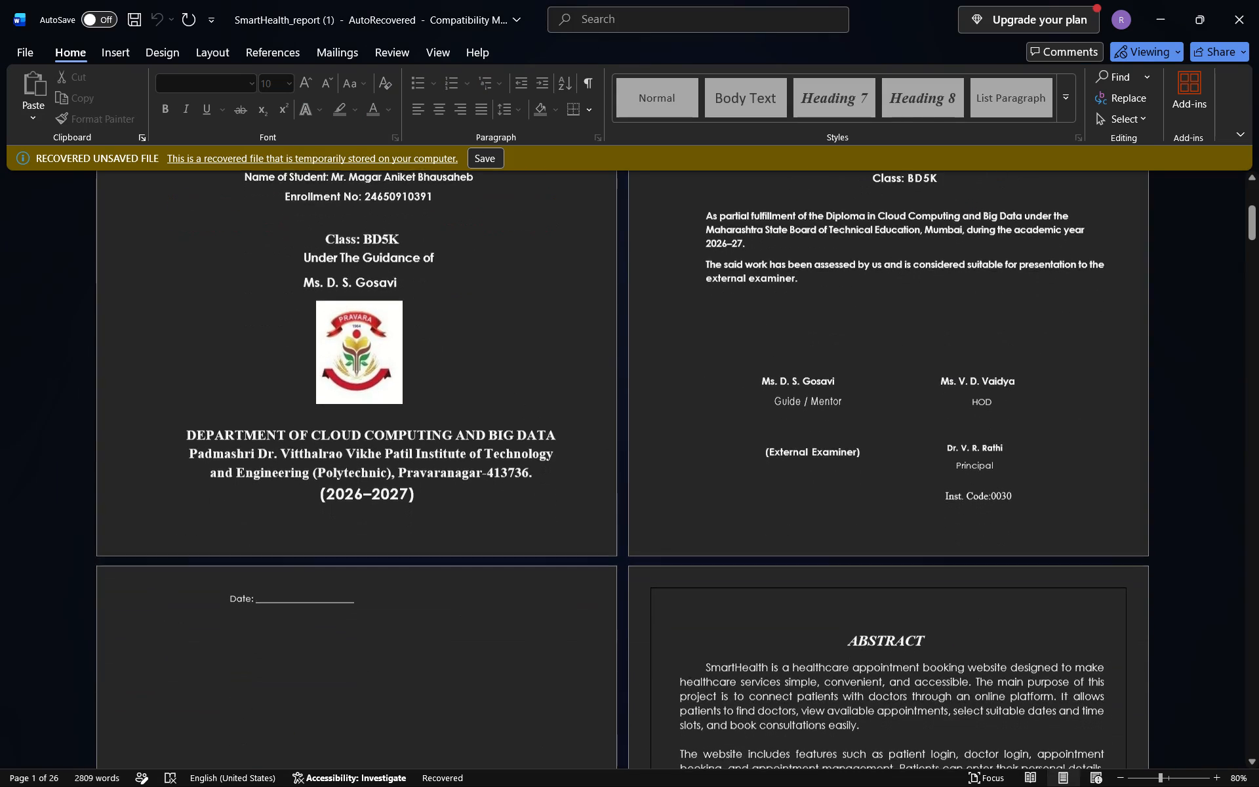
scroll(488, 492, "down", 1)
scroll(488, 492, "up", 6)
scroll(488, 492, "down", 1)
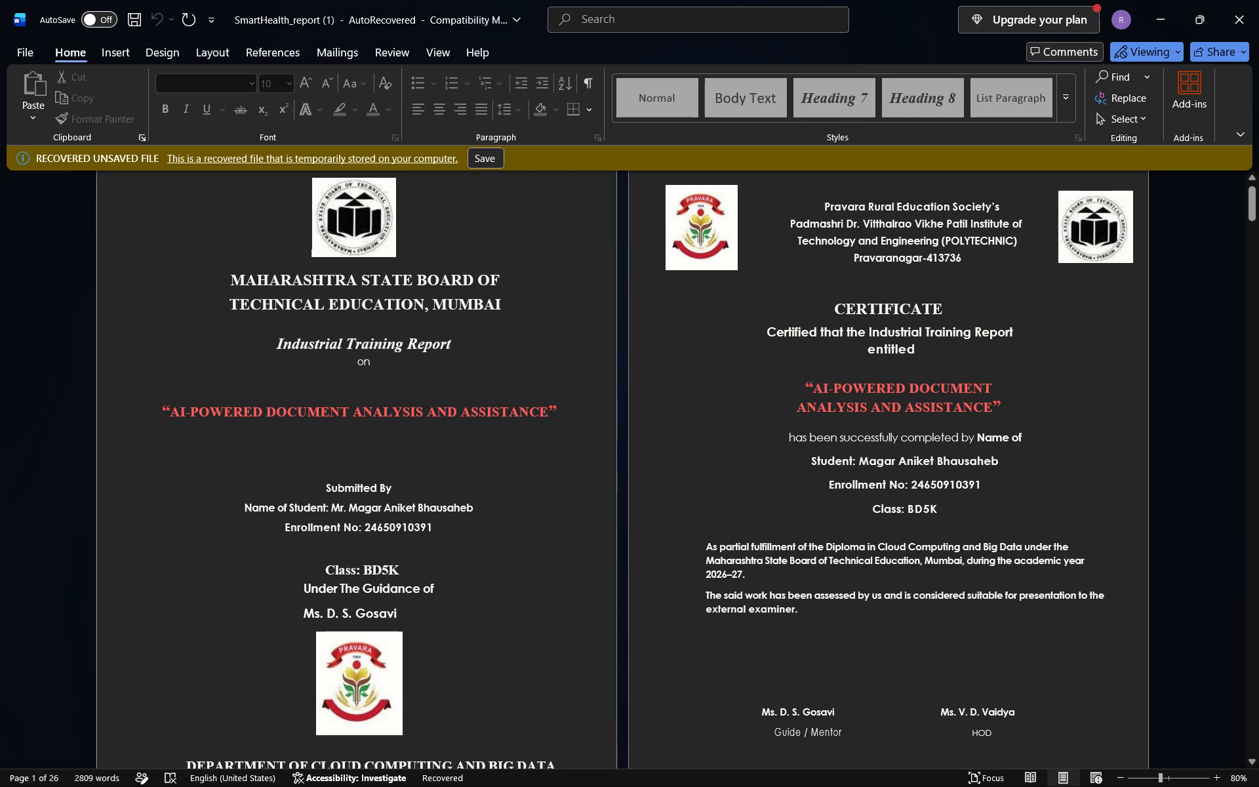
scroll(577, 546, "down", 1)
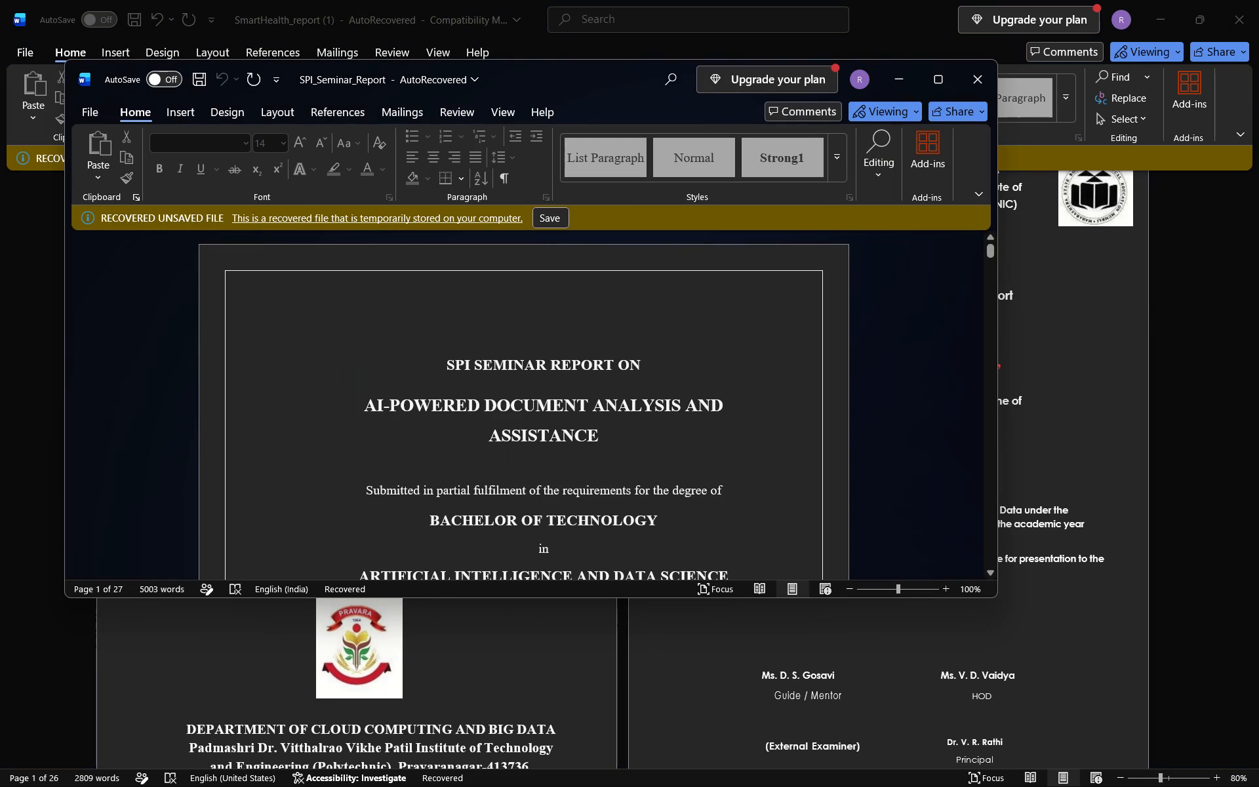
Examine the title page and abstract of the auto-recovered SPI_Seminar_Report.
scroll(688, 407, "down", 2)
scroll(688, 407, "up", 9)
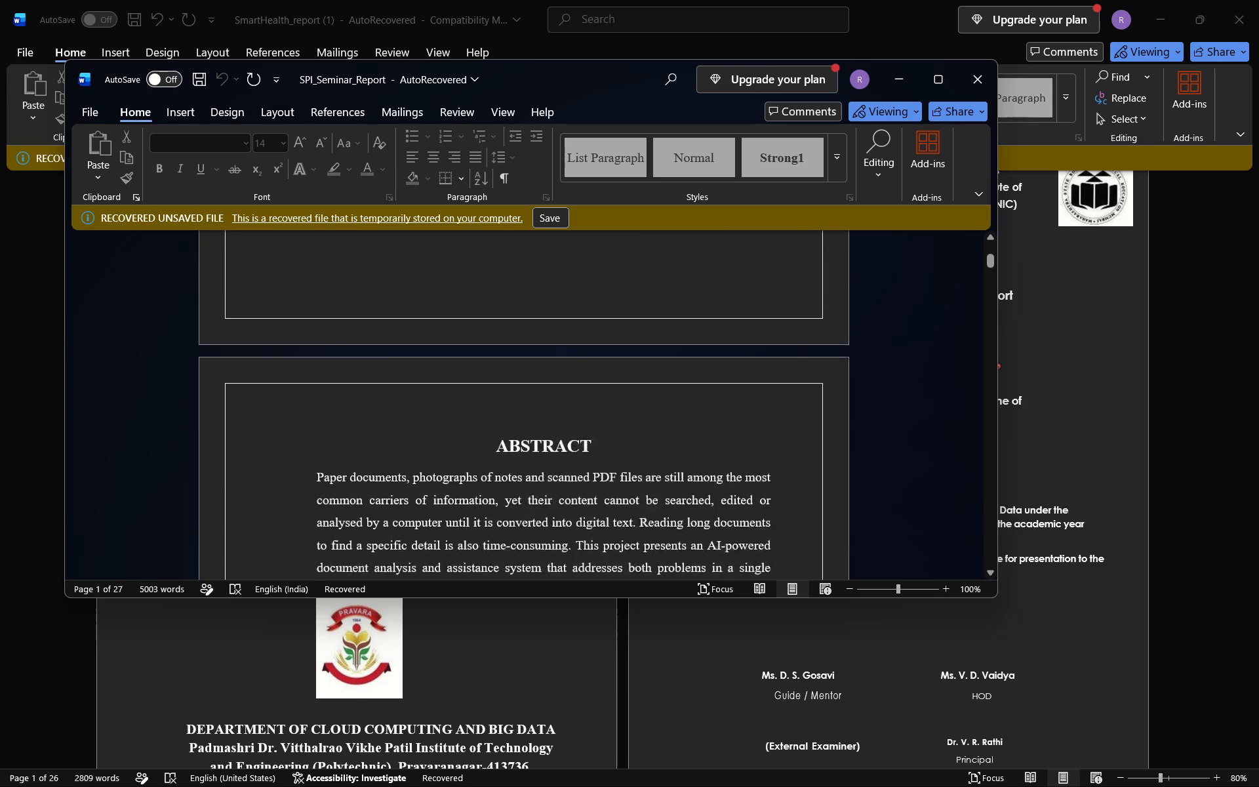
scroll(688, 407, "up", 7)
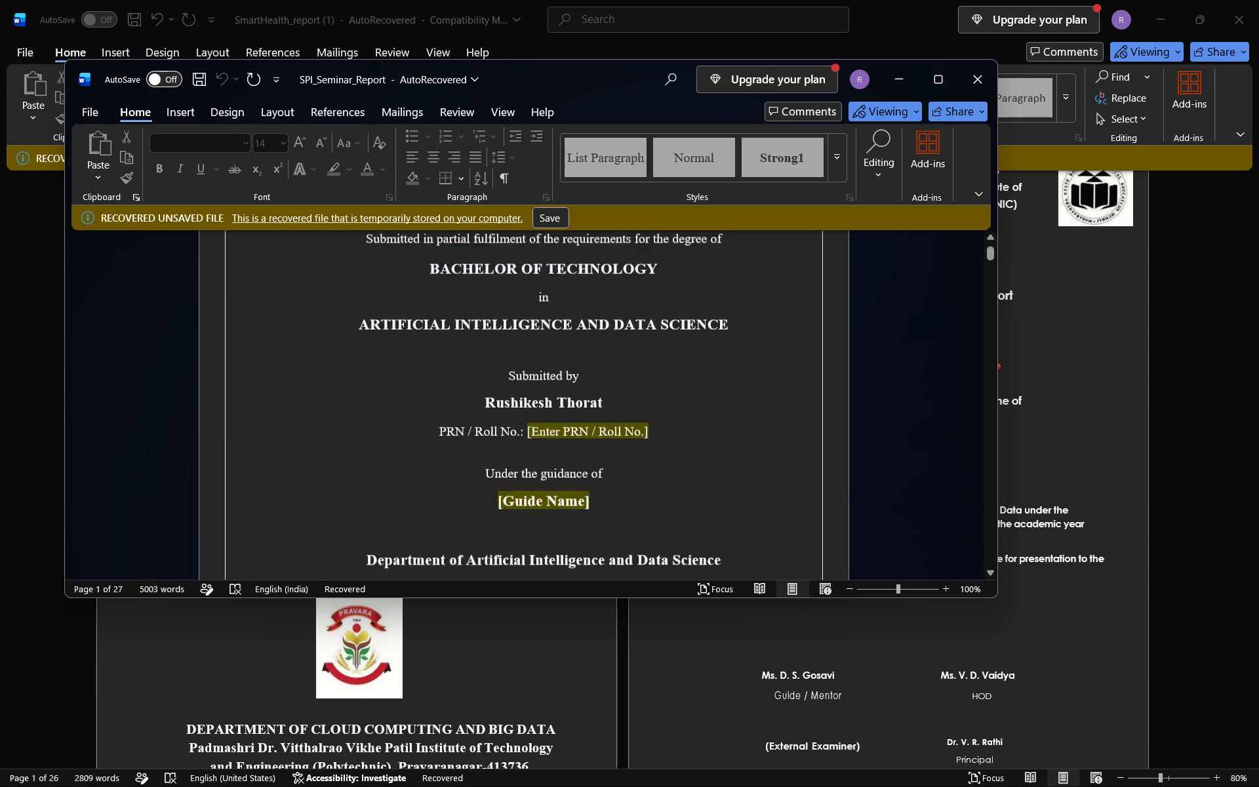
scroll(688, 407, "up", 1)
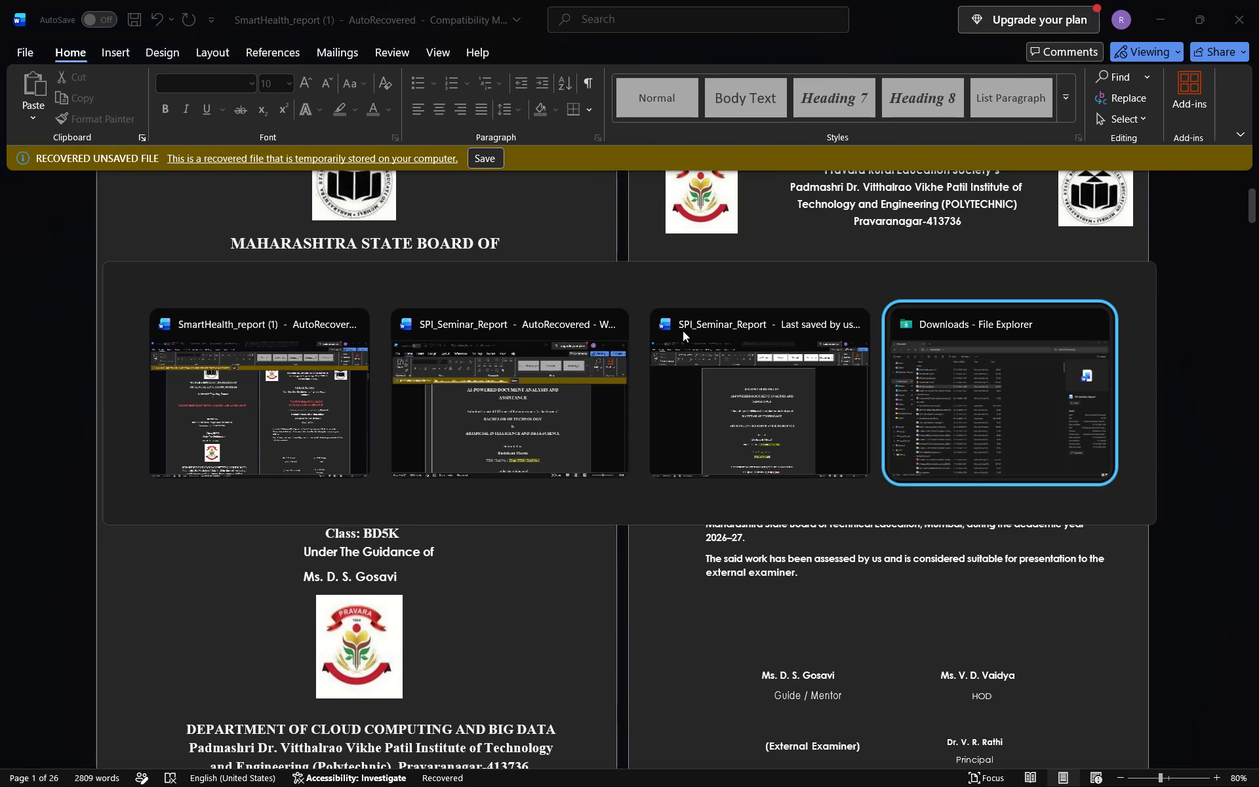
Switch to the last-saved SPI_Seminar_Report and review its abstract, table of contents, list of figures and opening chapters.
scroll(646, 575, "down", 3)
scroll(646, 575, "up", 2)
scroll(646, 575, "down", 6)
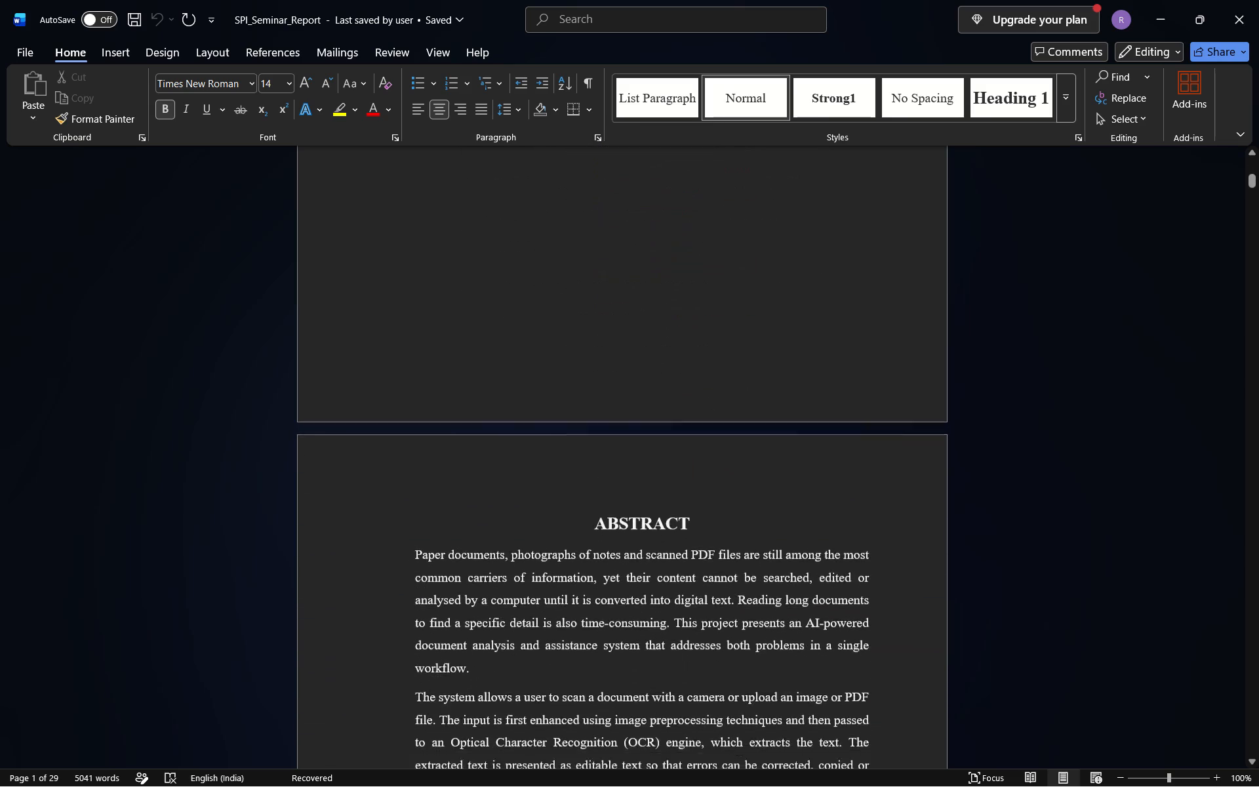
scroll(646, 575, "down", 6)
scroll(646, 575, "up", 1)
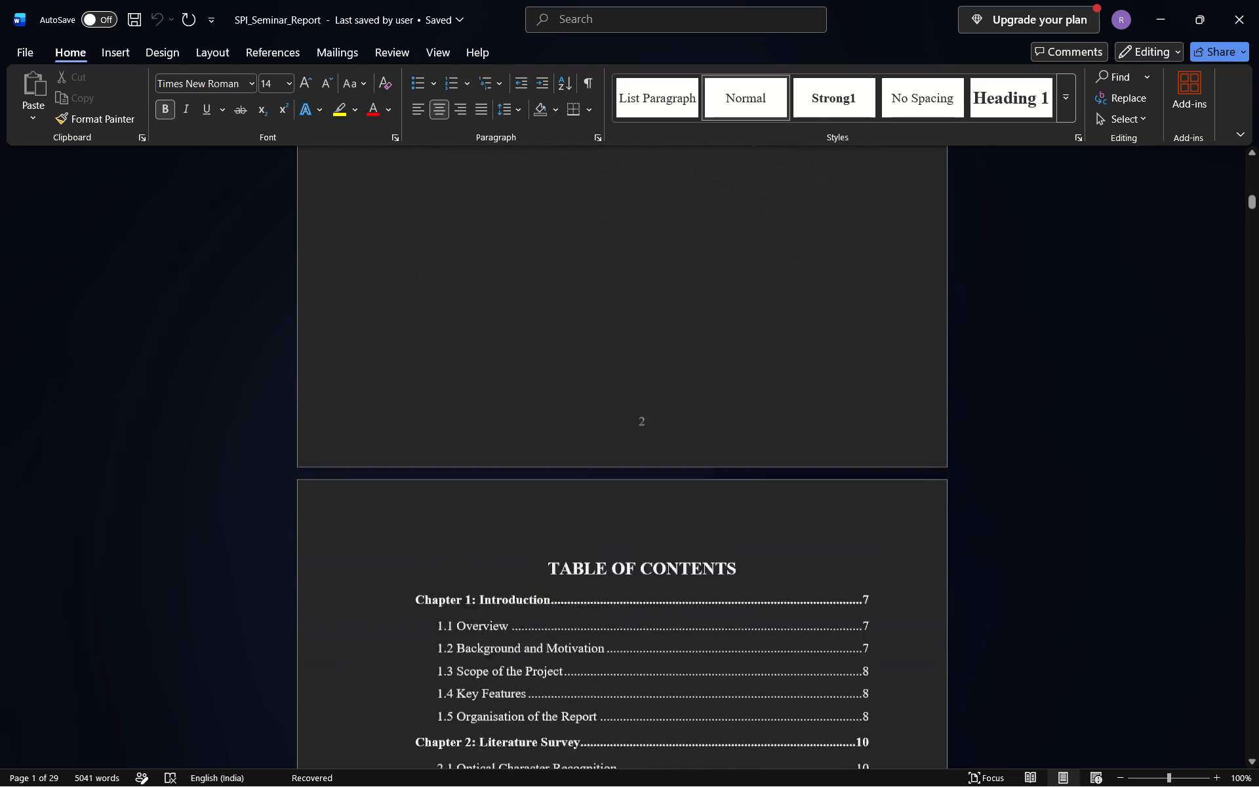
scroll(646, 575, "up", 2)
scroll(646, 575, "down", 8)
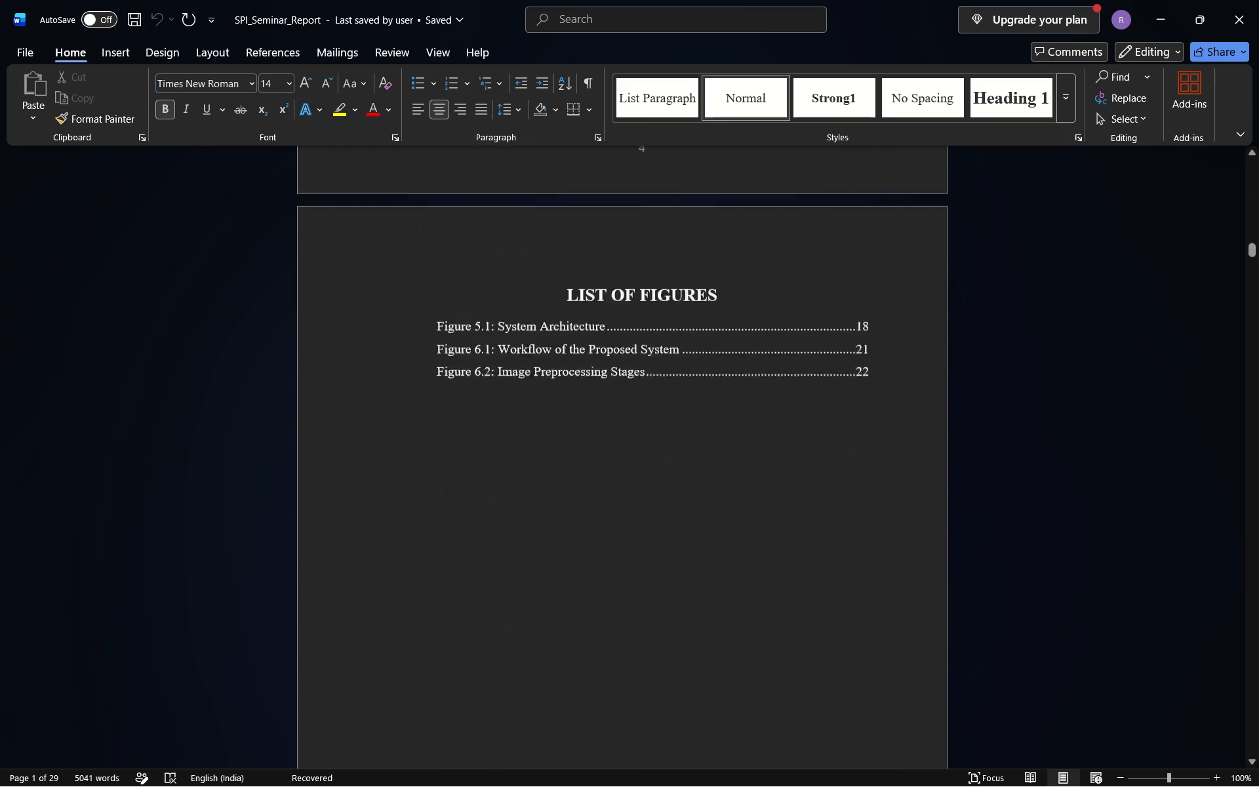
scroll(646, 575, "down", 14)
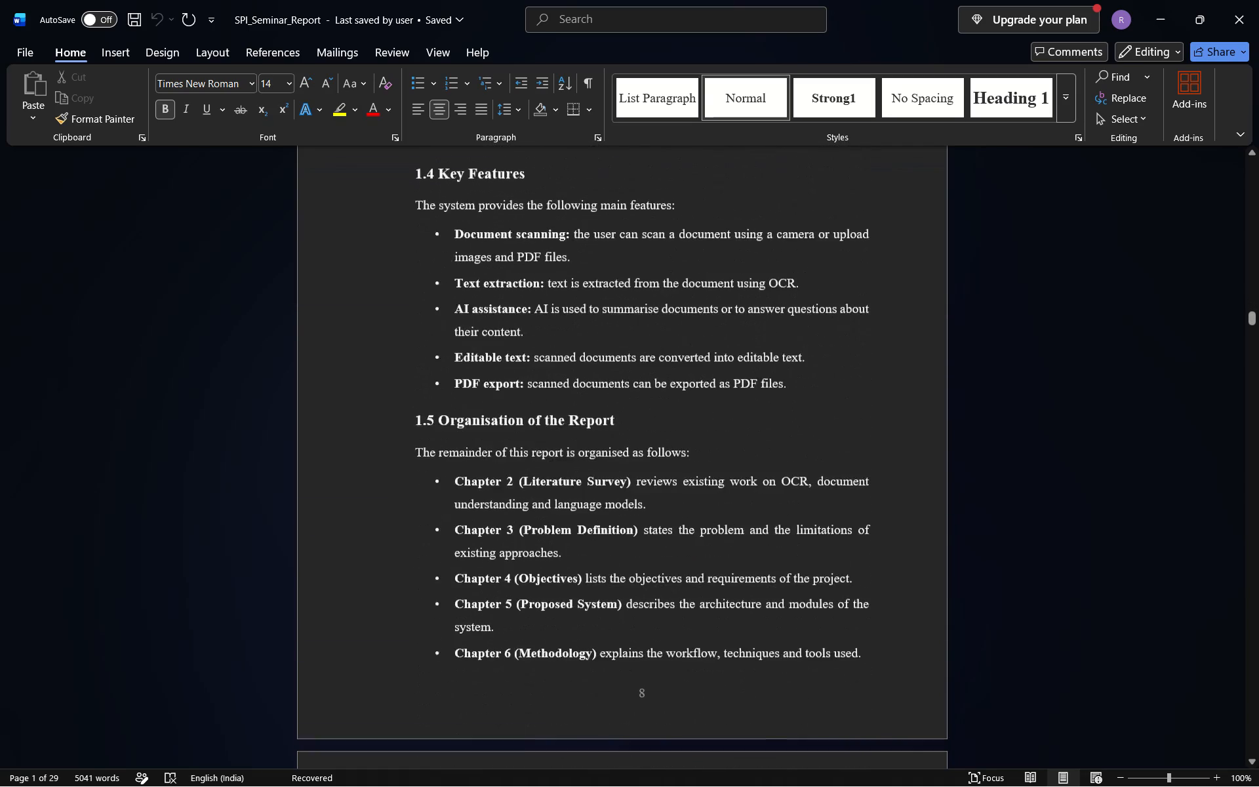
scroll(646, 575, "down", 10)
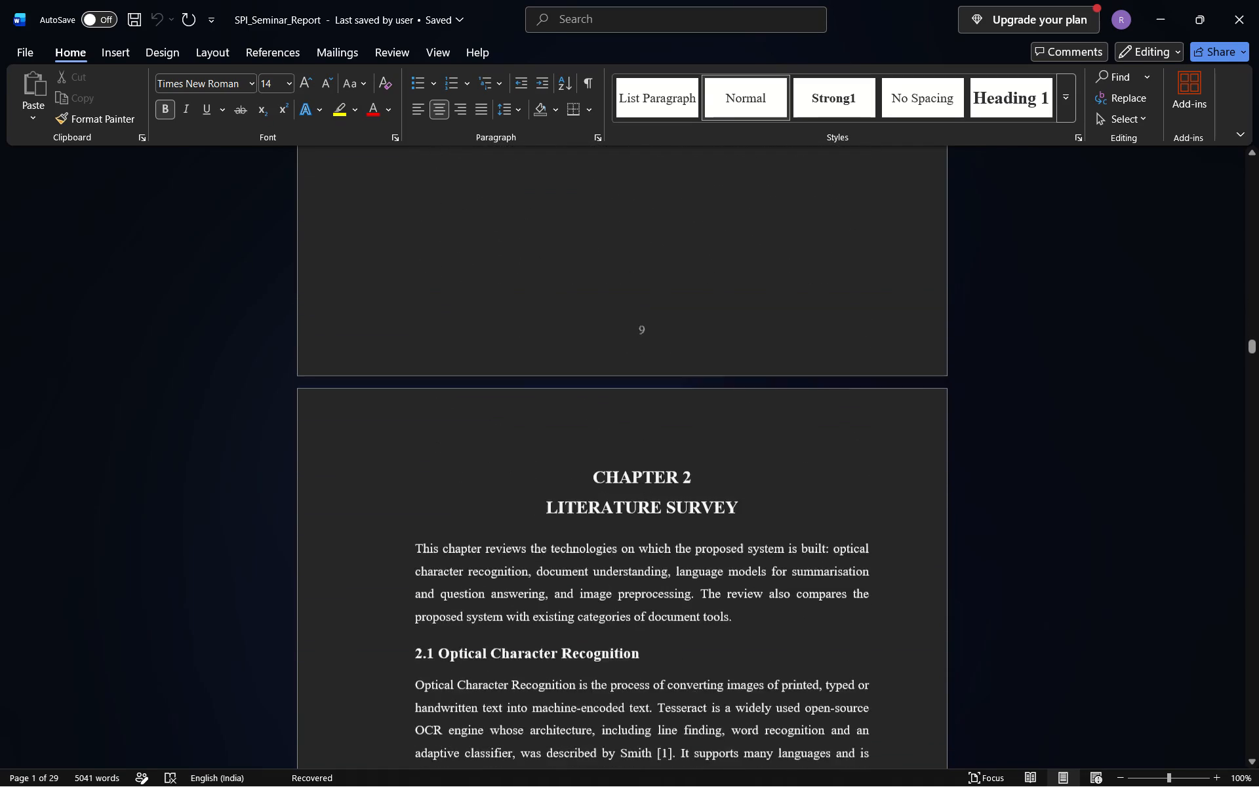
Delete the List of Figures heading and its figure entries from the seminar report.
scroll(646, 575, "up", 14)
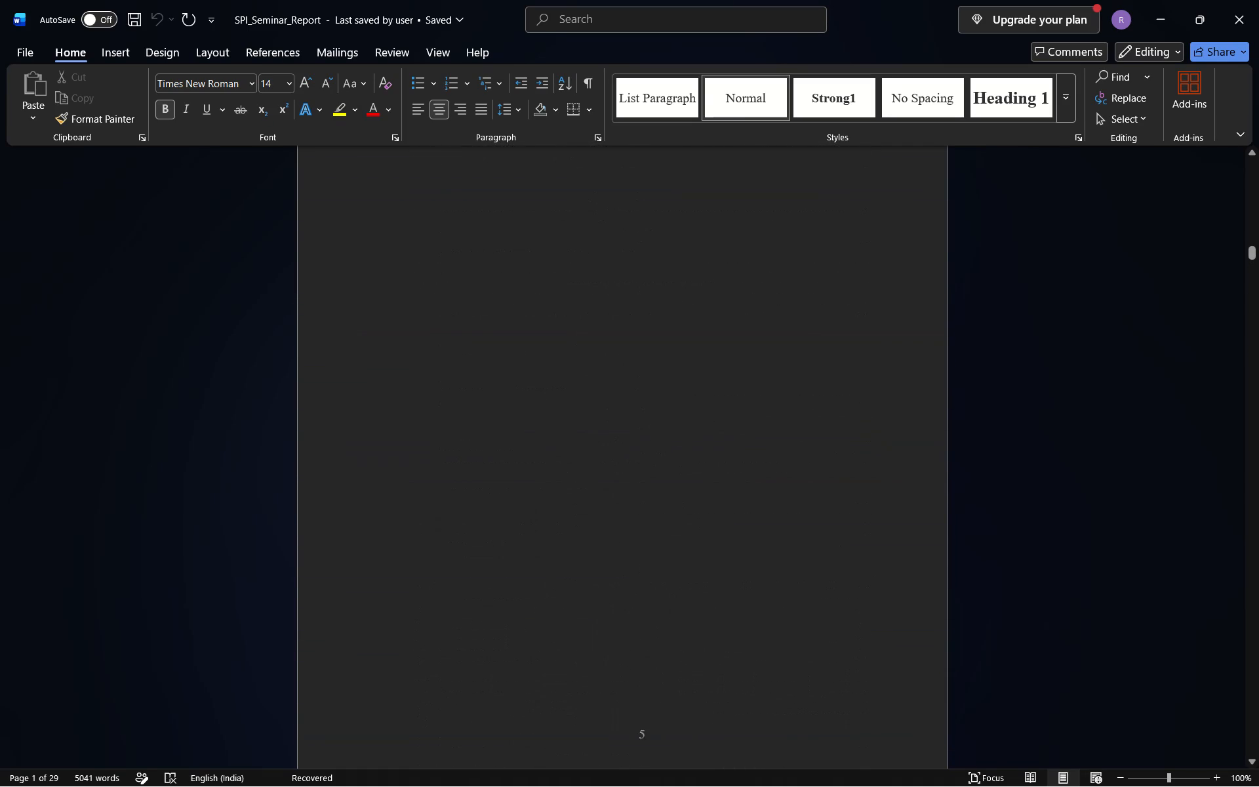
scroll(646, 575, "up", 3)
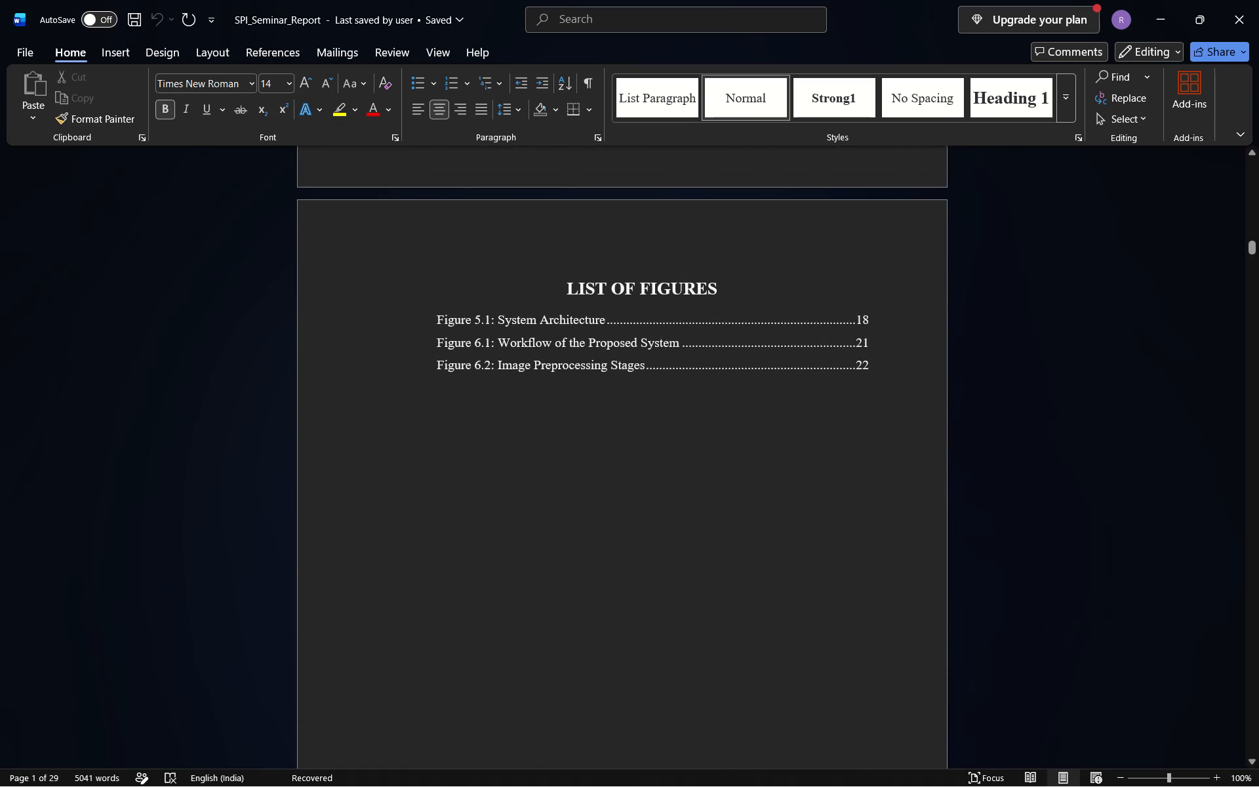
left_click_drag(687, 502, 418, 294)
key("BackSpace")
Delete the List of Tables heading and its table entries from the seminar report.
scroll(527, 564, "down", 1)
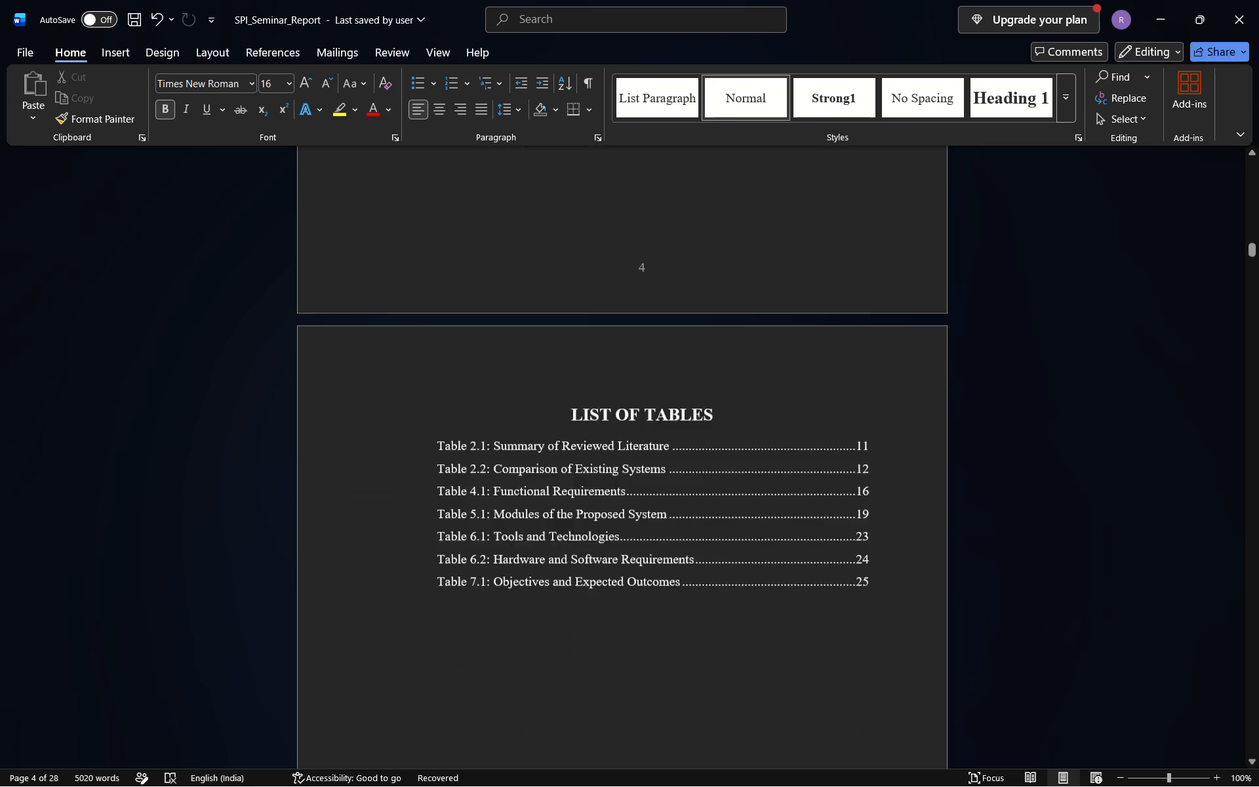
scroll(527, 564, "down", 1)
left_click_drag(640, 592, 379, 266)
key("BackSpace")
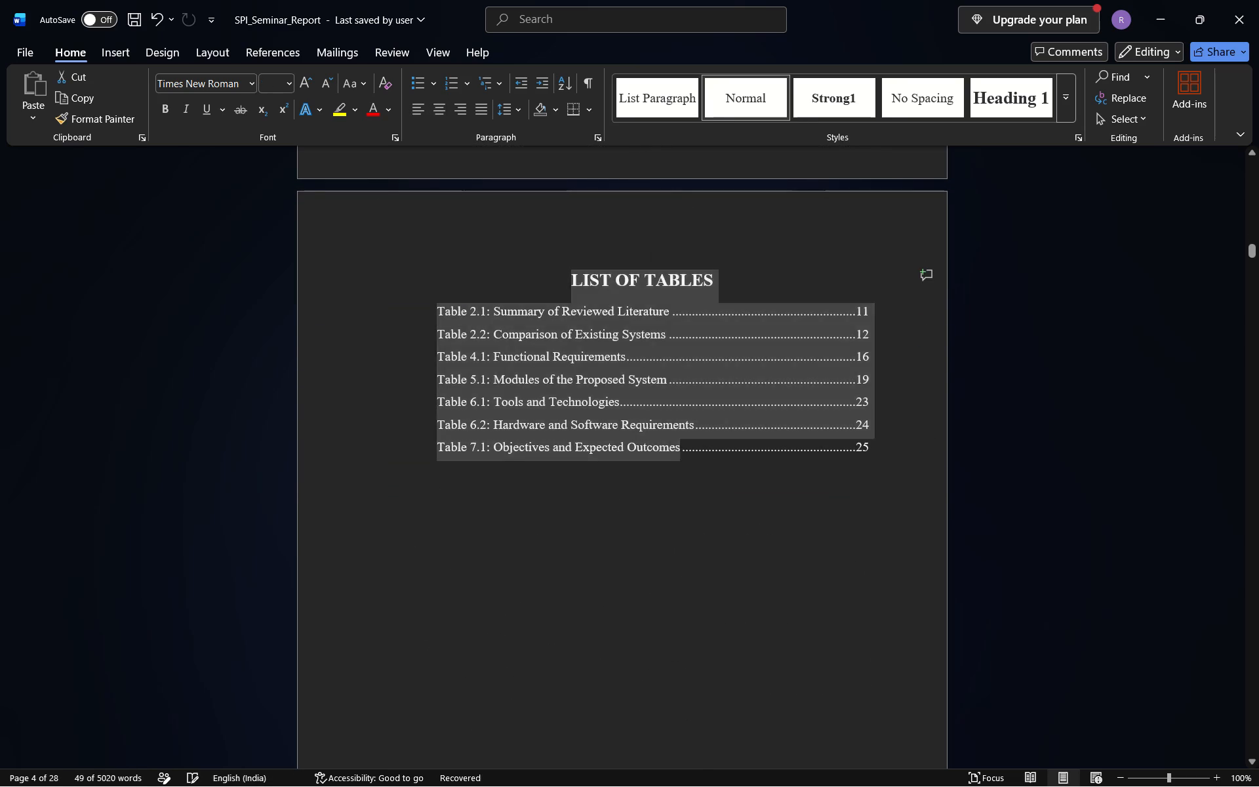
Delete the leftover dotted-leader text below the References entry at the end of the table of contents.
scroll(693, 410, "up", 2)
left_click_drag(808, 479, 527, 437)
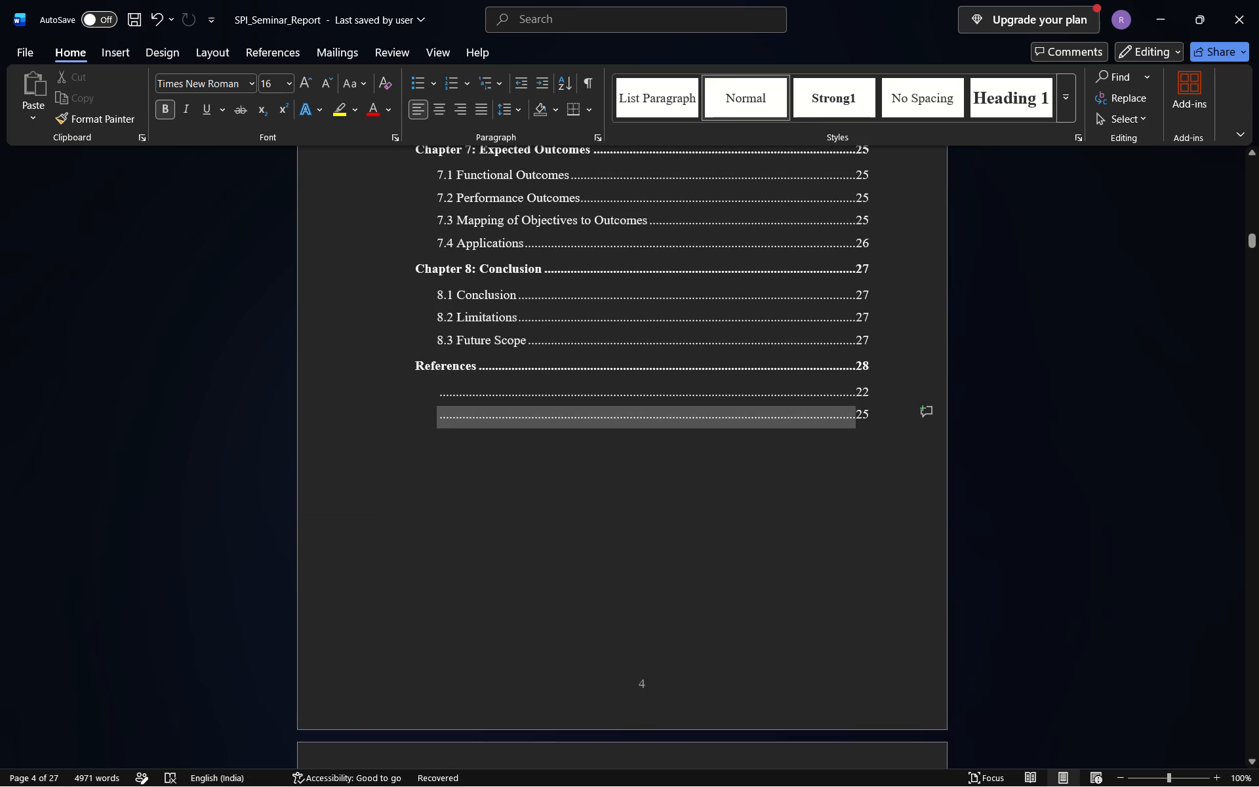
left_click_drag(527, 437, 428, 381)
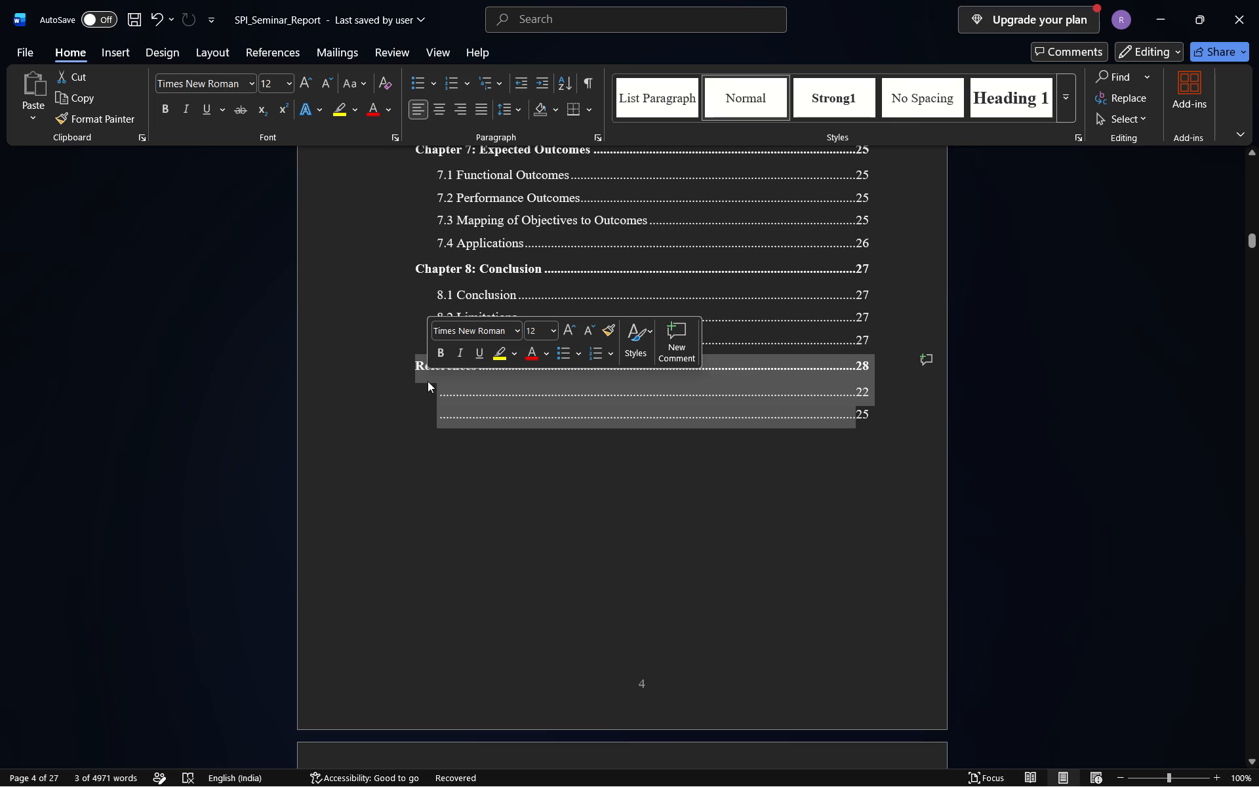
key("shift+Down")
key("BackSpace")
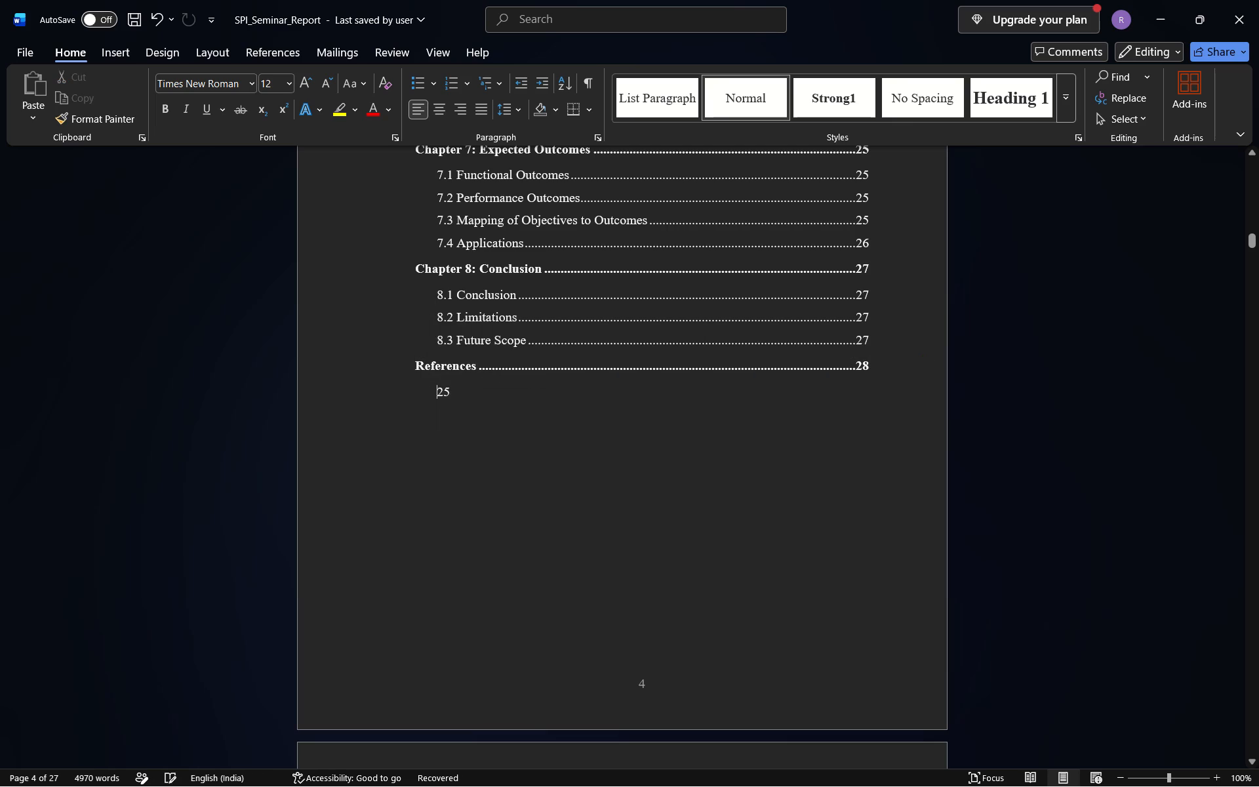
Delete the entire title page preceding the Abstract in the seminar report.
scroll(660, 370, "up", 11)
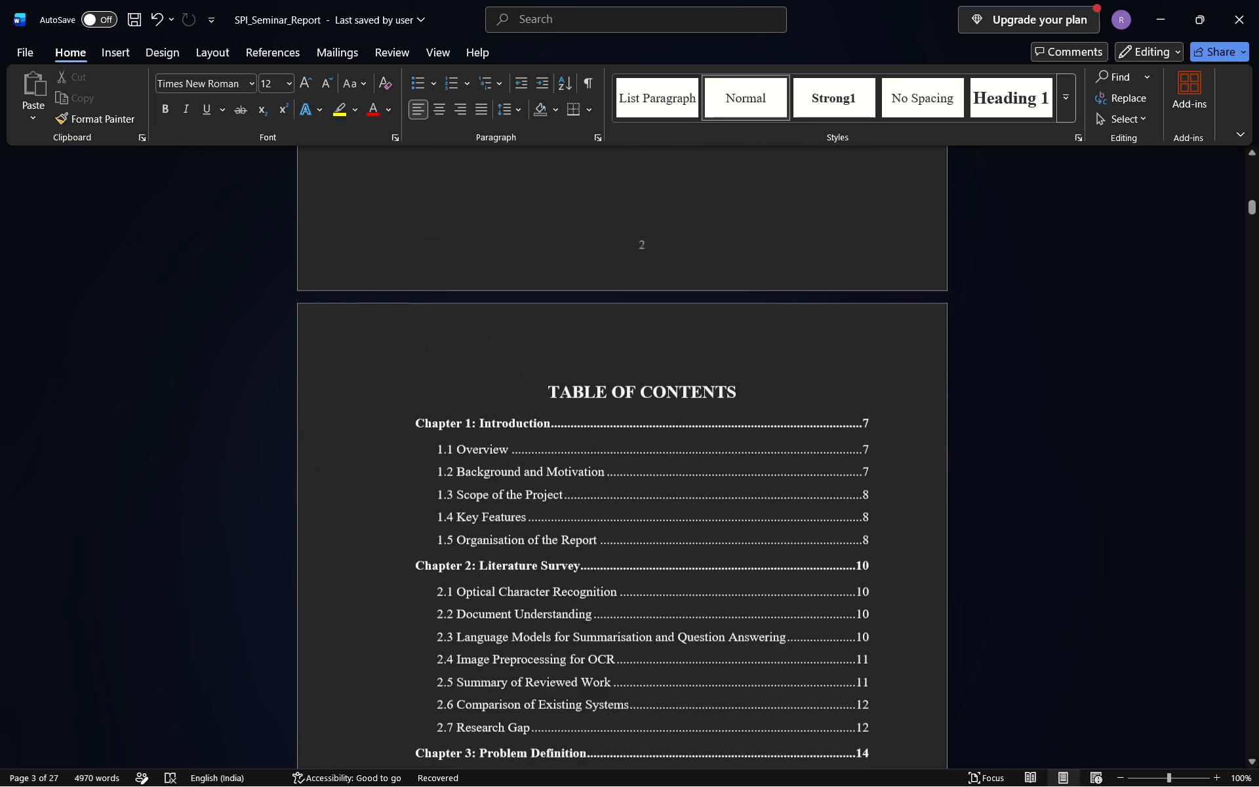
scroll(660, 370, "up", 8)
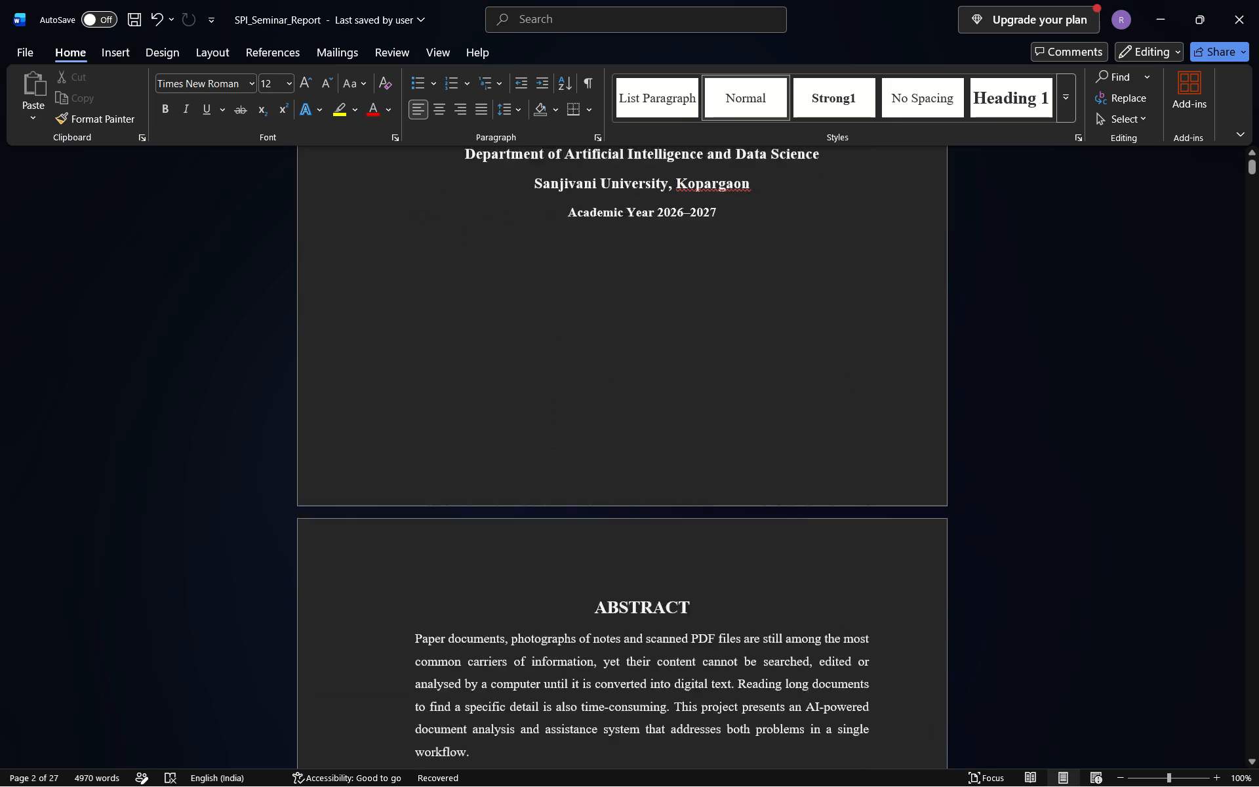
scroll(660, 370, "down", 9)
scroll(660, 370, "up", 16)
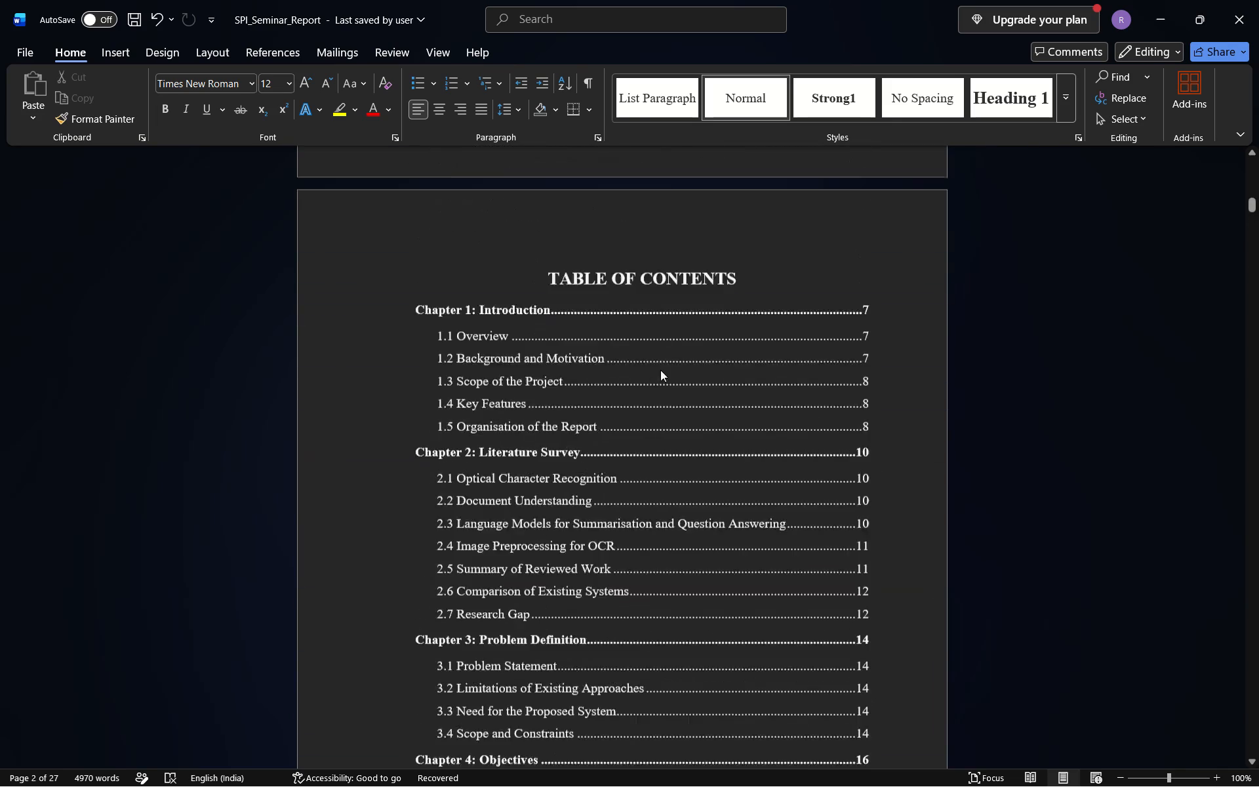
scroll(660, 370, "up", 7)
scroll(702, 560, "down", 2)
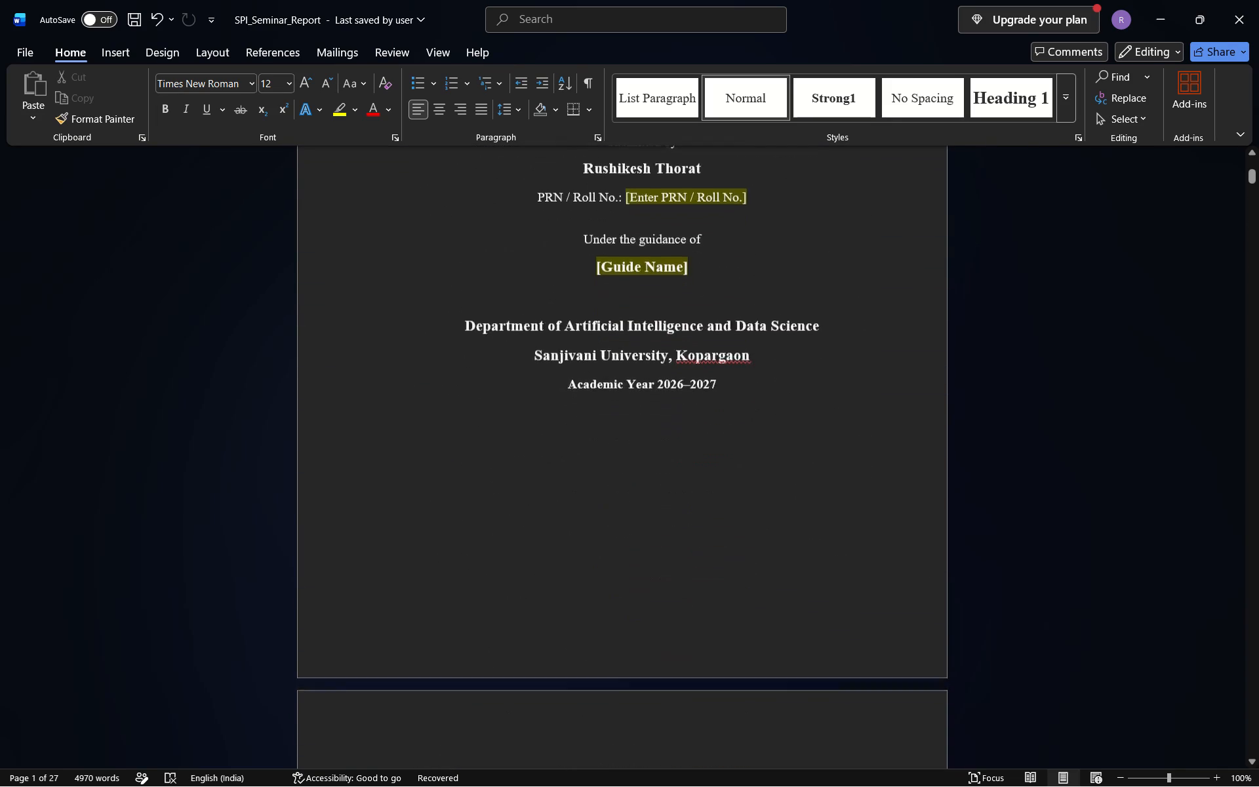
scroll(702, 560, "down", 1)
left_click_drag(756, 477, 443, 260)
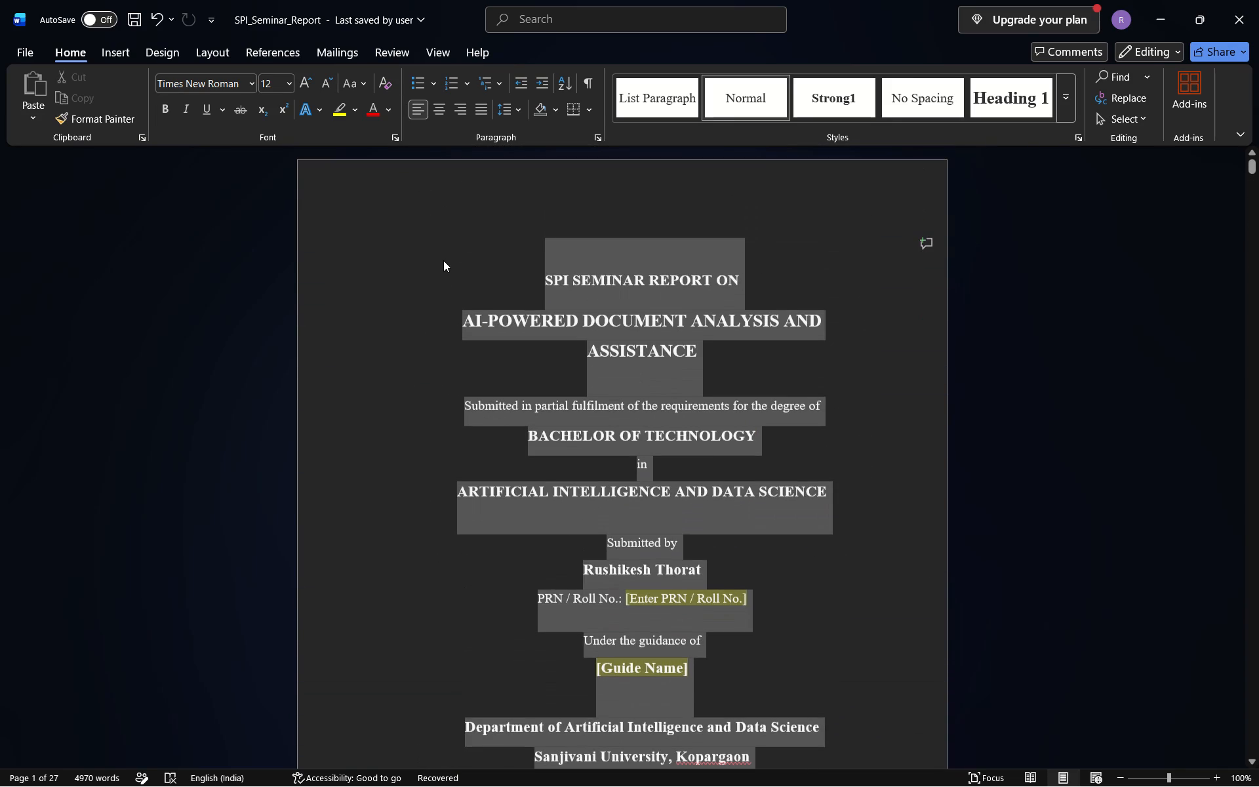
left_click_drag(443, 260, 444, 268)
key("BackSpace")
Switch to the auto-recovered SmartHealth_report (1) and find its Acknowledgement page.
scroll(542, 294, "down", 1)
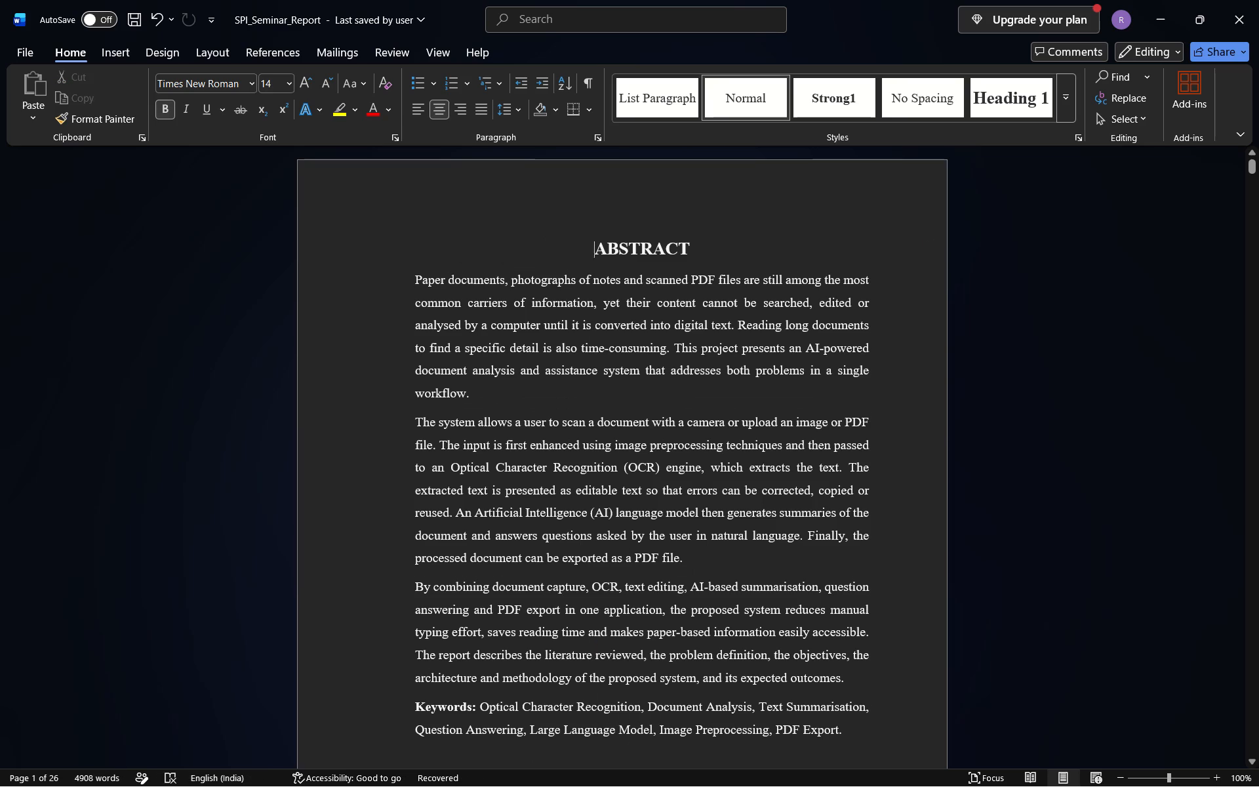
scroll(542, 294, "down", 1)
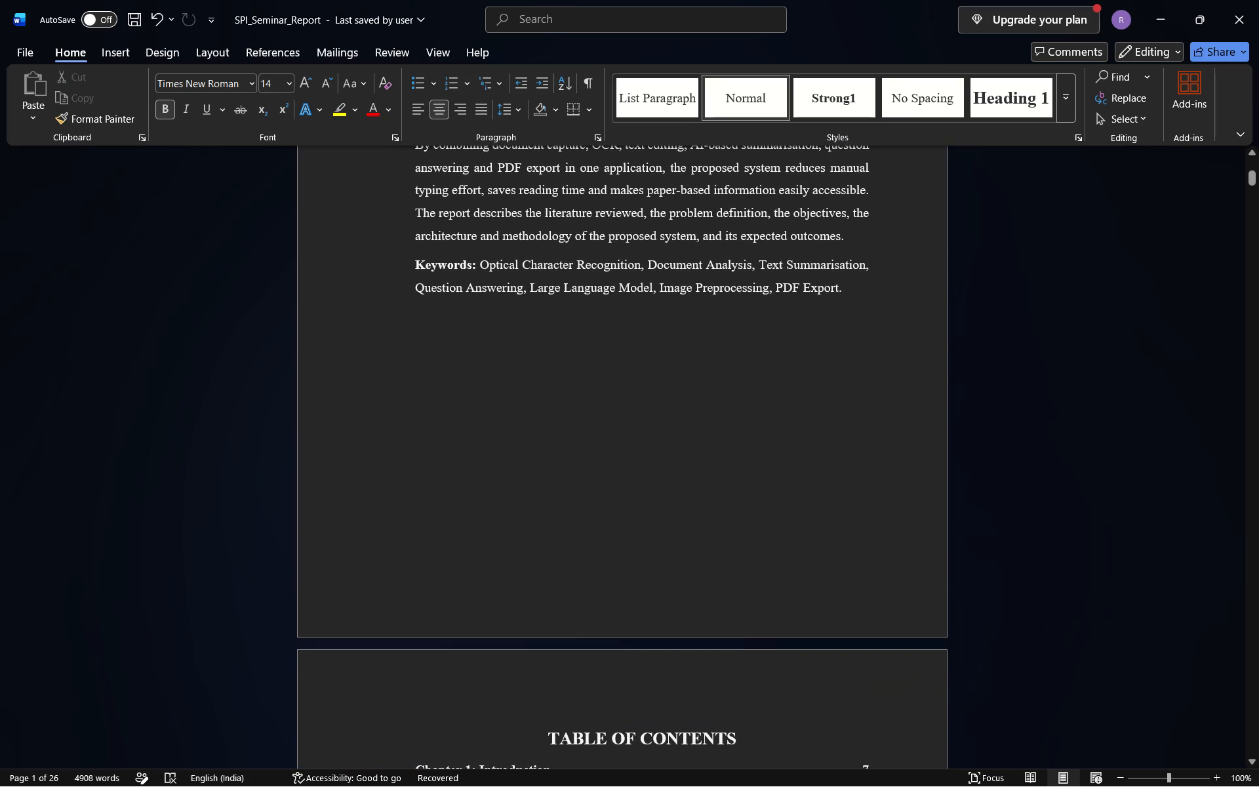
scroll(601, 533, "down", 1)
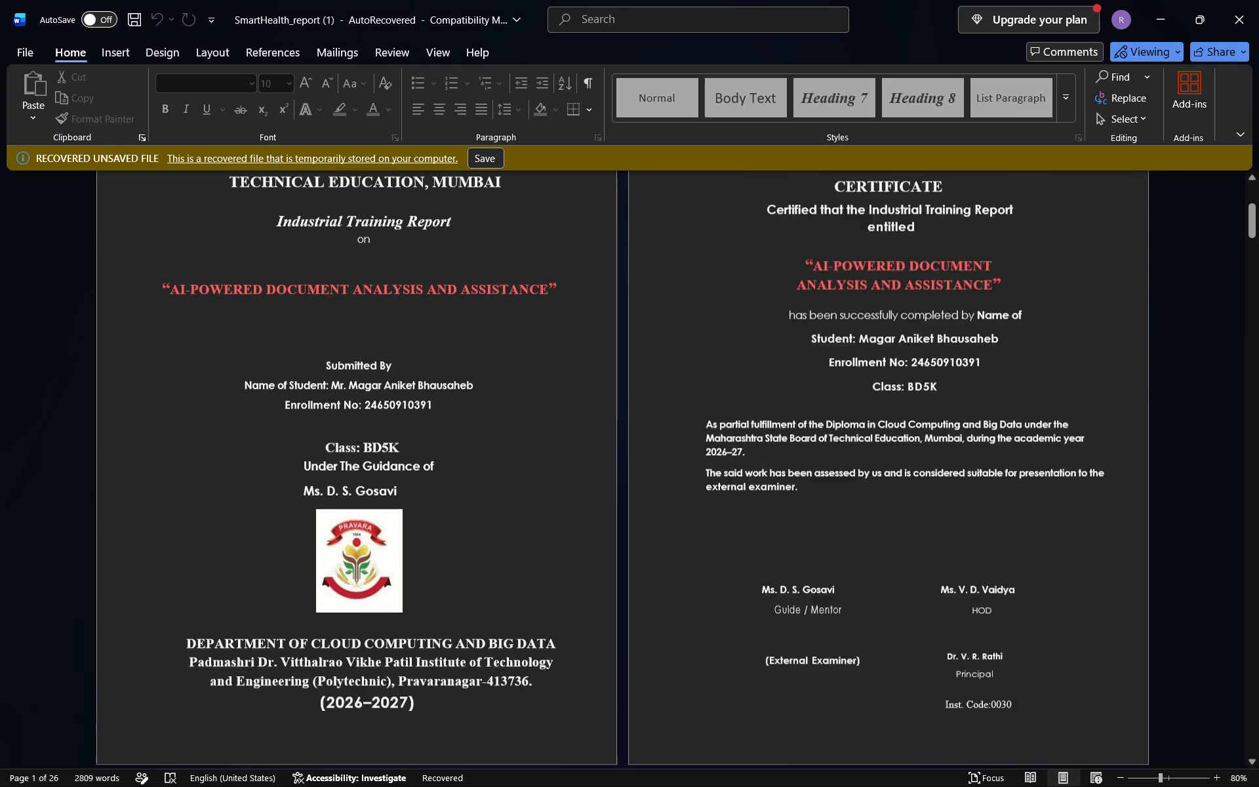
scroll(601, 533, "down", 9)
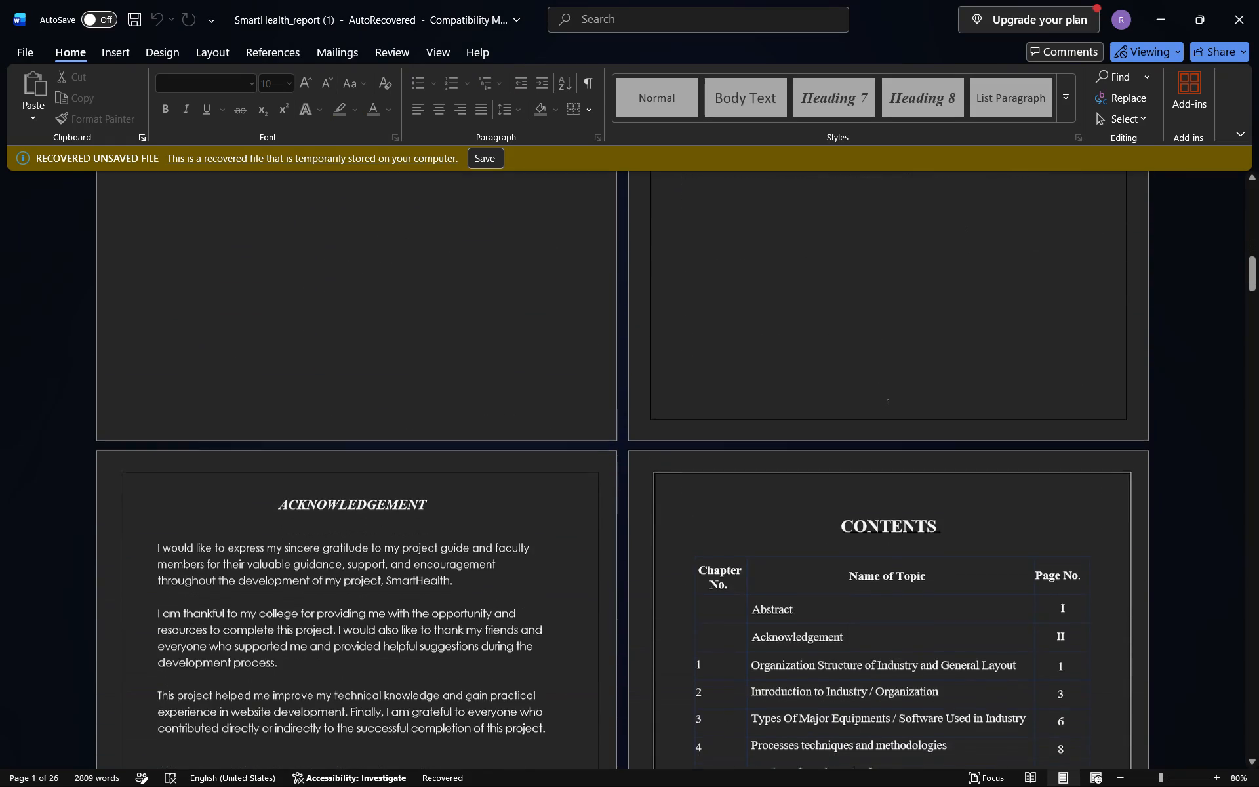
scroll(601, 533, "down", 2)
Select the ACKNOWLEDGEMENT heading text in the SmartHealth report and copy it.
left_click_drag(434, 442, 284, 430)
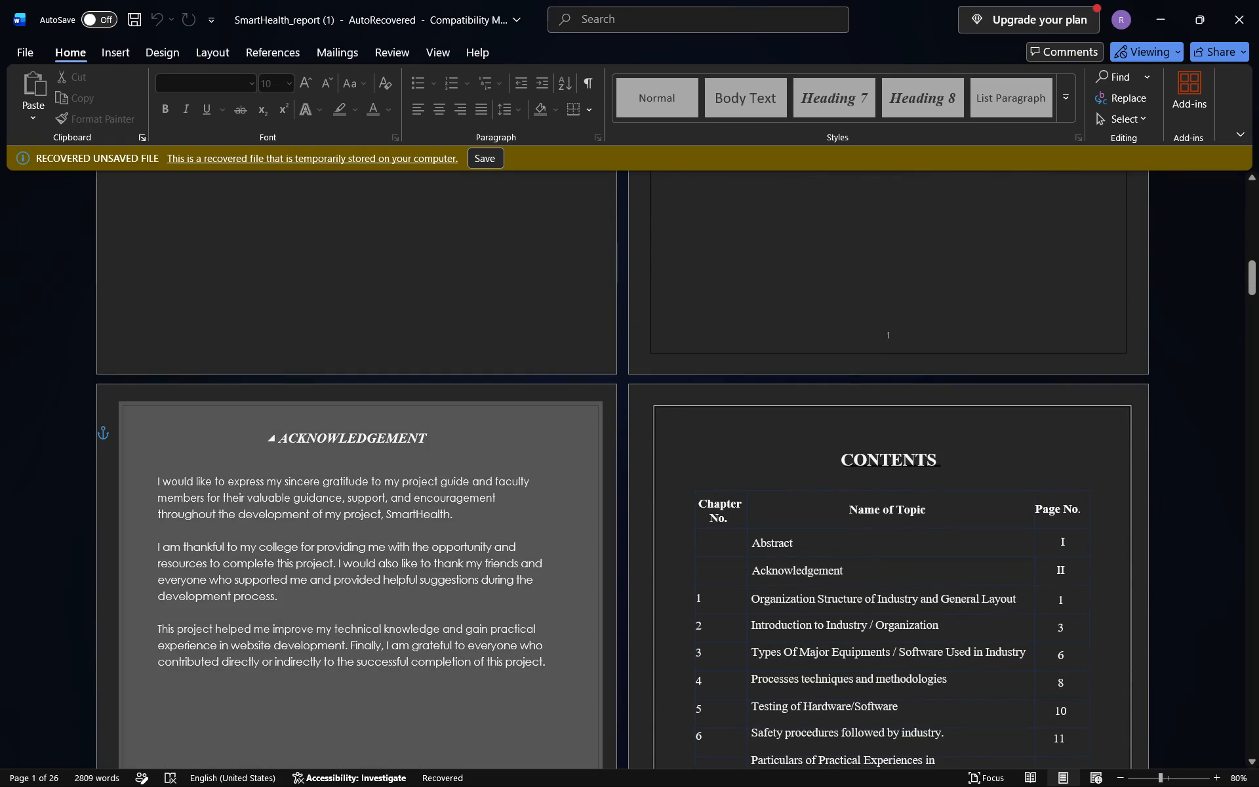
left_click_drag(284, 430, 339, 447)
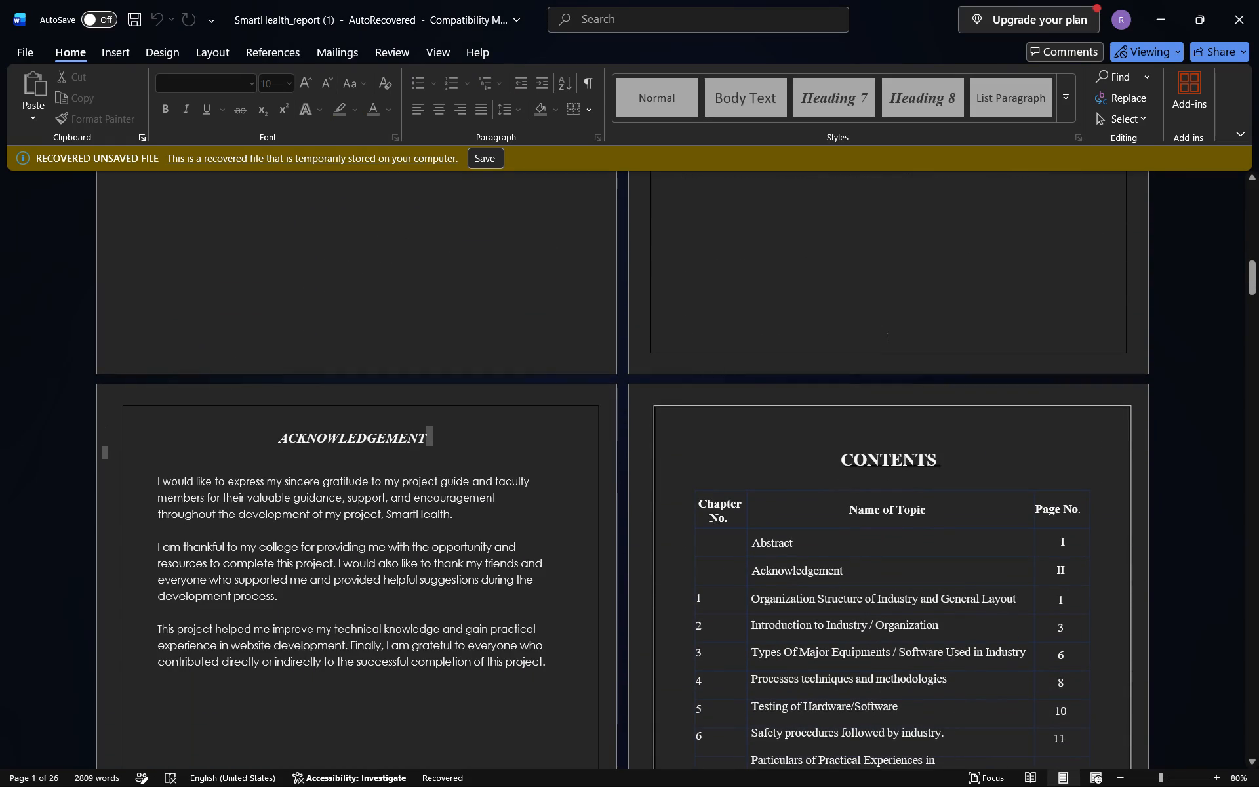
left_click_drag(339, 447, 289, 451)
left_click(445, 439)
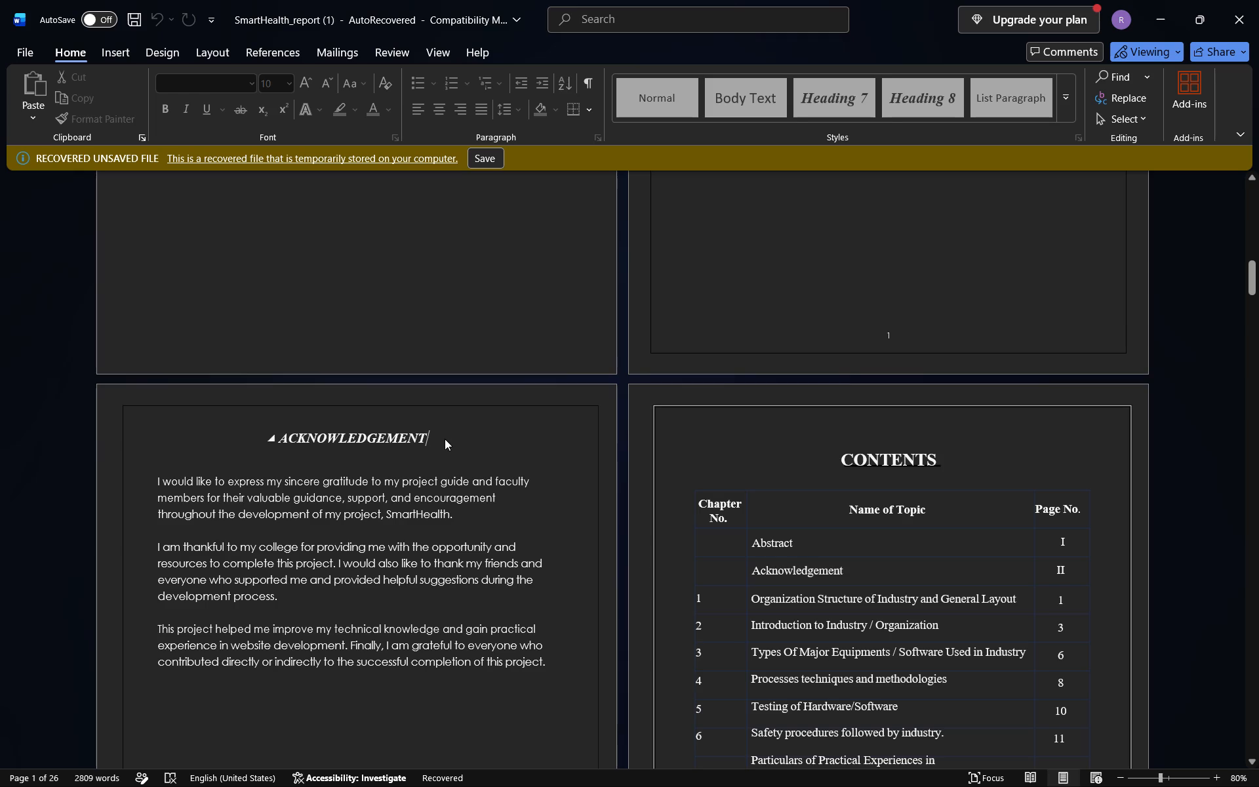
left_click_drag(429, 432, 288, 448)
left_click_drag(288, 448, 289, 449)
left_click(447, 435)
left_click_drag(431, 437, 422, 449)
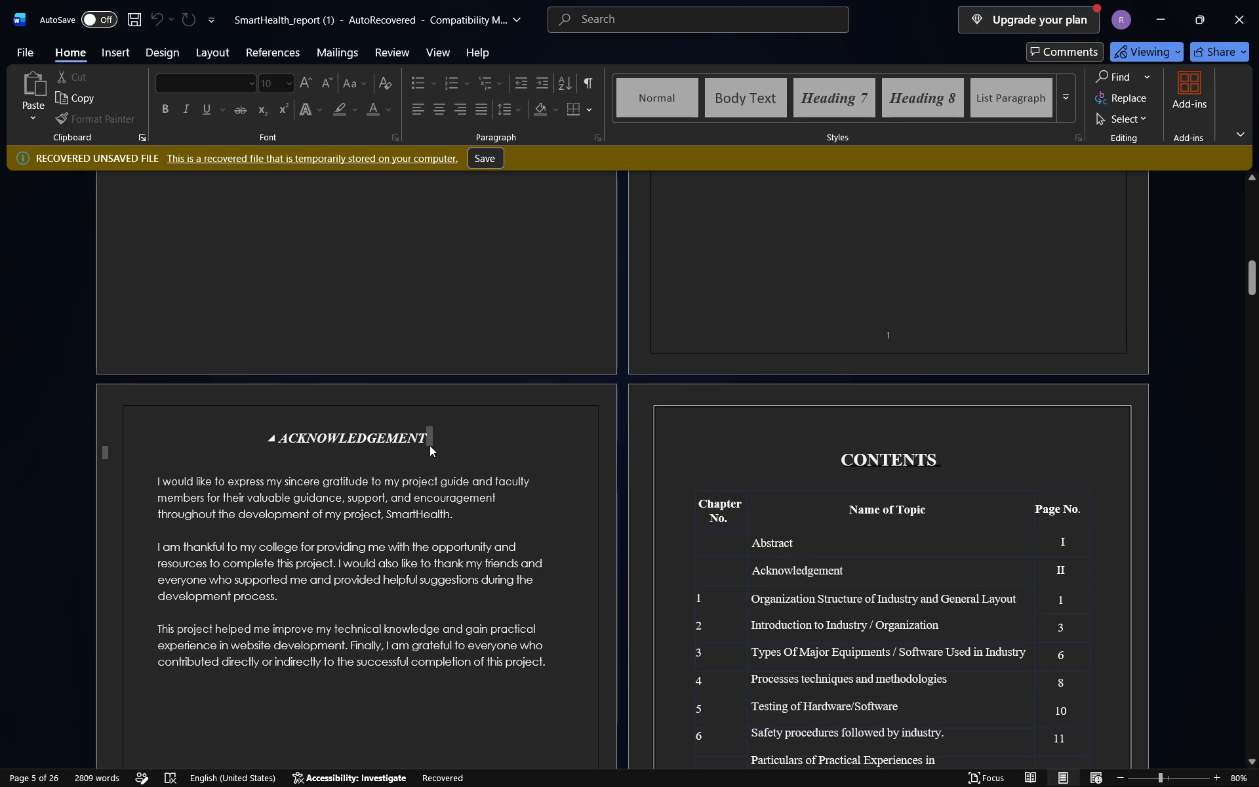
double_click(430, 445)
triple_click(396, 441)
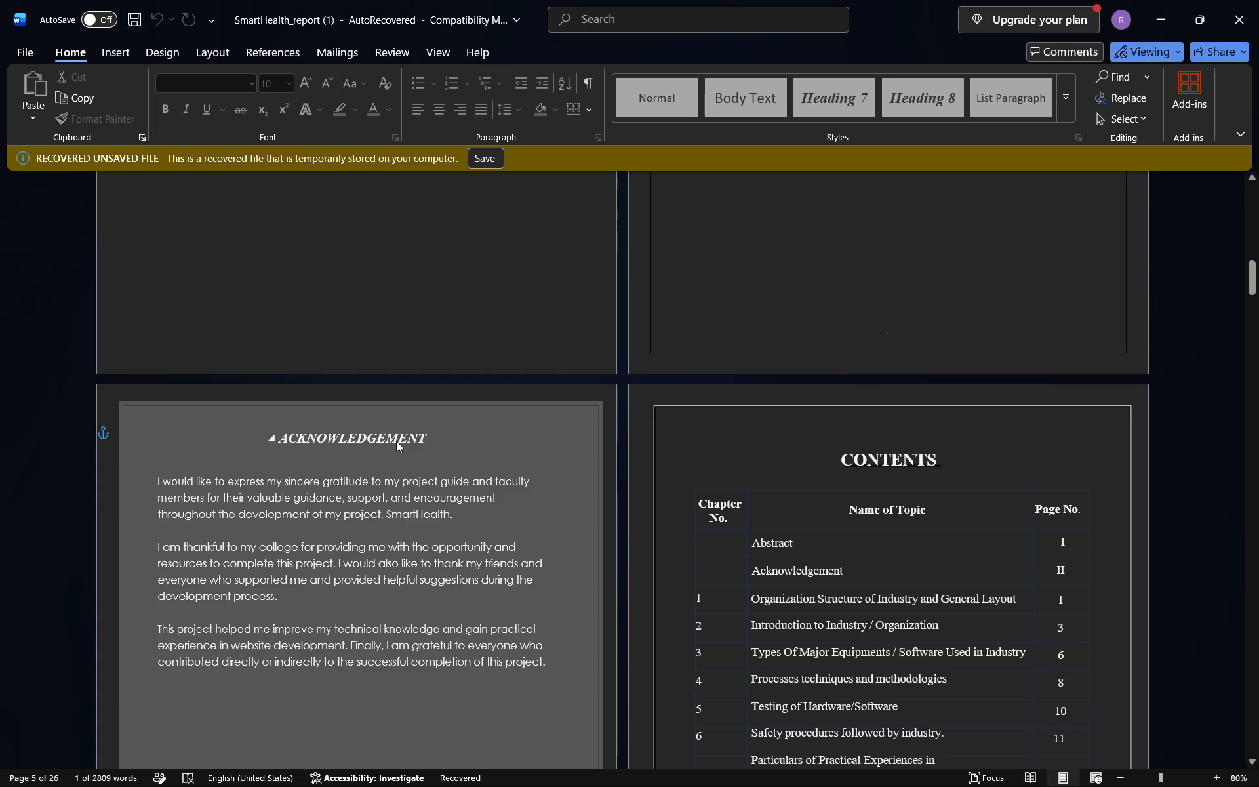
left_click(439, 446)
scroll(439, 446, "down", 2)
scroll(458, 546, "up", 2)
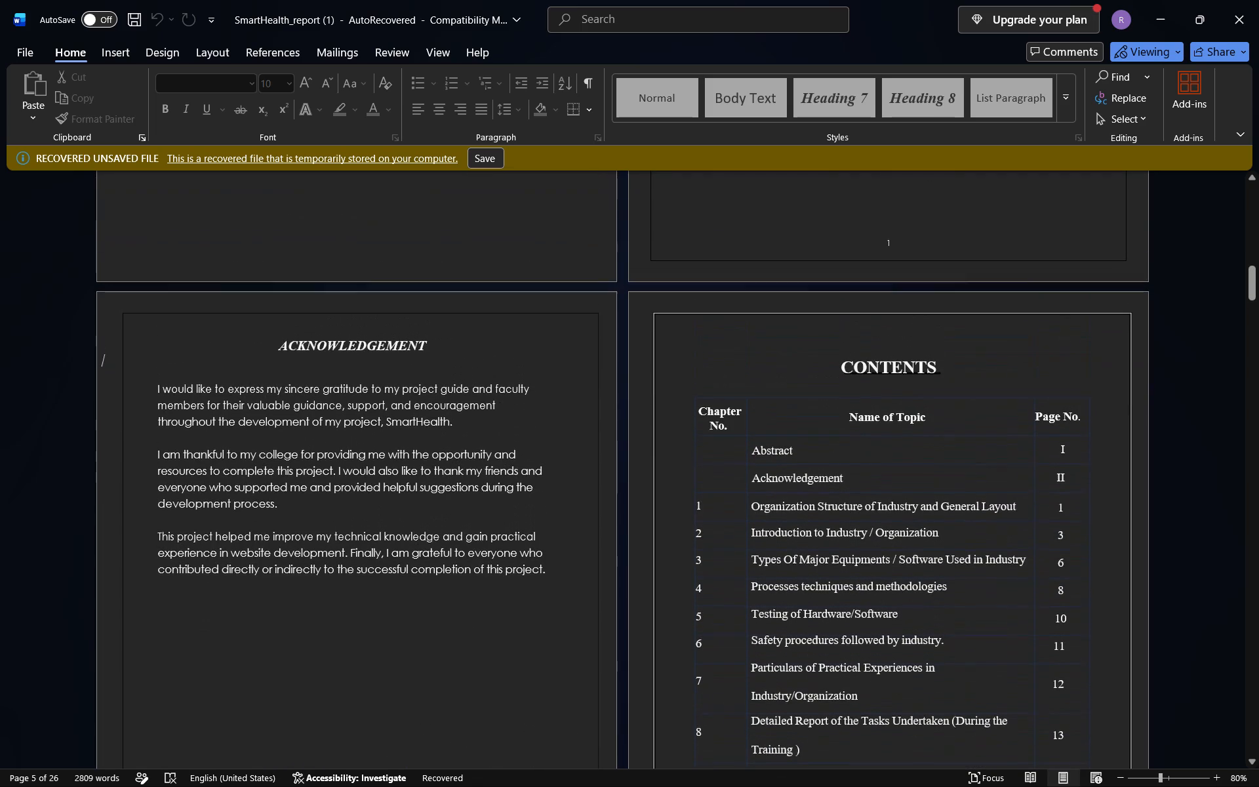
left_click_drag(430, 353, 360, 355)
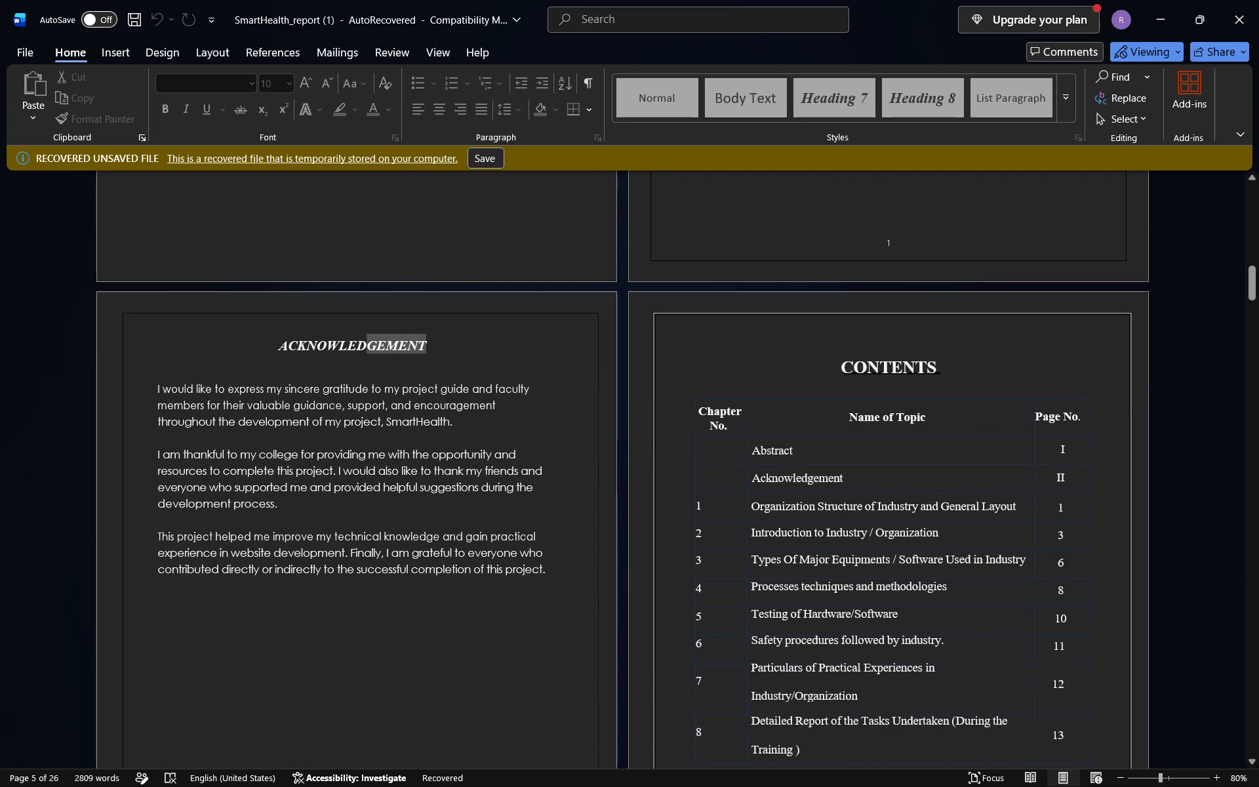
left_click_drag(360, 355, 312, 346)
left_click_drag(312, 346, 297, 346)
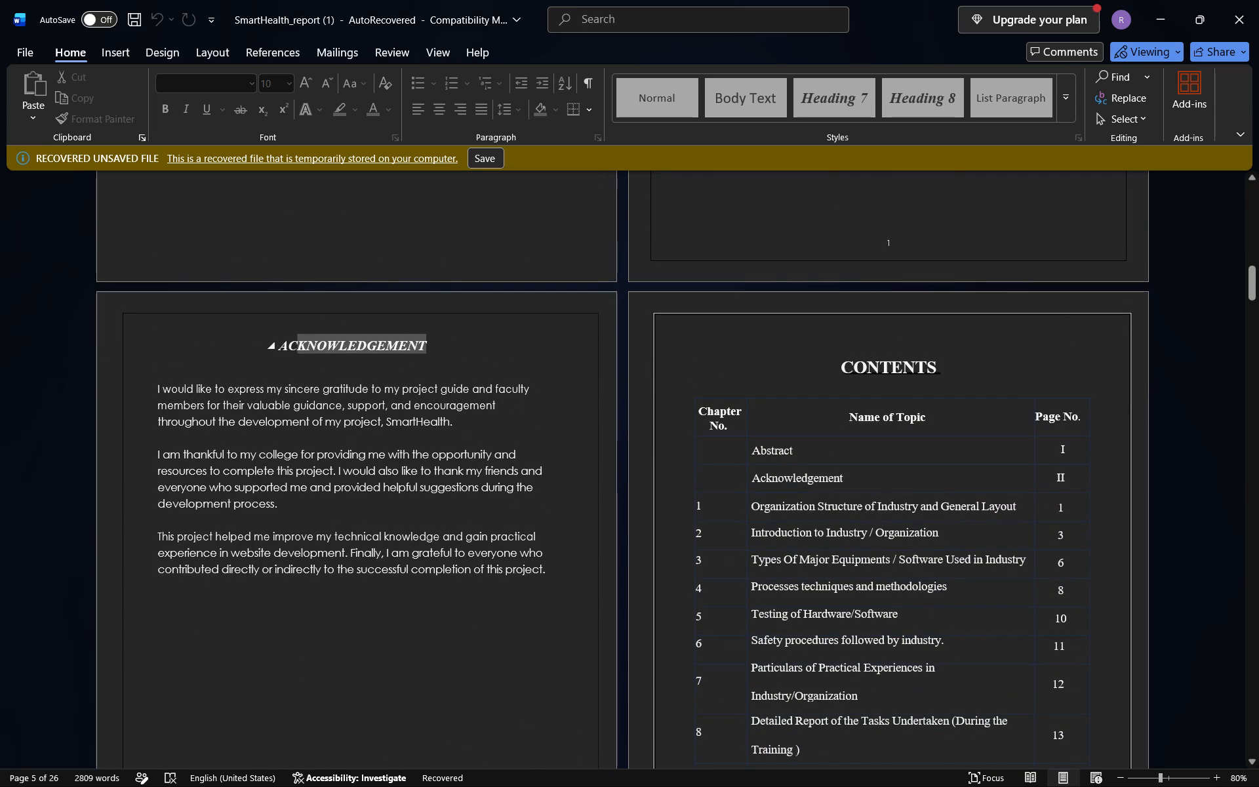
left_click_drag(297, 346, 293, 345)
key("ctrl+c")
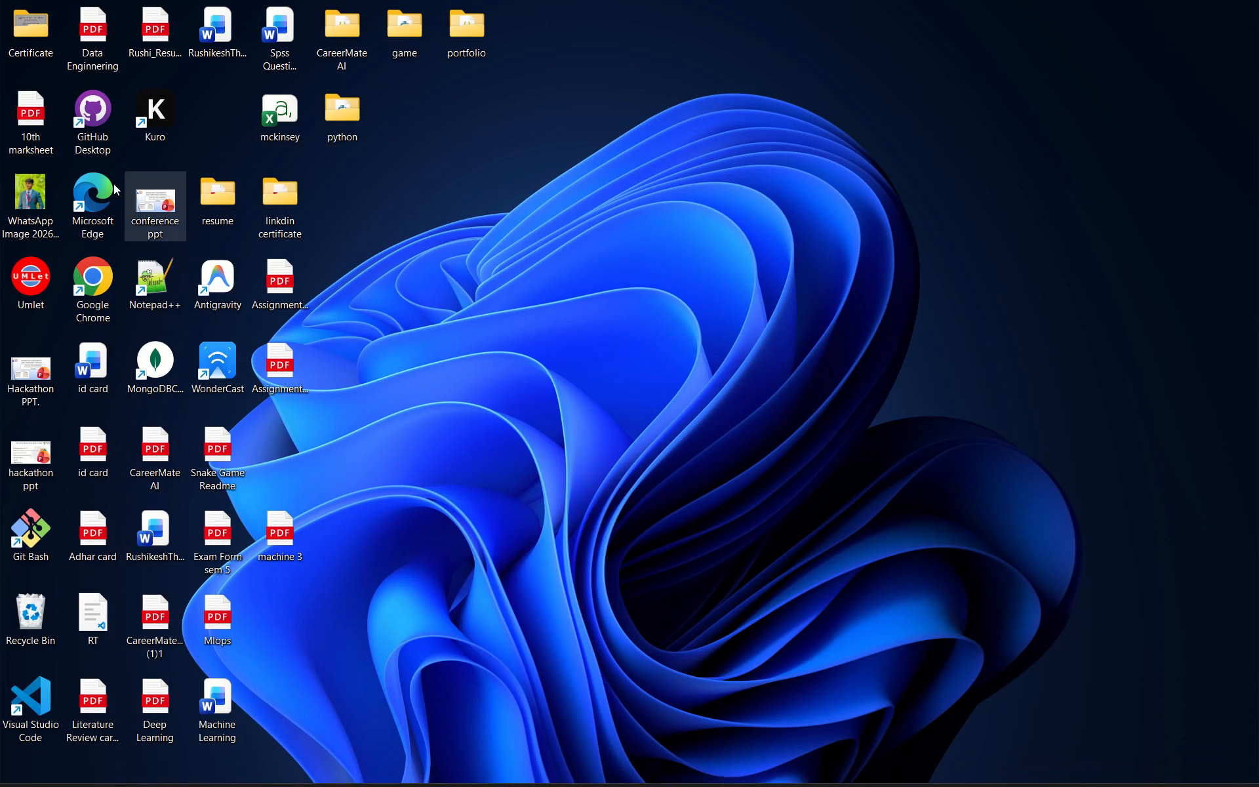
double_click(105, 292)
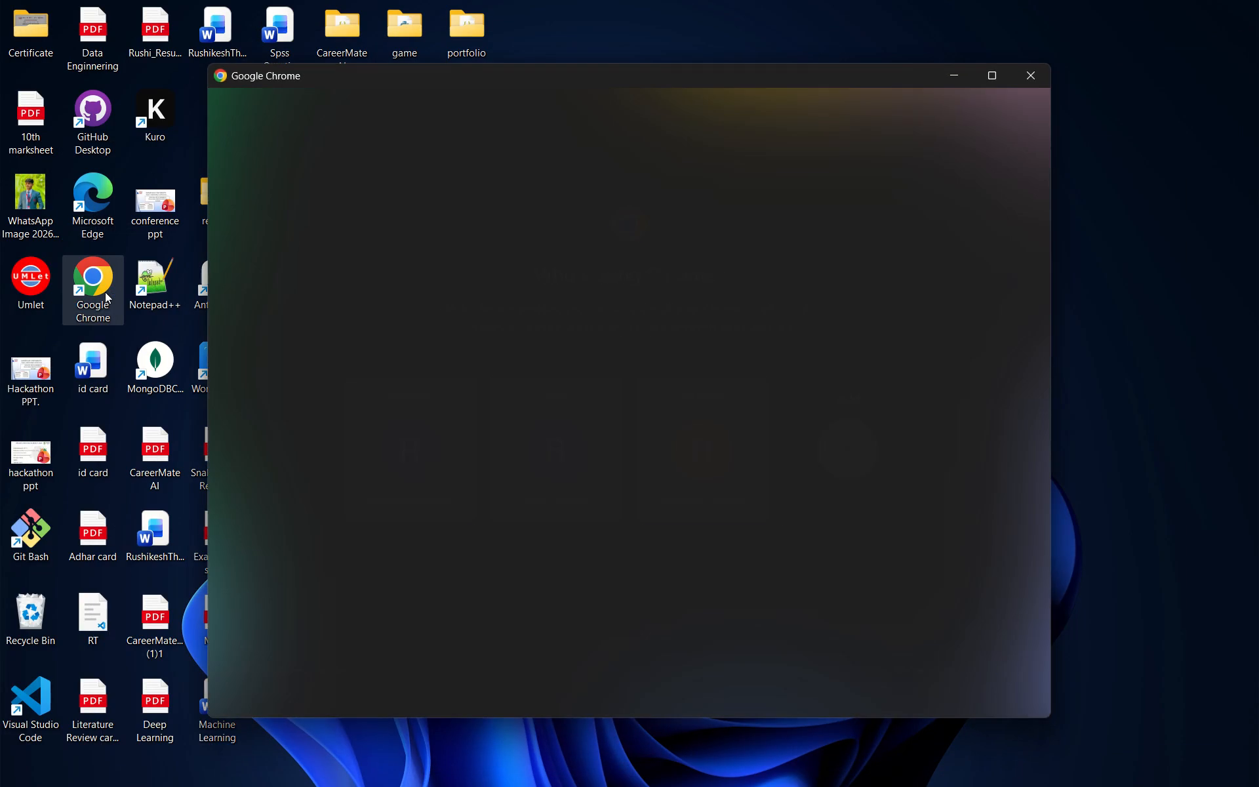
double_click(722, 459)
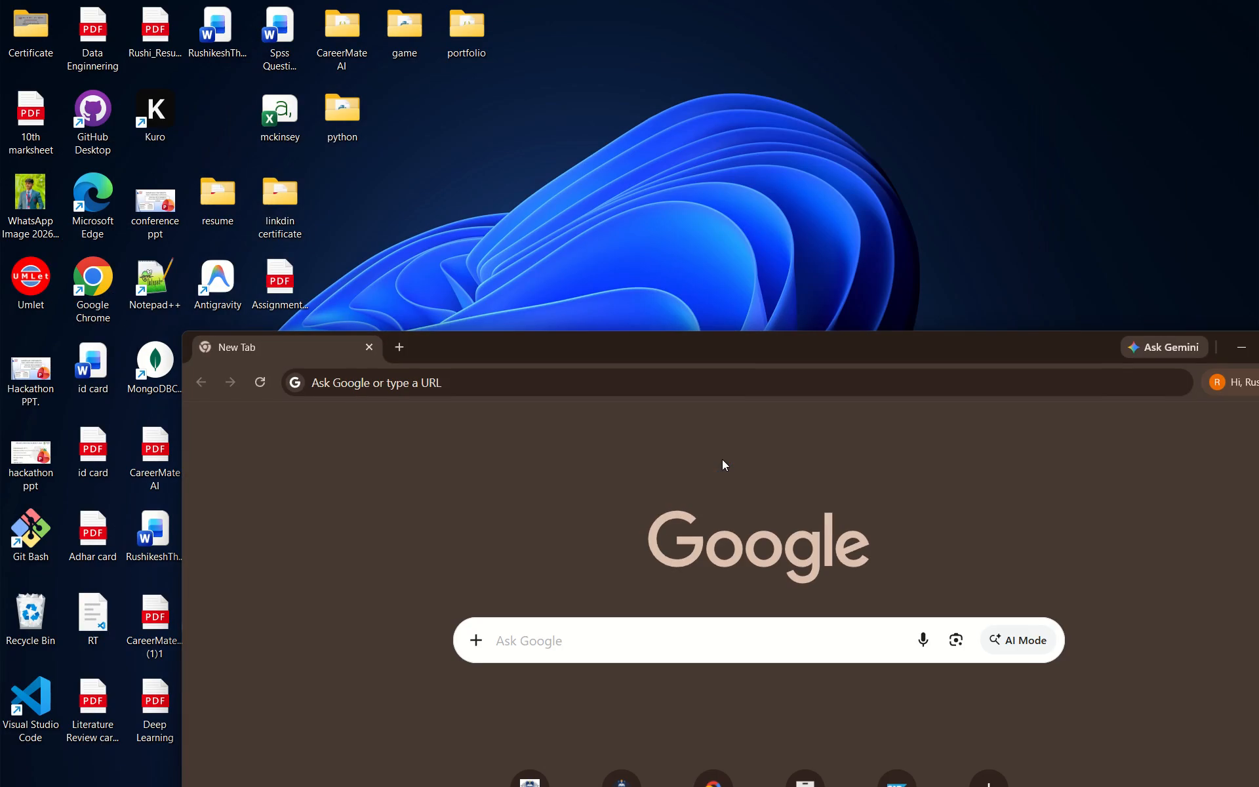
double_click(957, 351)
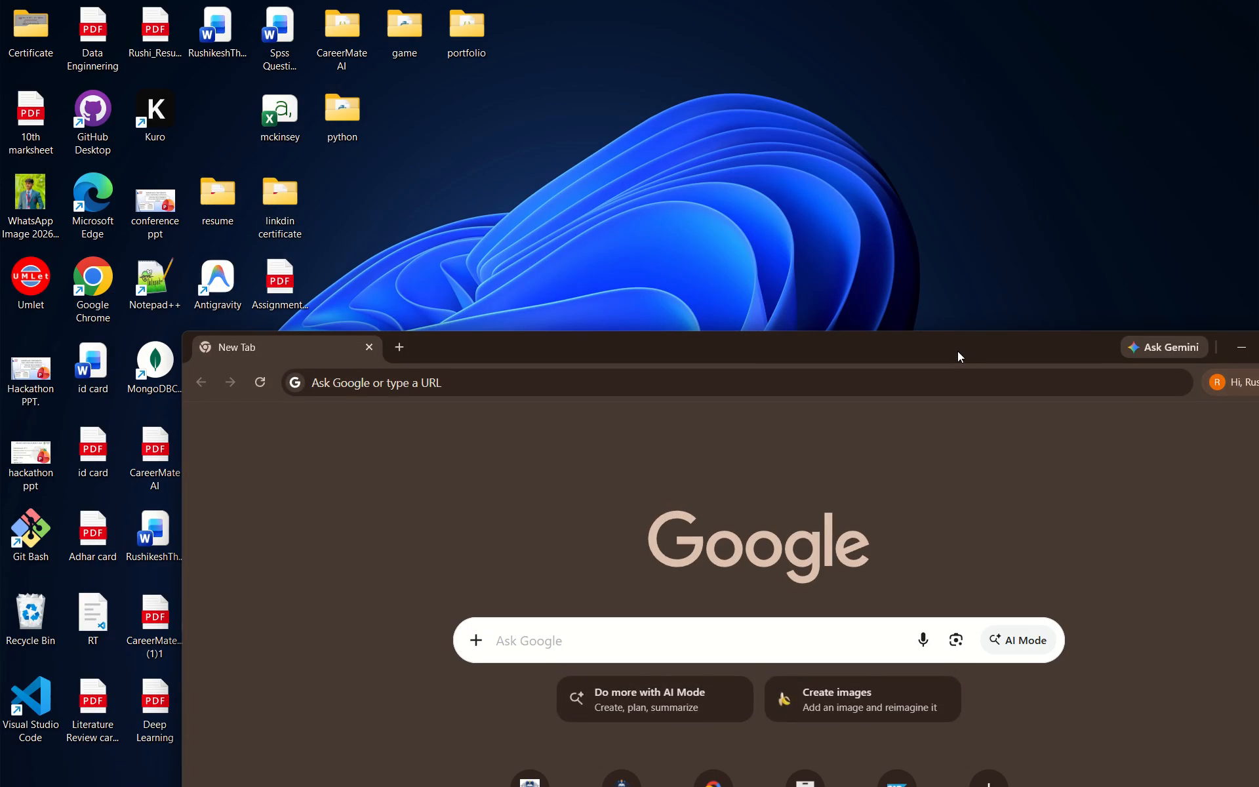
left_click(667, 319)
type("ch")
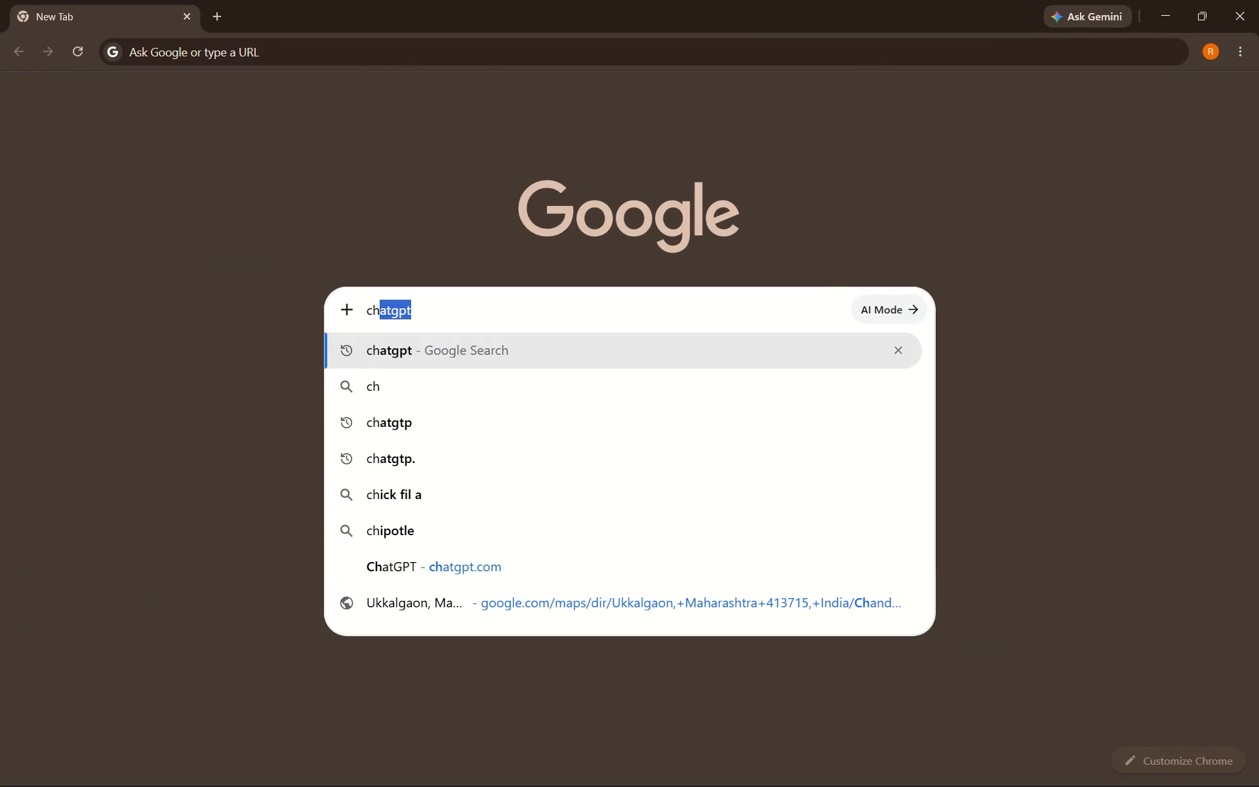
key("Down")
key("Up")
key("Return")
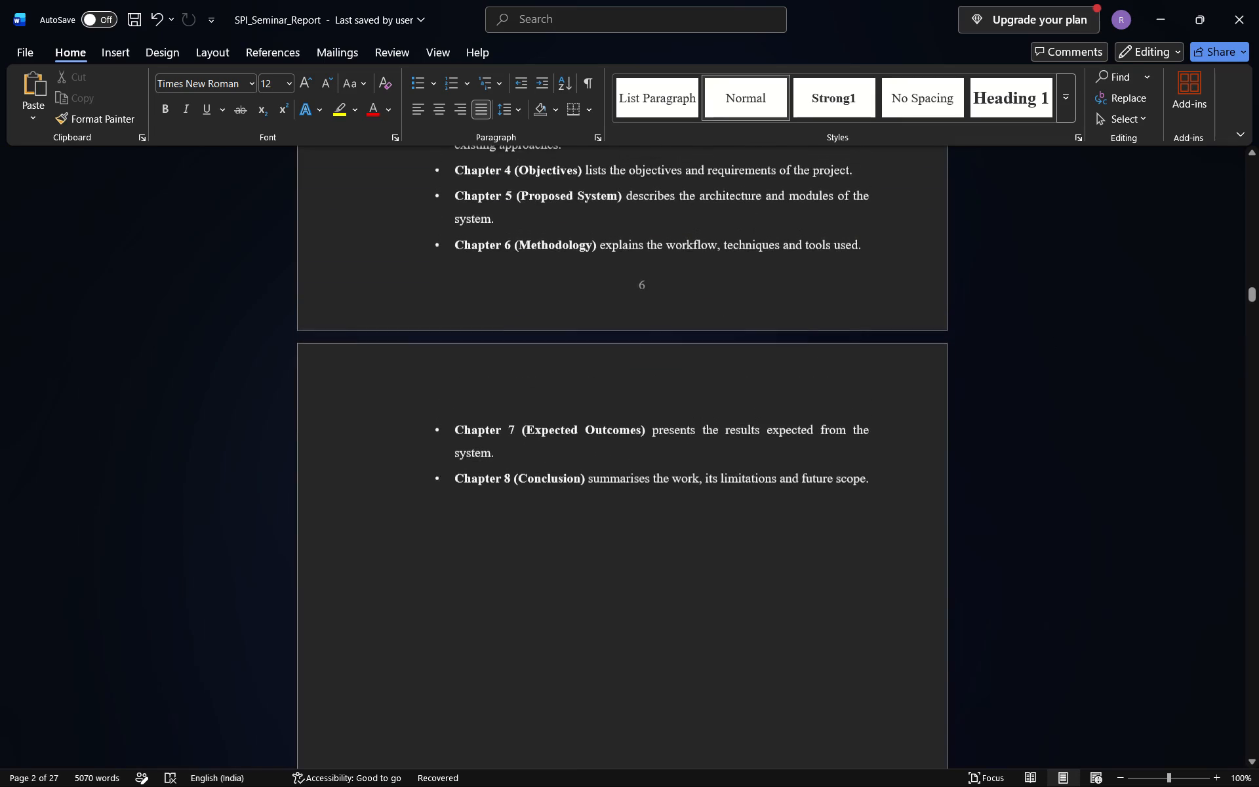
scroll(732, 576, "up", 20)
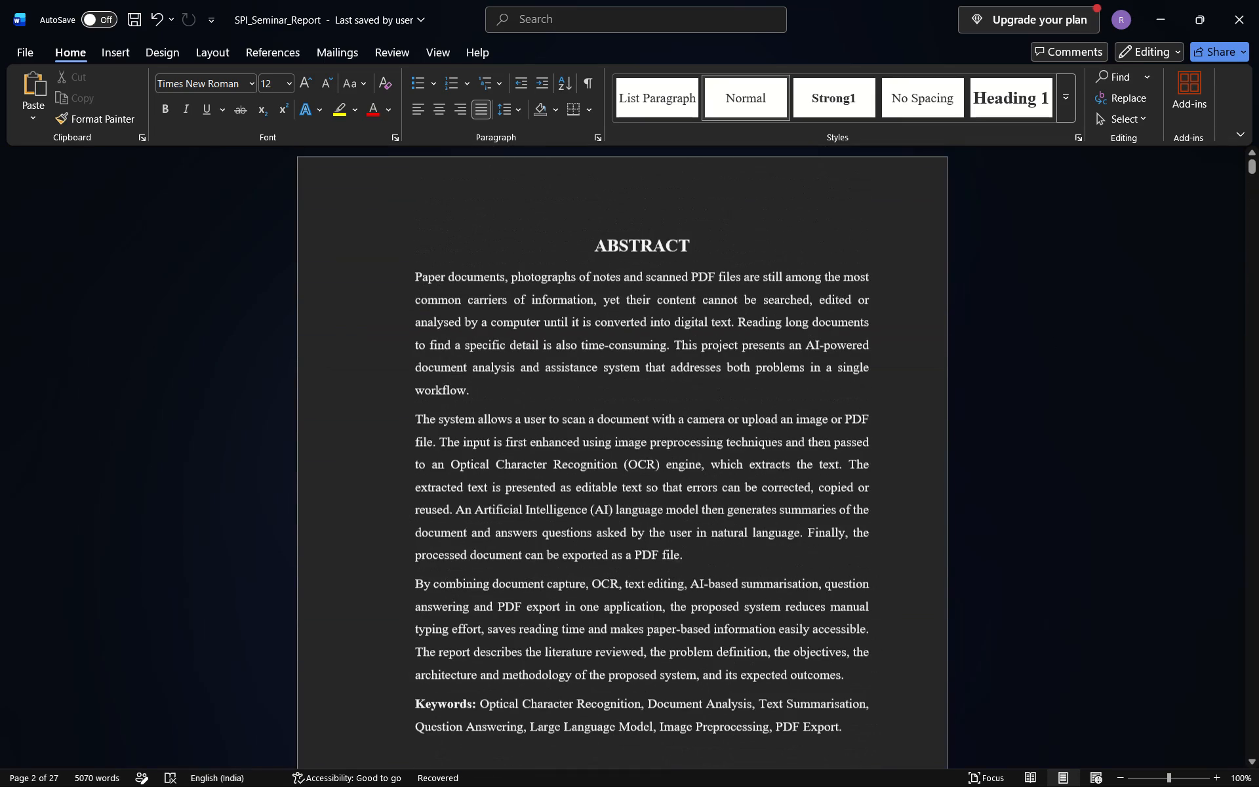
scroll(732, 576, "up", 4)
scroll(732, 576, "down", 1)
scroll(732, 576, "up", 2)
scroll(732, 576, "down", 7)
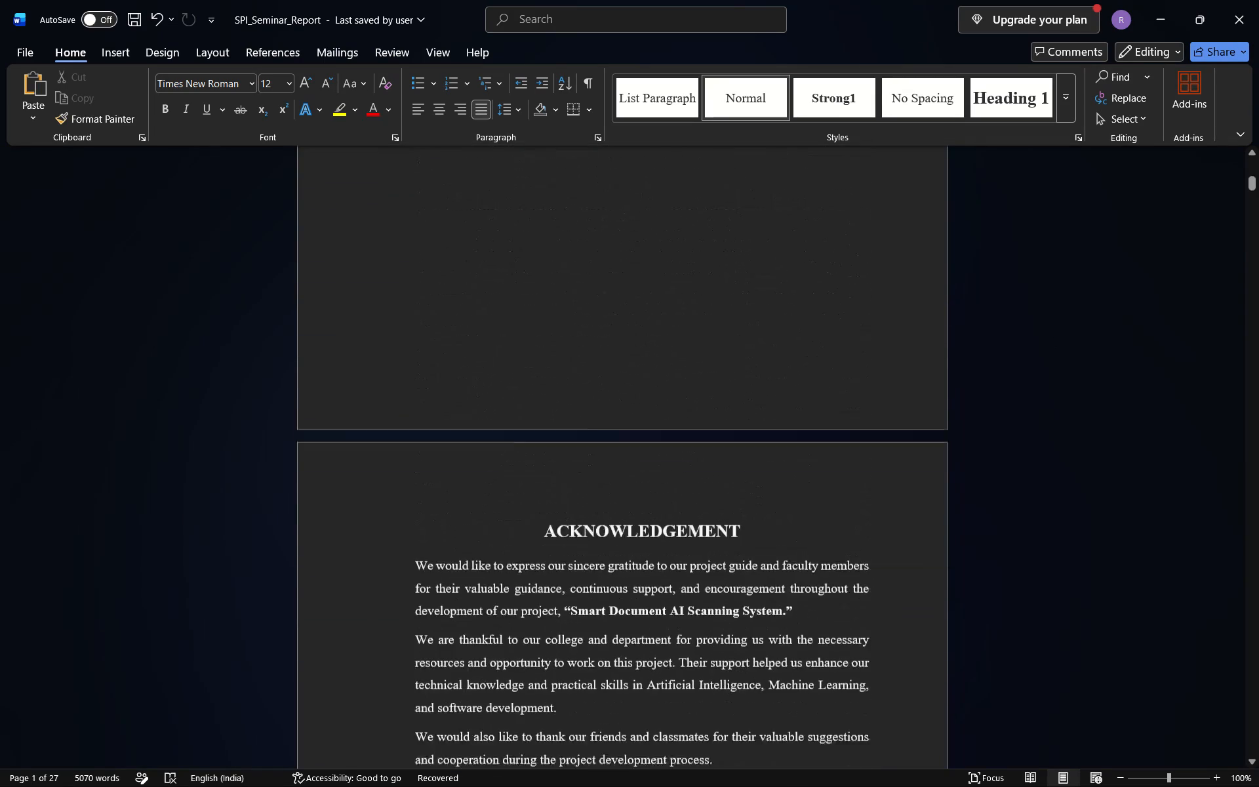
scroll(732, 576, "down", 20)
scroll(732, 576, "down", 20)
scroll(732, 576, "down", 1)
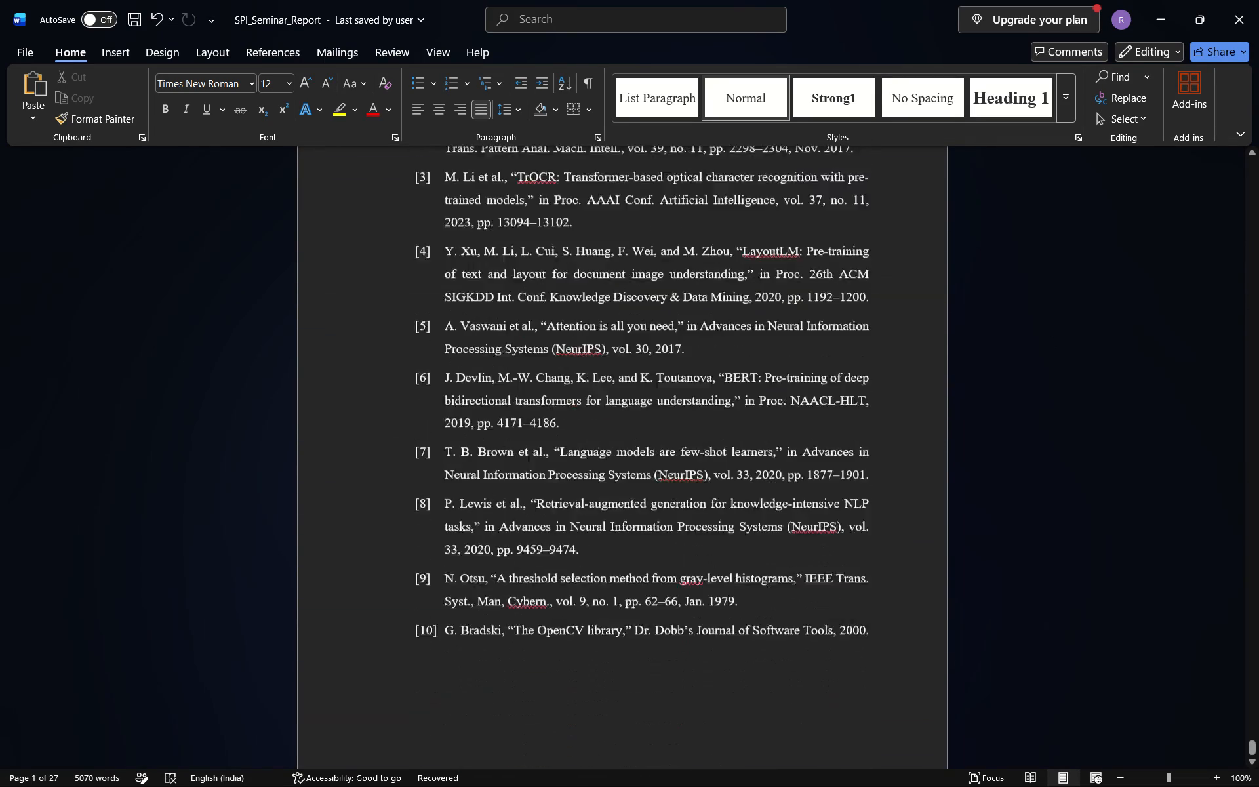
scroll(732, 576, "down", 6)
scroll(732, 576, "up", 20)
scroll(732, 576, "up", 11)
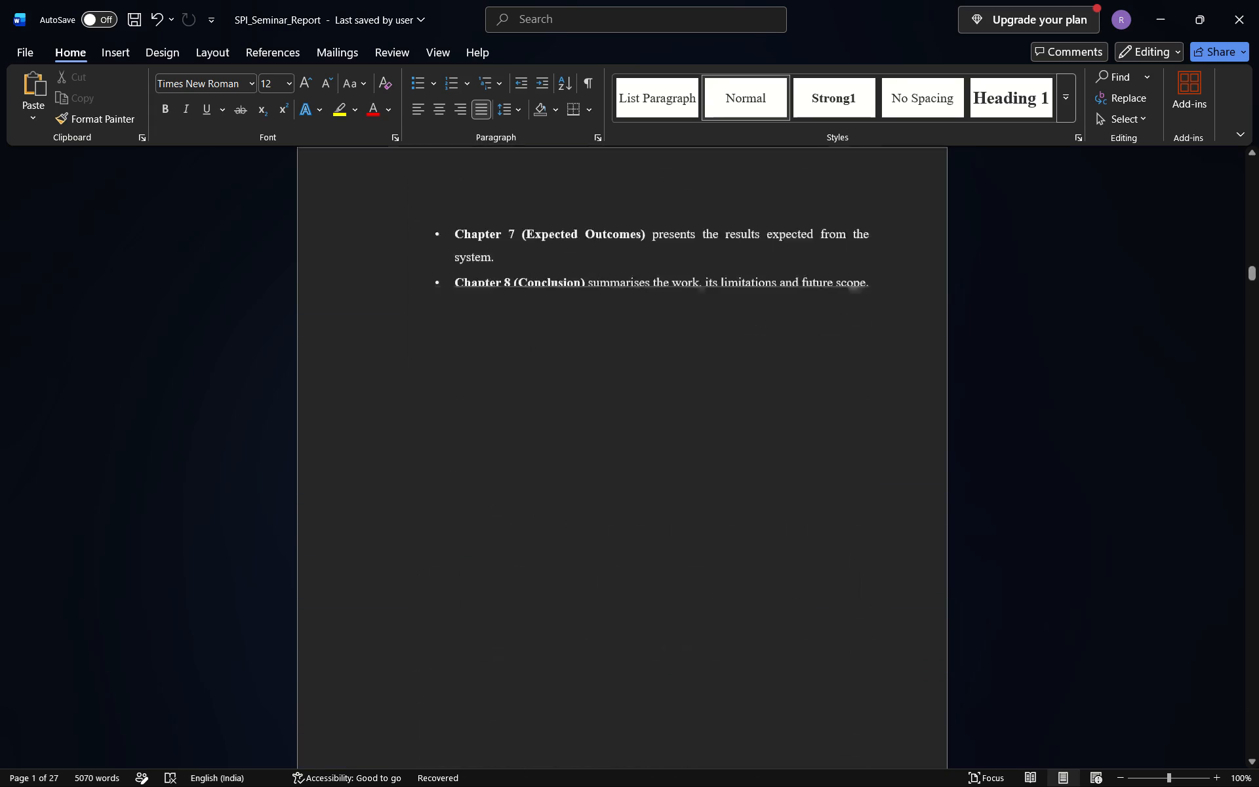
scroll(732, 576, "up", 12)
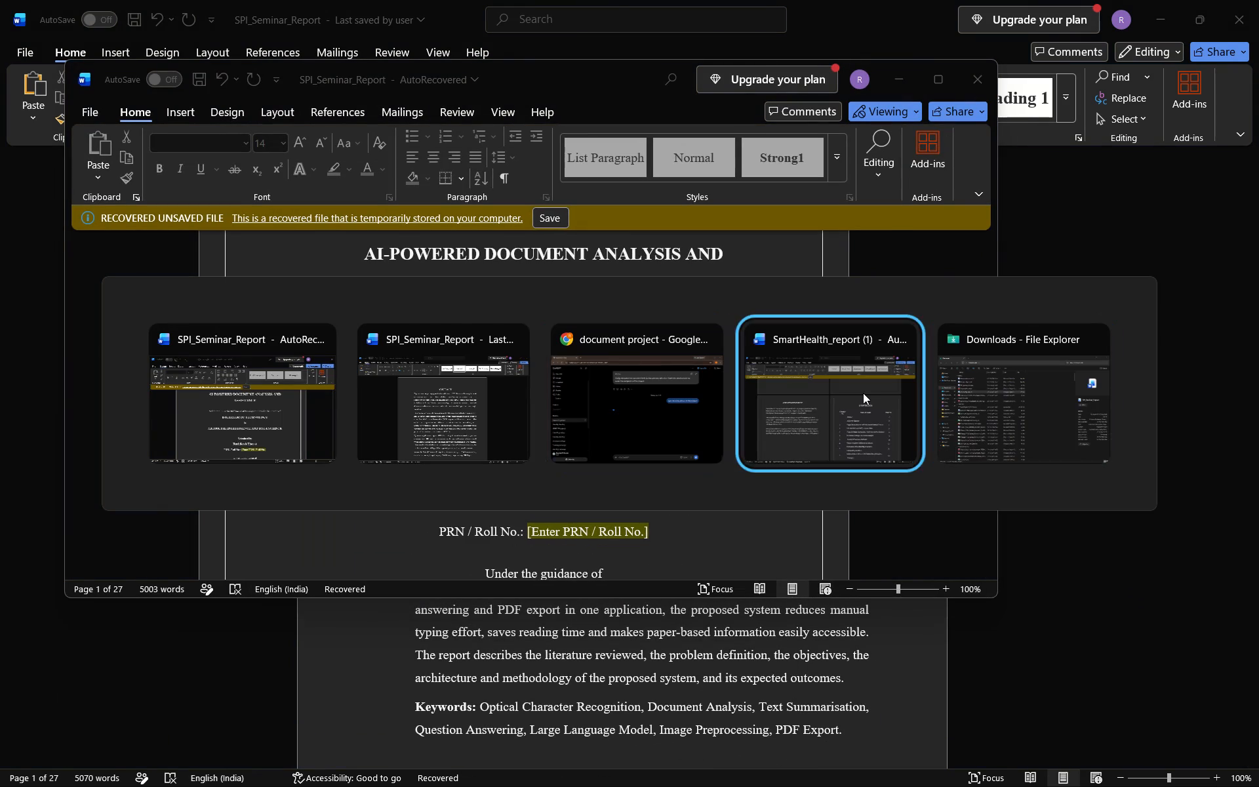
Switch to the SmartHealth report and examine its acknowledgement page, contents page, page frame and the start of Chapter 1.
scroll(712, 519, "down", 1)
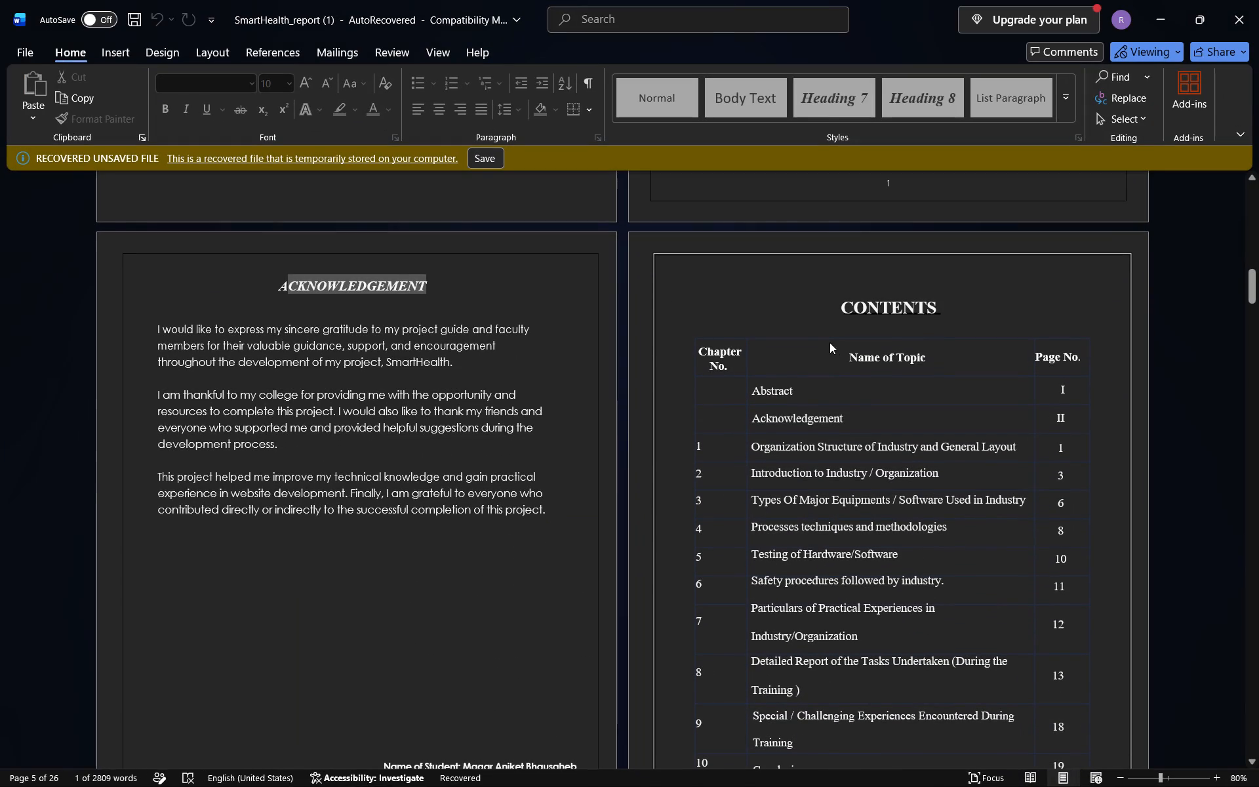
left_click(793, 277)
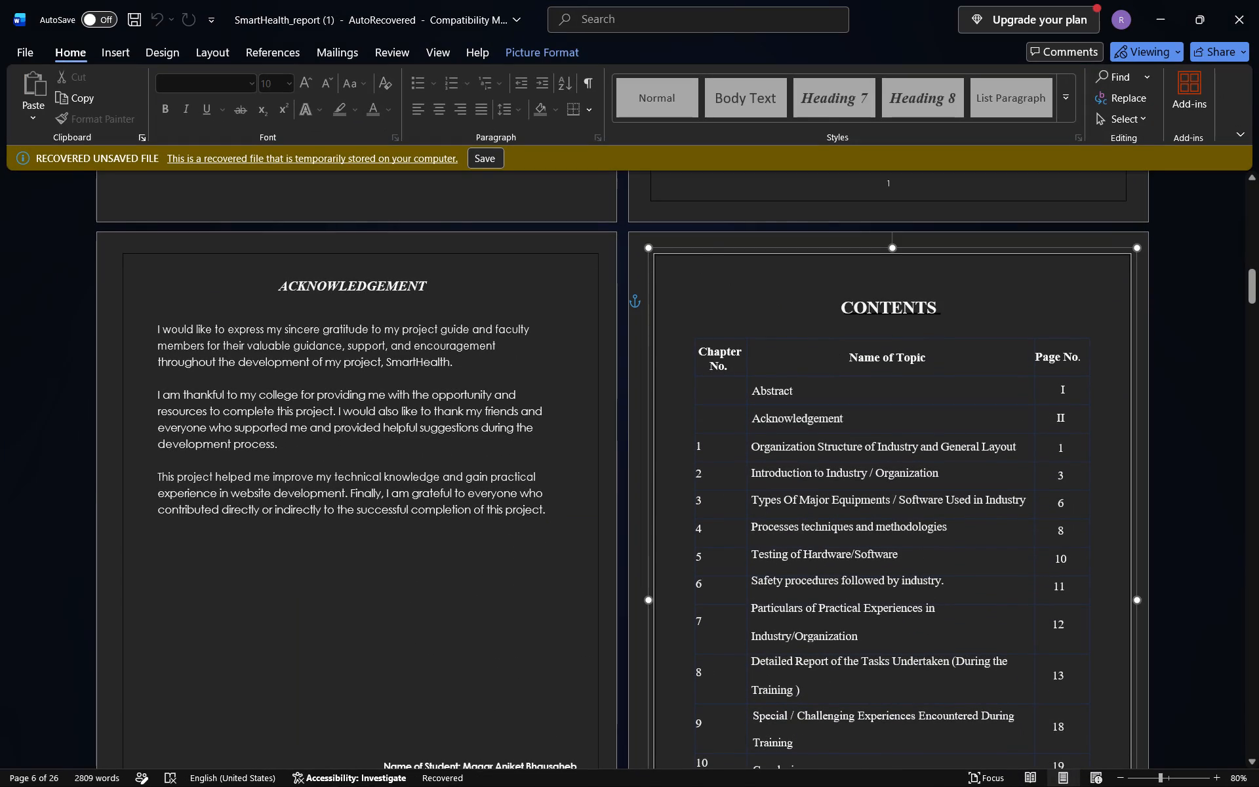
right_click(648, 251)
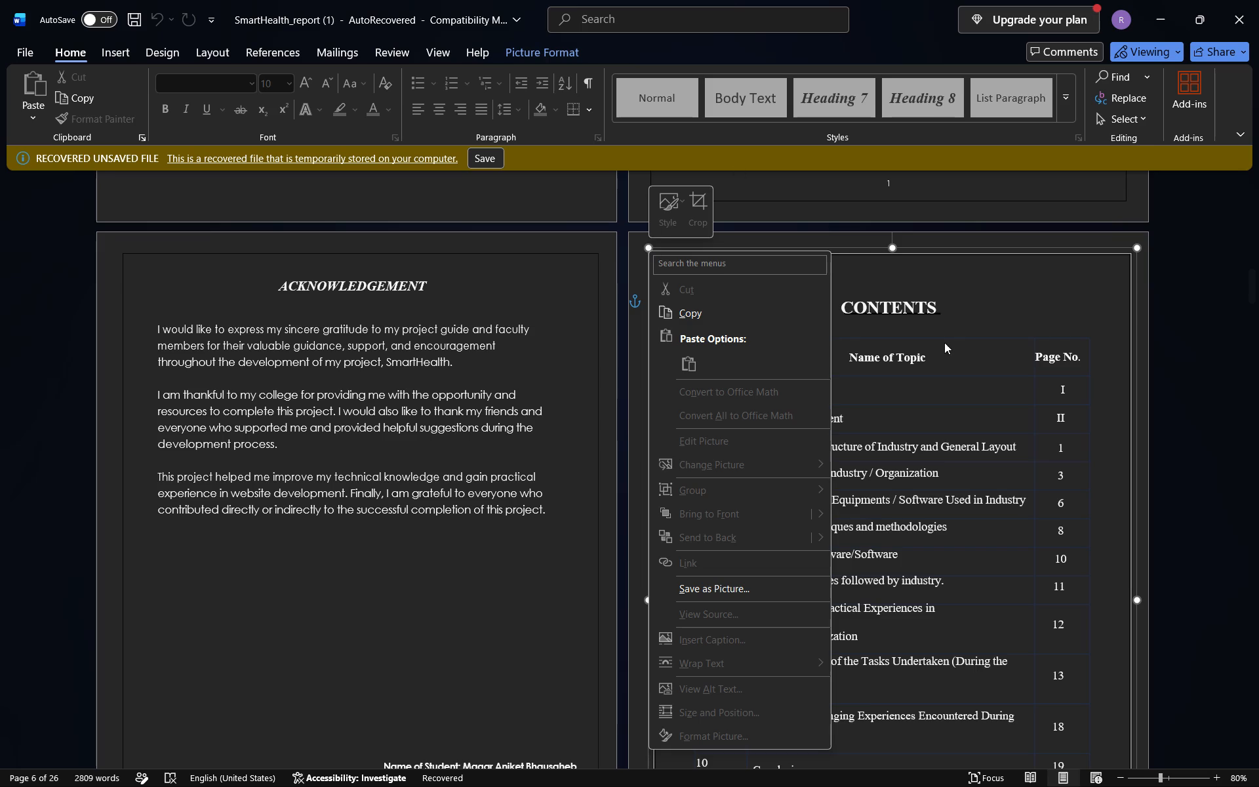
left_click(1013, 268)
scroll(843, 471, "down", 2)
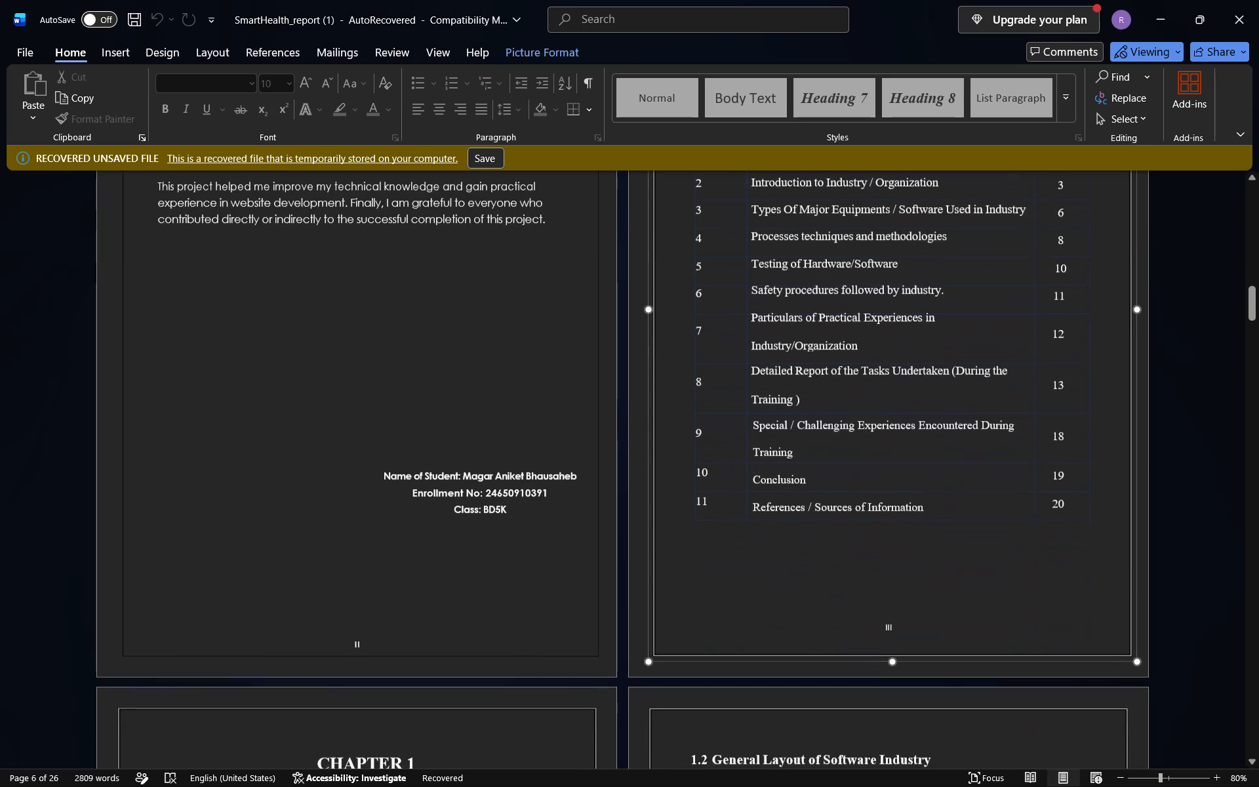
left_click(1063, 505)
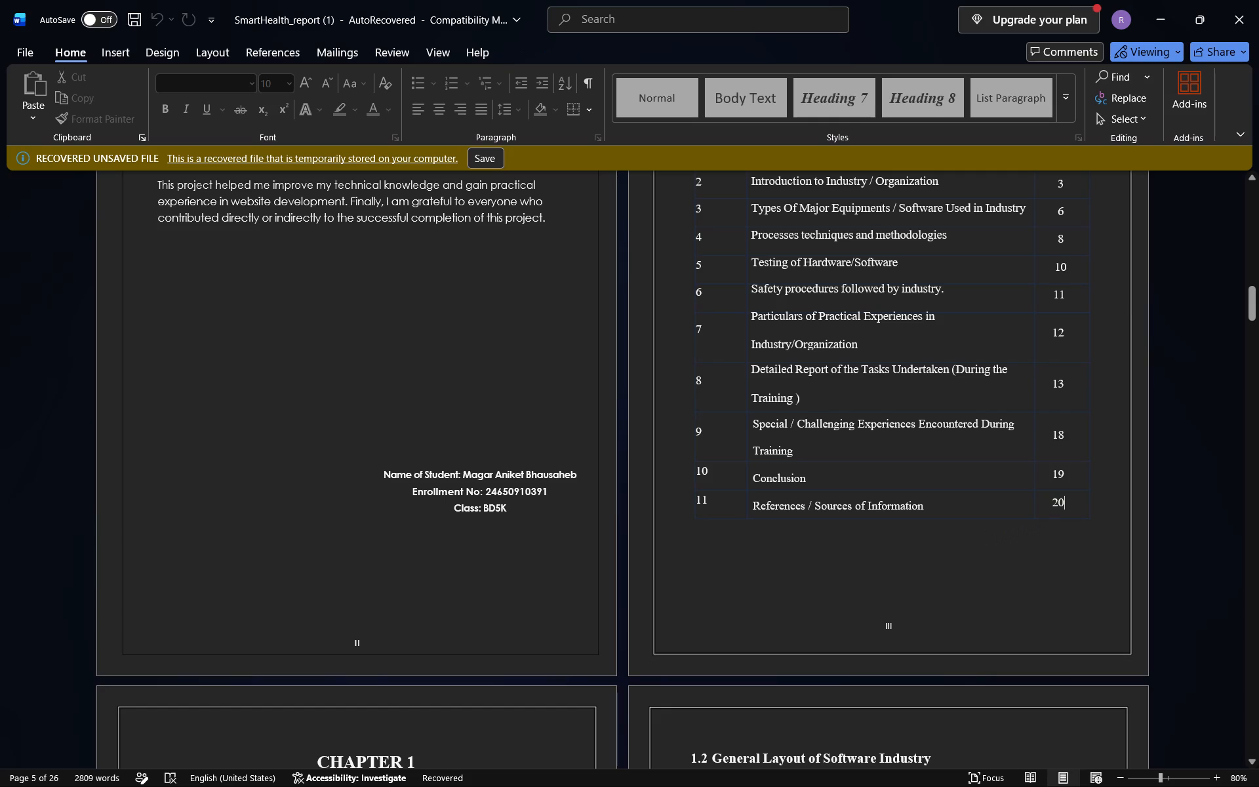
scroll(855, 527, "down", 1)
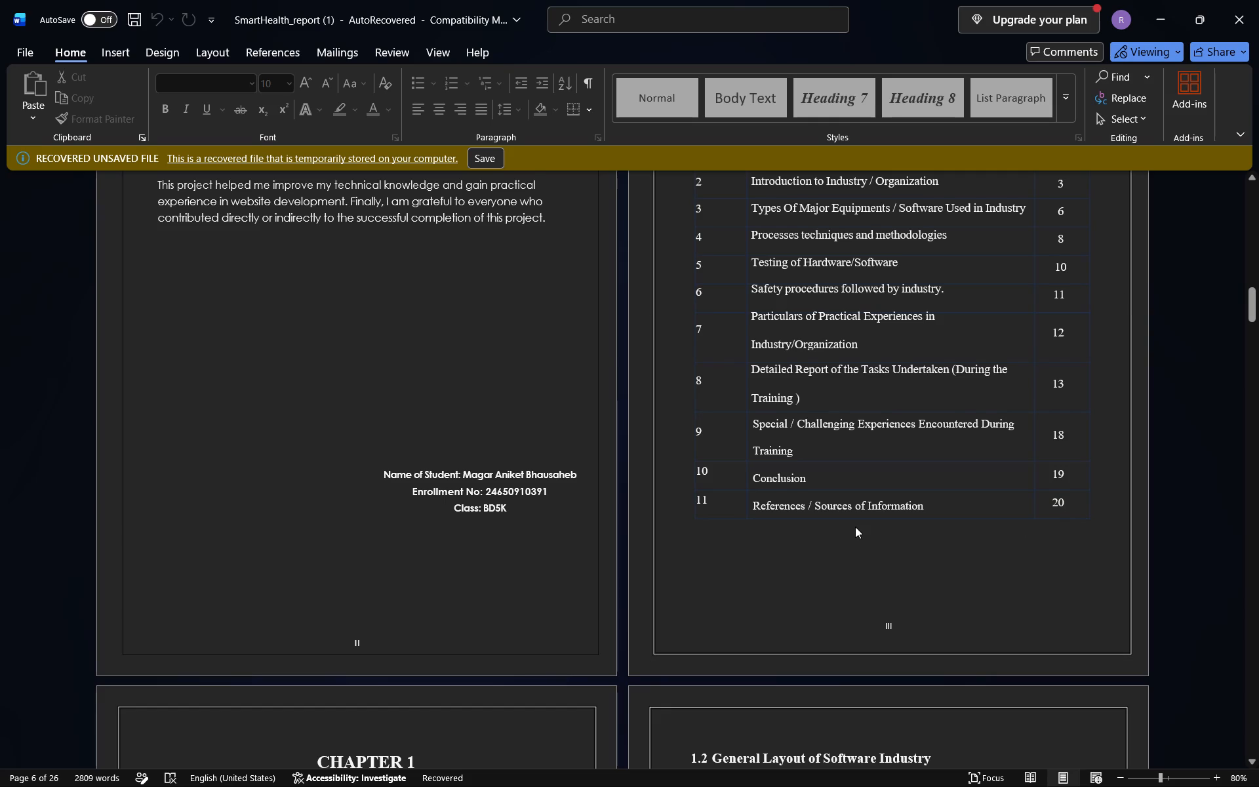
scroll(855, 527, "down", 4)
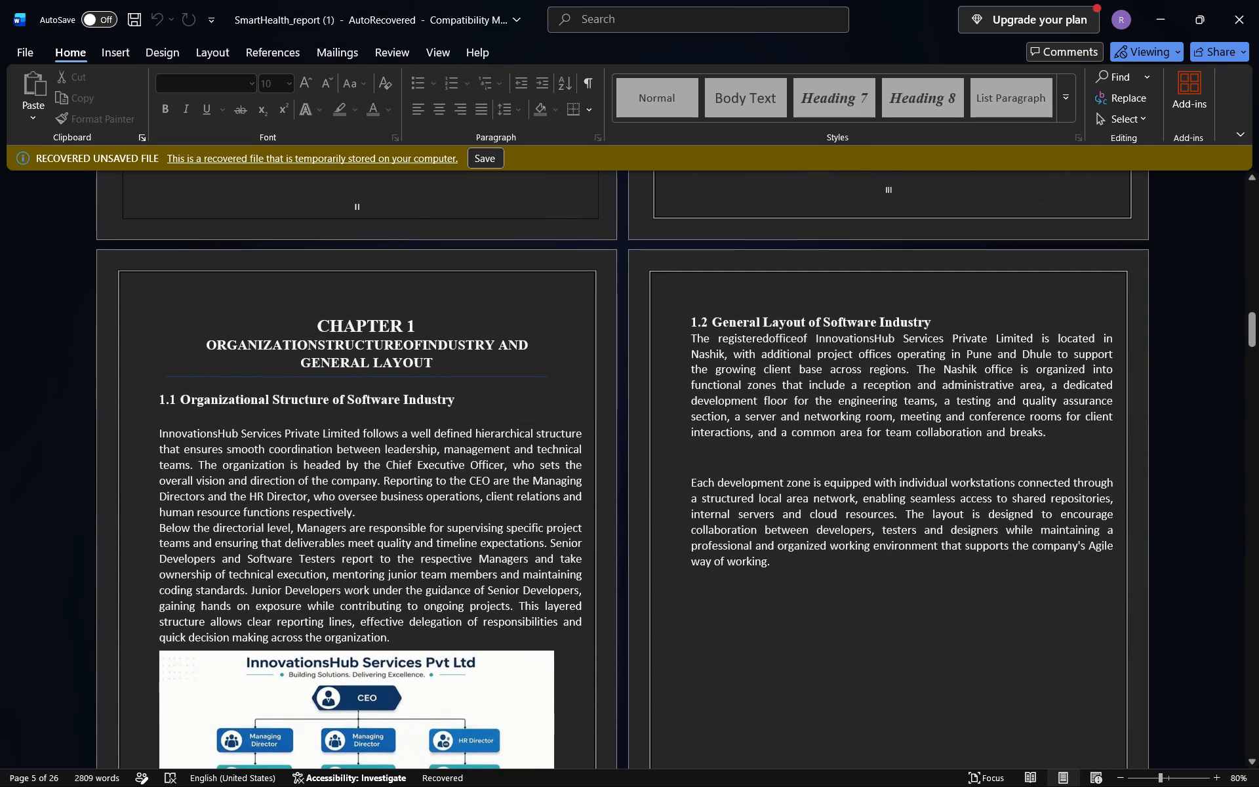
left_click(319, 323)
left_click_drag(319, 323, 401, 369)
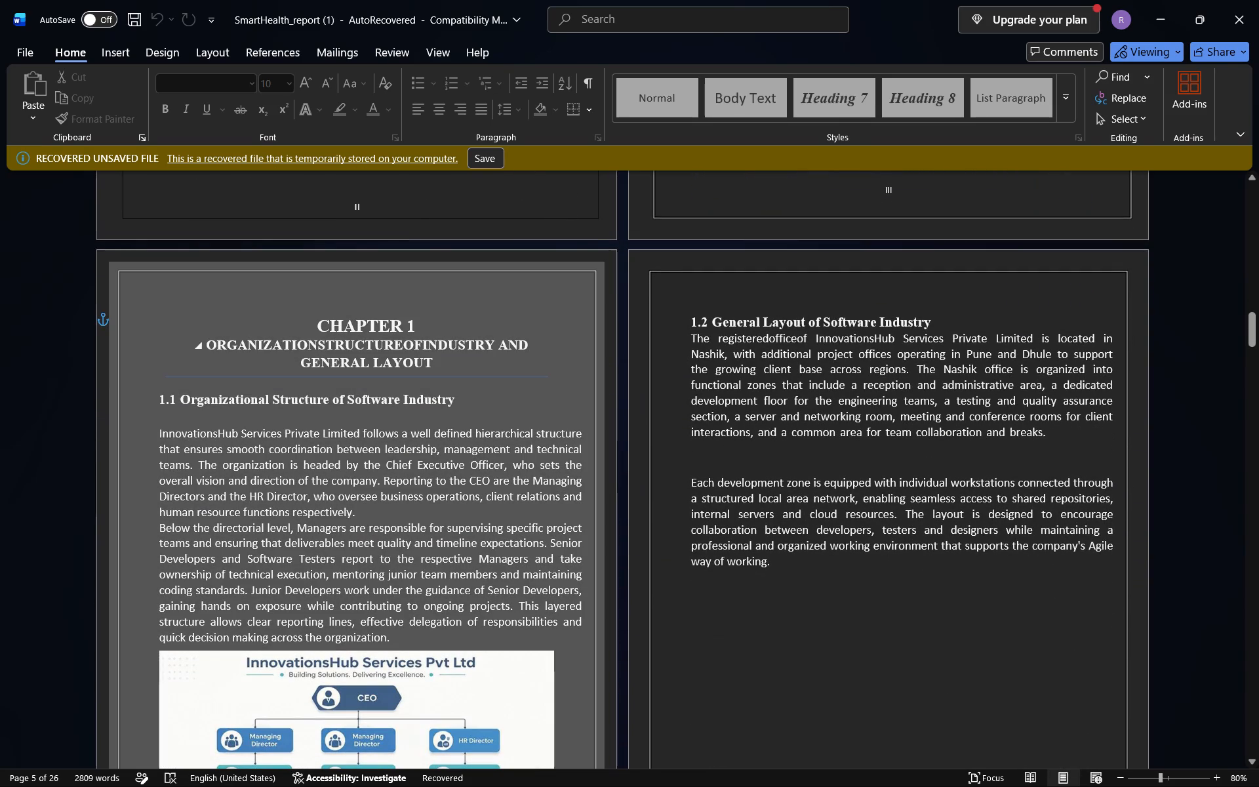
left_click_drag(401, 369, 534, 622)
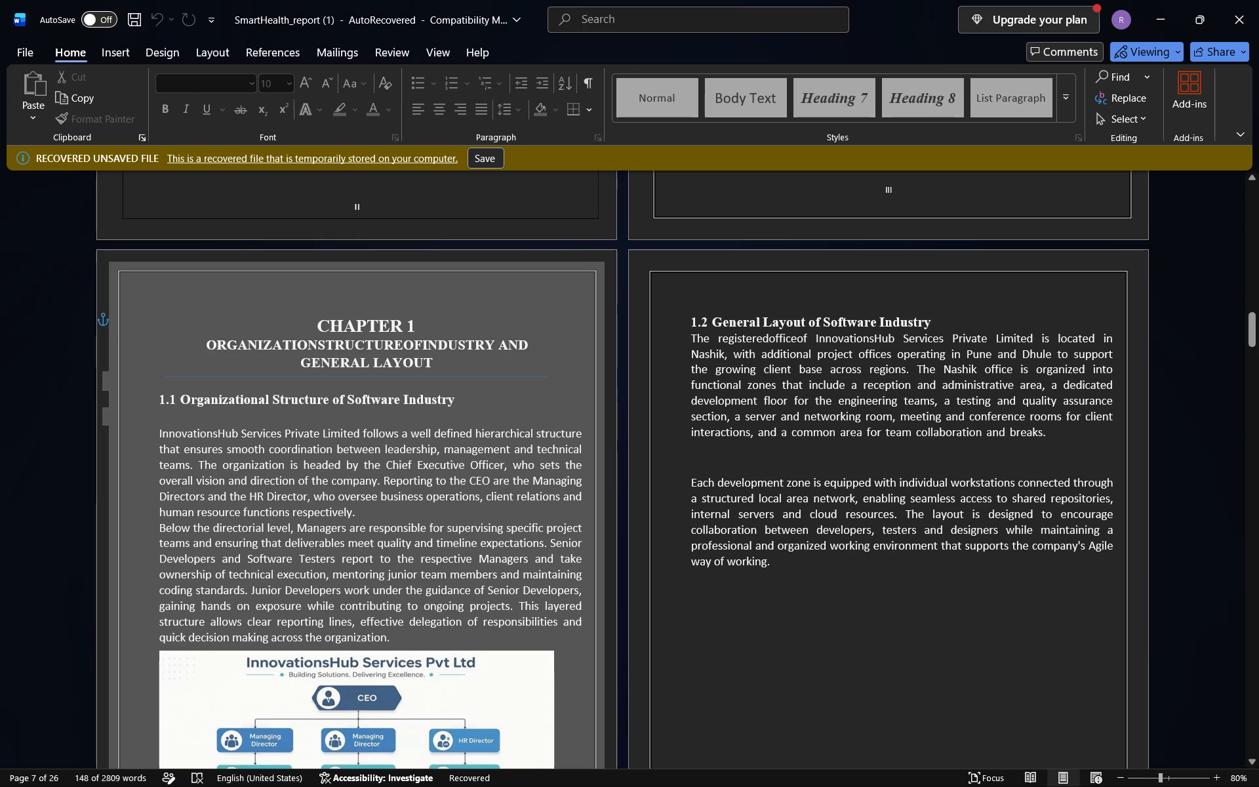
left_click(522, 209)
Enable editing of the read-only SmartHealth report and delete the Chapter 1 headings and the opening text of section 1.1.
scroll(388, 339, "up", 4, "ctrl")
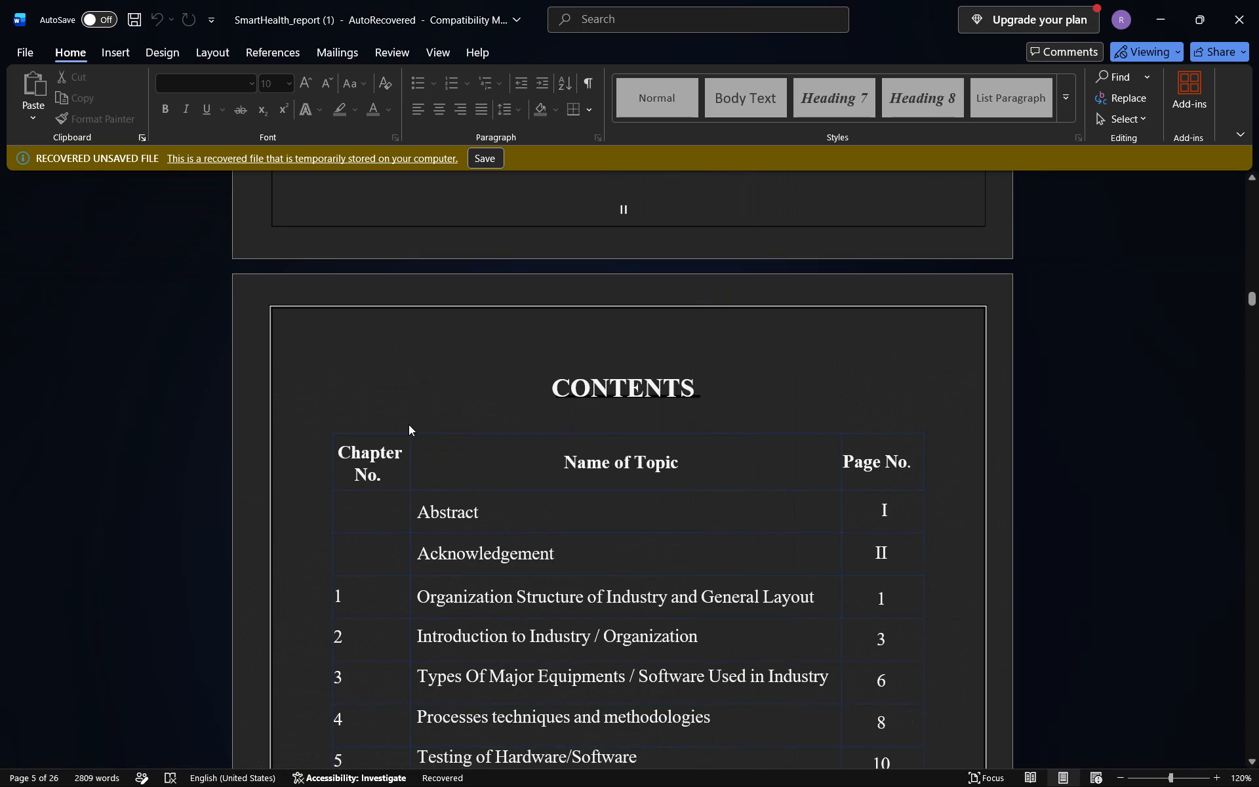
scroll(558, 483, "down", 2)
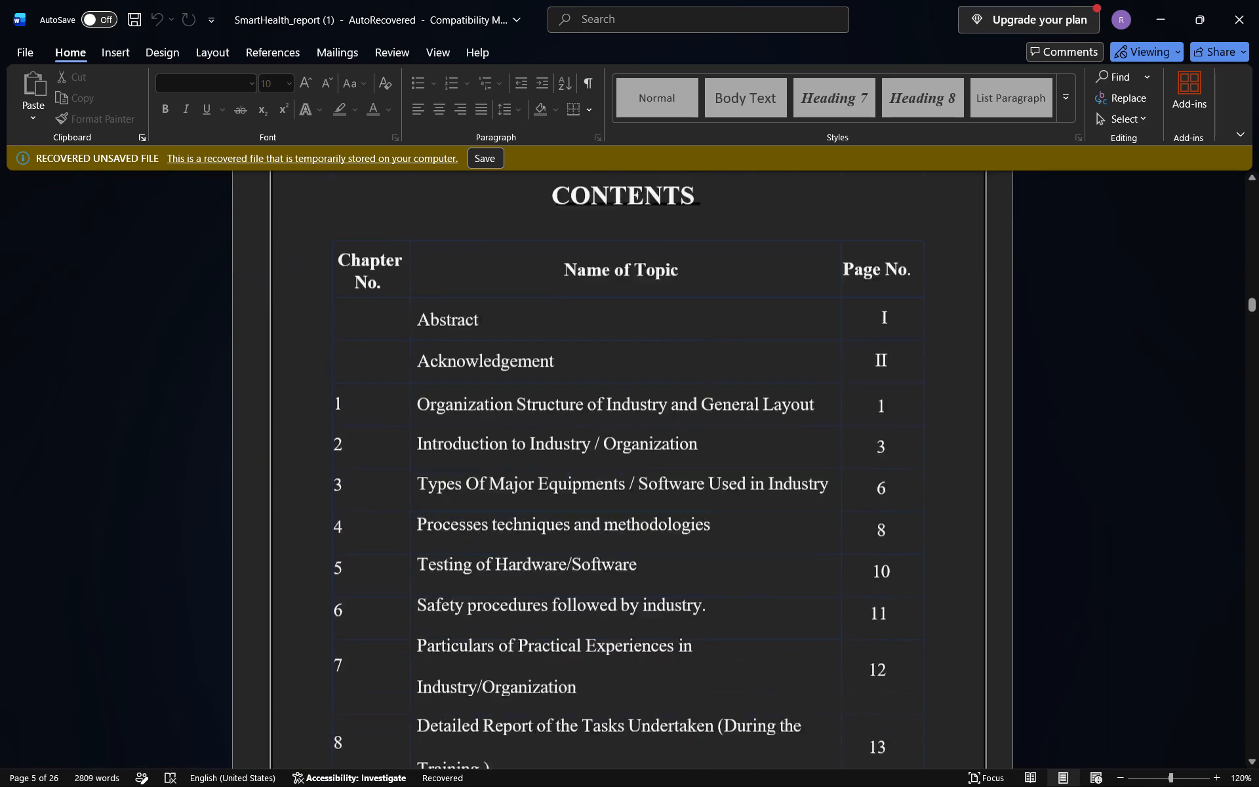
scroll(558, 483, "down", 7)
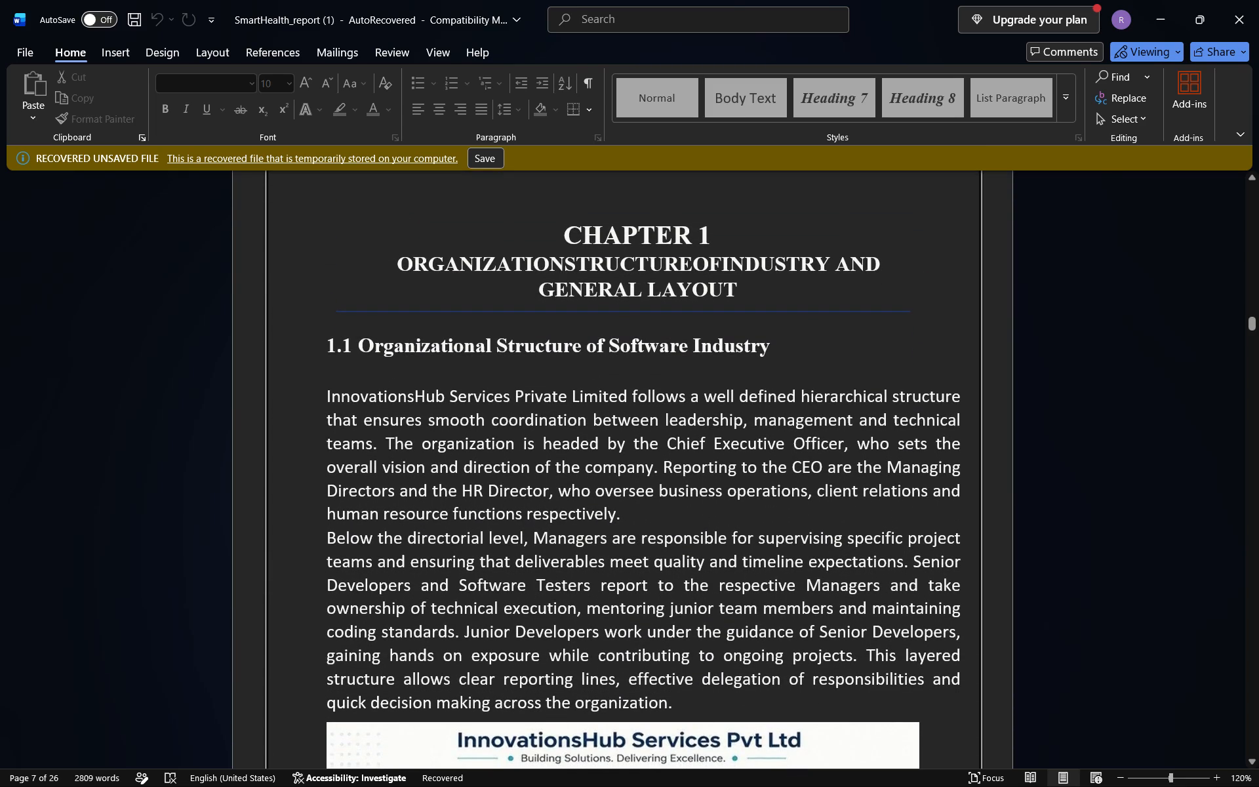
left_click(567, 232)
left_click_drag(567, 232, 715, 561)
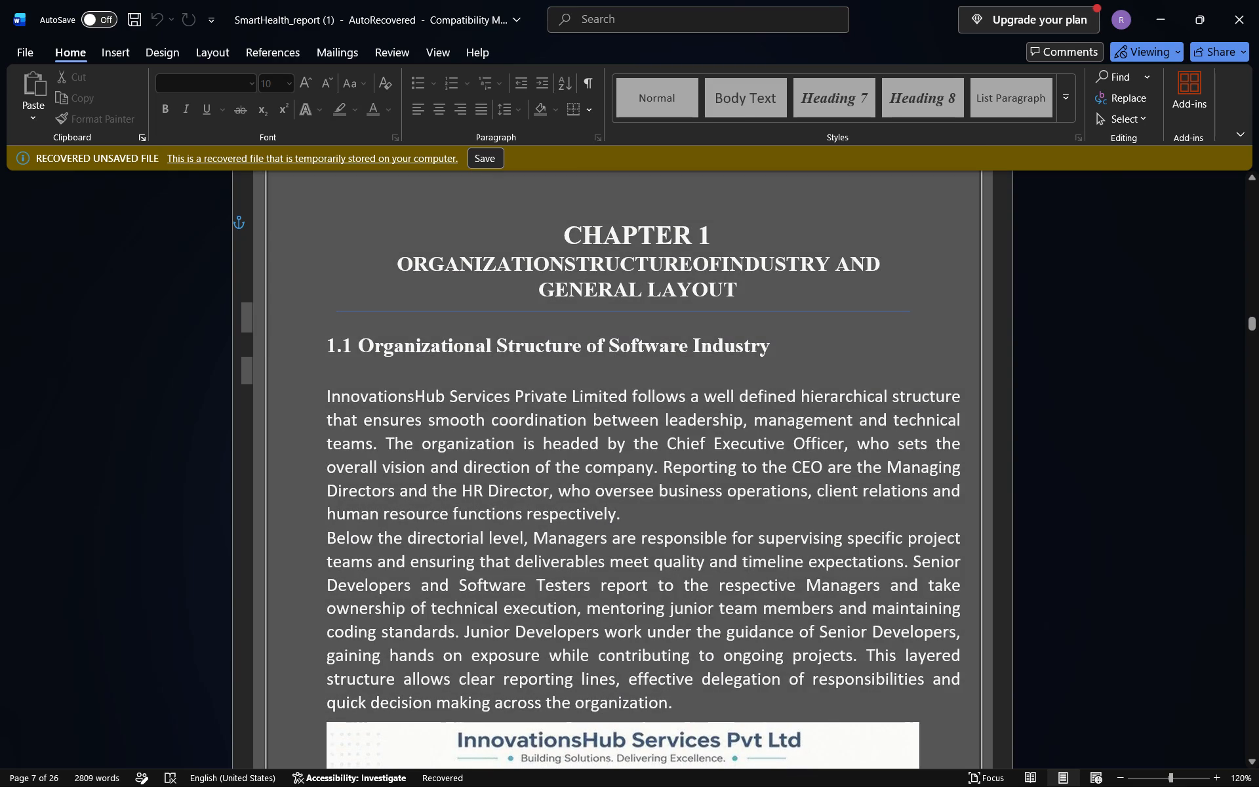
left_click_drag(715, 561, 716, 586)
key("BackSpace")
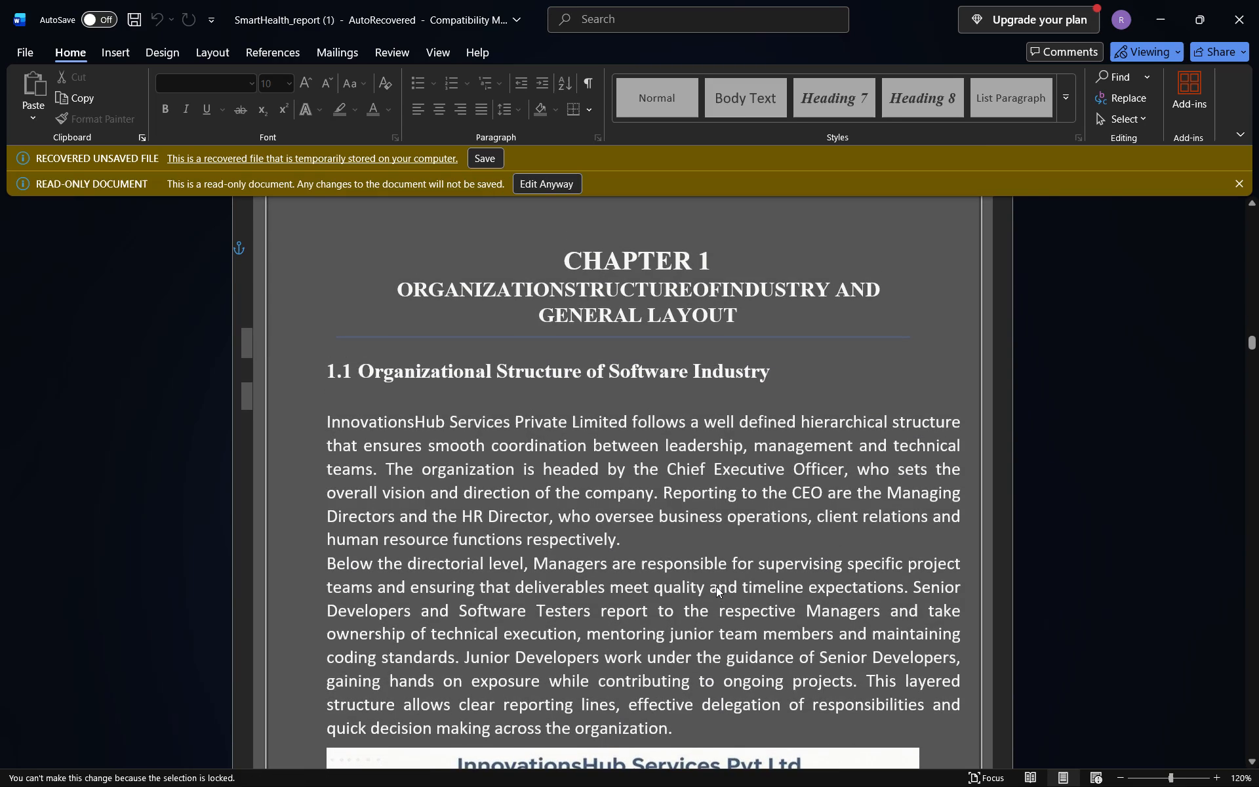
left_click(540, 184)
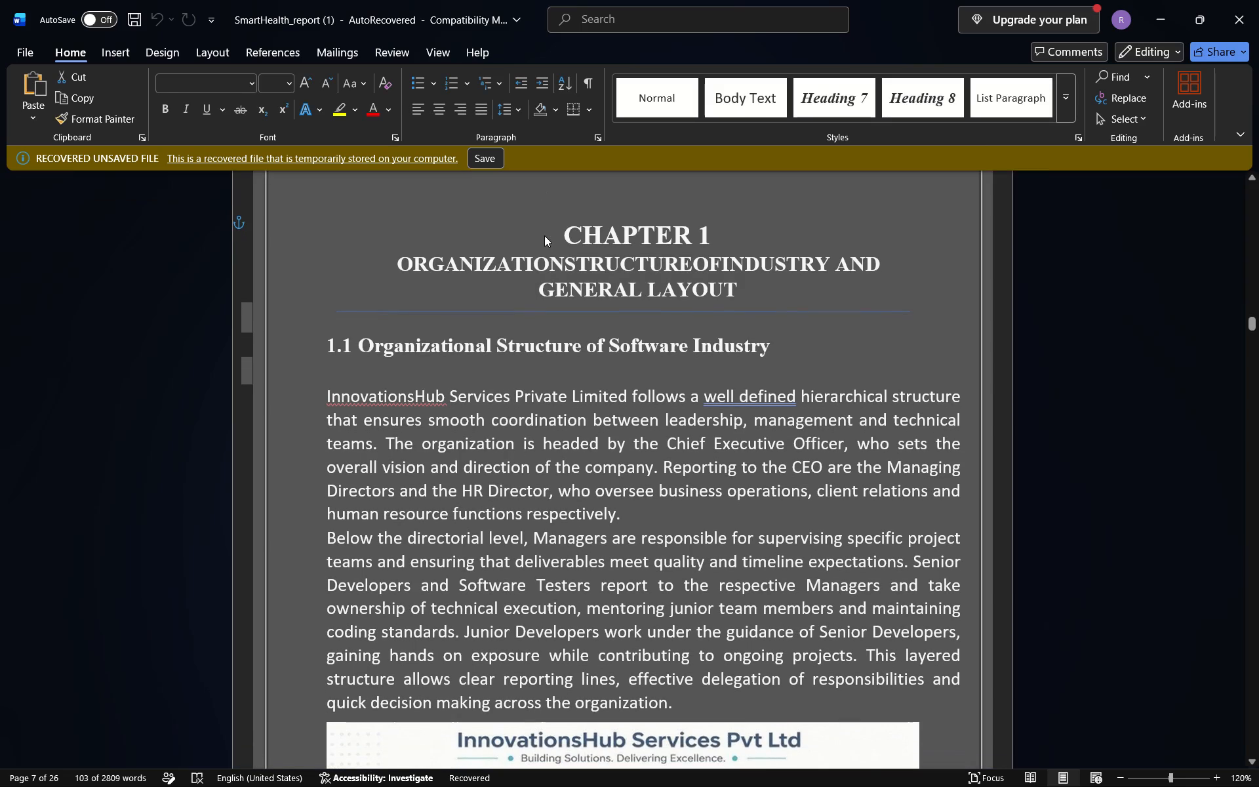
key("BackSpace")
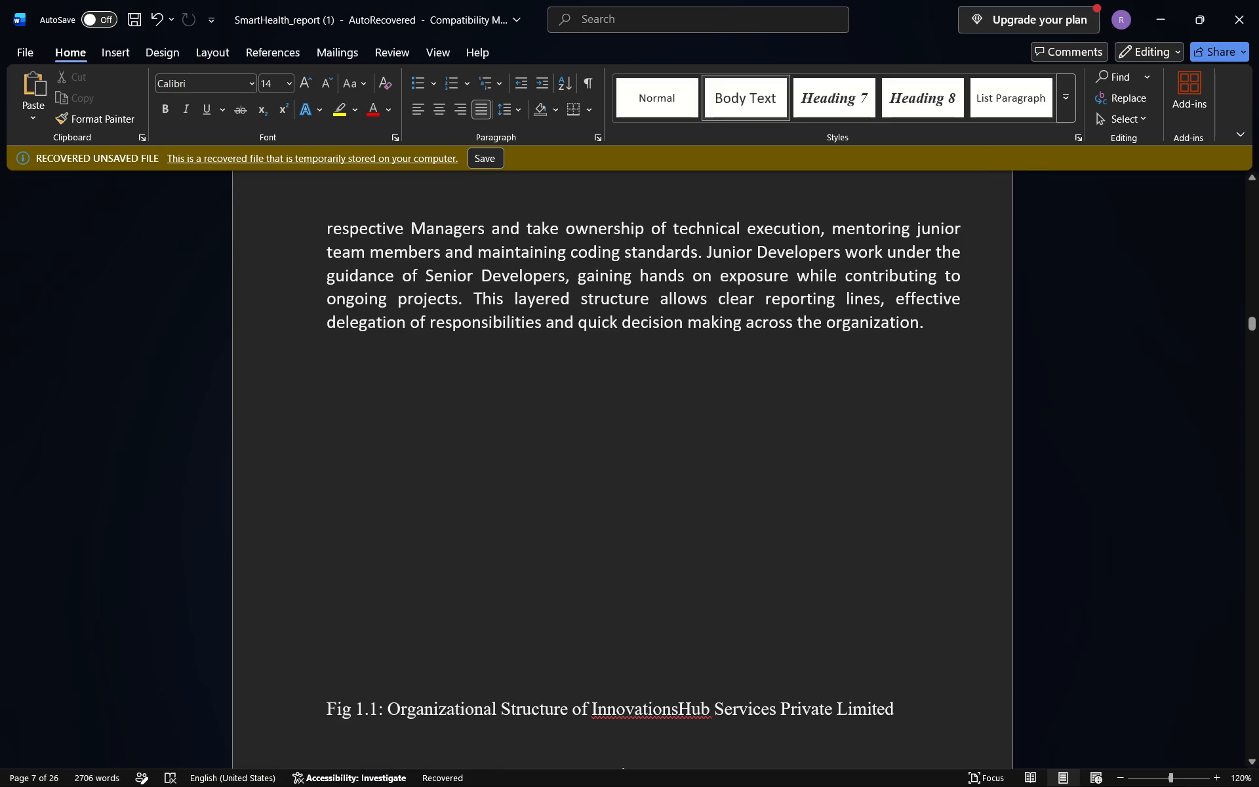
Delete all remaining SmartHealth report content after the contents page, from the leftover Chapter 1 text through the last page.
left_click_drag(320, 224, 709, 786)
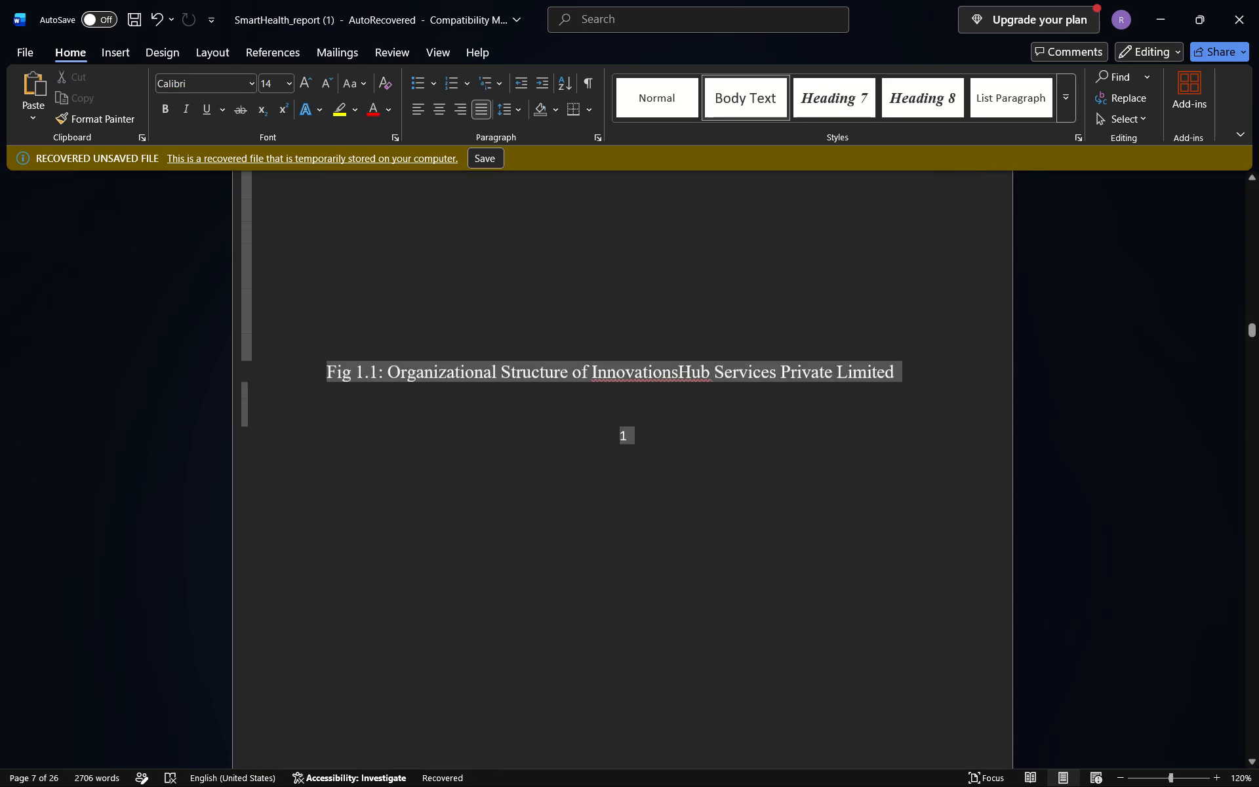
left_click_drag(709, 786, 732, 785)
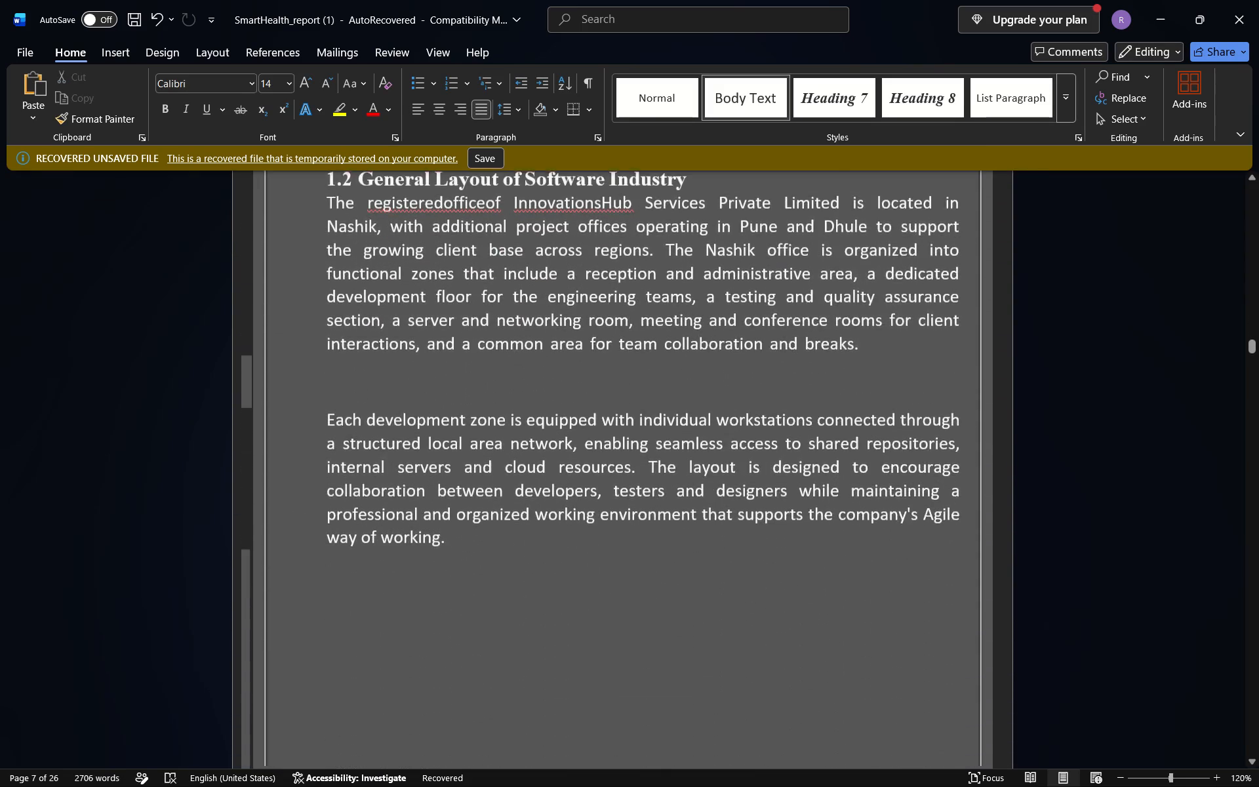
left_click_drag(732, 785, 732, 783)
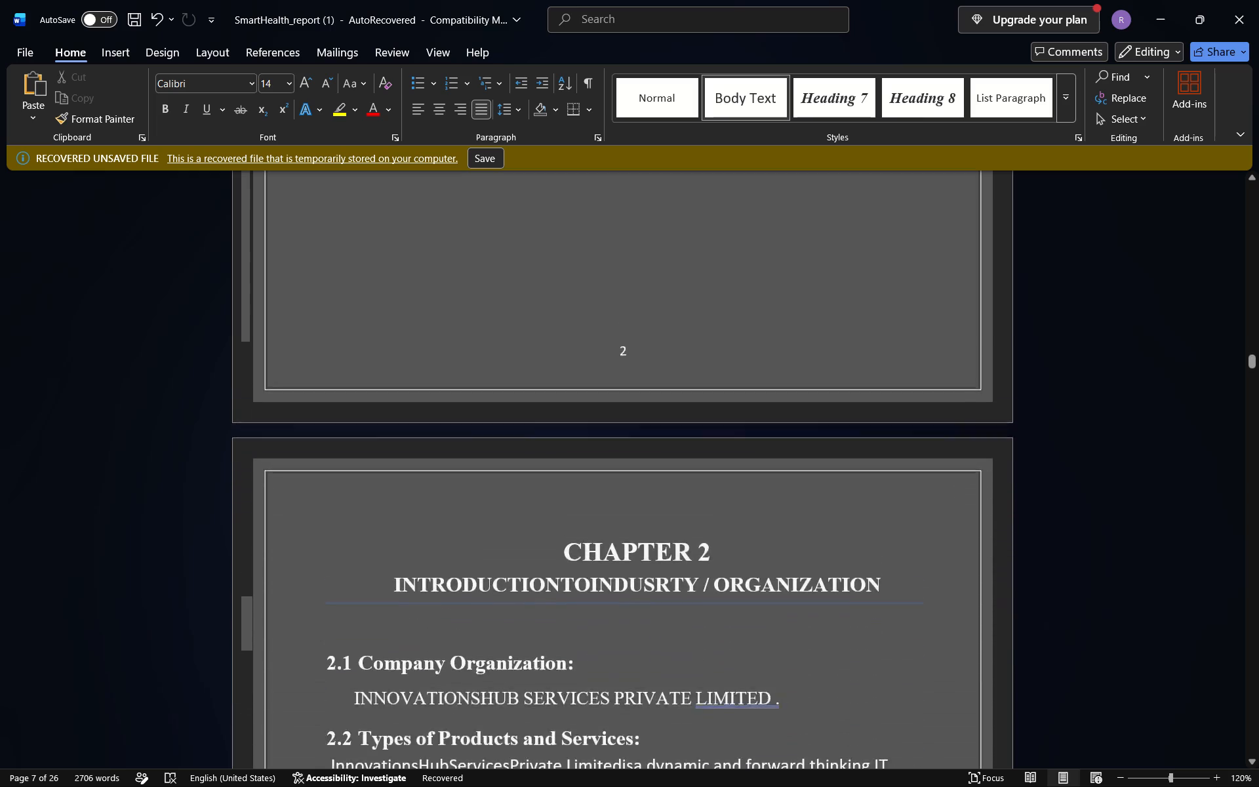
left_click_drag(732, 783, 725, 781)
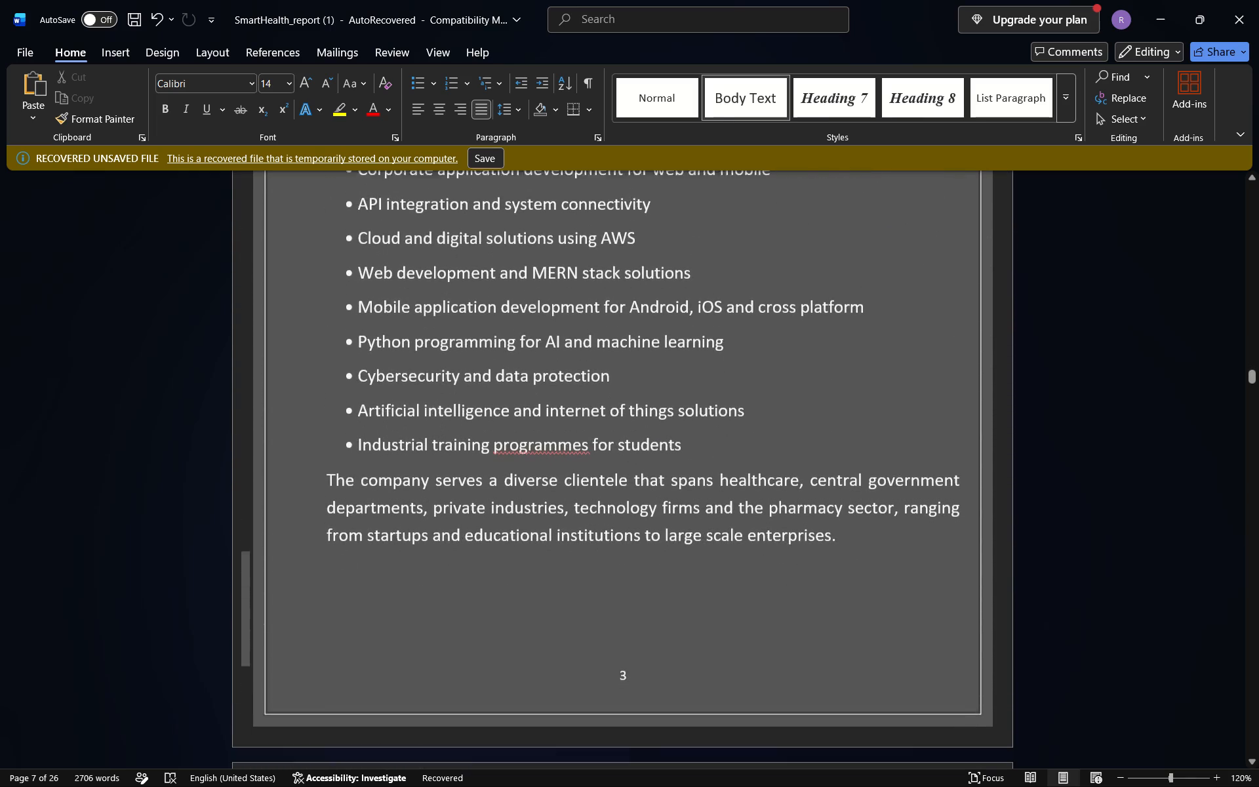
left_click_drag(725, 781, 728, 785)
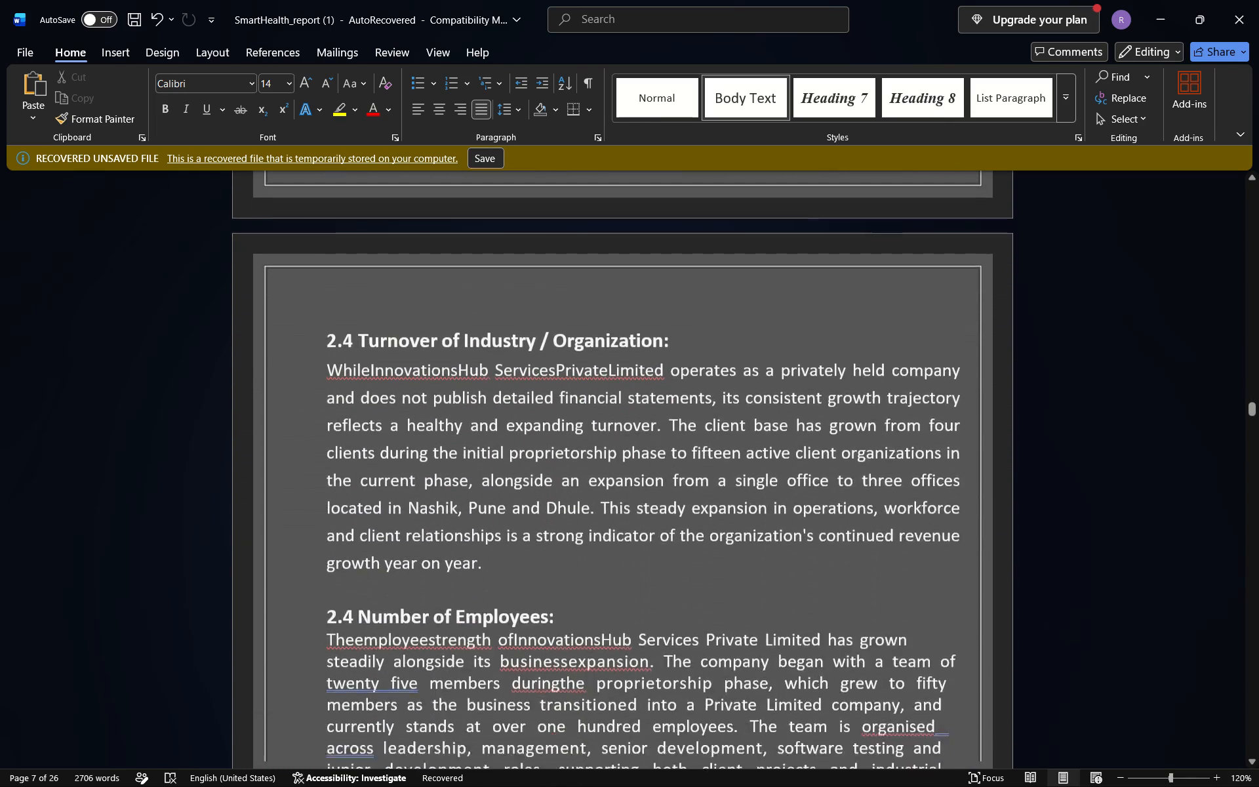
left_click_drag(728, 785, 729, 786)
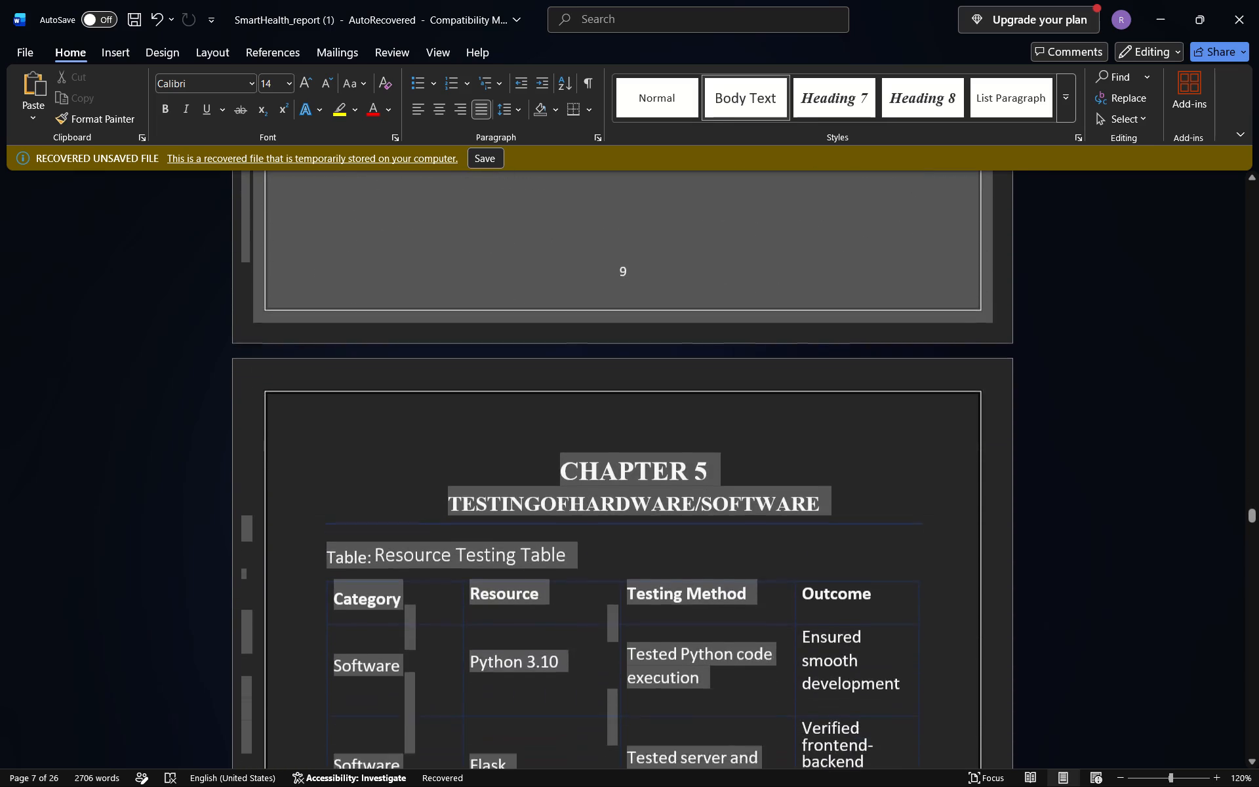
left_click_drag(729, 786, 729, 786)
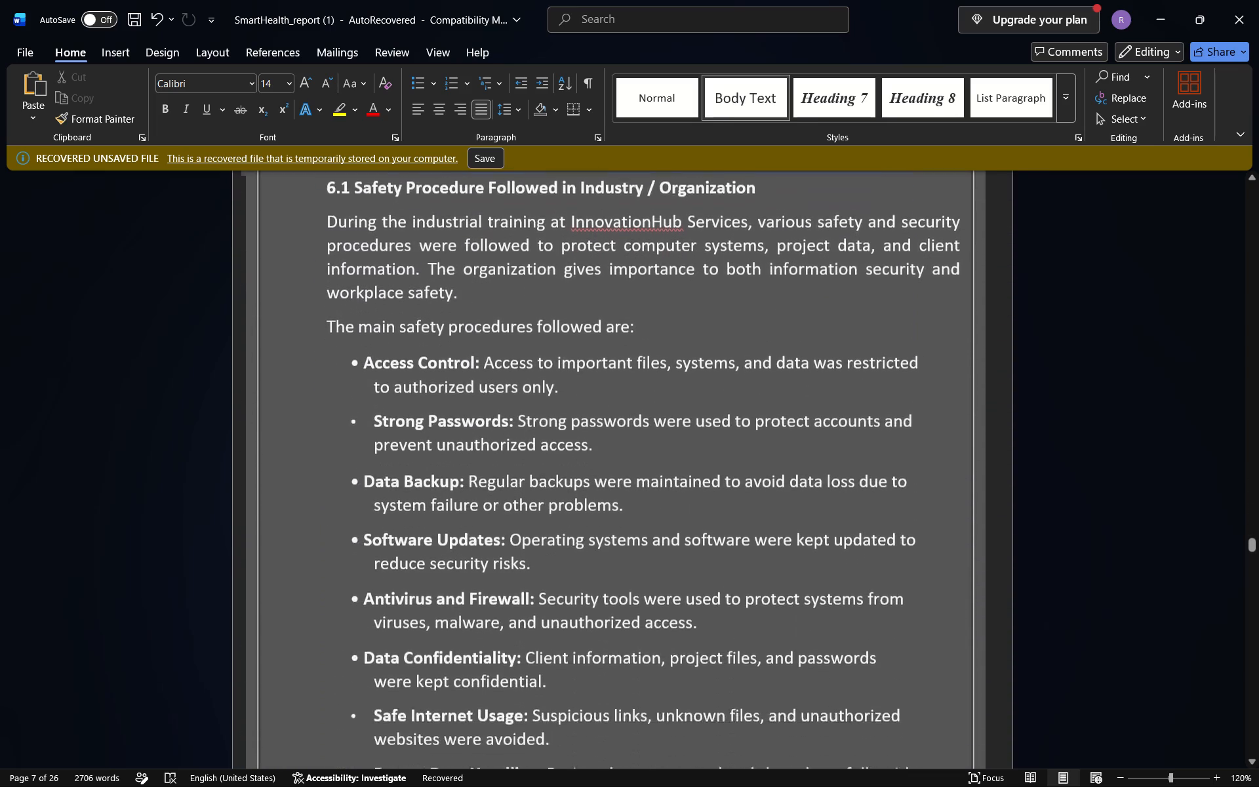
left_click_drag(729, 786, 733, 786)
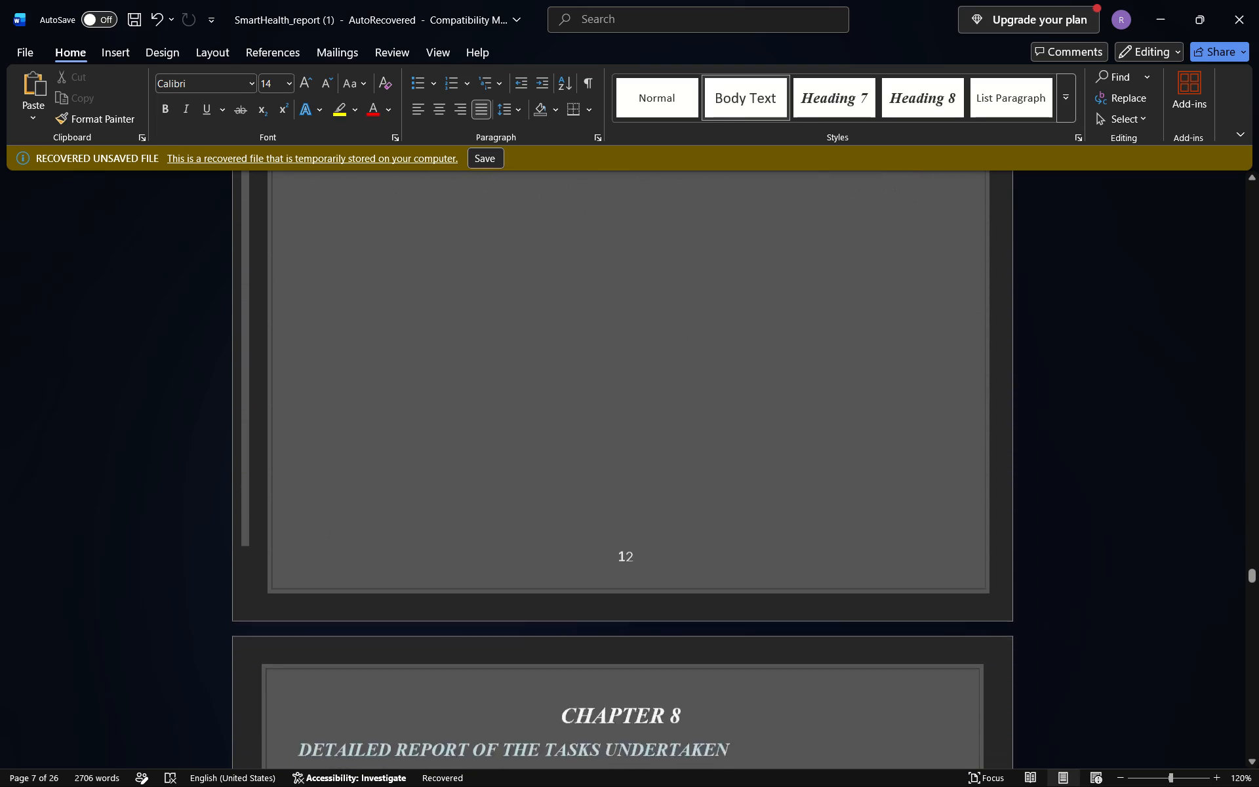
left_click_drag(733, 786, 732, 786)
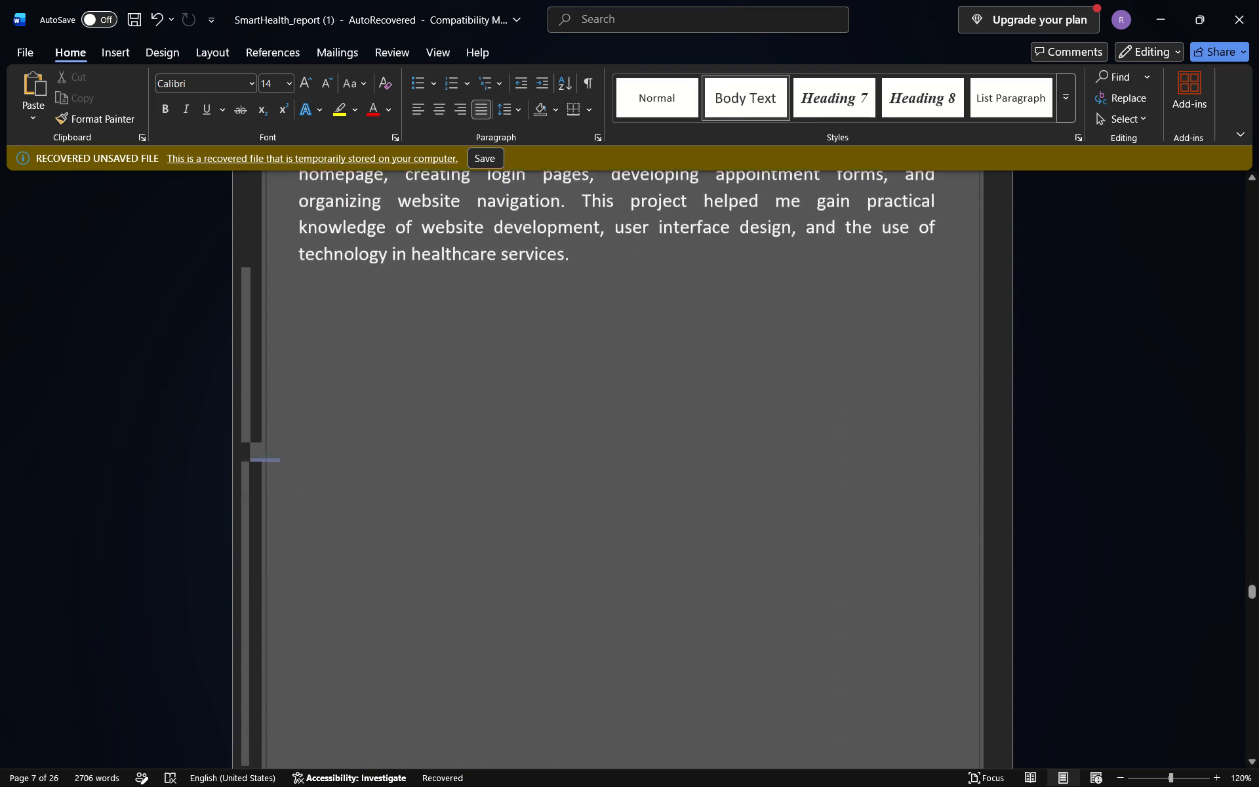
left_click_drag(732, 786, 734, 786)
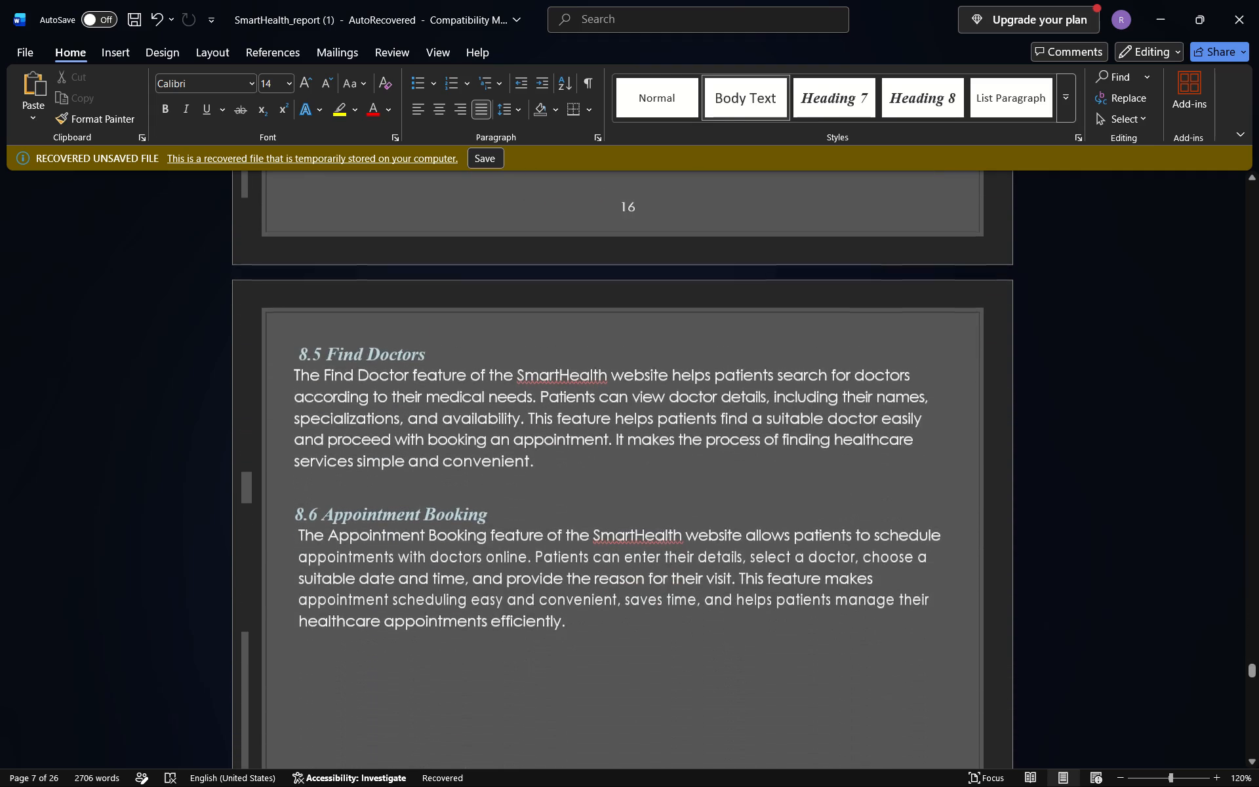
left_click_drag(734, 786, 735, 786)
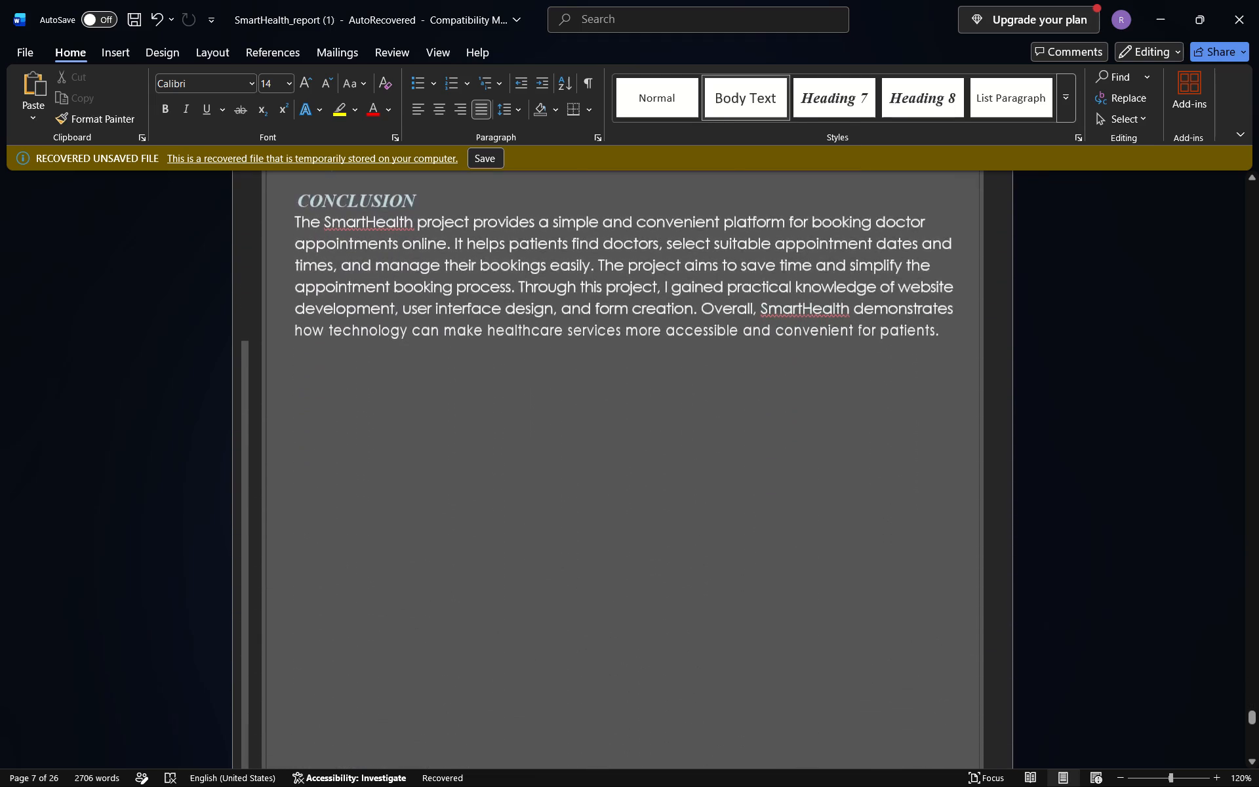
left_click_drag(735, 786, 736, 786)
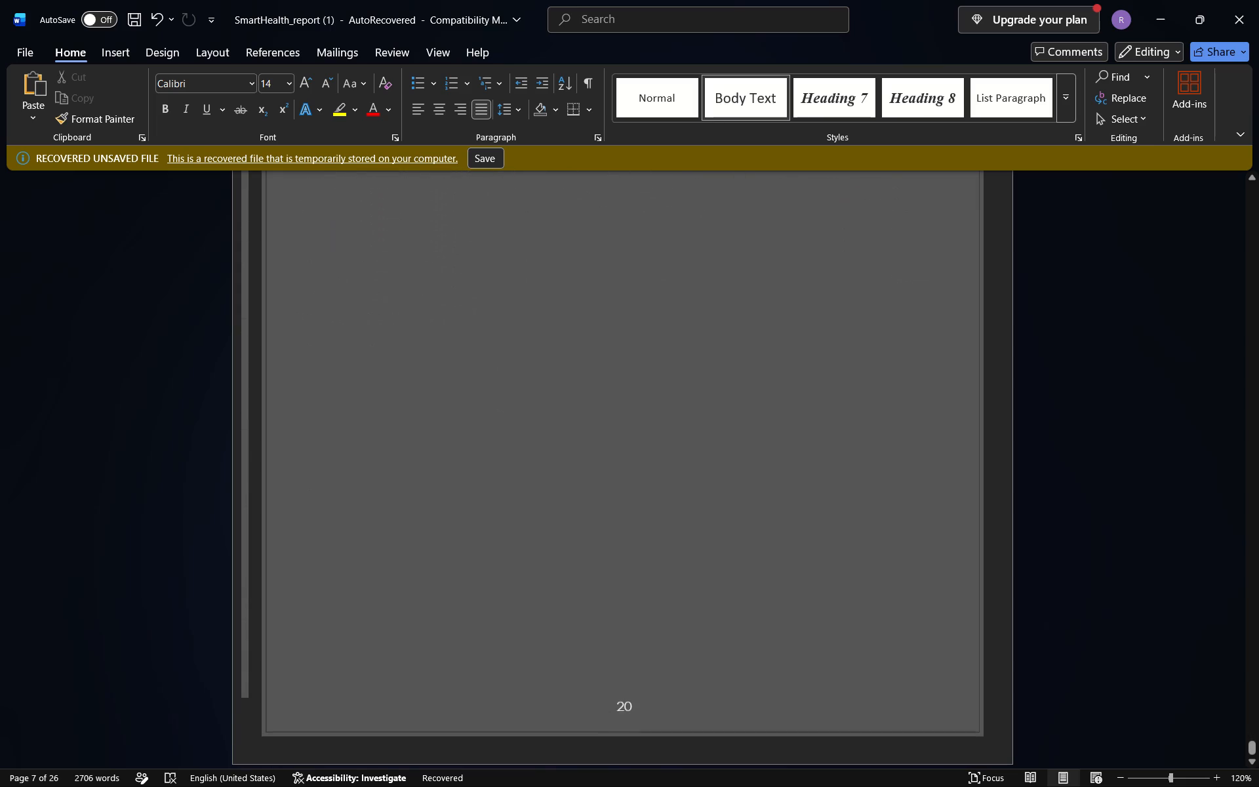
left_click_drag(736, 786, 736, 718)
key("BackSpace")
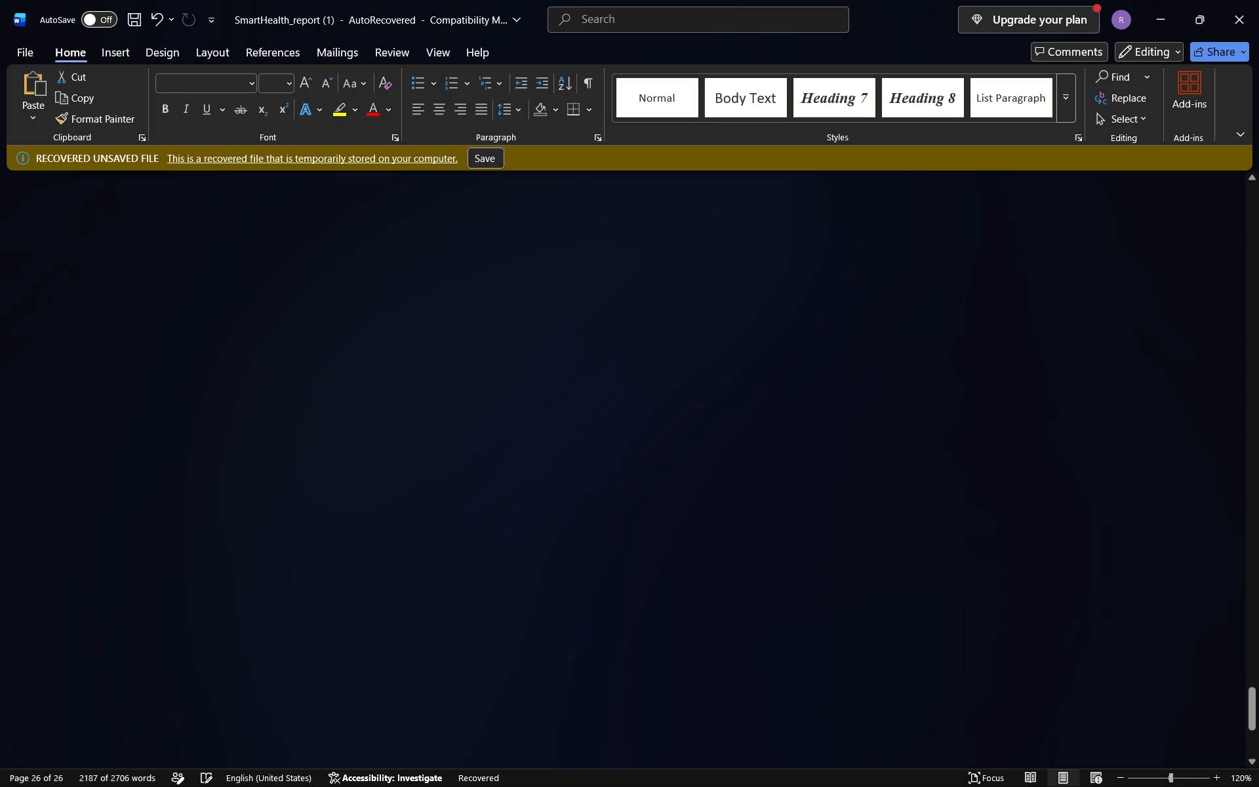
scroll(690, 580, "up", 5)
scroll(690, 580, "down", 1)
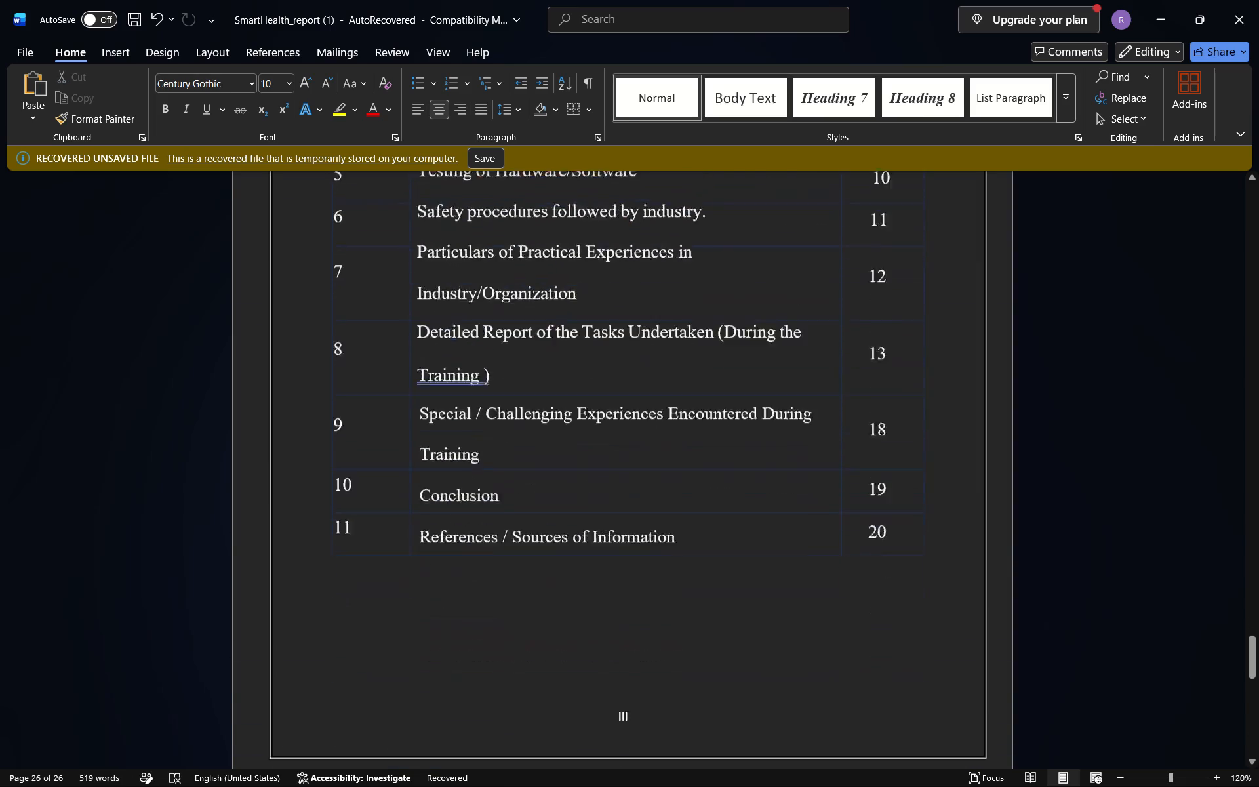
scroll(690, 580, "down", 2)
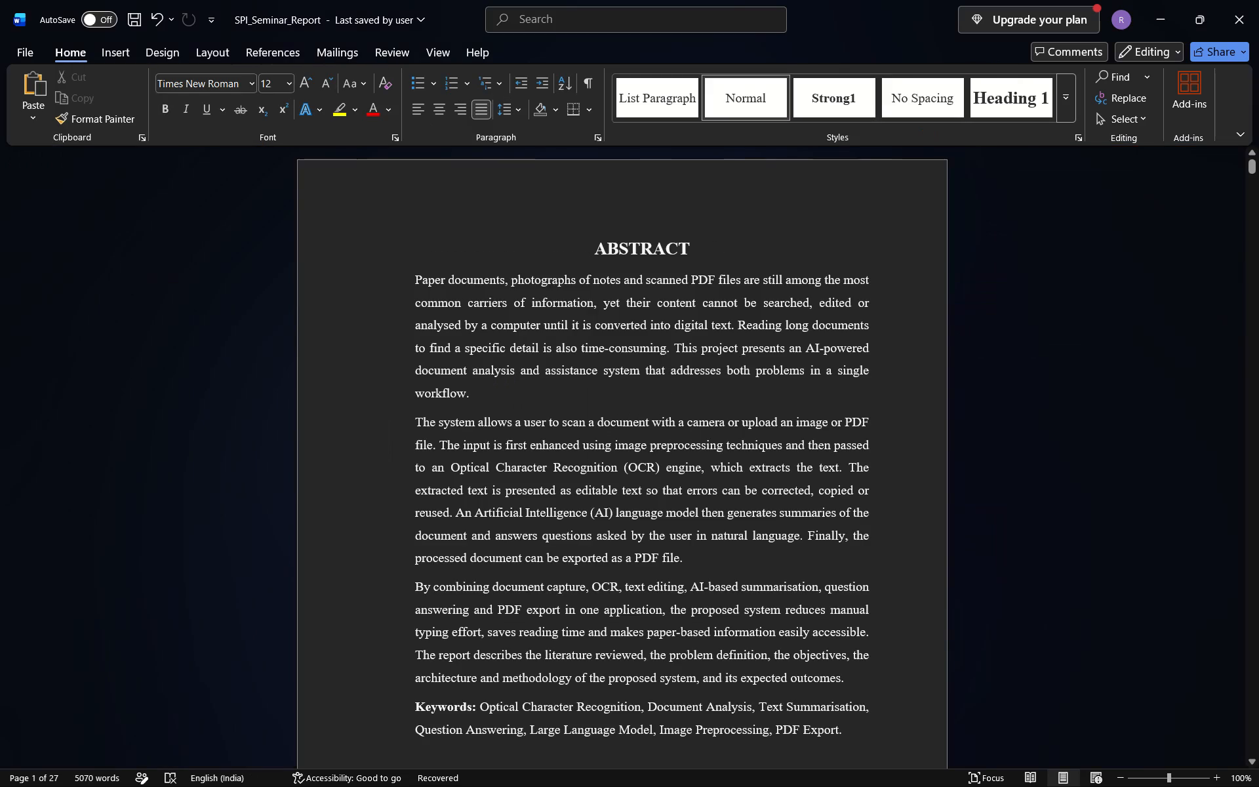
Copy all SPI_Seminar_Report content from the ABSTRACT heading through reference [10] and paste it after the contents page of the SmartHealth report.
scroll(647, 456, "up", 1)
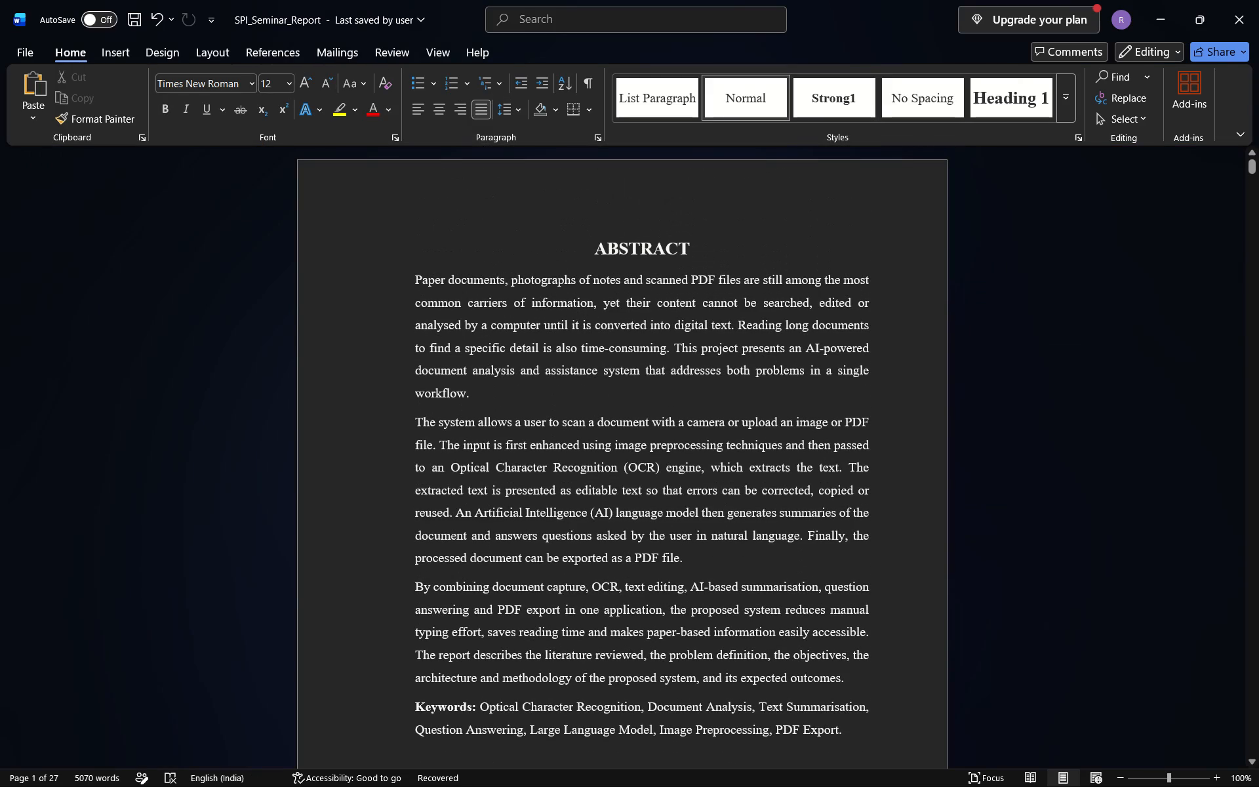
left_click_drag(591, 251, 849, 786)
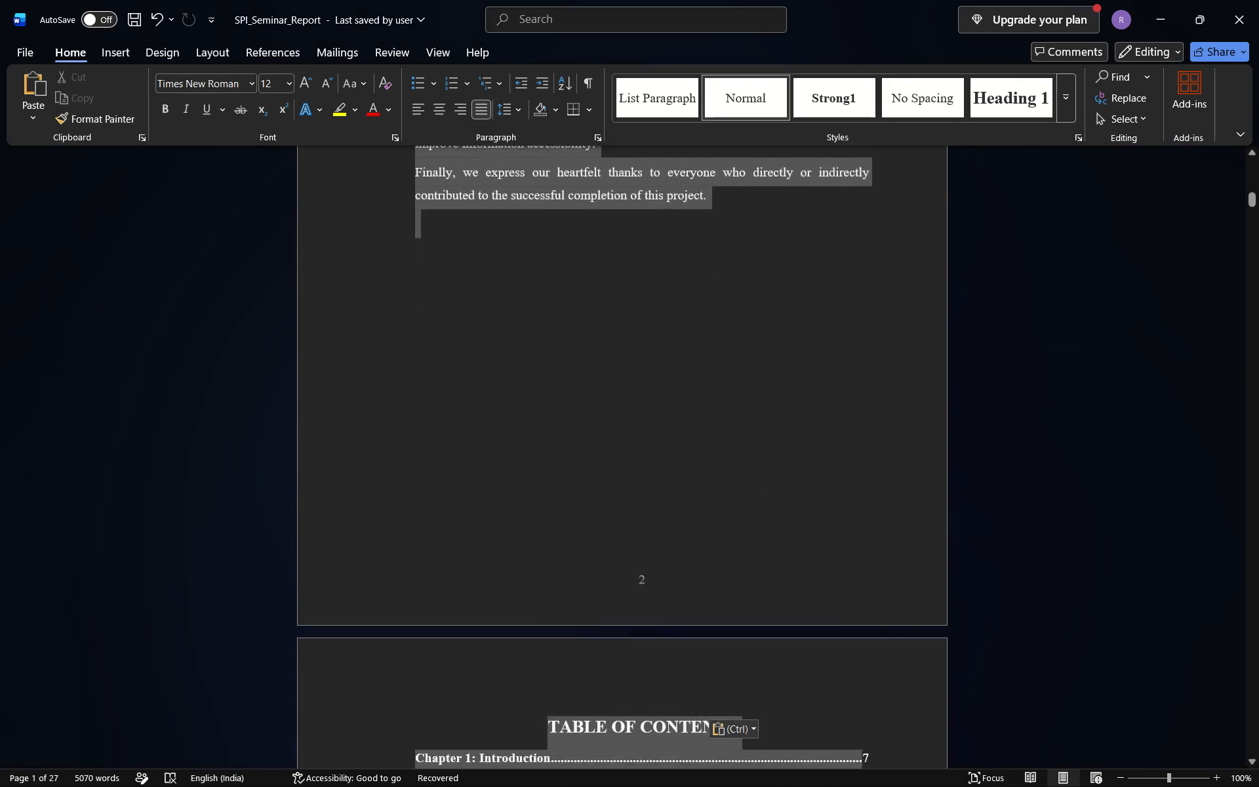
left_click_drag(849, 786, 843, 786)
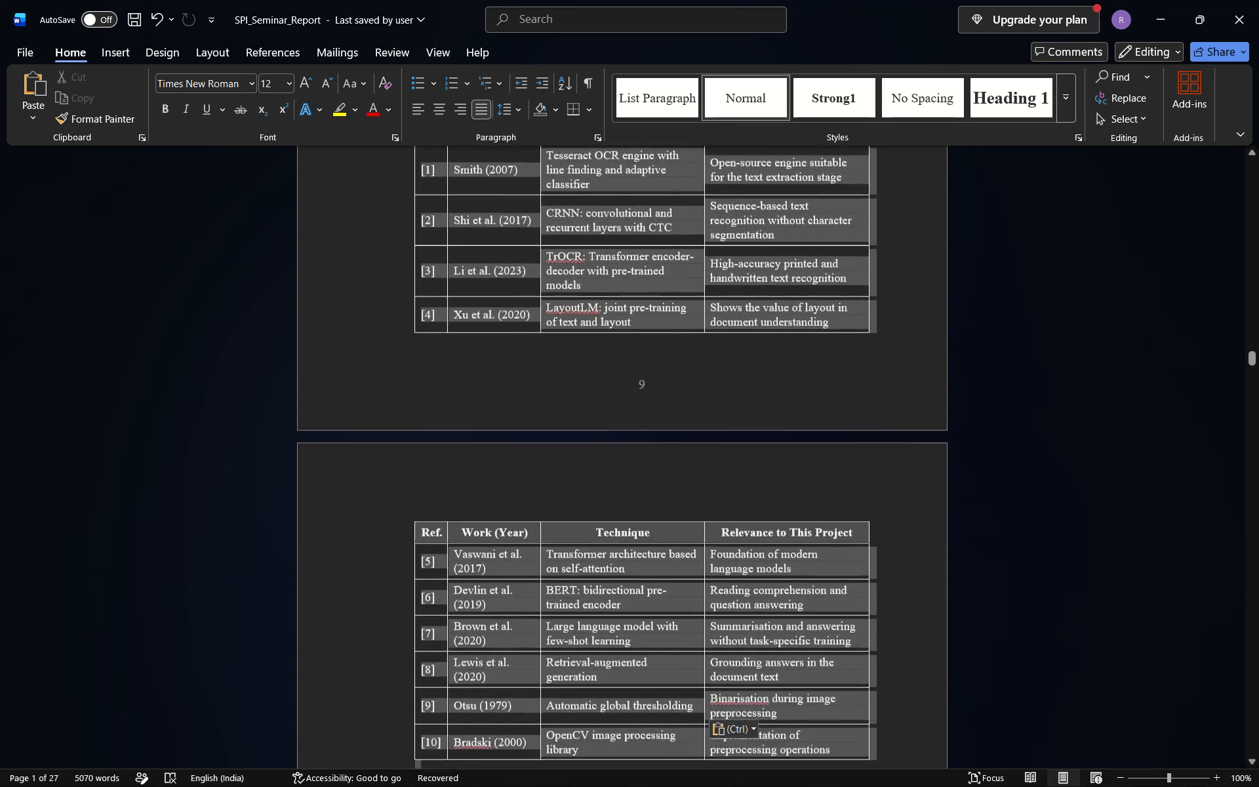
left_click_drag(843, 786, 845, 786)
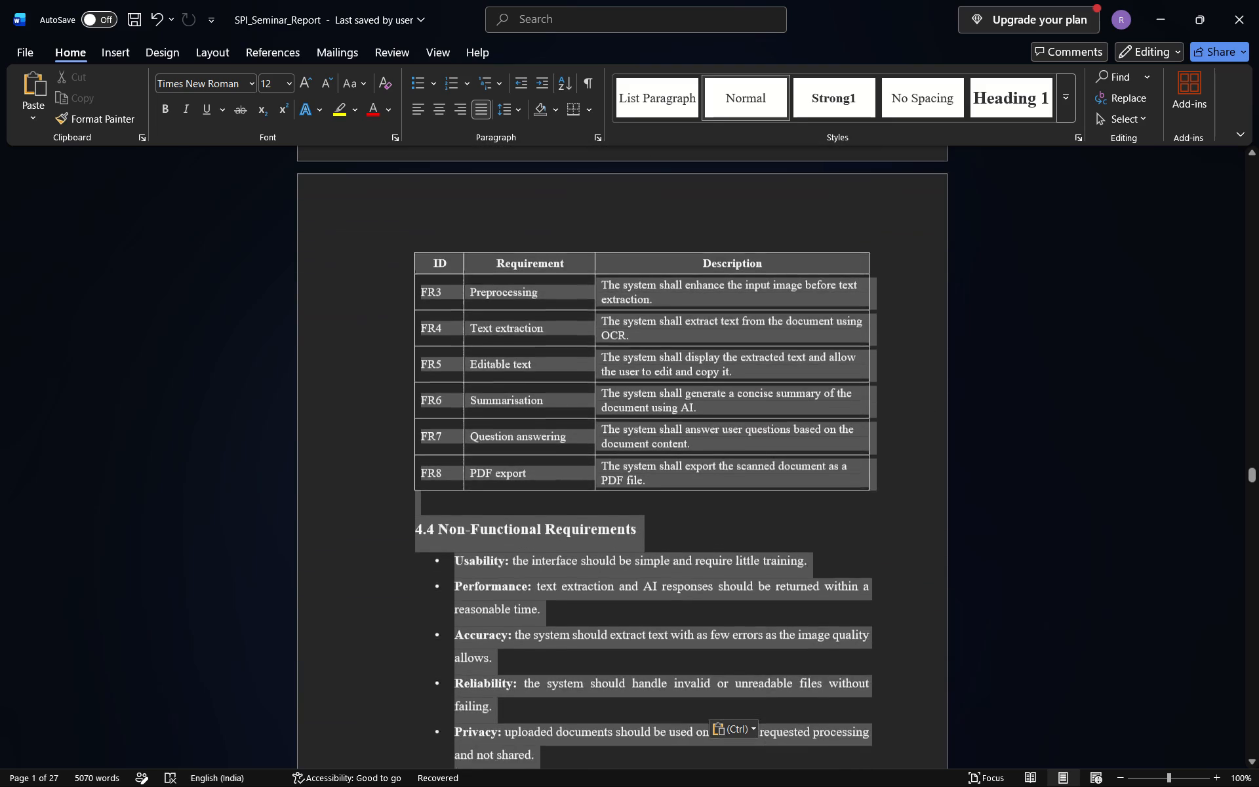
left_click_drag(845, 786, 844, 786)
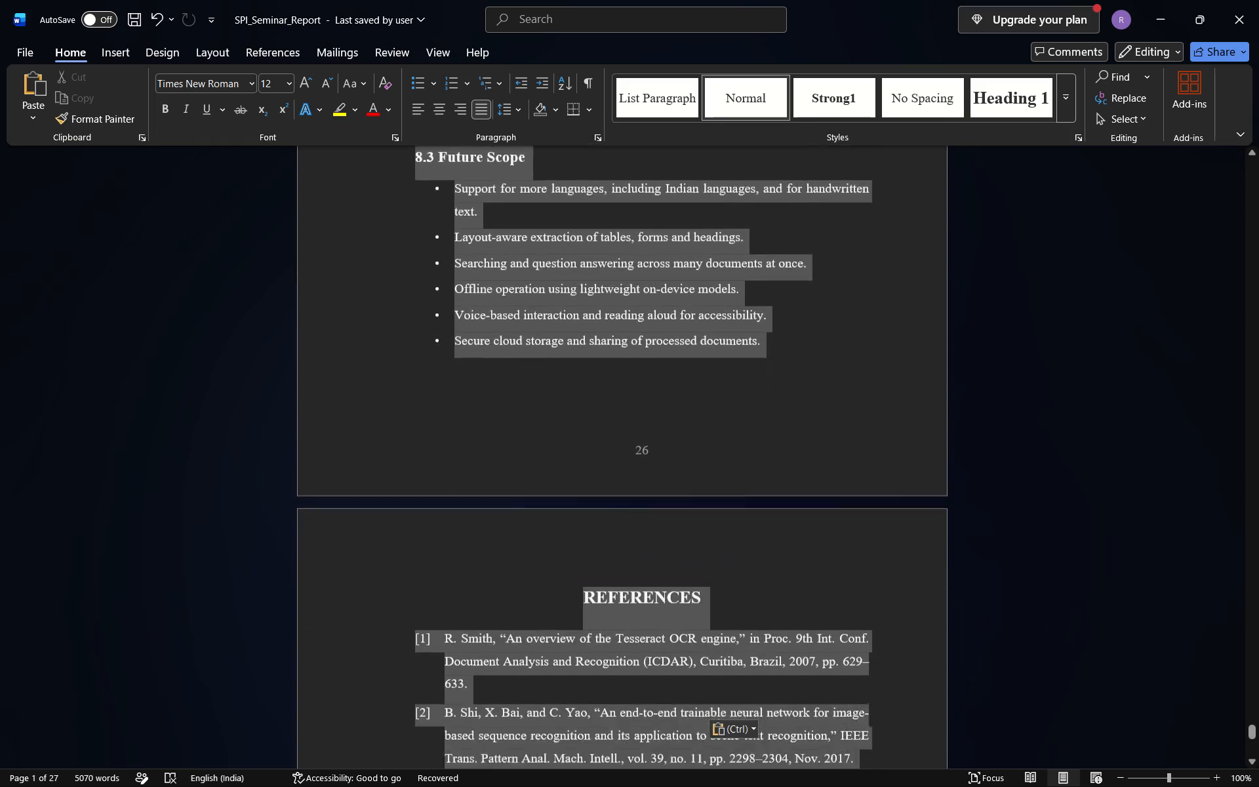
left_click_drag(844, 786, 840, 678)
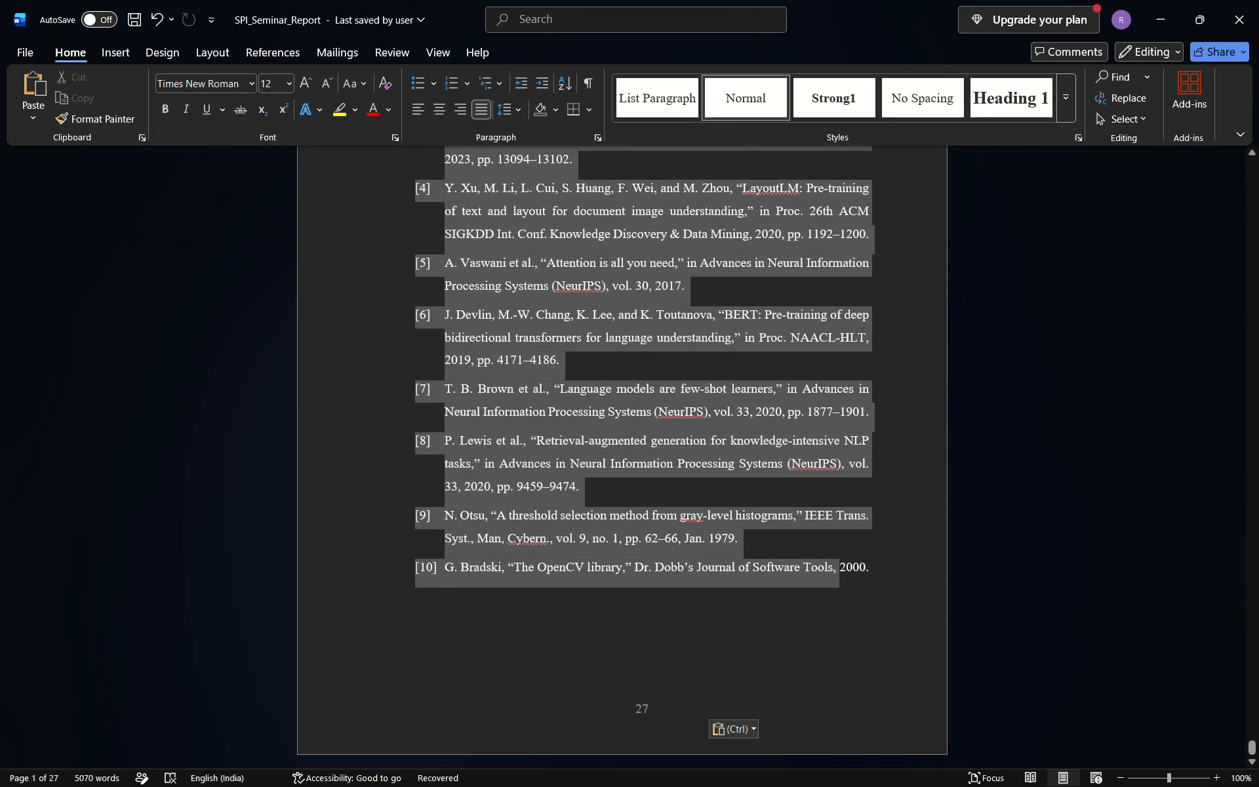
left_click_drag(840, 678, 898, 579)
key("ctrl+c")
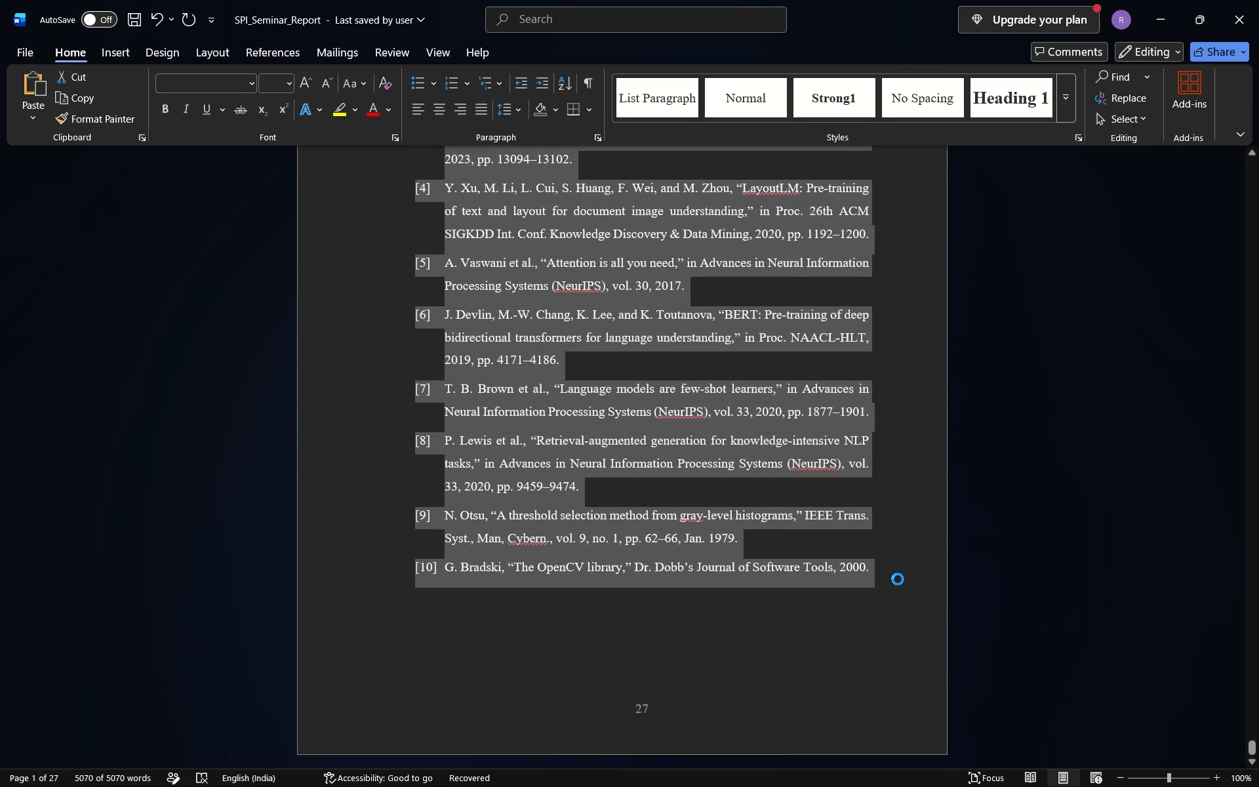
key("ctrl+c")
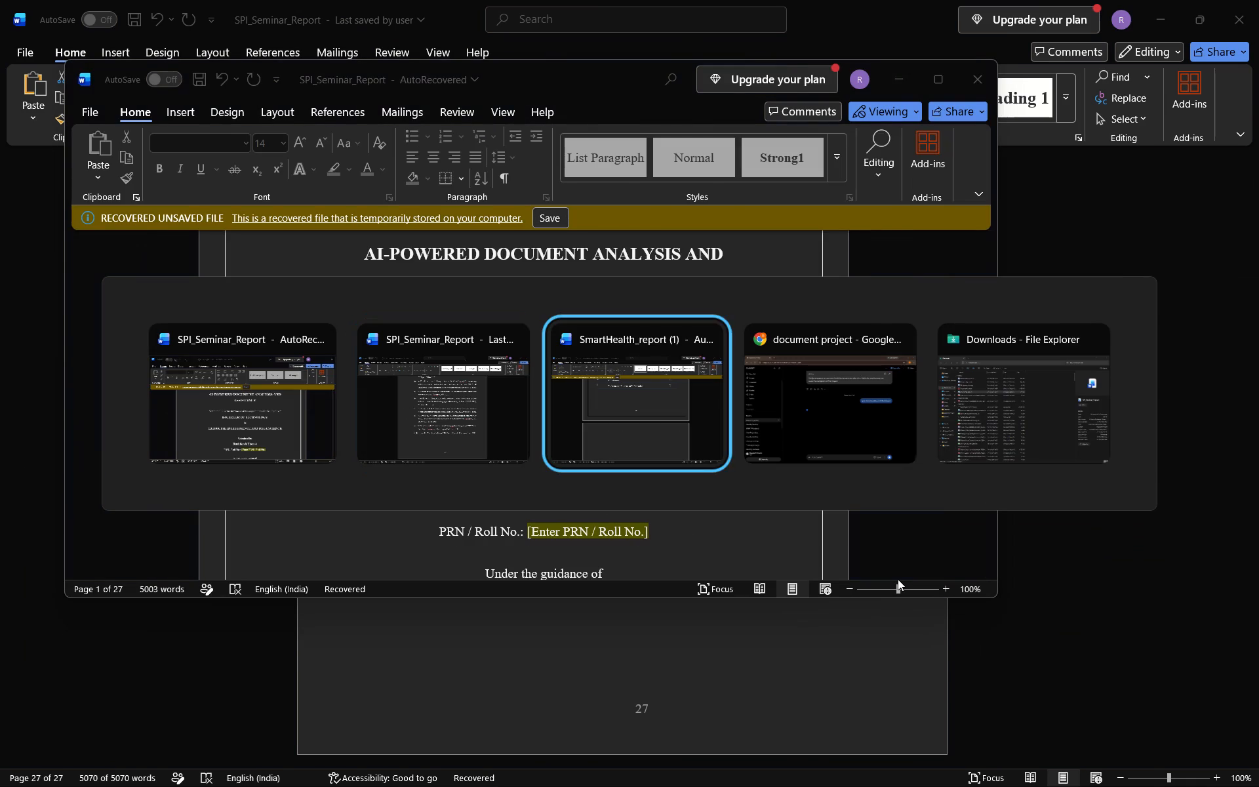
key("ctrl+v")
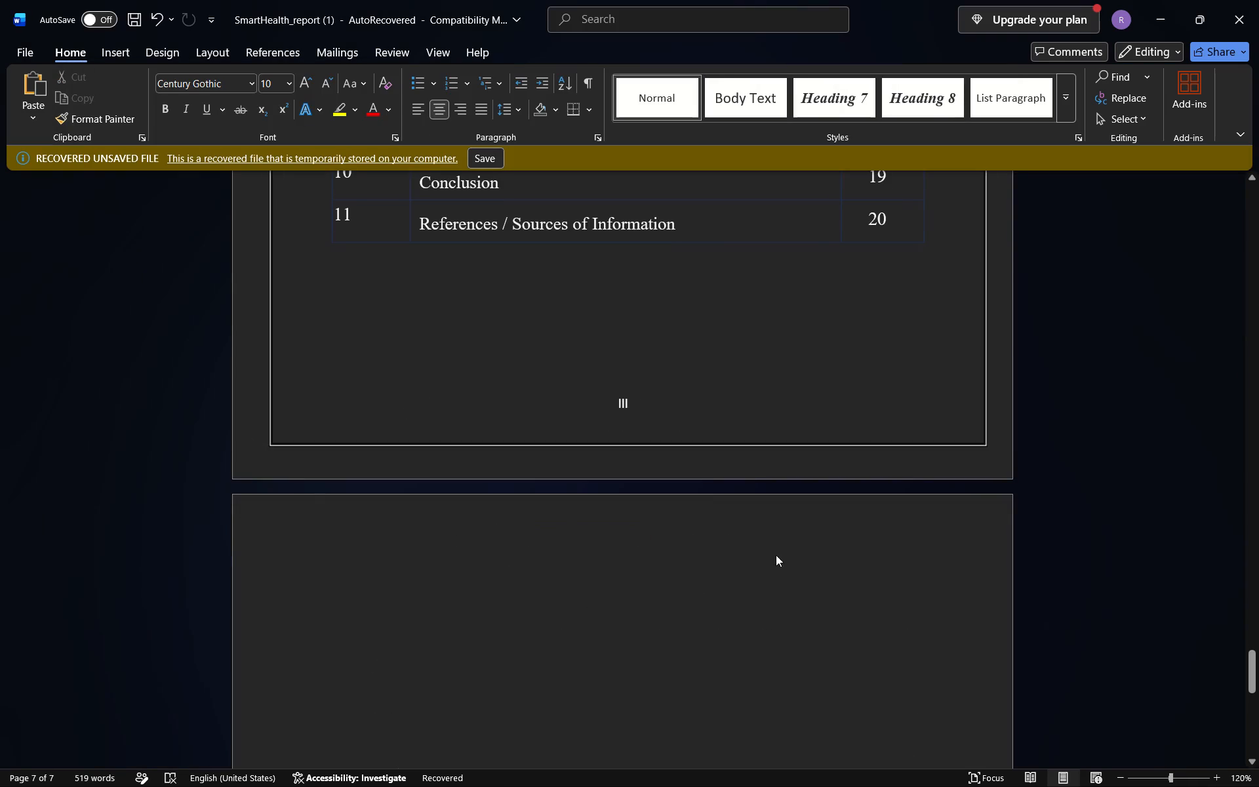
Examine the pasted chapters and the cover page in the SmartHealth report, and check the recovered SPI_Seminar_Report's cover page.
scroll(666, 580, "up", 12)
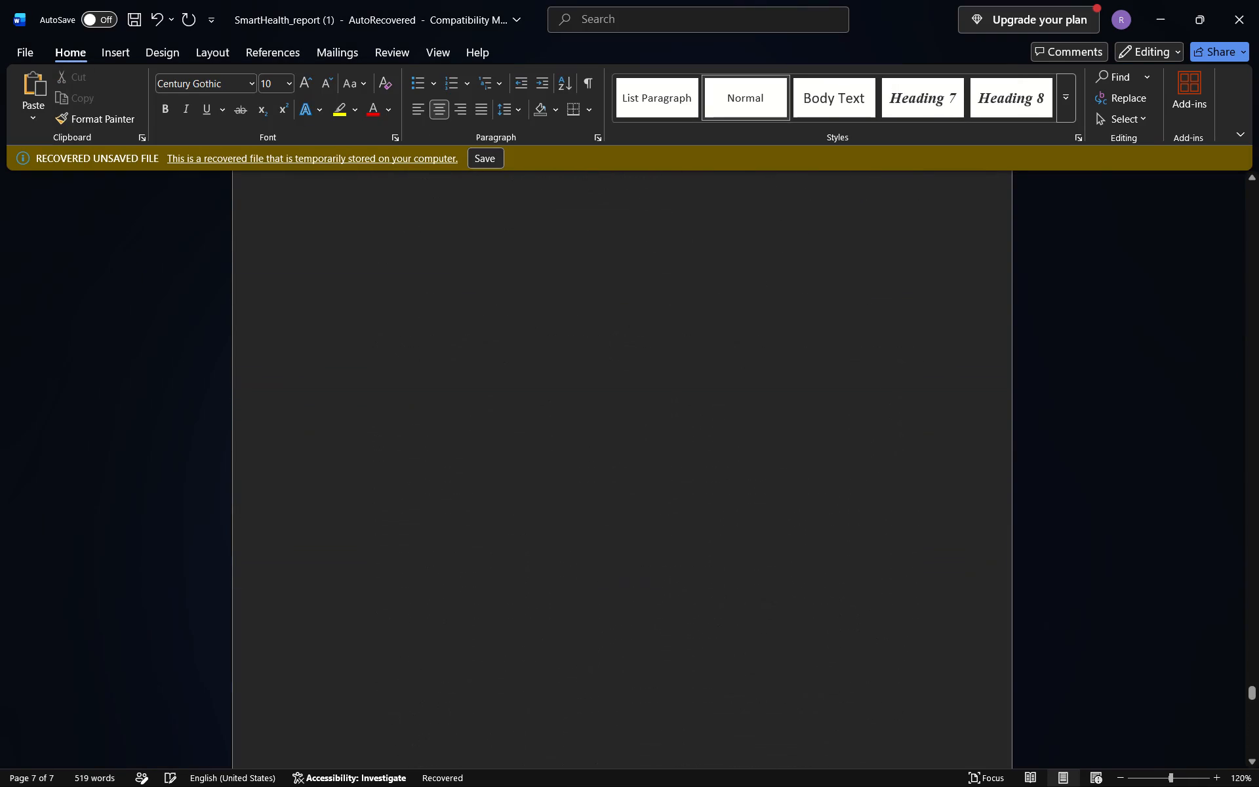
scroll(666, 580, "up", 15)
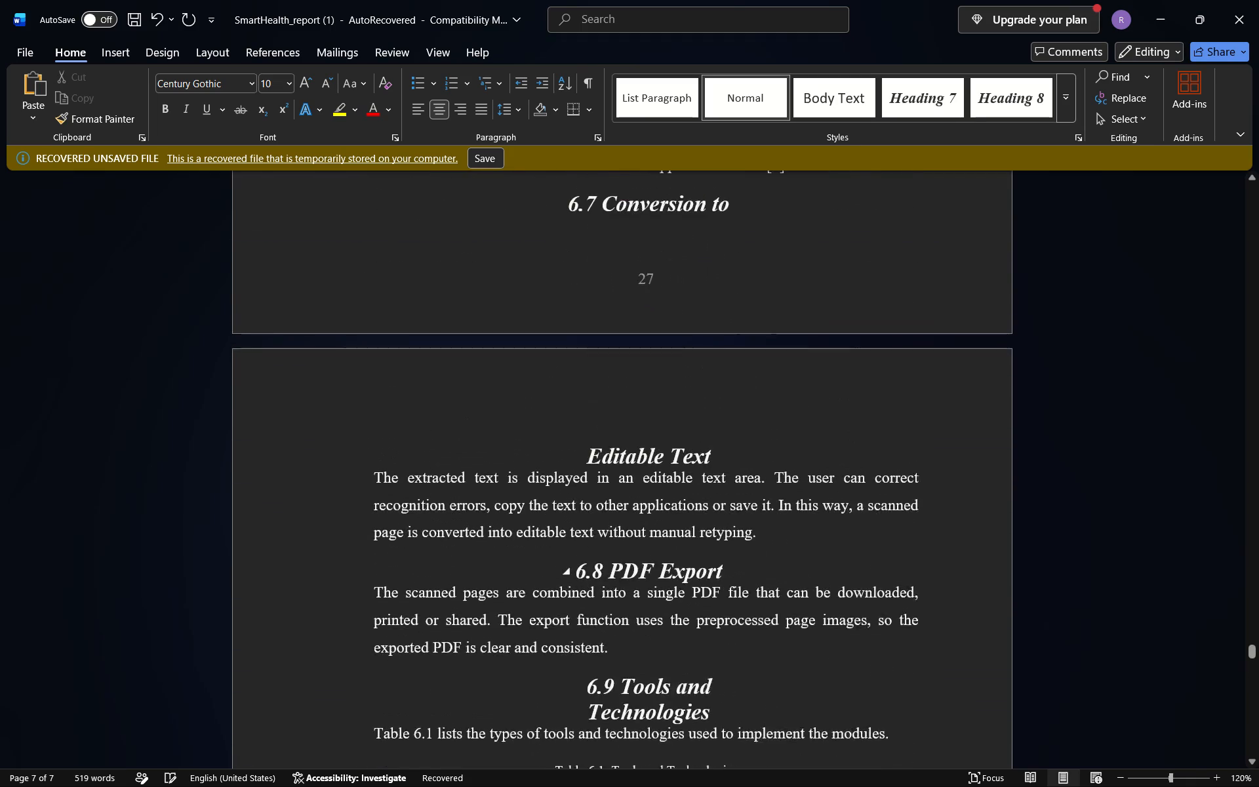
scroll(666, 580, "up", 3)
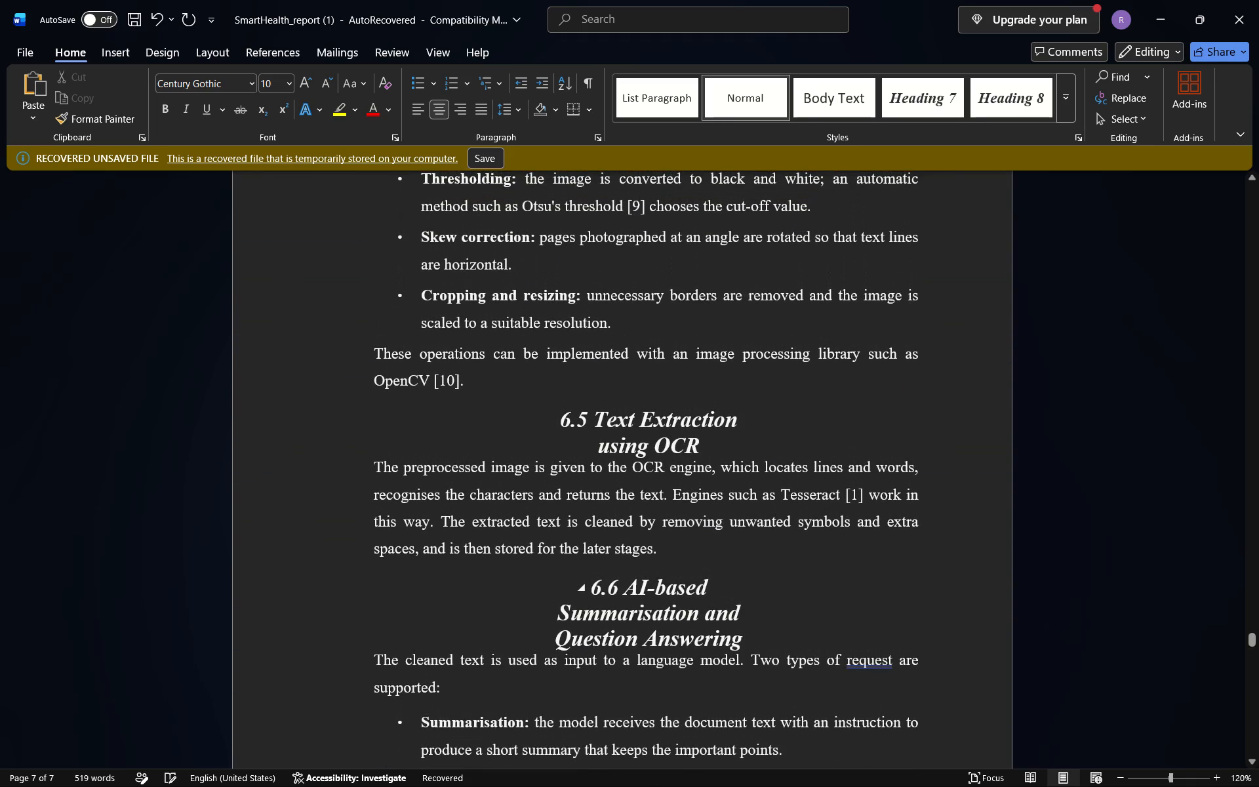
scroll(666, 580, "up", 11)
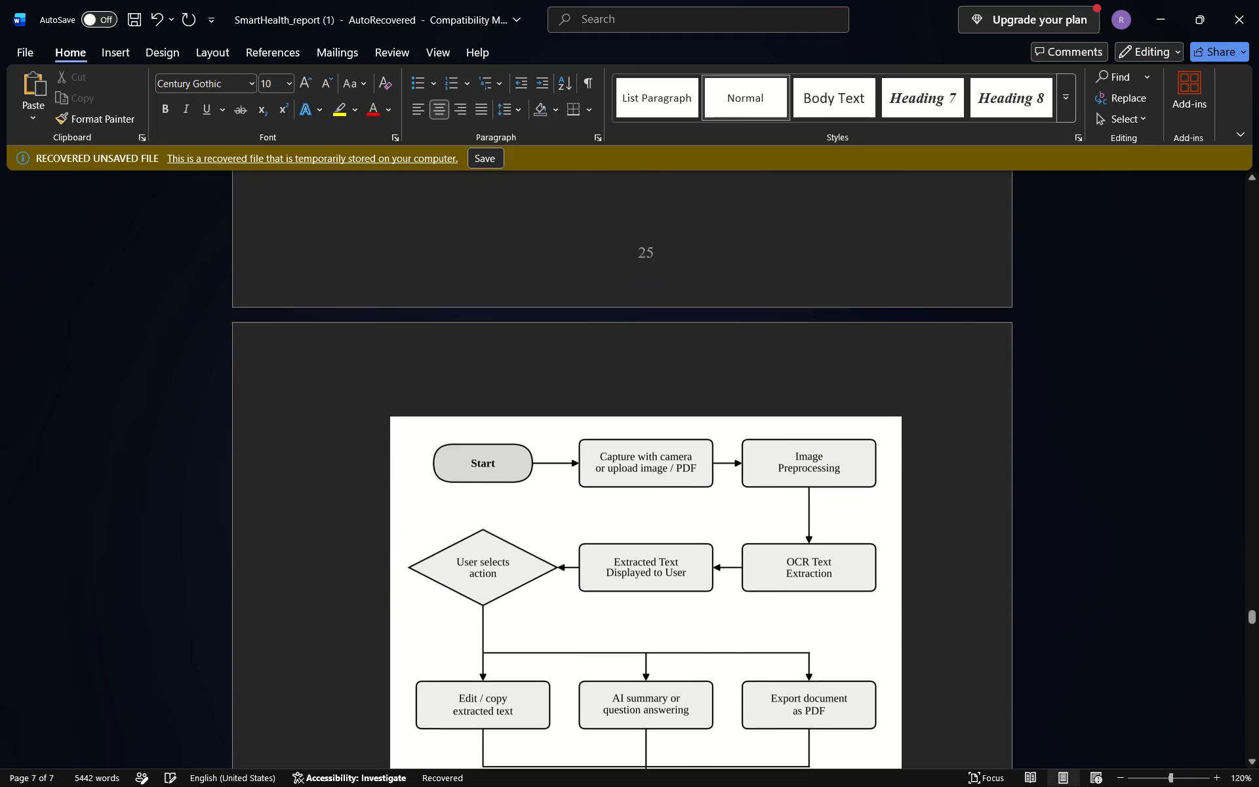
scroll(664, 434, "up", 6)
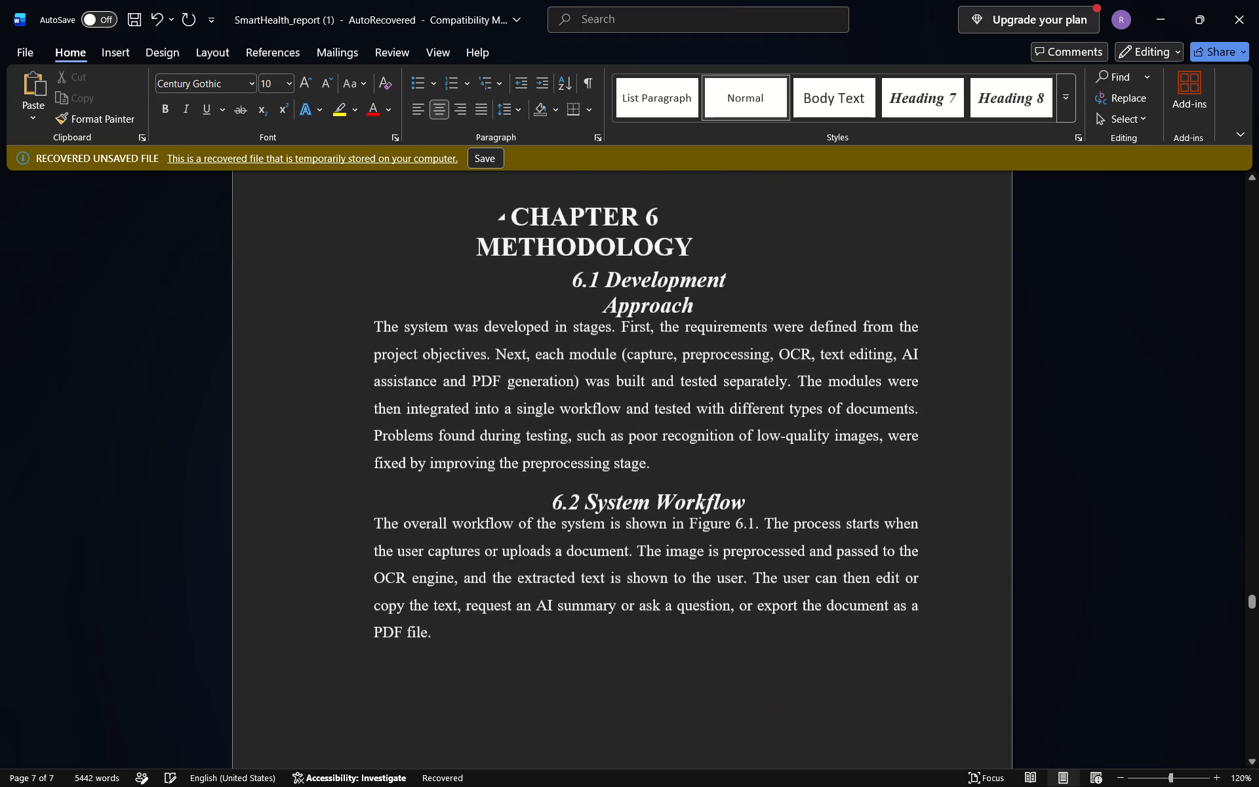
scroll(664, 434, "up", 5)
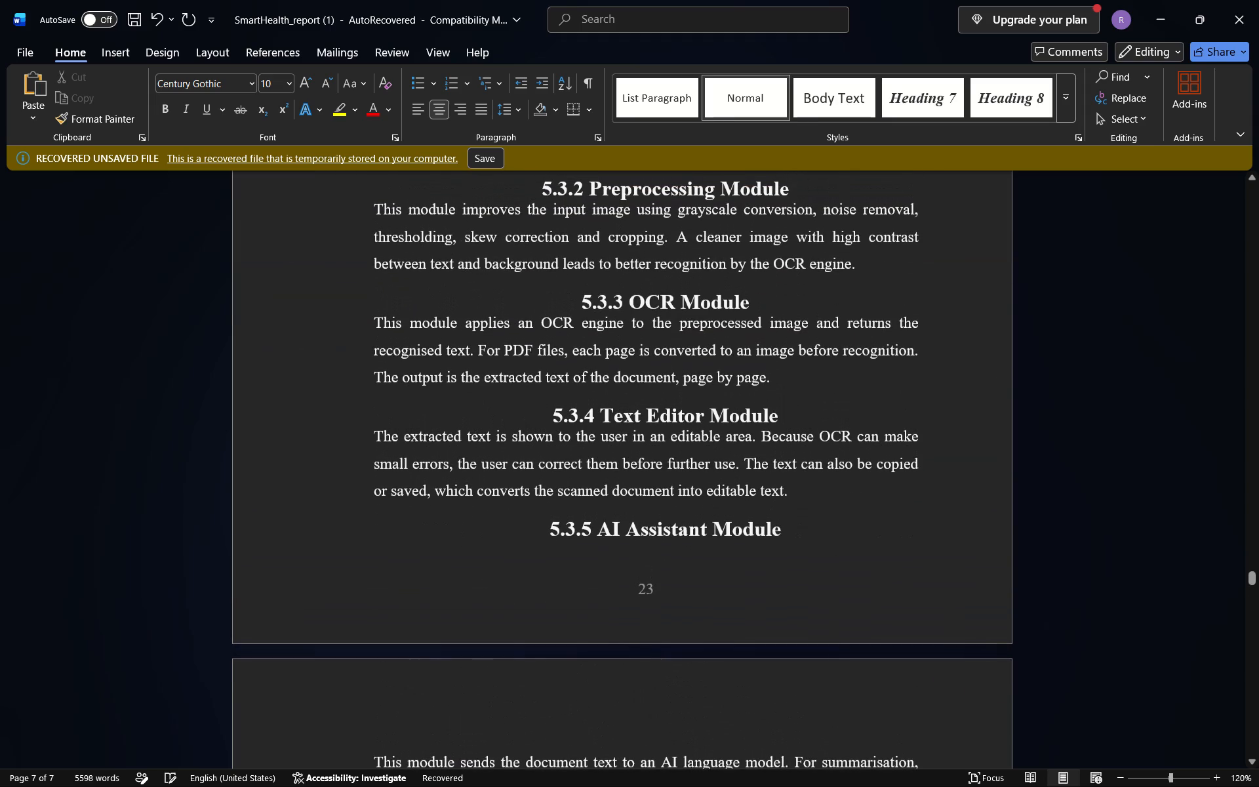
scroll(664, 434, "up", 20)
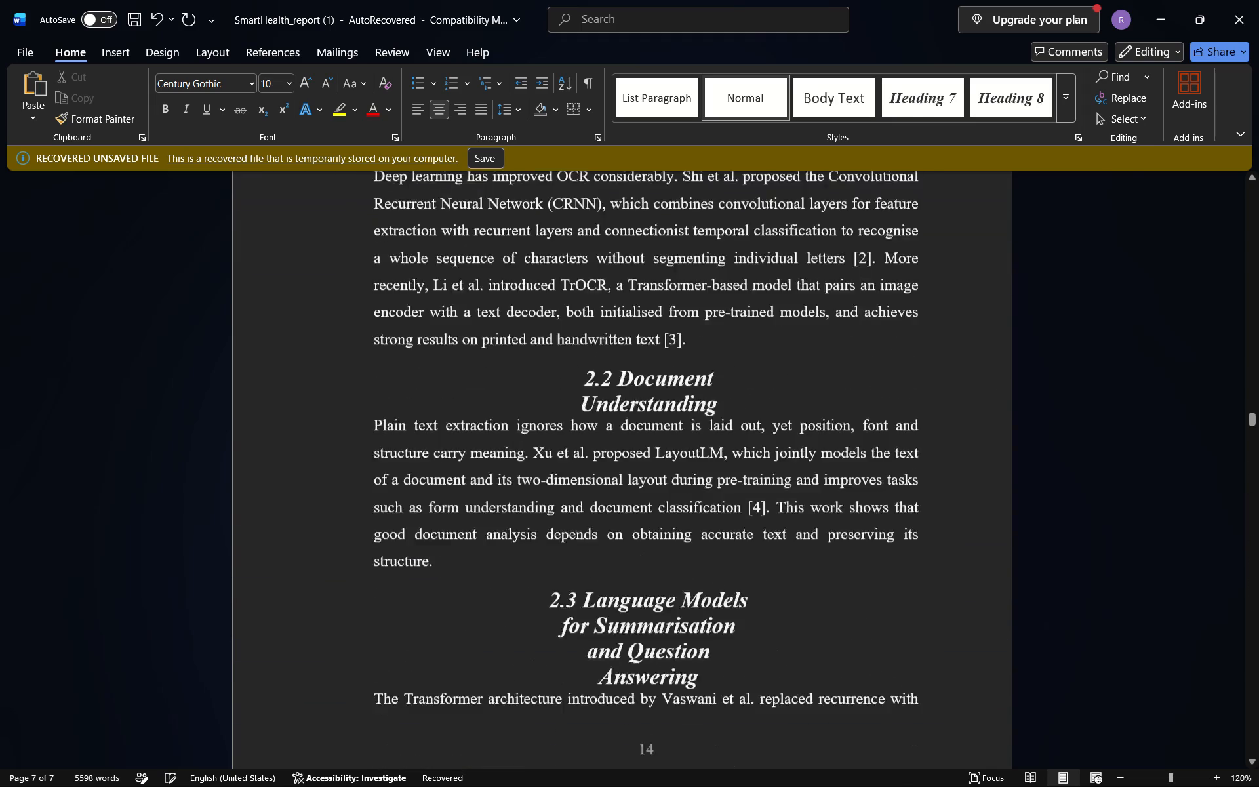
scroll(664, 434, "up", 12)
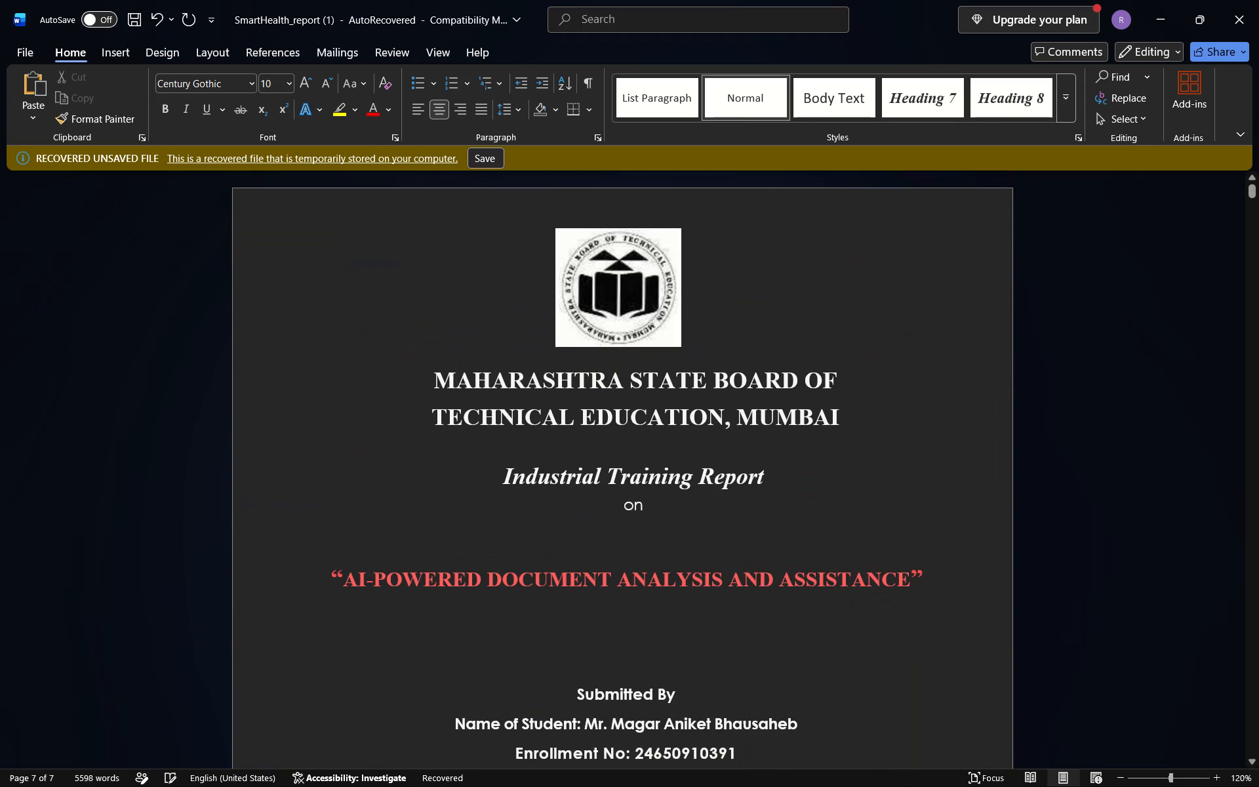
scroll(664, 434, "up", 1)
scroll(664, 434, "down", 4)
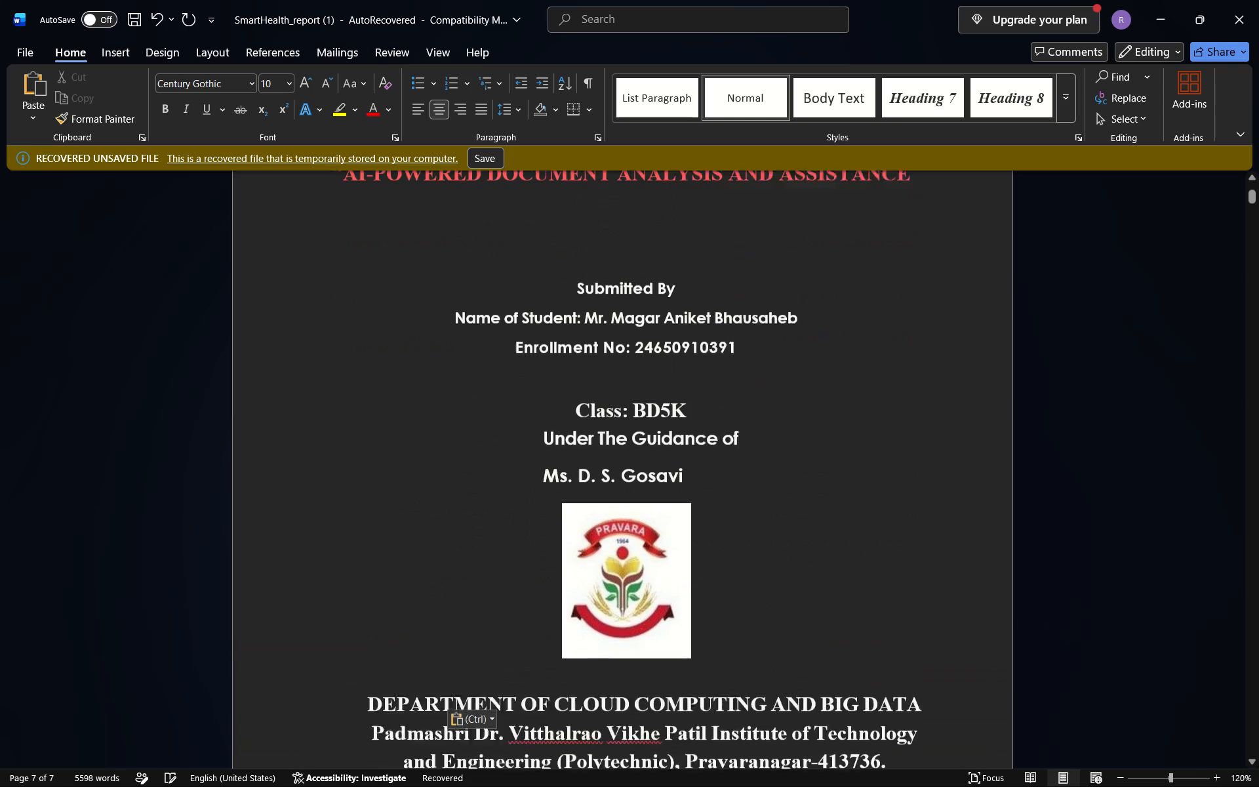
scroll(664, 434, "down", 1)
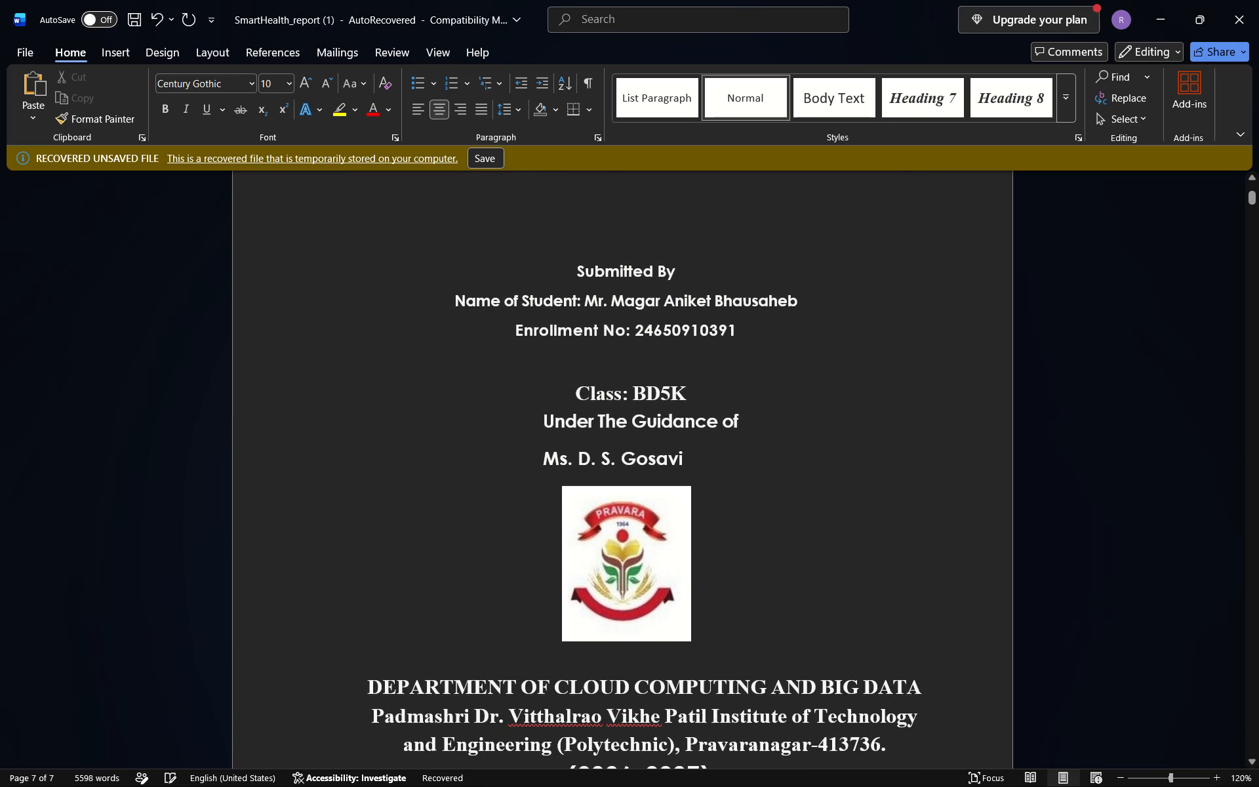
scroll(645, 479, "down", 2)
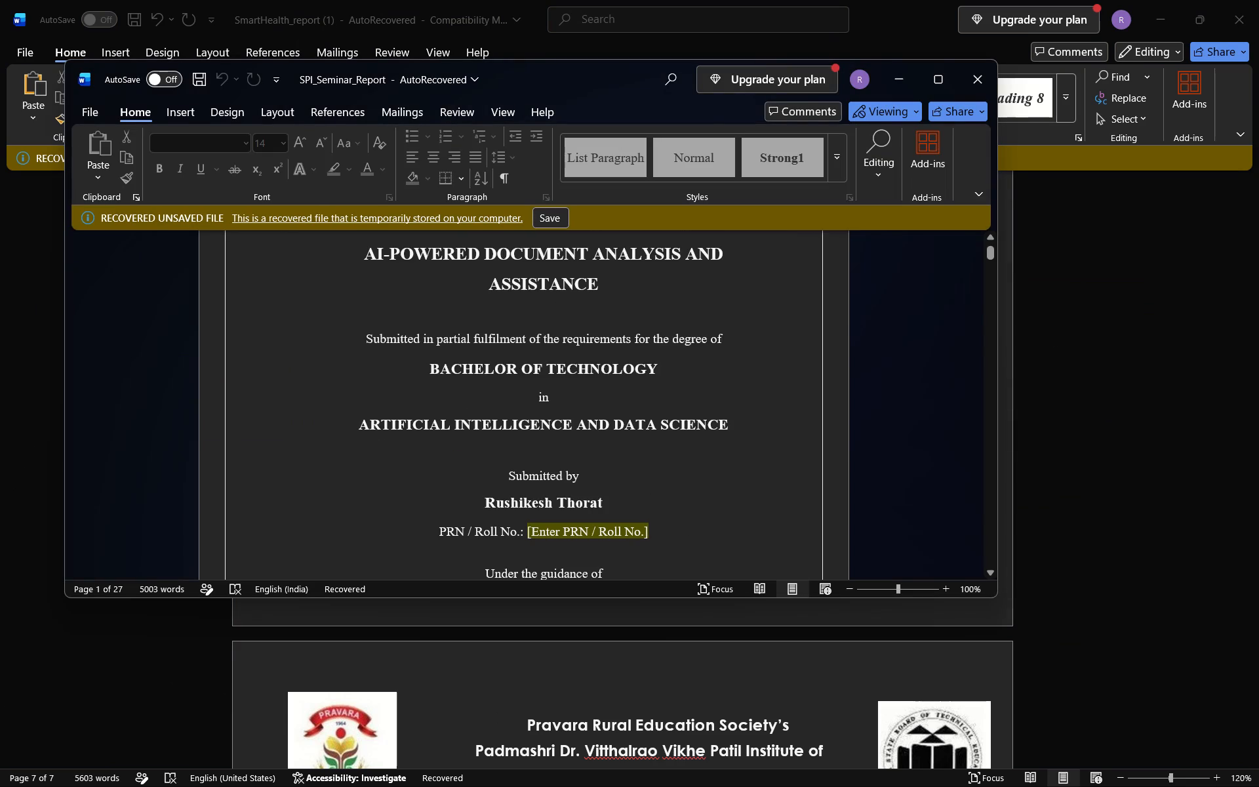
scroll(694, 480, "down", 6)
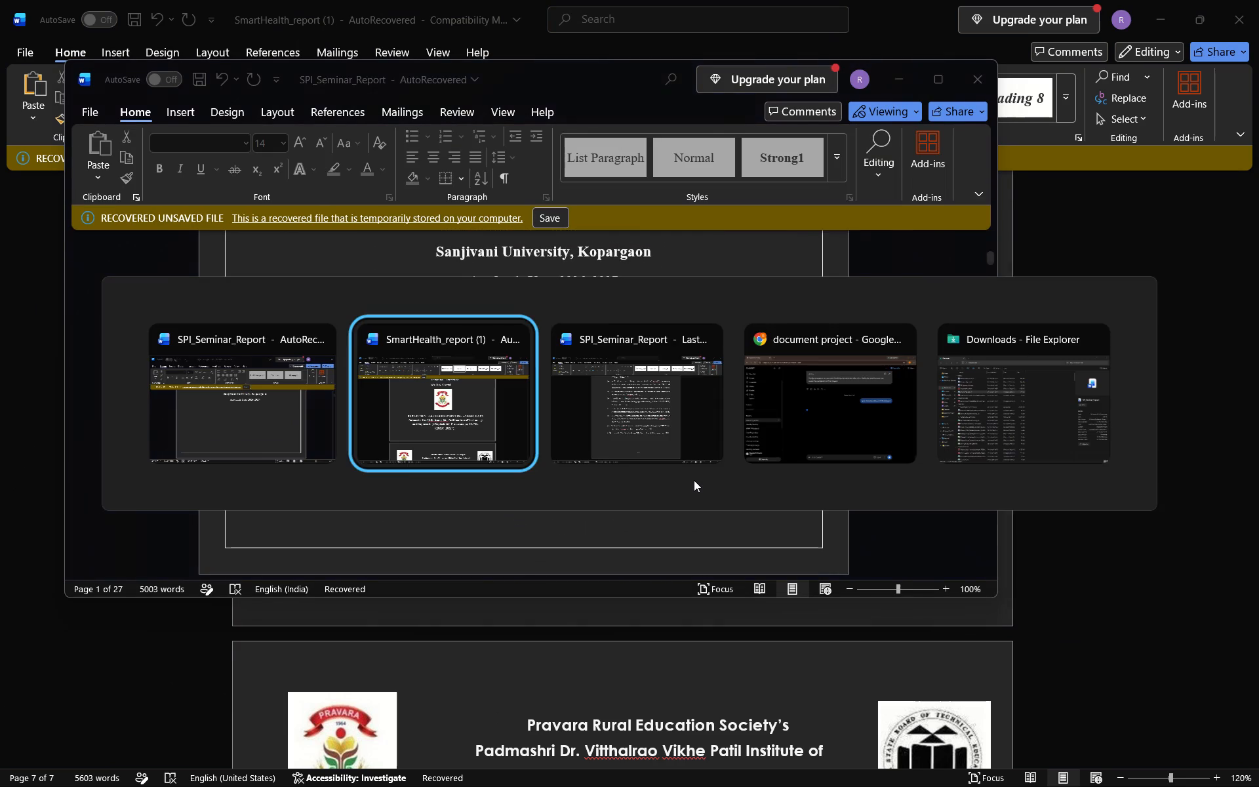
Switch to the editable SPI_Seminar_Report and insert a blank page before the ABSTRACT heading.
scroll(717, 432, "up", 20)
scroll(717, 432, "up", 9)
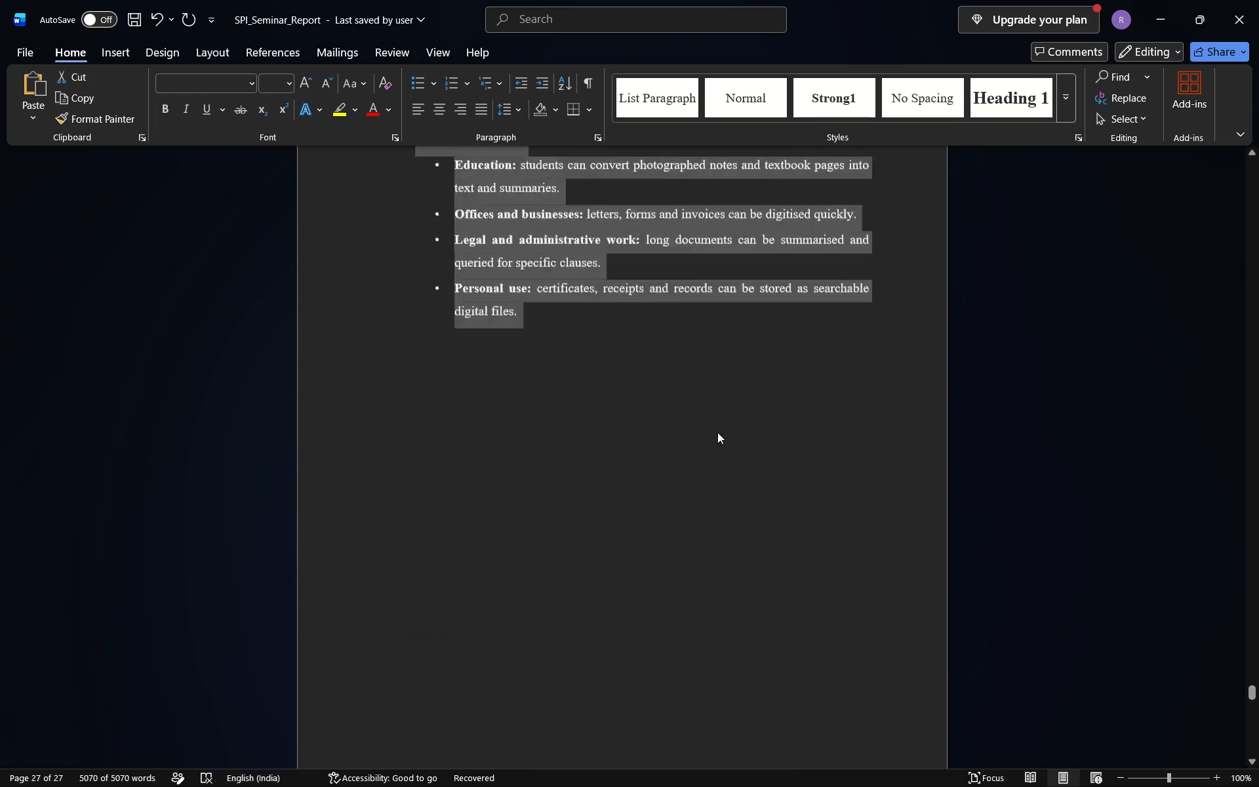
scroll(717, 432, "up", 15)
scroll(717, 432, "up", 8)
scroll(717, 432, "up", 20)
scroll(717, 432, "up", 10)
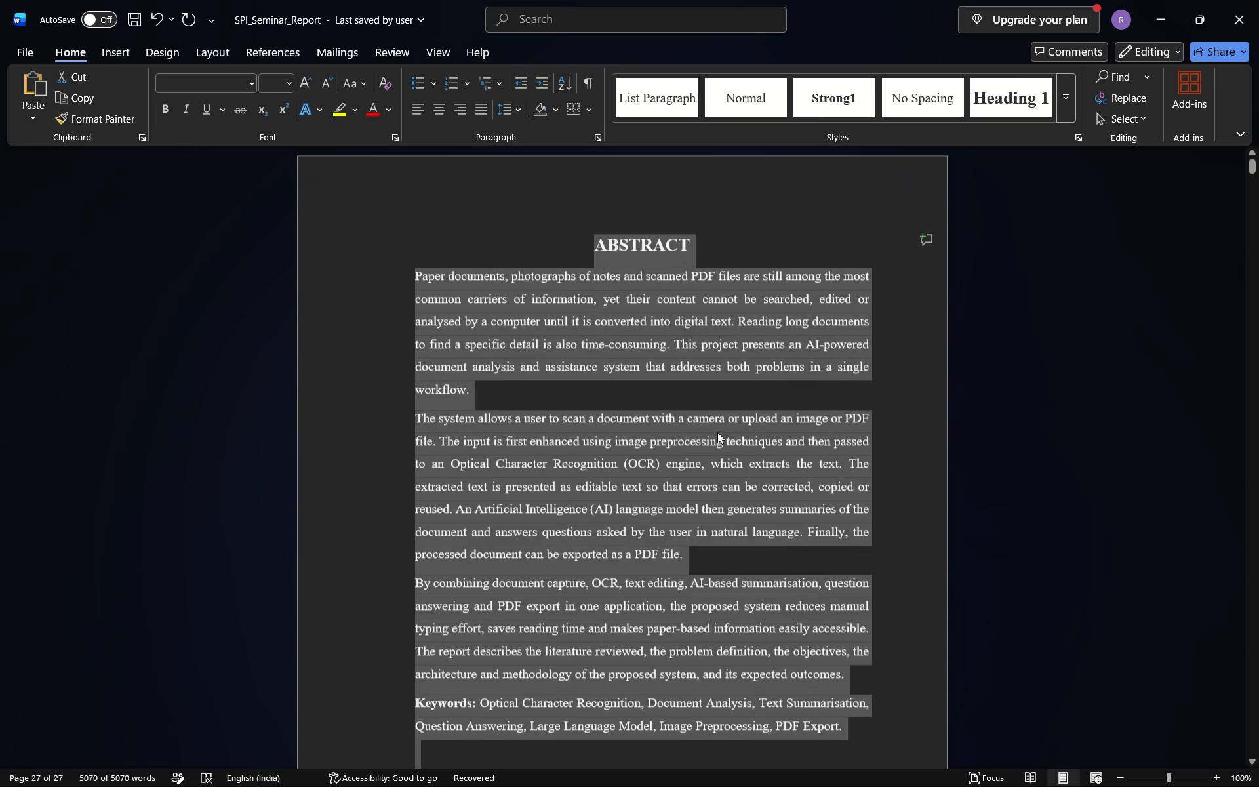
left_click(571, 239)
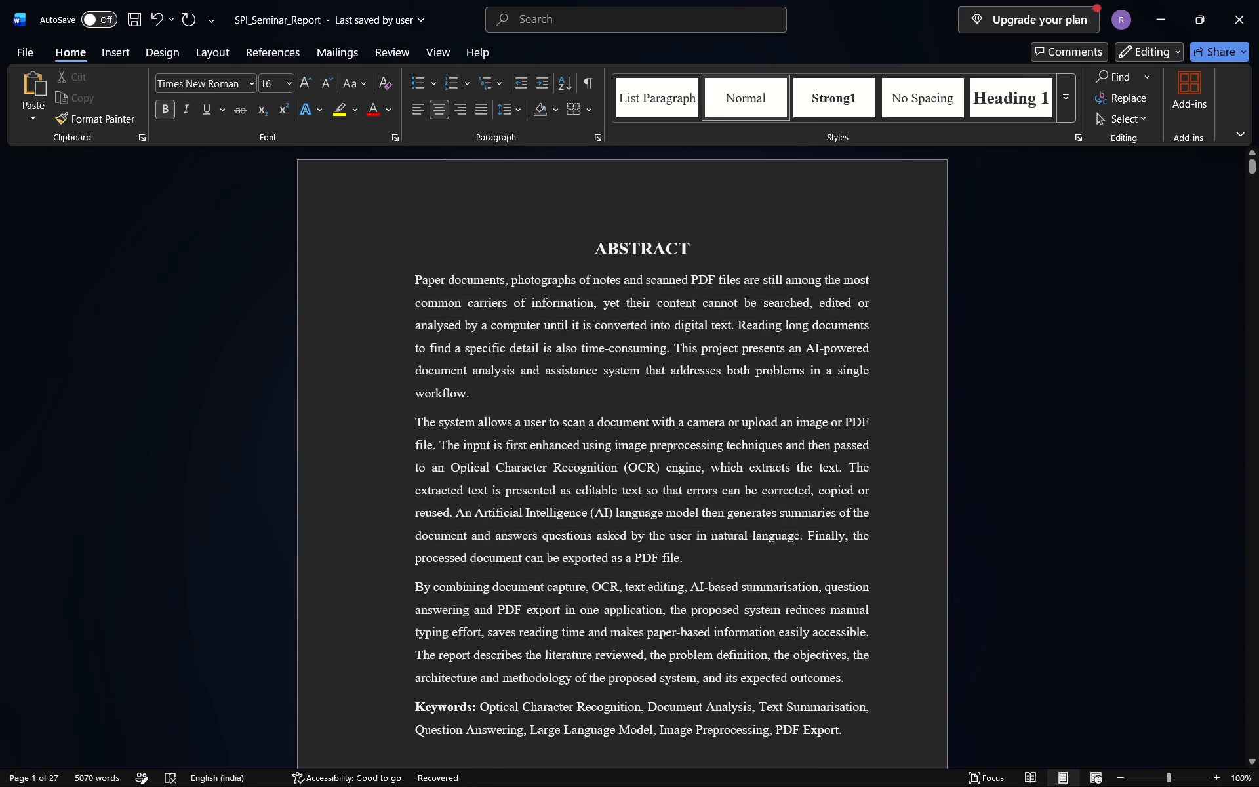
key("Return")
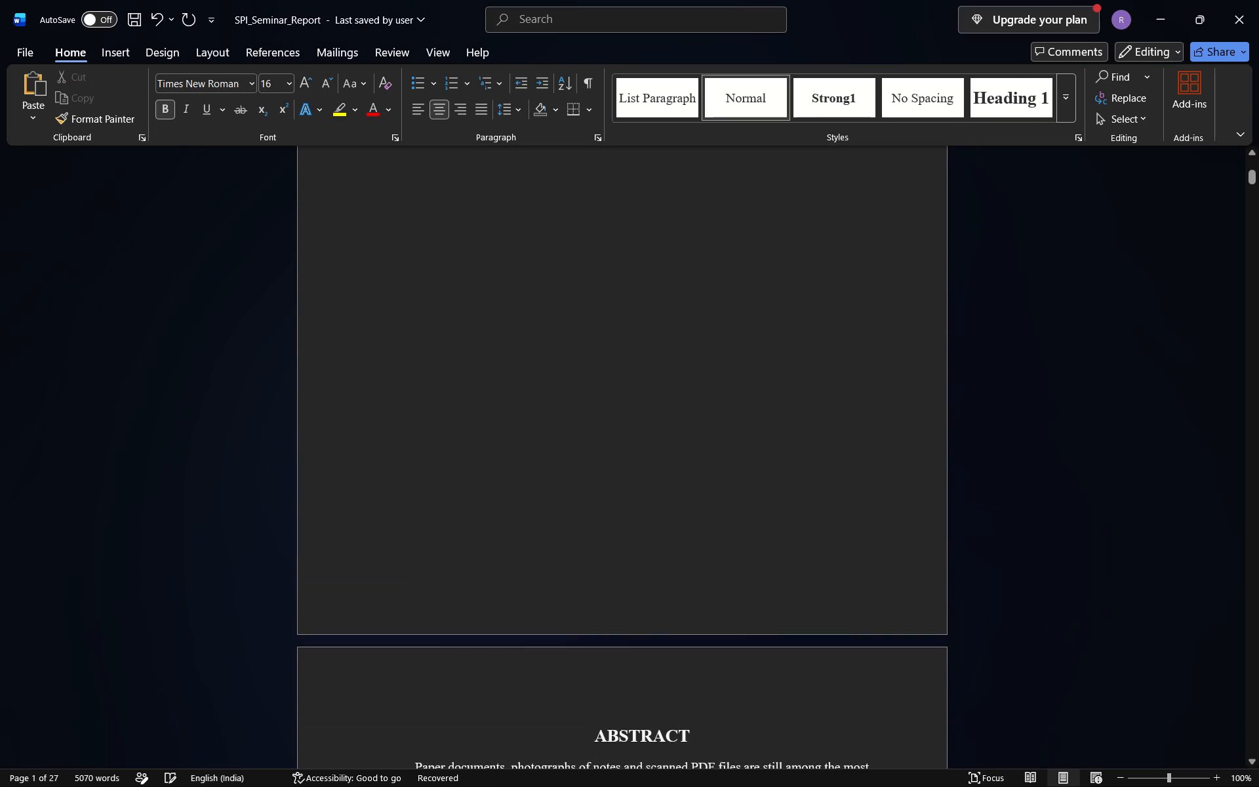
scroll(582, 239, "up", 9)
left_click(502, 218)
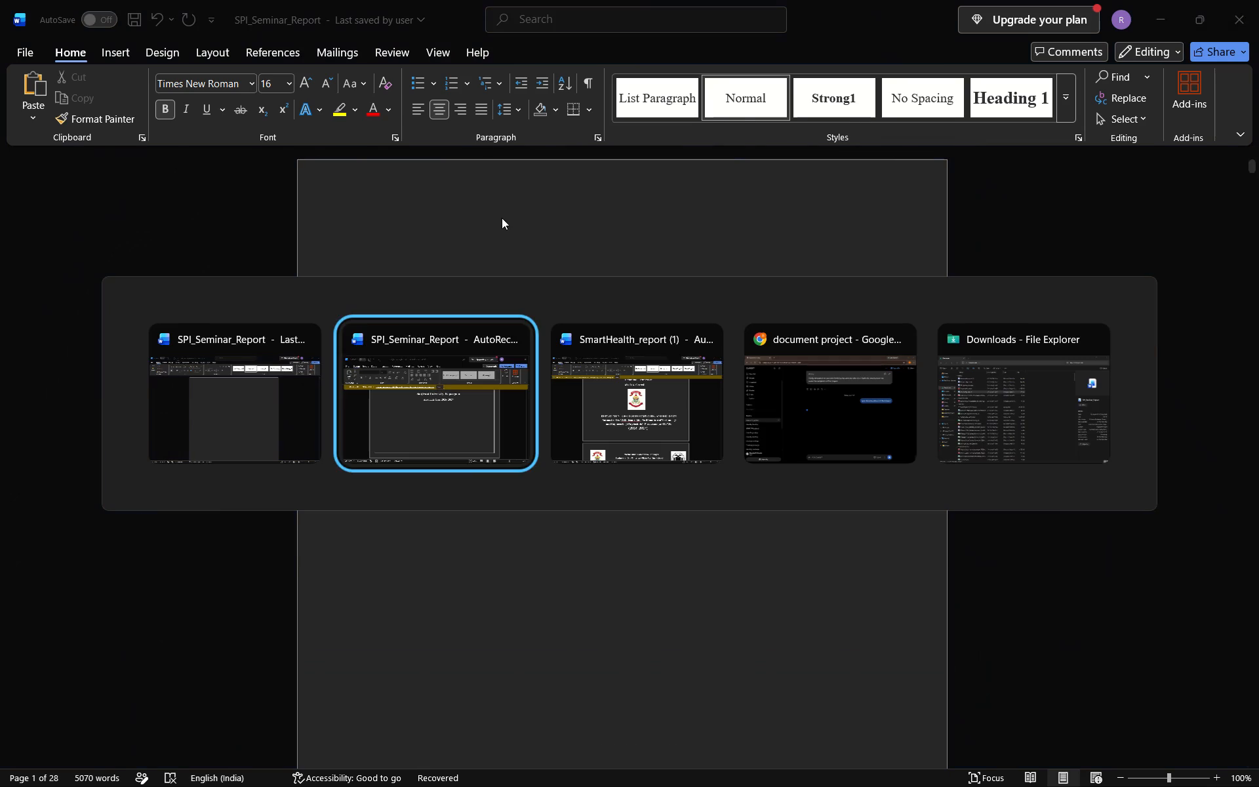
Return to the SmartHealth report's cover page, delete the student's name after "Mr." and enter the new student's surname.
scroll(654, 312, "up", 4)
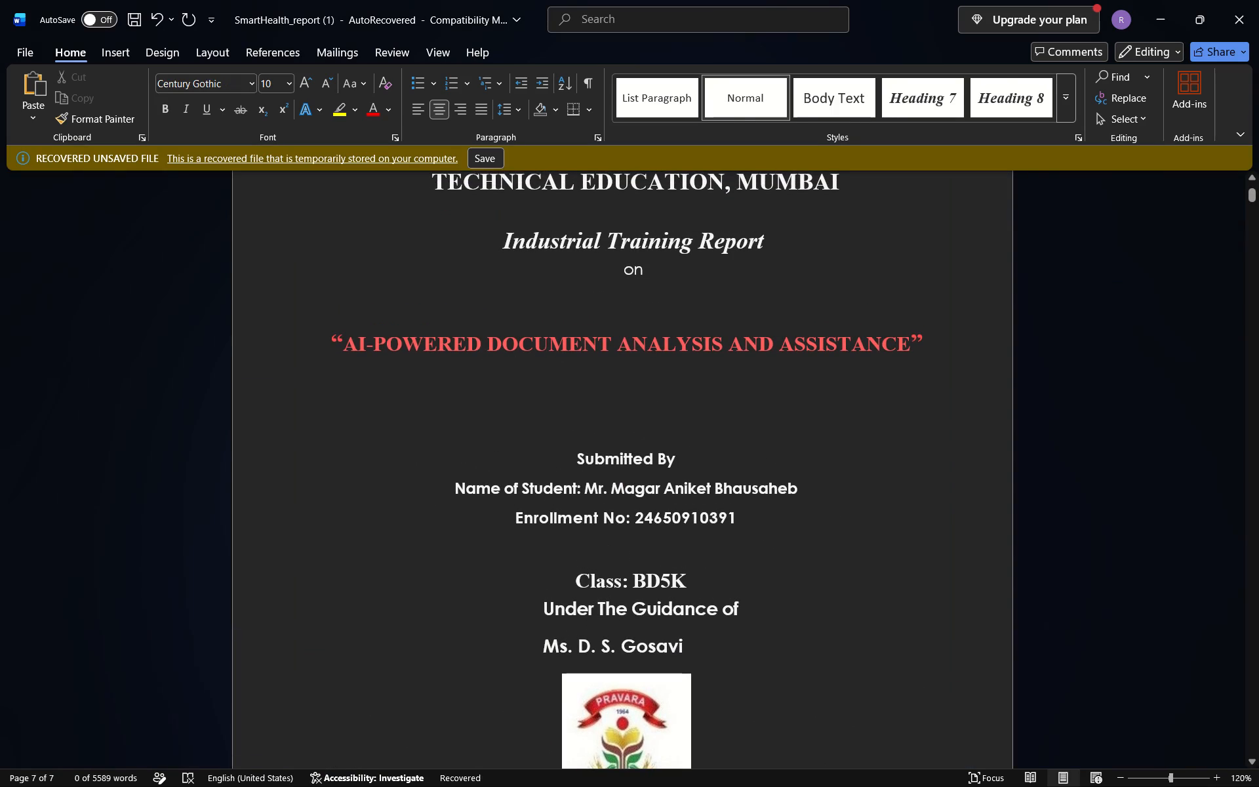
left_click(816, 485)
key("BackSpace")
key("BackSpace")
key("BackSpace")
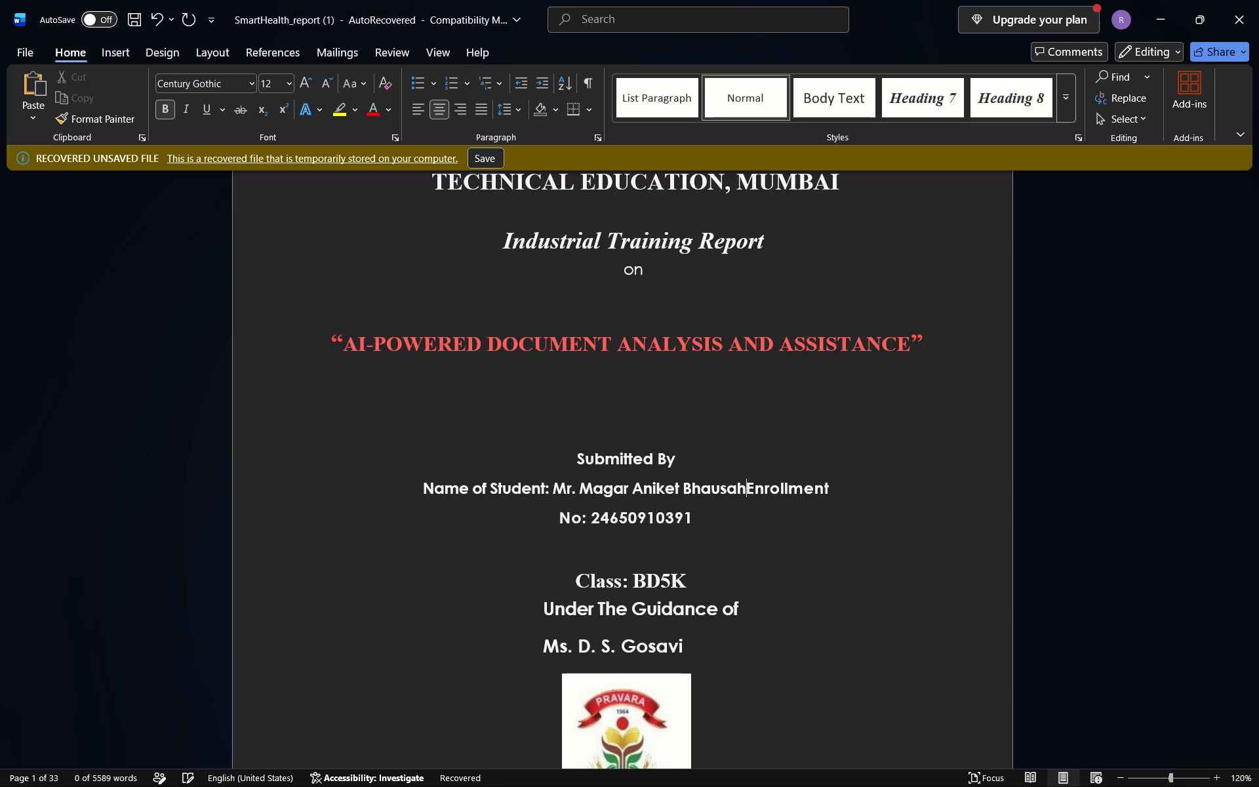
key("BackSpace")
key("BackSpace")
key("BackSpace")
key("BackSpace")
key("BackSpace")
key("BackSpace")
key("BackSpace")
key("BackSpace")
key("BackSpace")
key("BackSpace")
key("BackSpace")
key("BackSpace")
key("BackSpace")
key("BackSpace")
key("BackSpace")
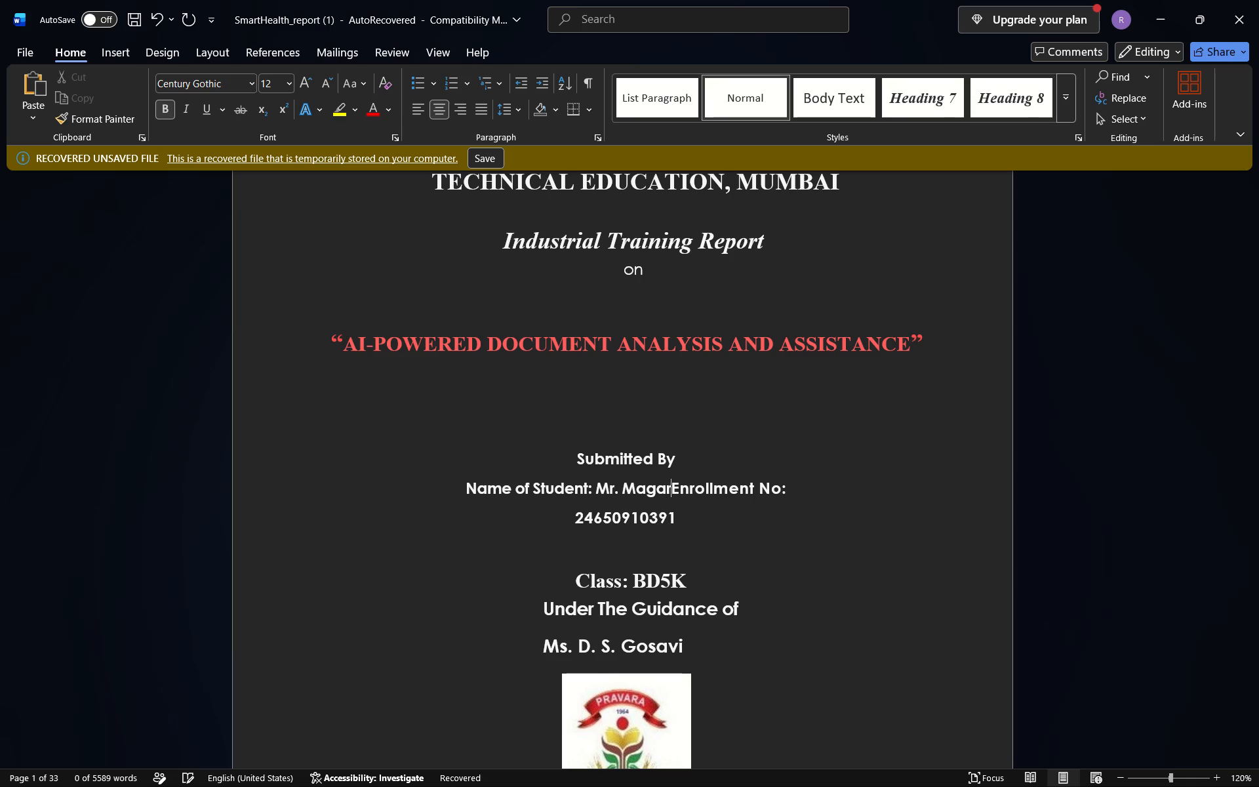
key("BackSpace")
key("BackSpace")
key("BackSpace")
key("BackSpace")
key("BackSpace")
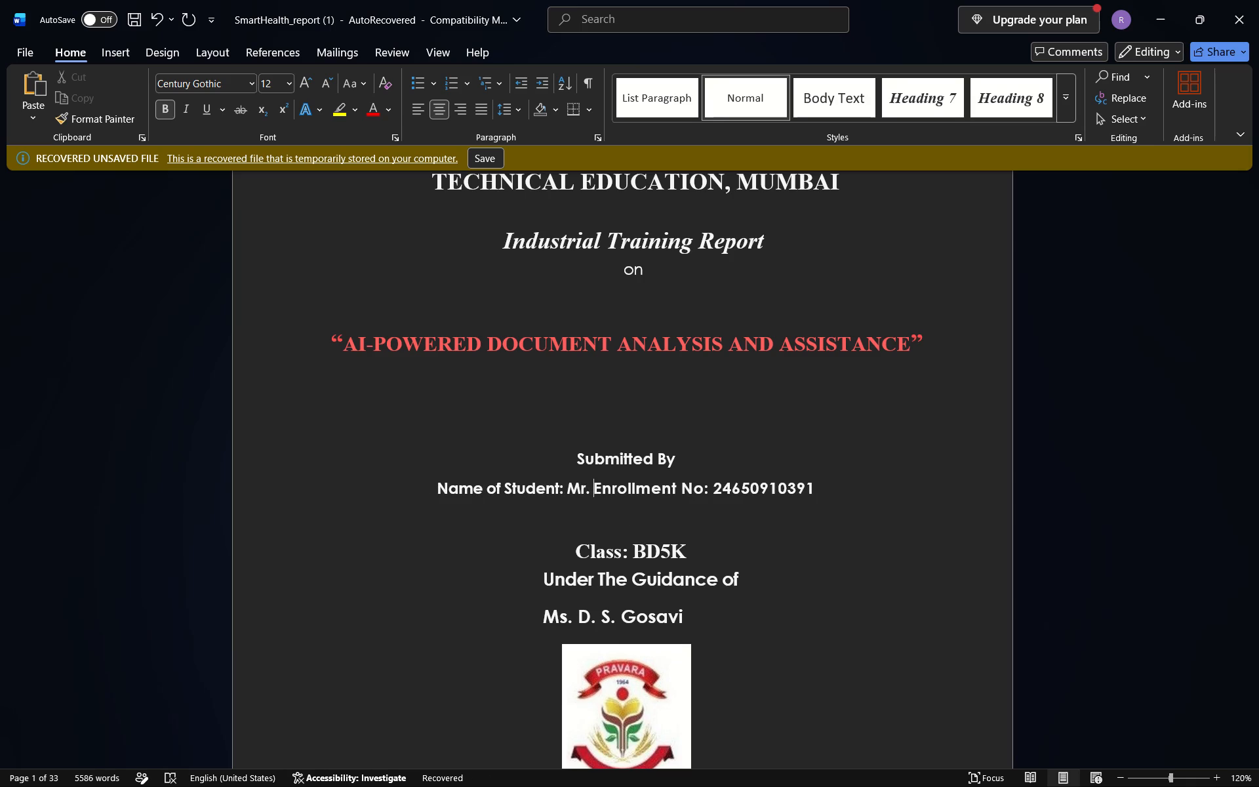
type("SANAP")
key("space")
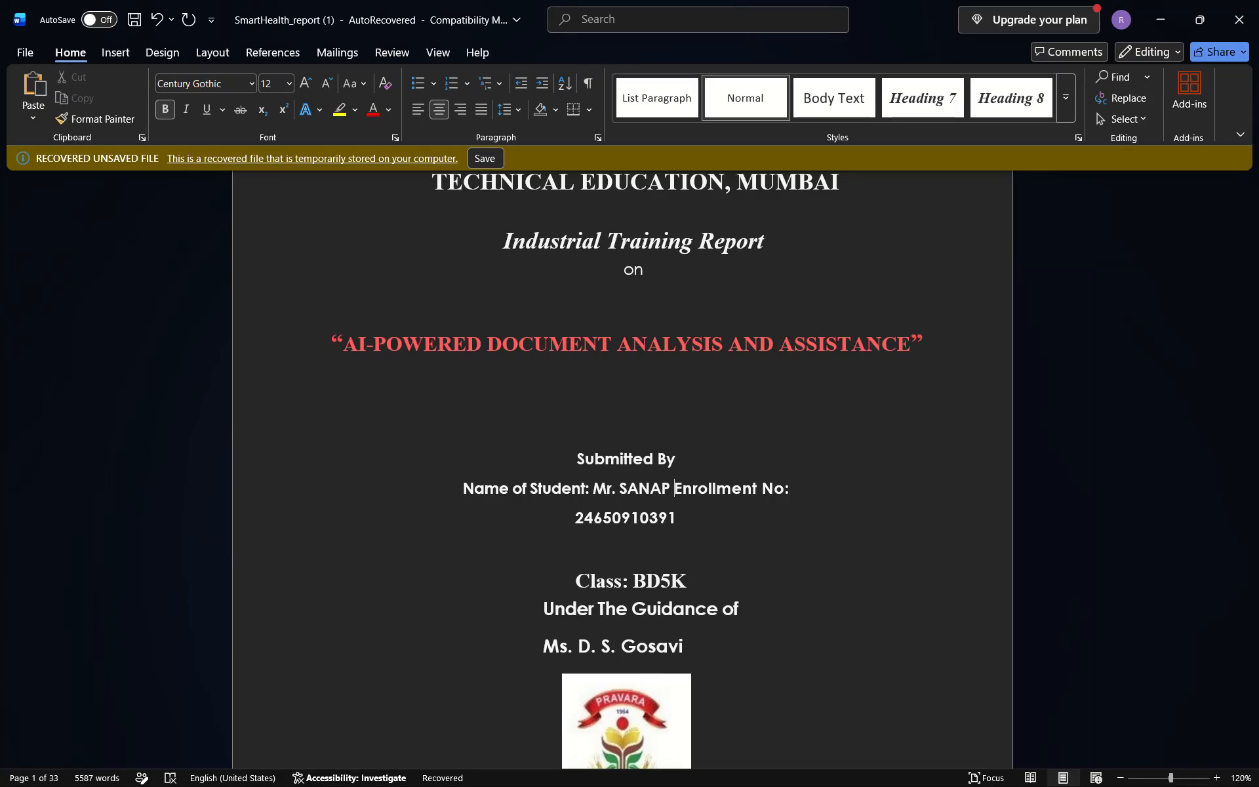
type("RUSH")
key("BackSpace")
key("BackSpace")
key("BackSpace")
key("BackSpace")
Complete the new student's name after the surname on the cover page, leaving a space before "Enrollment No:".
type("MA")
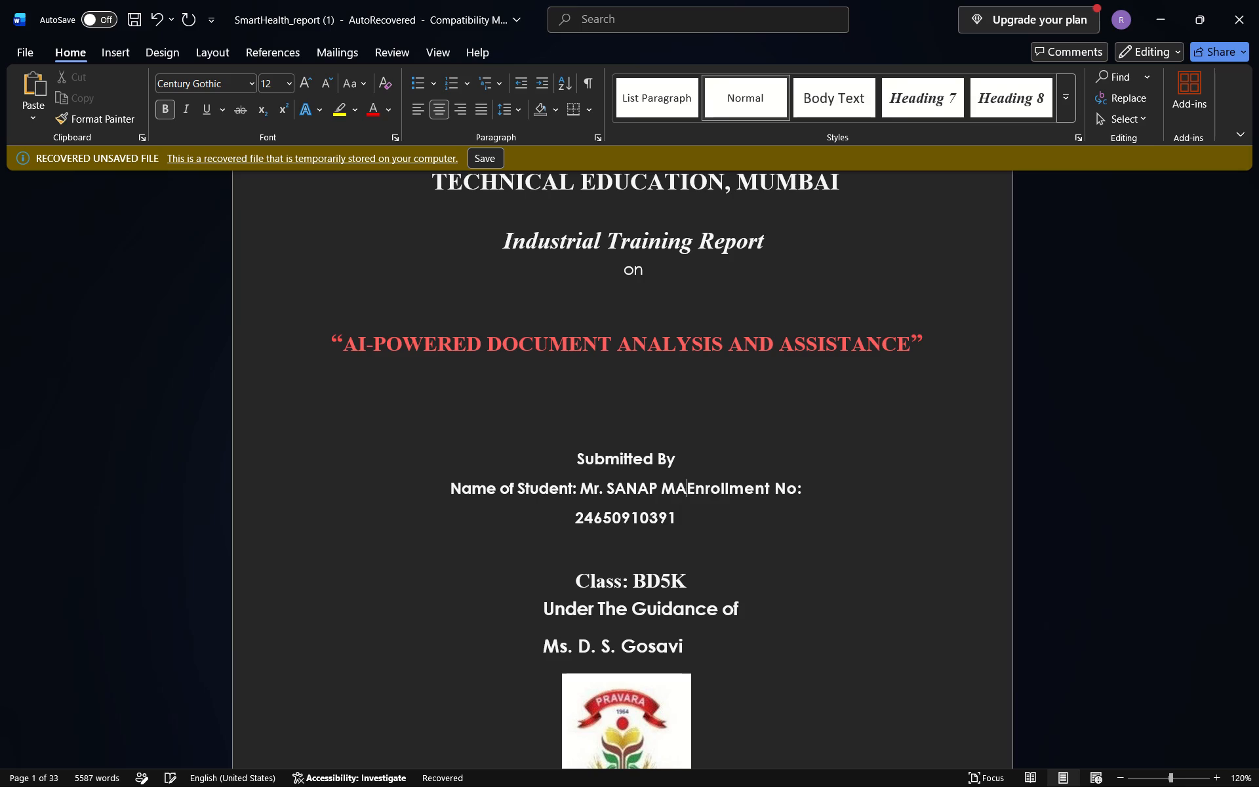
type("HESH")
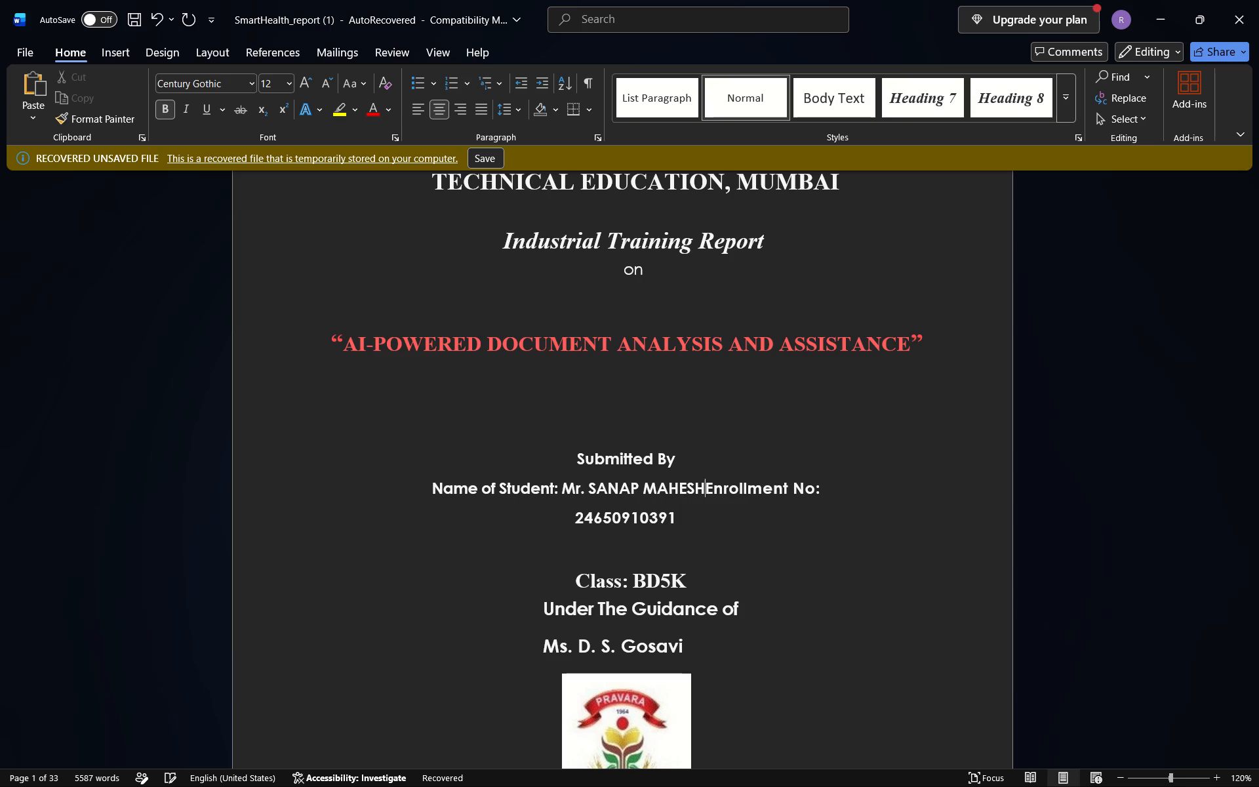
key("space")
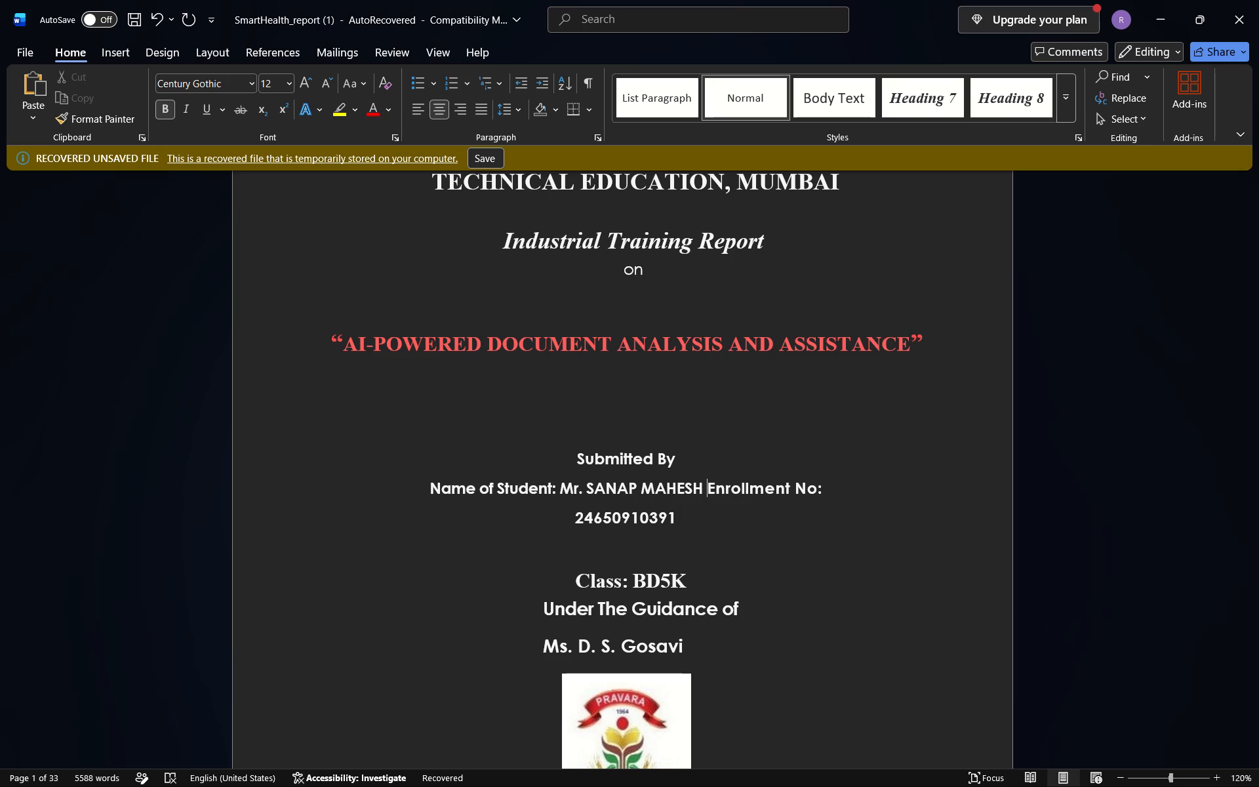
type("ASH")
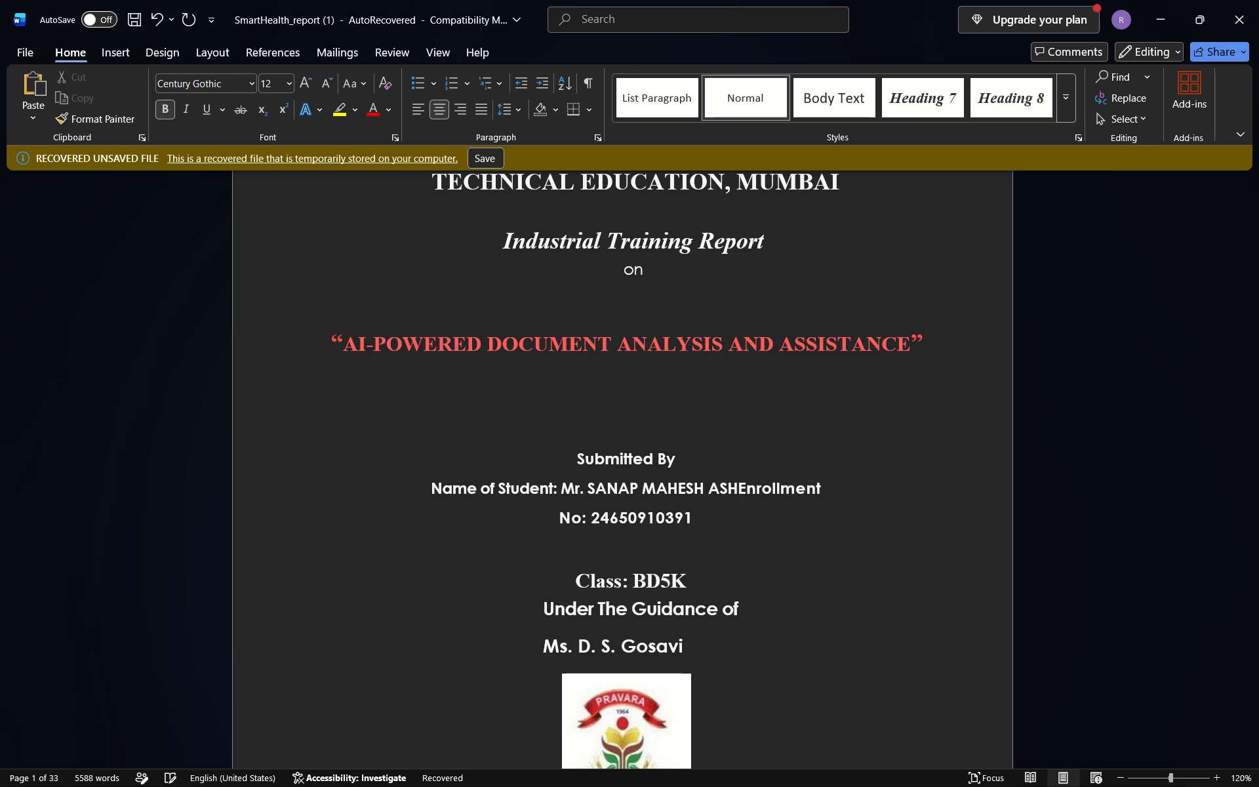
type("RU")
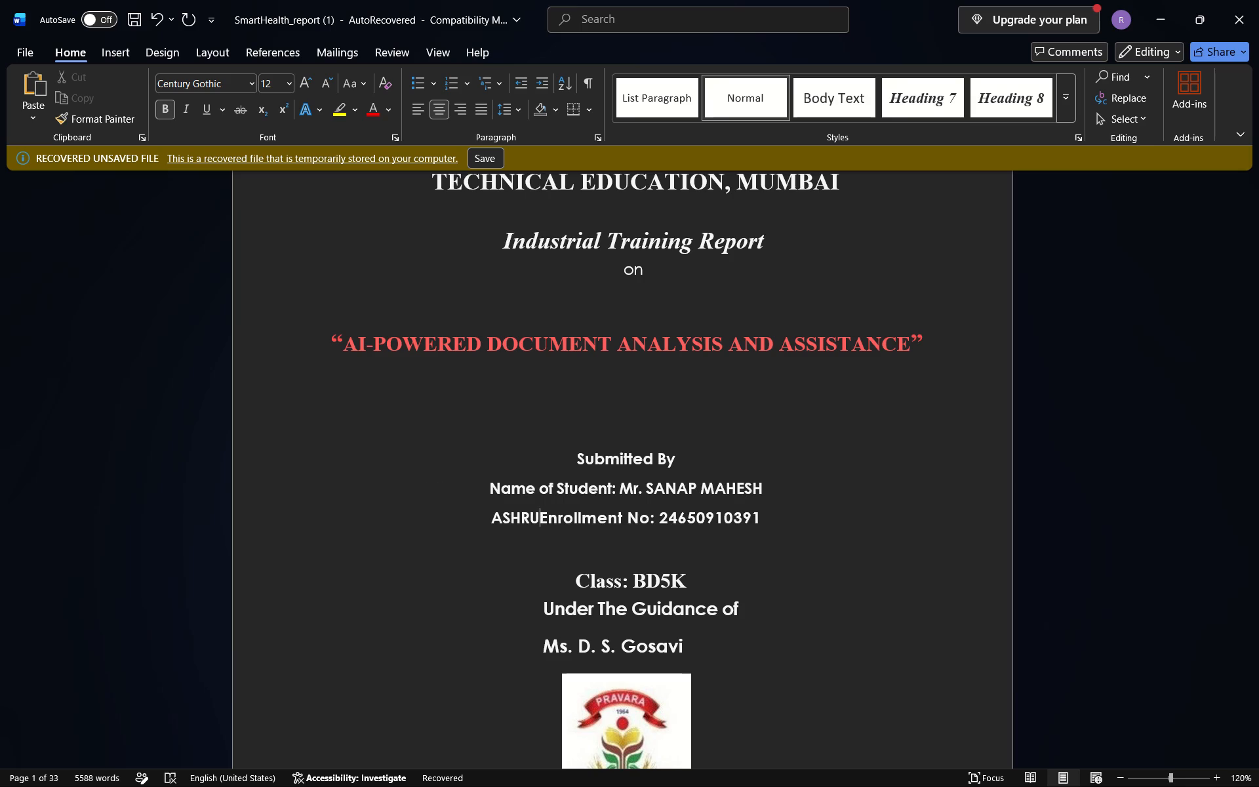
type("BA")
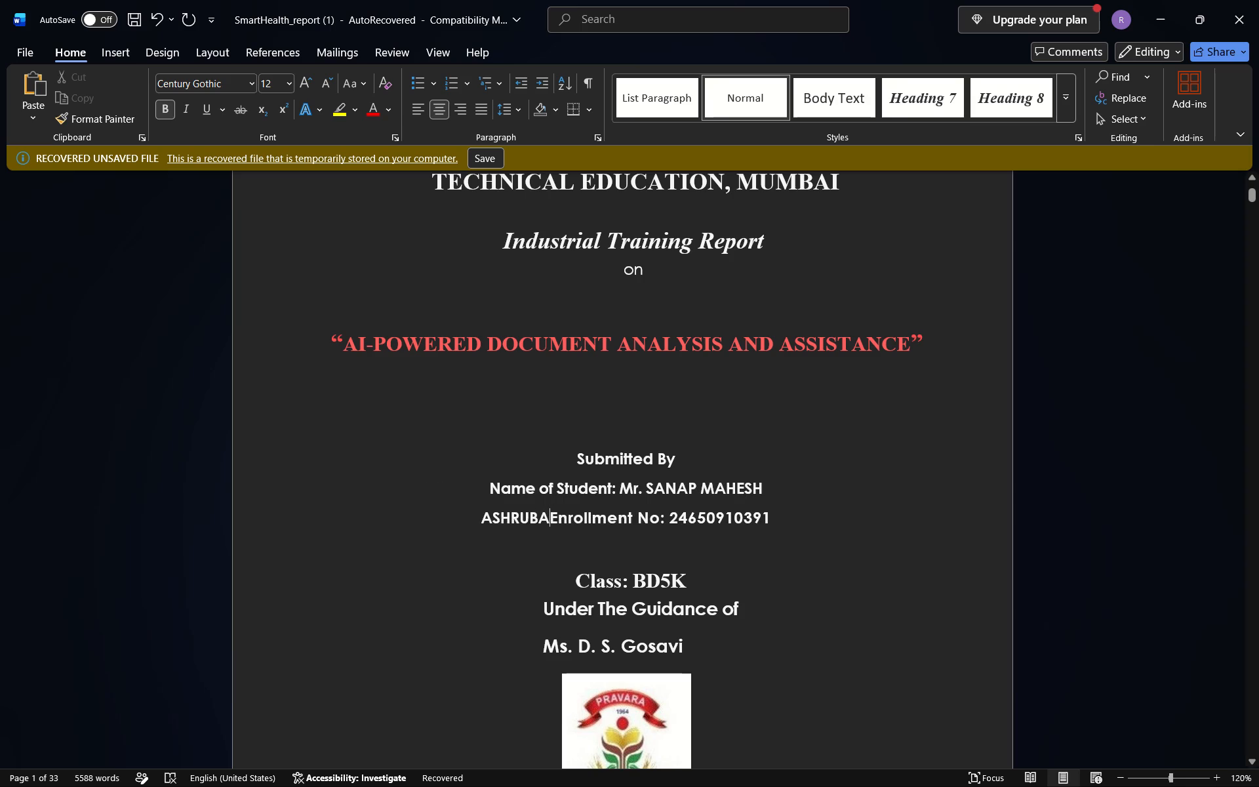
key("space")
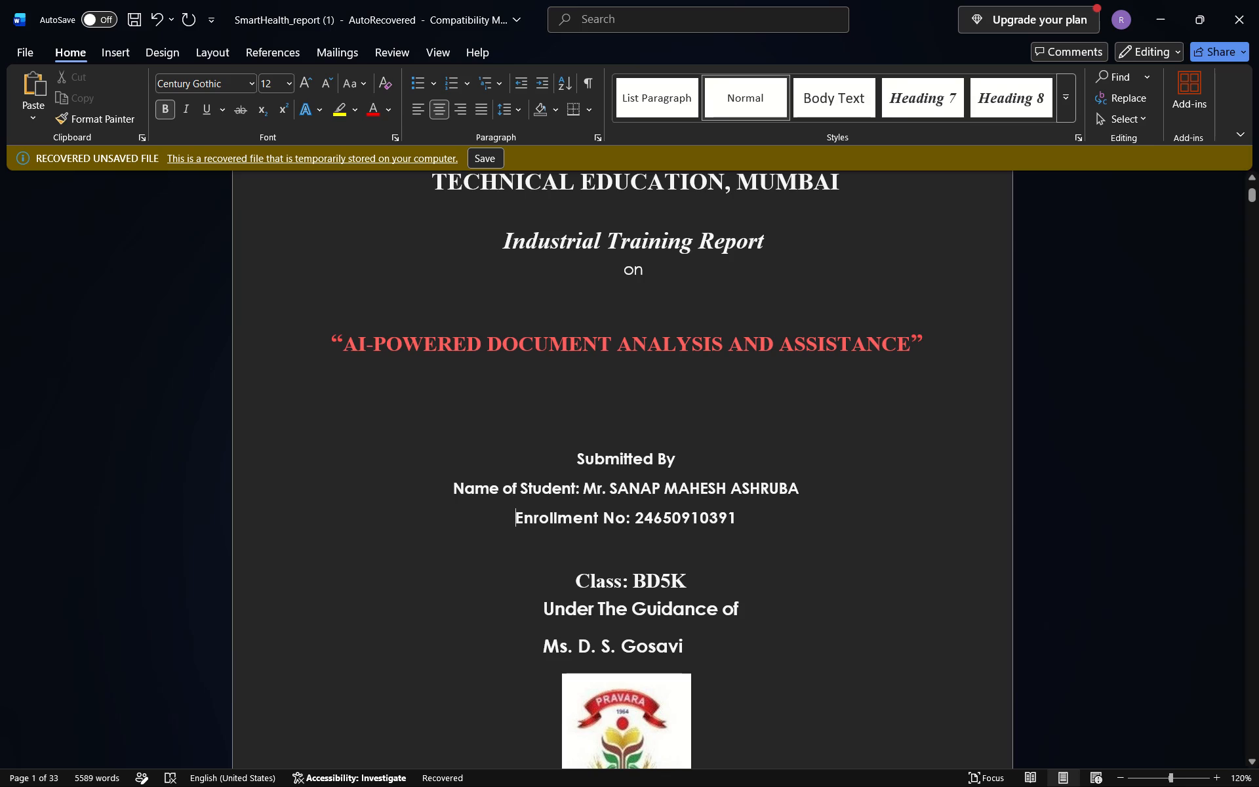
Replace the enrollment number on the cover page with the new student's enrollment number.
left_click(742, 517)
key("BackSpace")
key("BackSpace")
key("BackSpace")
key("BackSpace")
key("BackSpace")
key("BackSpace")
key("BackSpace")
key("BackSpace")
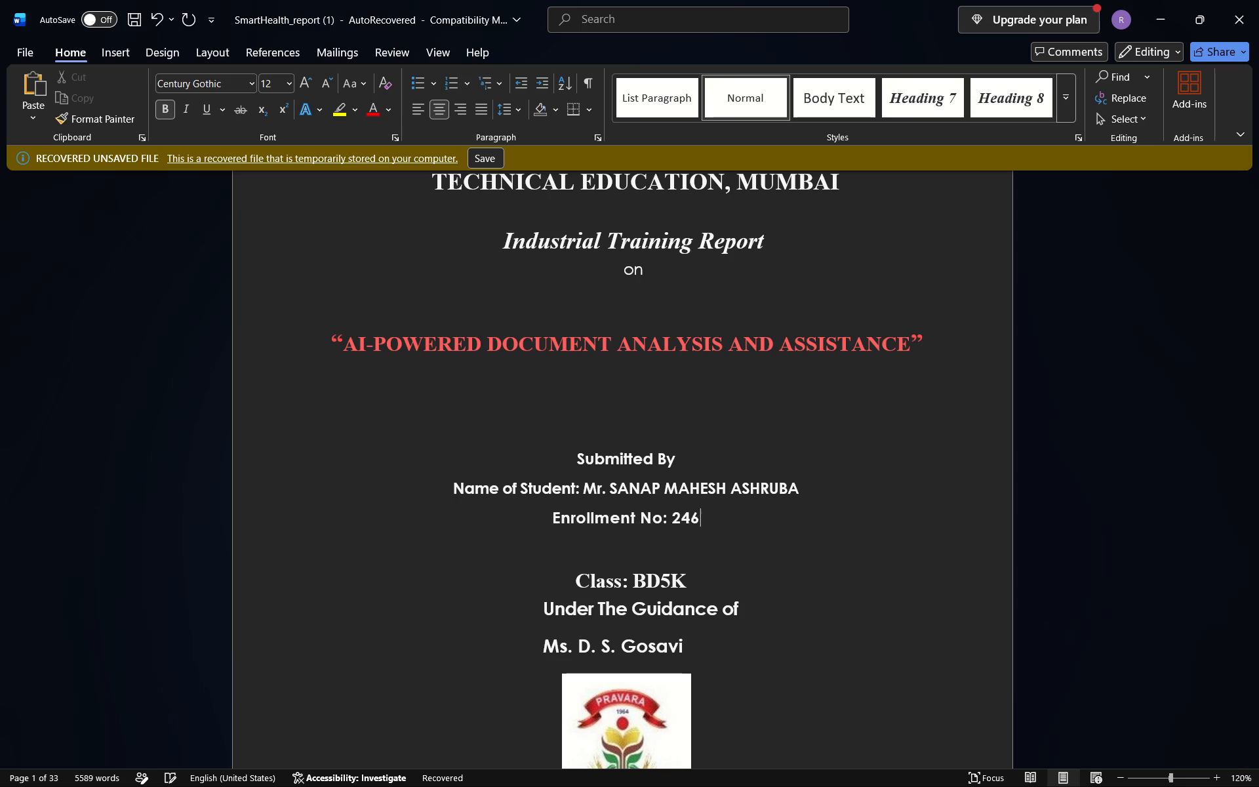
key("BackSpace")
key("BackSpace")
key("BackSpace")
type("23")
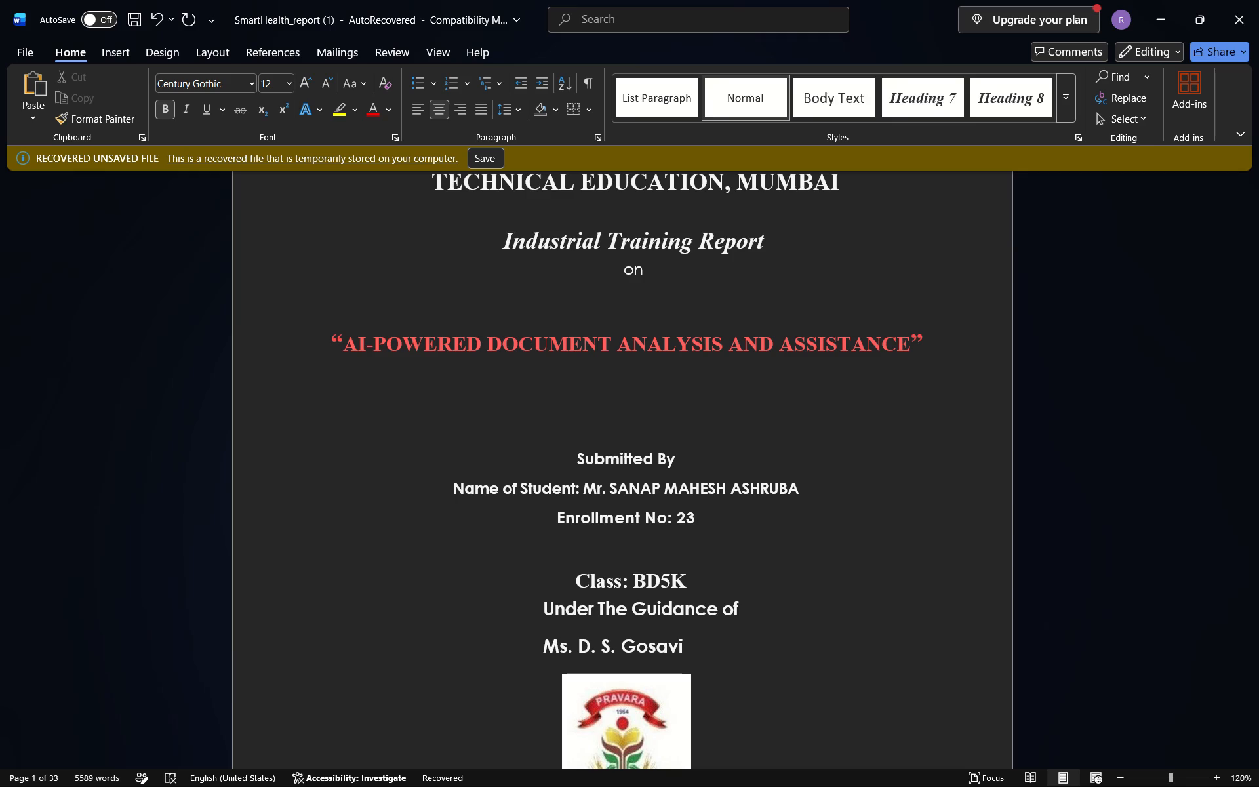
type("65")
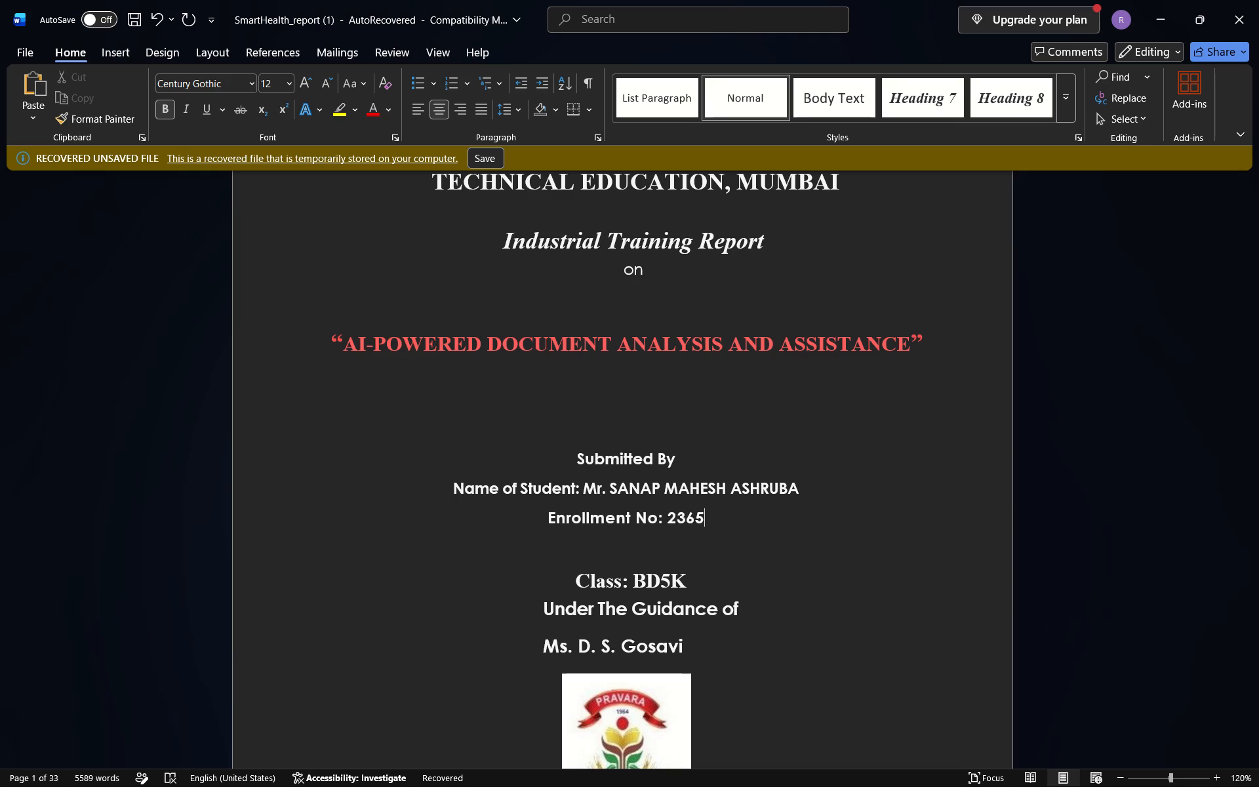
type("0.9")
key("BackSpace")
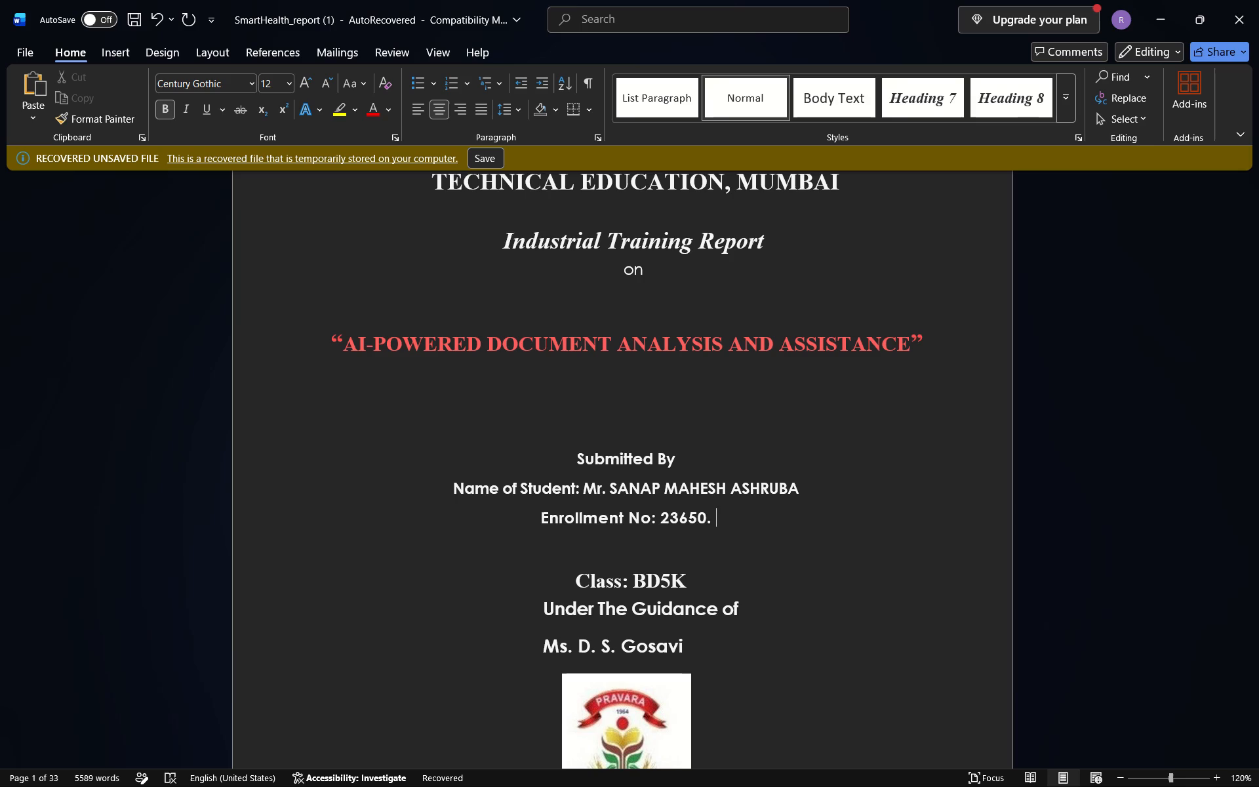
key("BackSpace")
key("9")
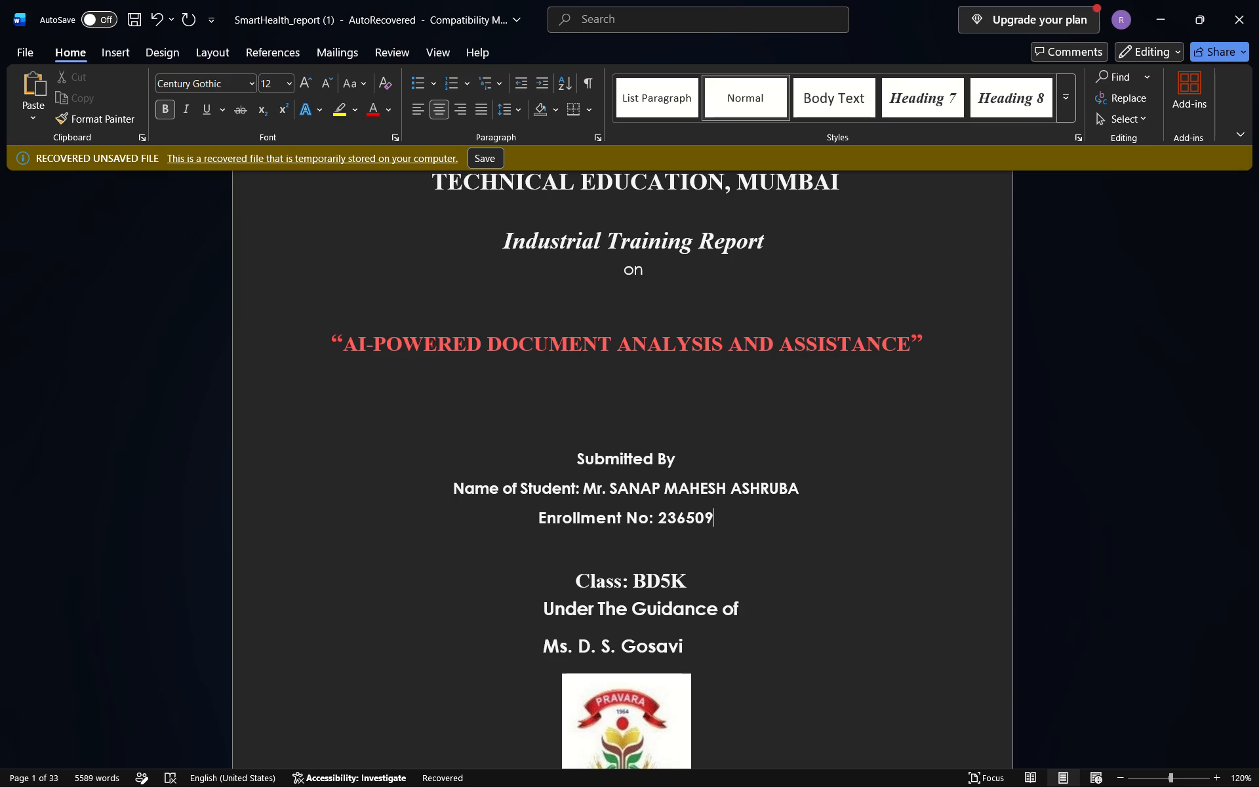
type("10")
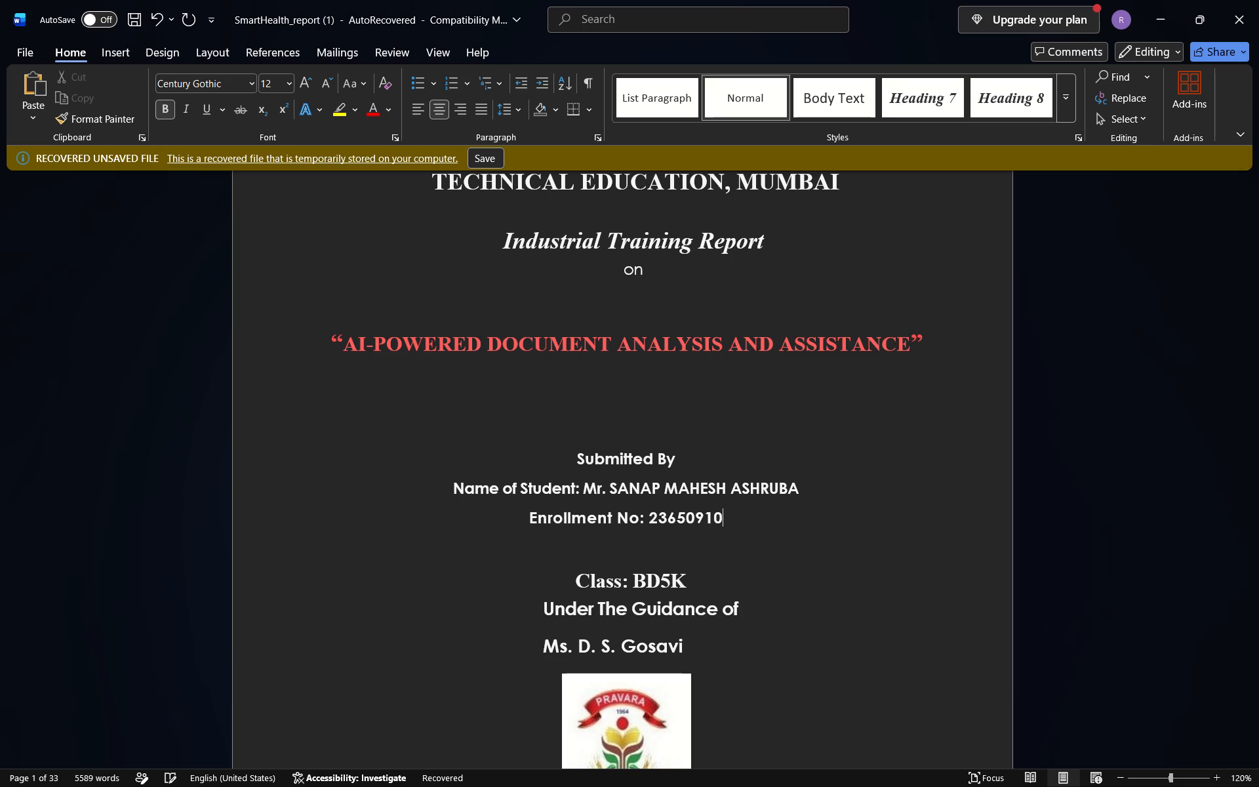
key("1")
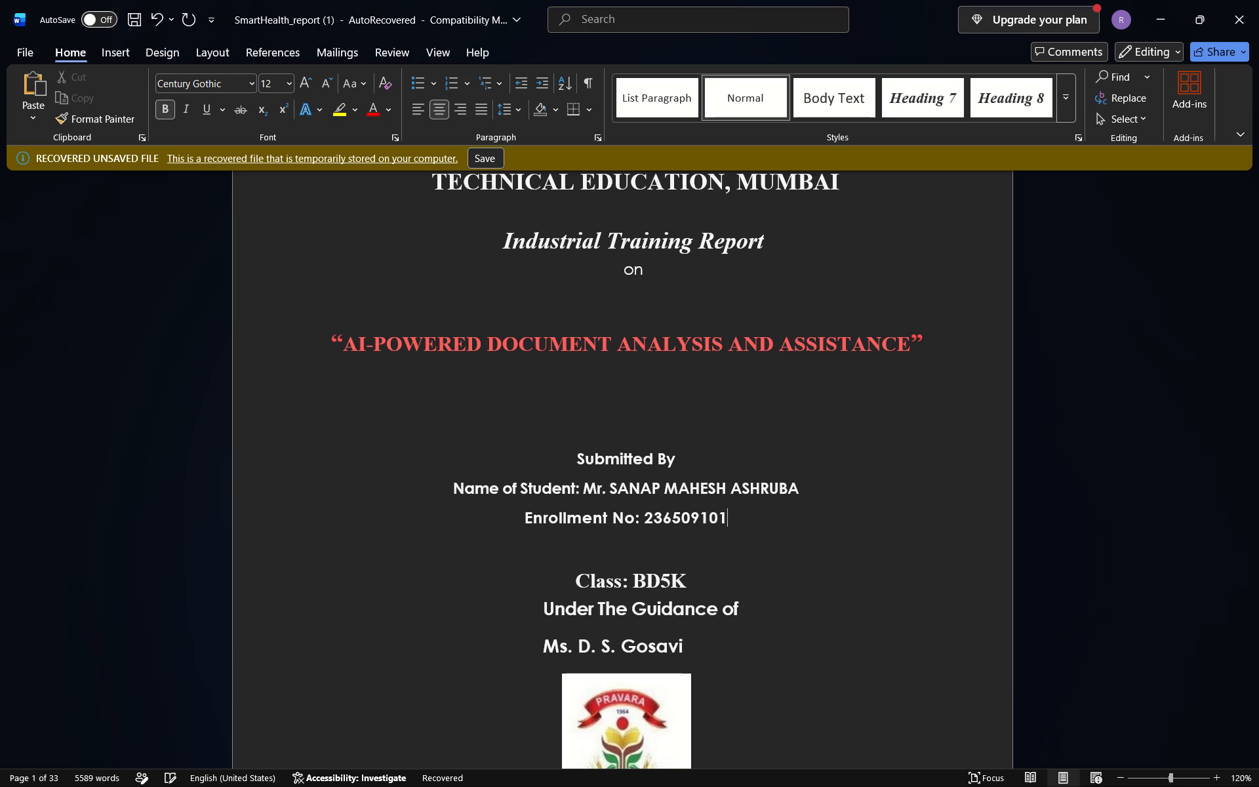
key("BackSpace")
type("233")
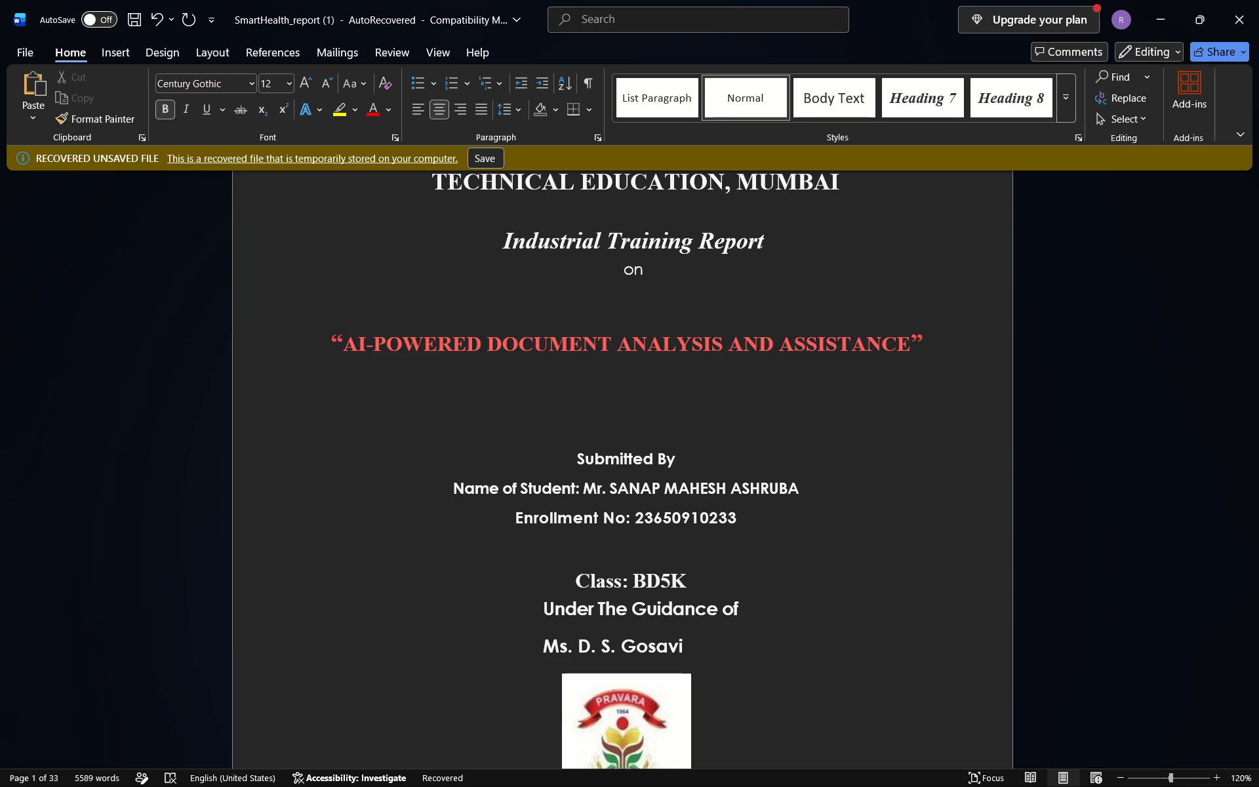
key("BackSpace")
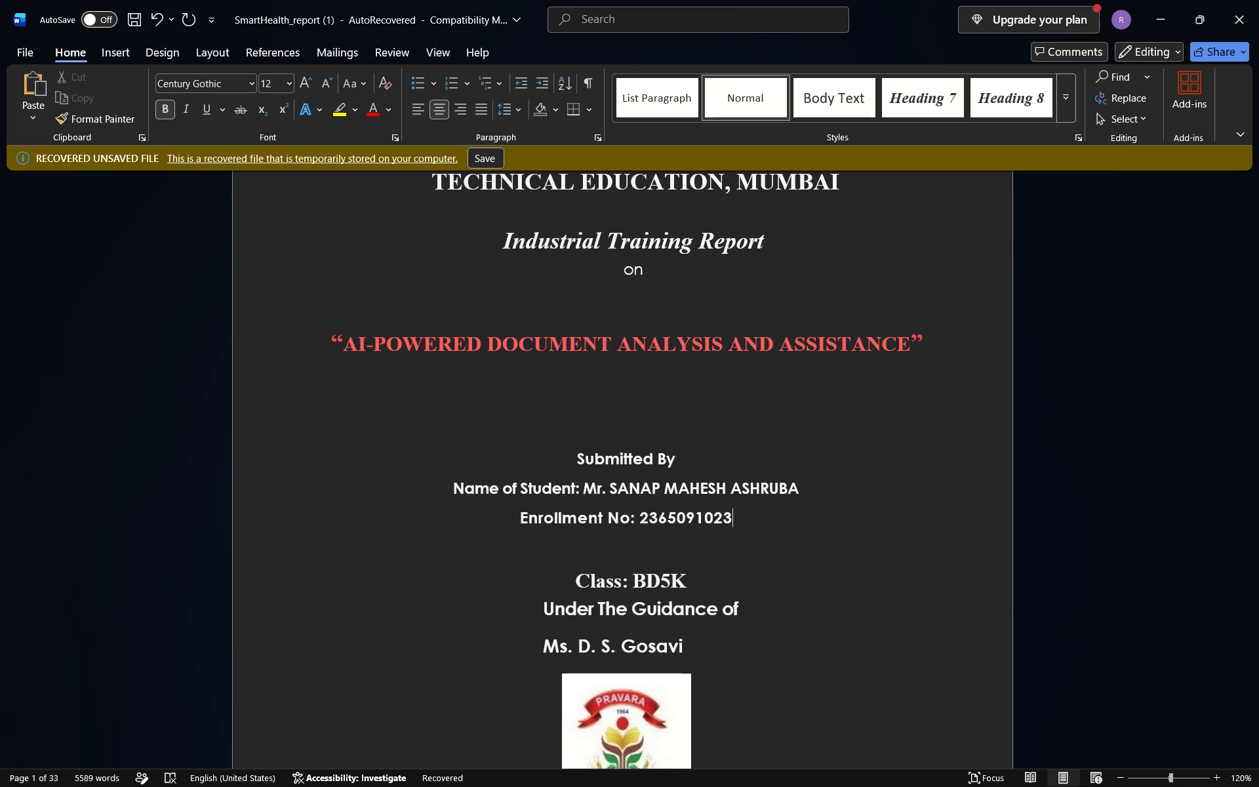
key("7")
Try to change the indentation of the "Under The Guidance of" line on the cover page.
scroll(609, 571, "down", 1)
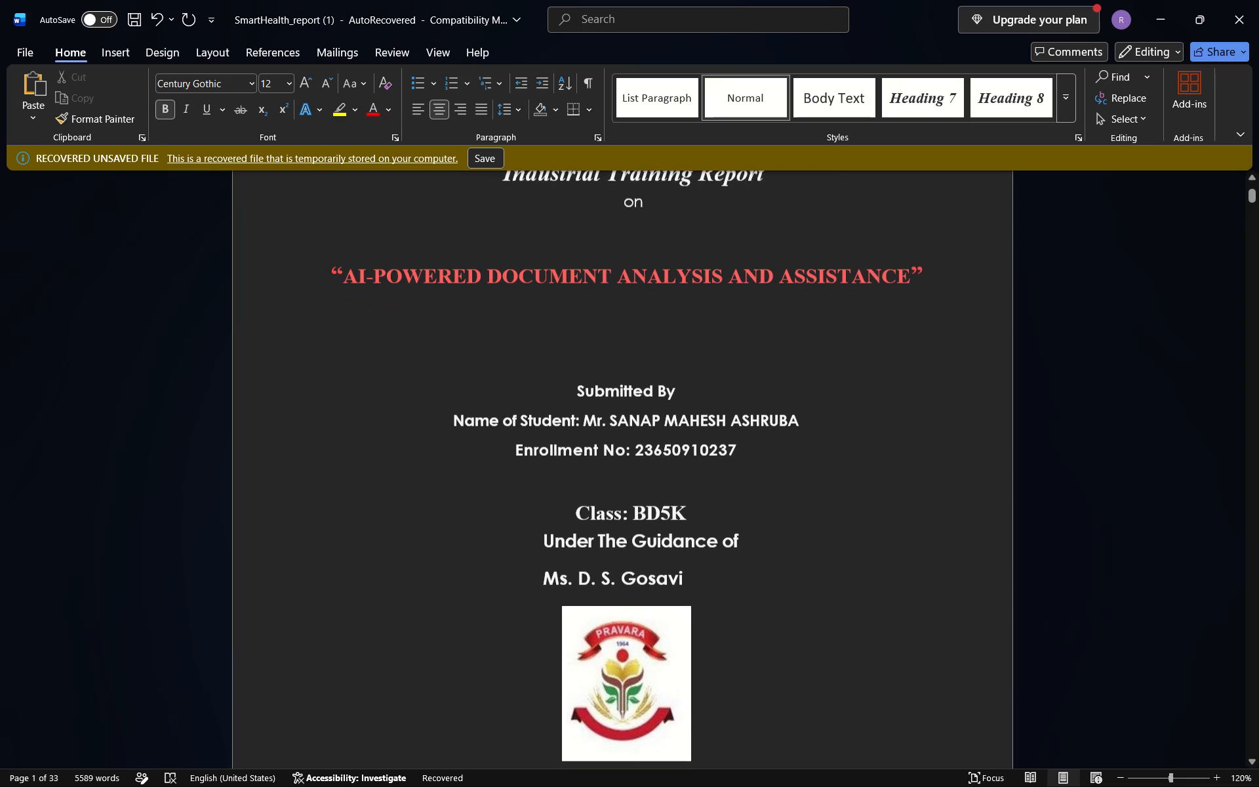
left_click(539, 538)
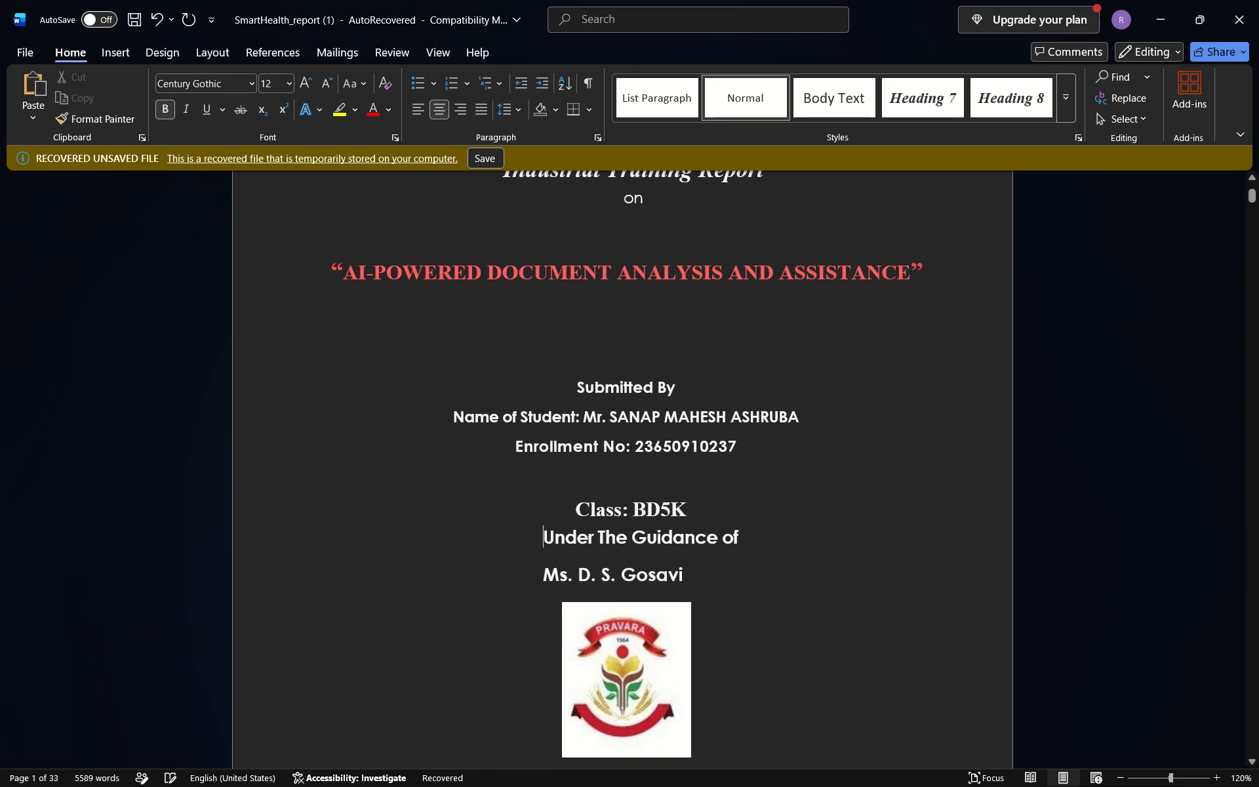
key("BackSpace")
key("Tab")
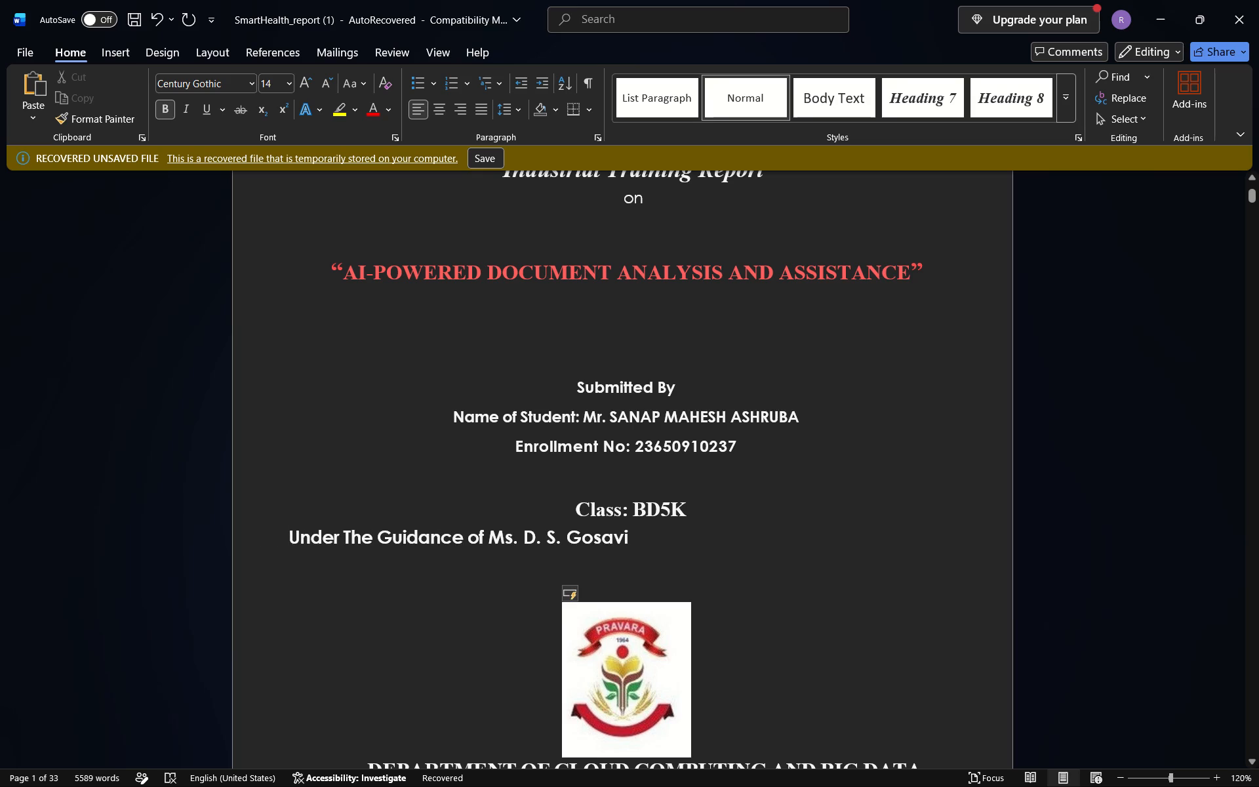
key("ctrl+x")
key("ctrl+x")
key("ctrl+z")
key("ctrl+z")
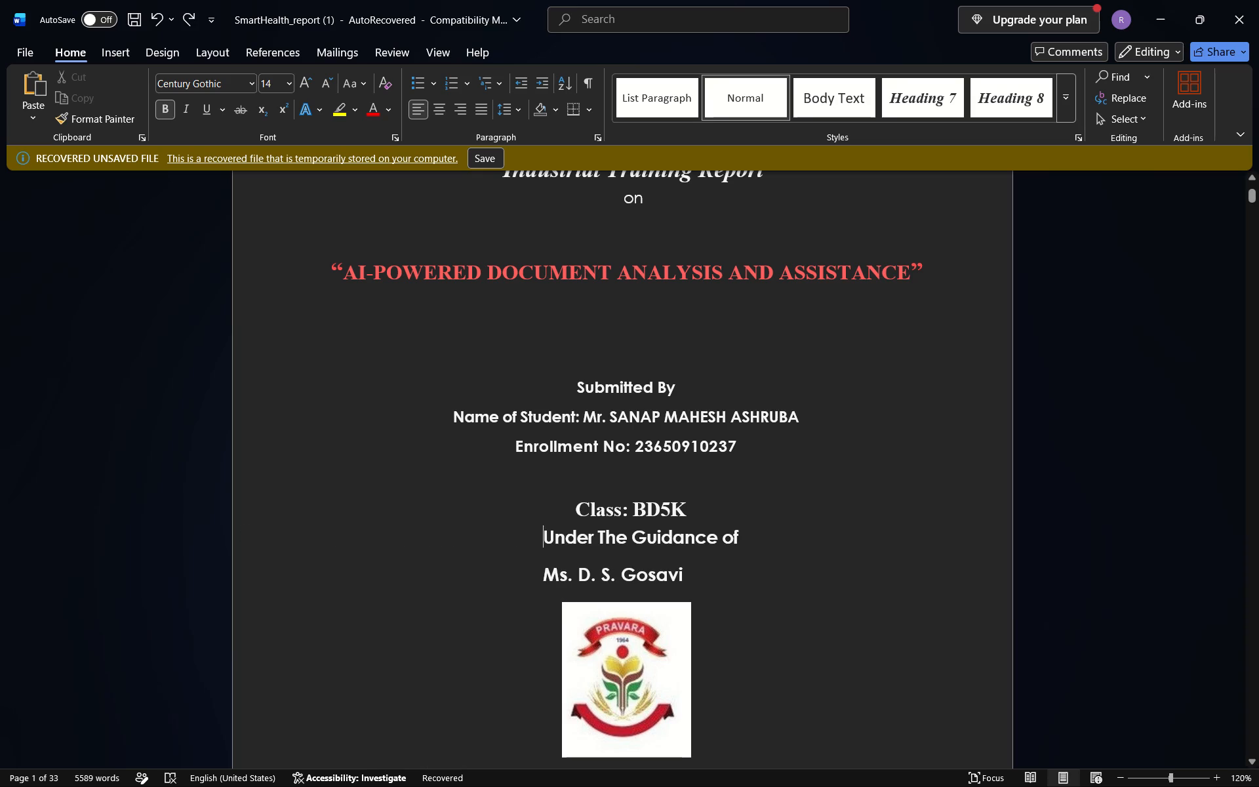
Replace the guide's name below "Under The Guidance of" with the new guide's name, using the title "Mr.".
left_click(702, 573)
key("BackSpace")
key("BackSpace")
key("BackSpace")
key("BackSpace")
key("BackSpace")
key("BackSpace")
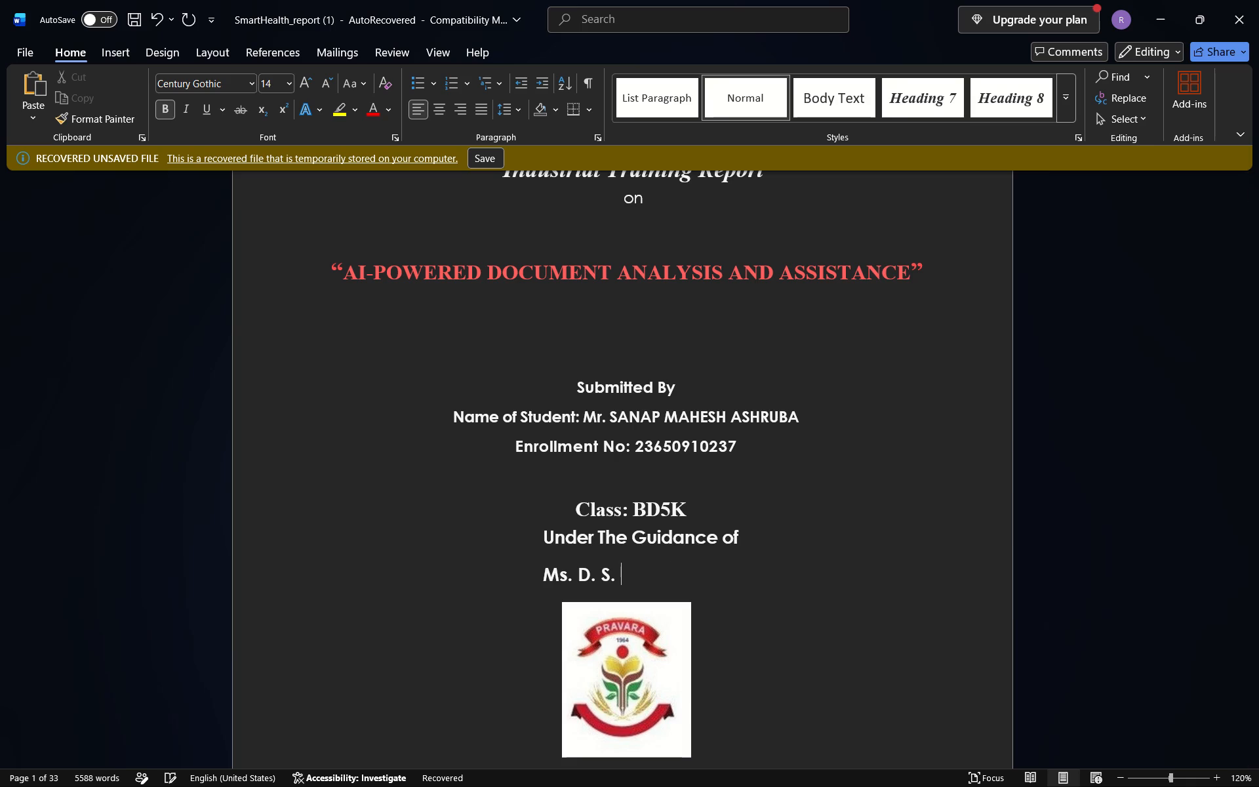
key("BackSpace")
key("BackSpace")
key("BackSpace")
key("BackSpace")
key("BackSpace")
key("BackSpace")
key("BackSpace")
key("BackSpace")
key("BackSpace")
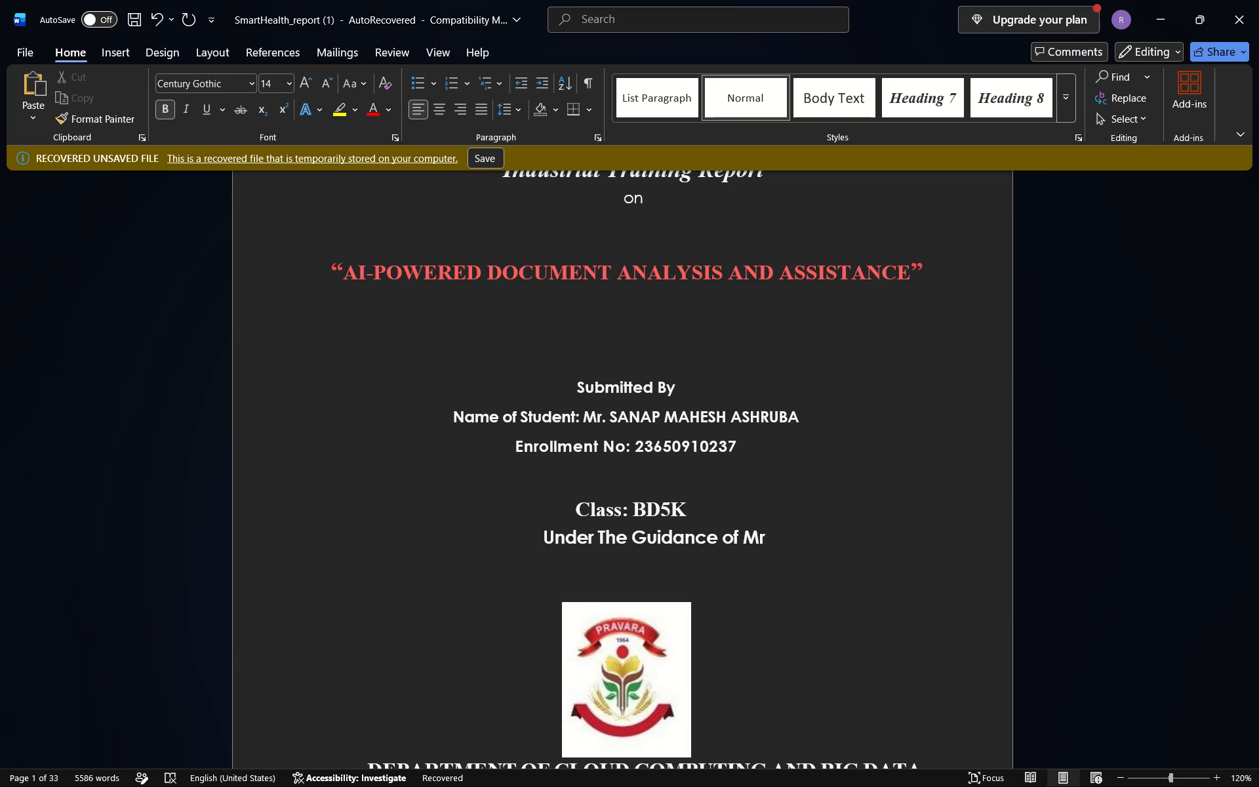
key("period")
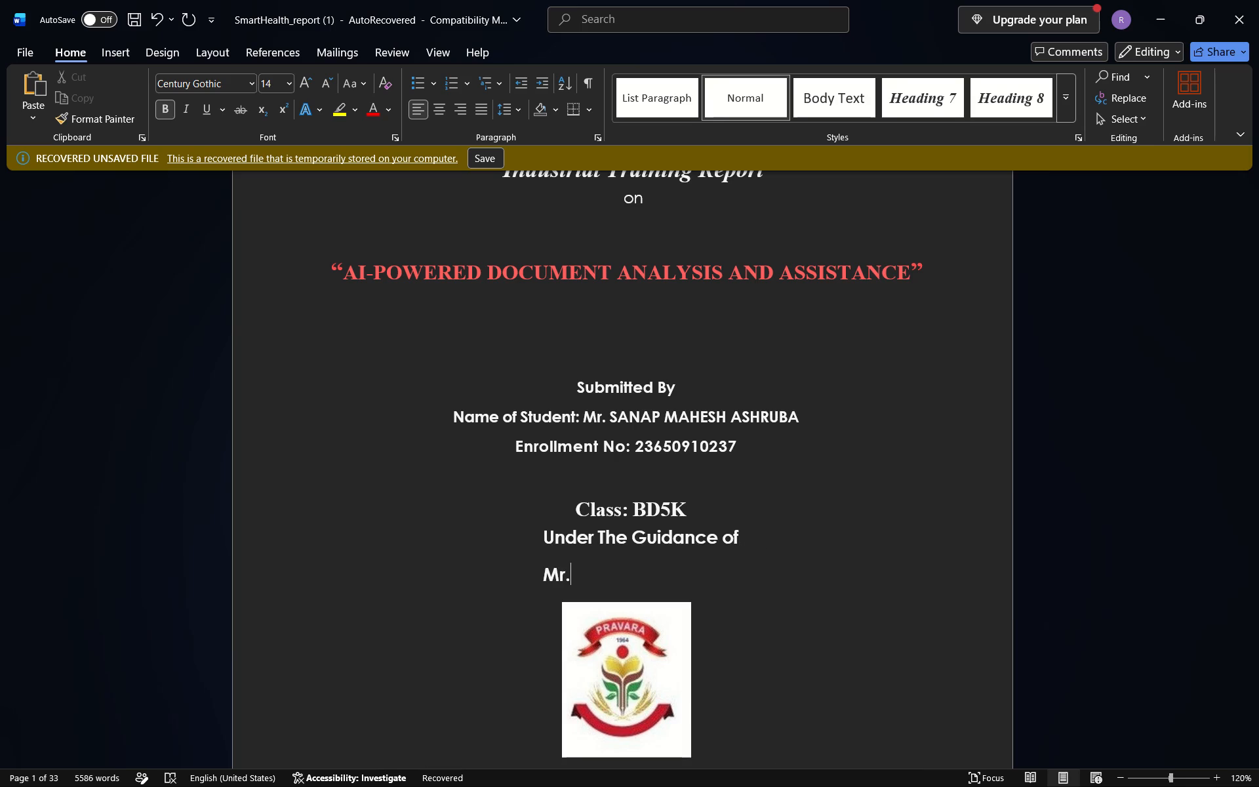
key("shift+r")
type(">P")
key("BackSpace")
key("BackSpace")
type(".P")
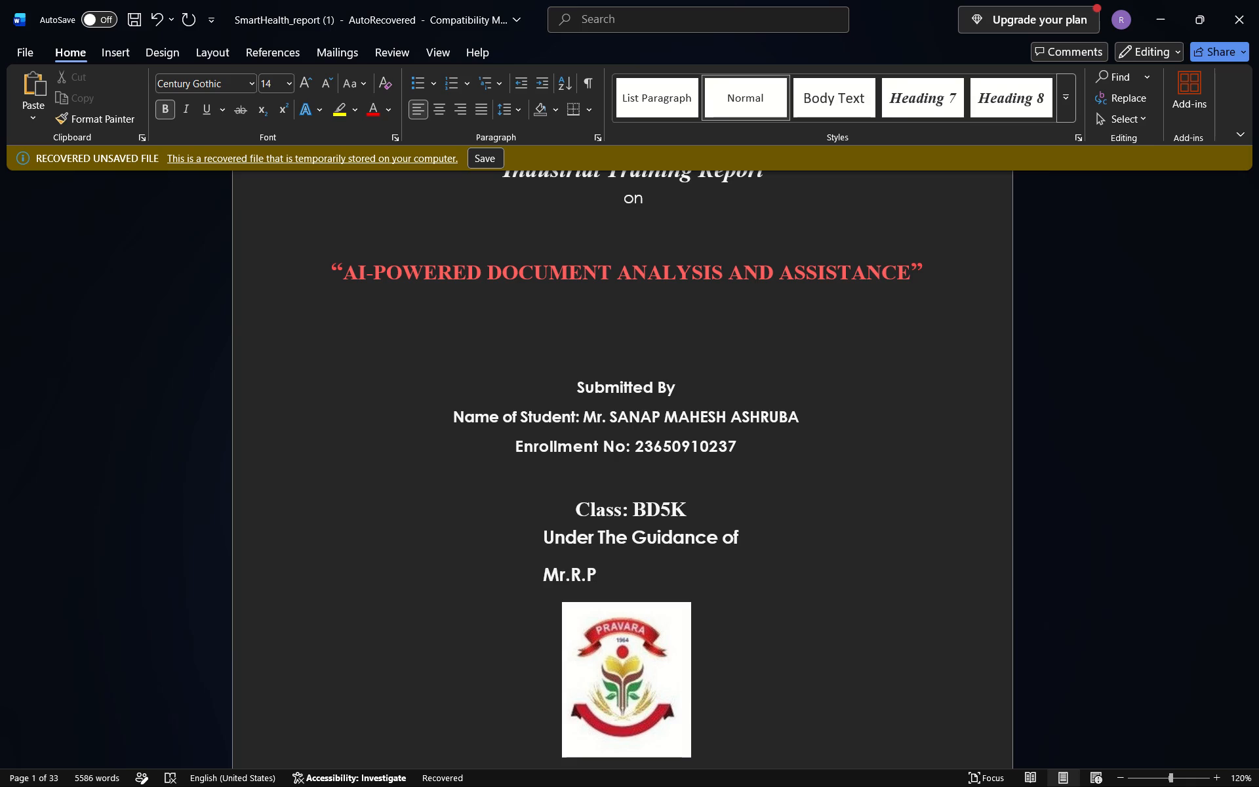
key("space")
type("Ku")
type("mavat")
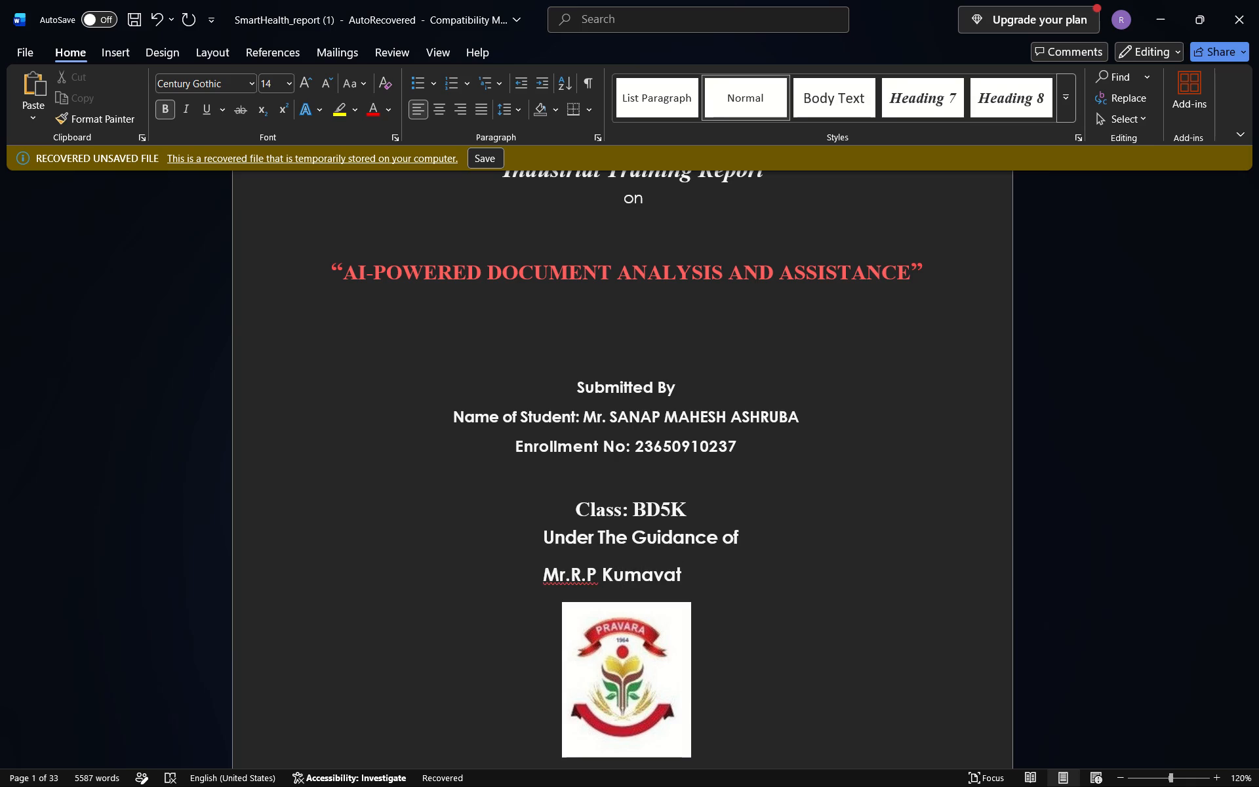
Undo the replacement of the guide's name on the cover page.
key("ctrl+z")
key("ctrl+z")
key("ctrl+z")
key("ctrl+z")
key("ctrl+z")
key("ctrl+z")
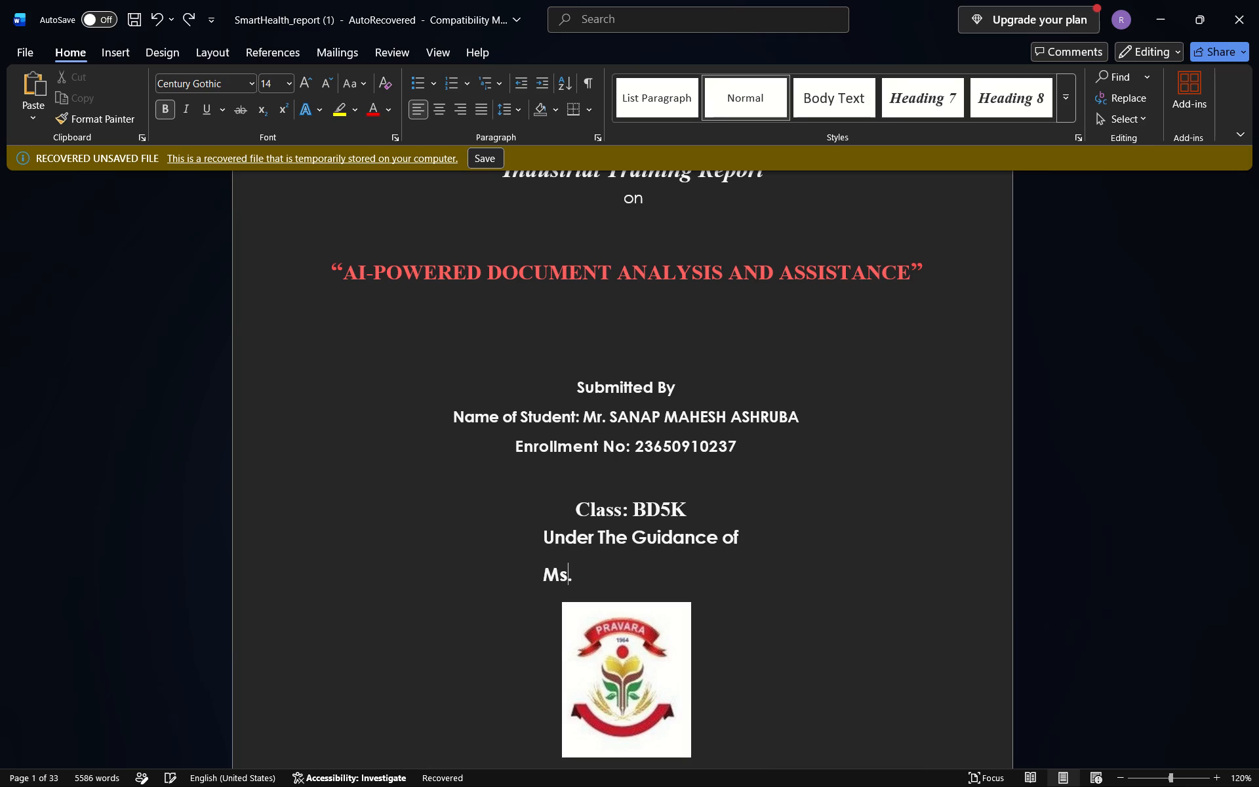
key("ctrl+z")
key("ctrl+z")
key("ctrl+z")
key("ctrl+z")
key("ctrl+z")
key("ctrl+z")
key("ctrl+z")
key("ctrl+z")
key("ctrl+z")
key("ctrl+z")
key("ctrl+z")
Replace the guide's name below "Under The Guidance of" on the cover page with the new guide's name, using the title "Mr.".
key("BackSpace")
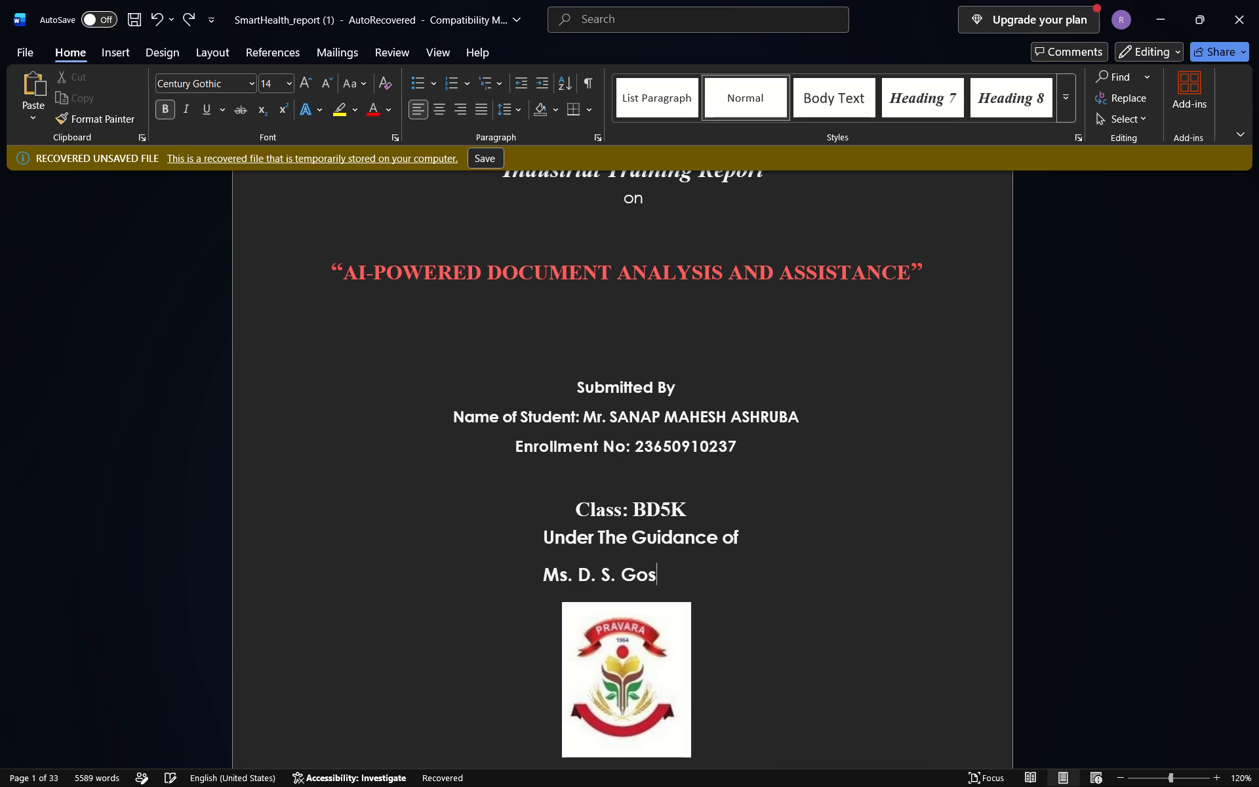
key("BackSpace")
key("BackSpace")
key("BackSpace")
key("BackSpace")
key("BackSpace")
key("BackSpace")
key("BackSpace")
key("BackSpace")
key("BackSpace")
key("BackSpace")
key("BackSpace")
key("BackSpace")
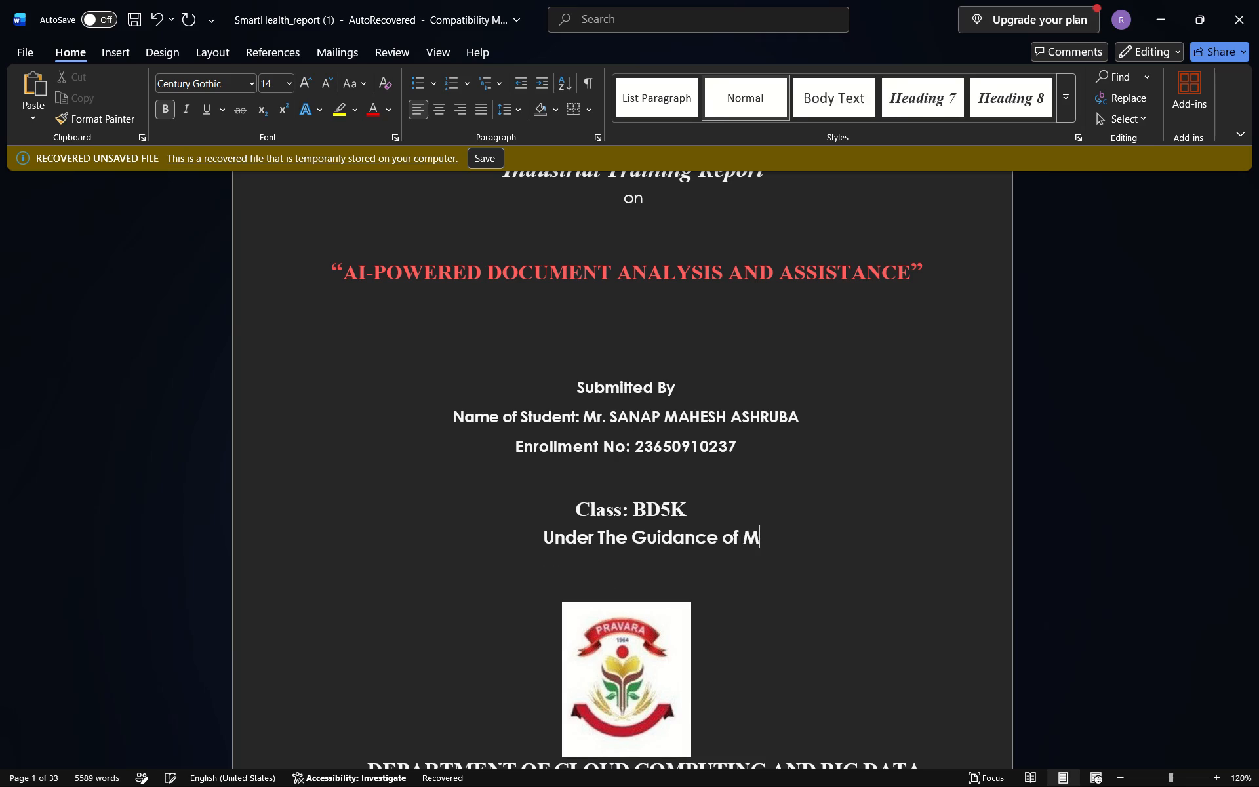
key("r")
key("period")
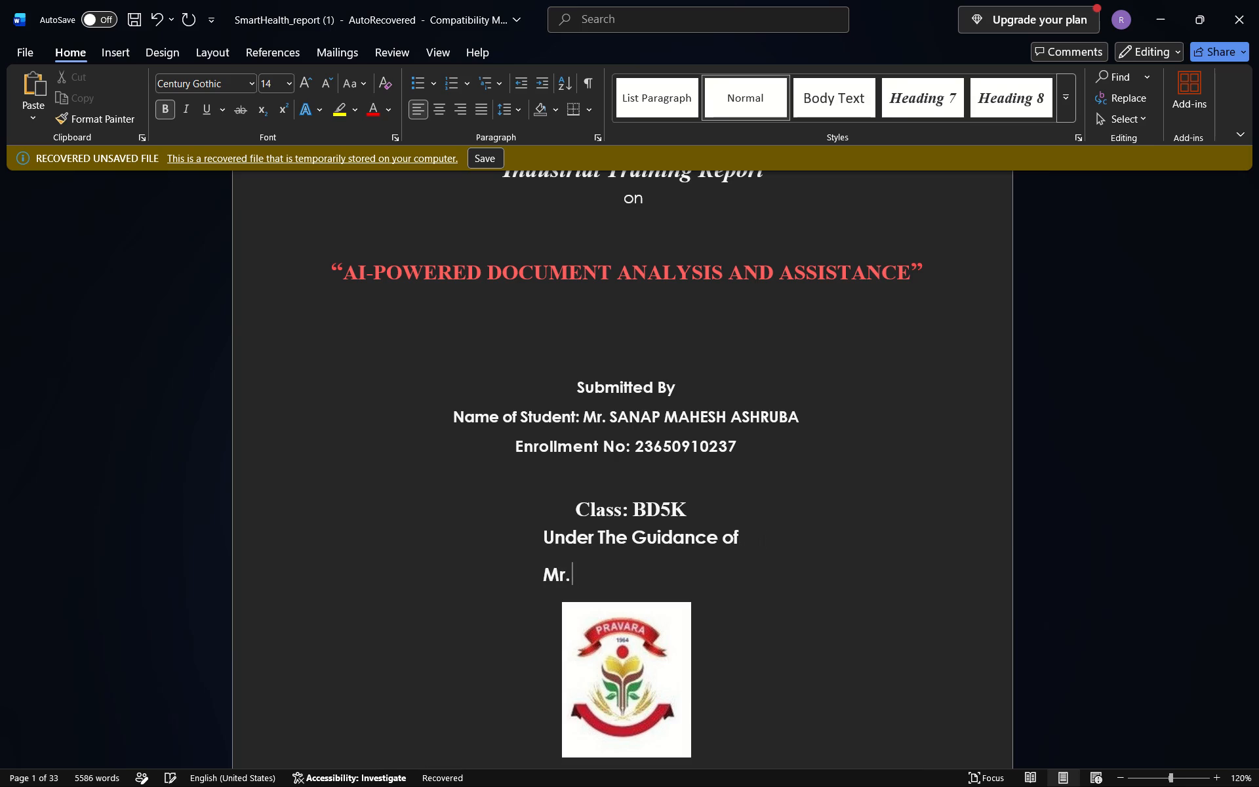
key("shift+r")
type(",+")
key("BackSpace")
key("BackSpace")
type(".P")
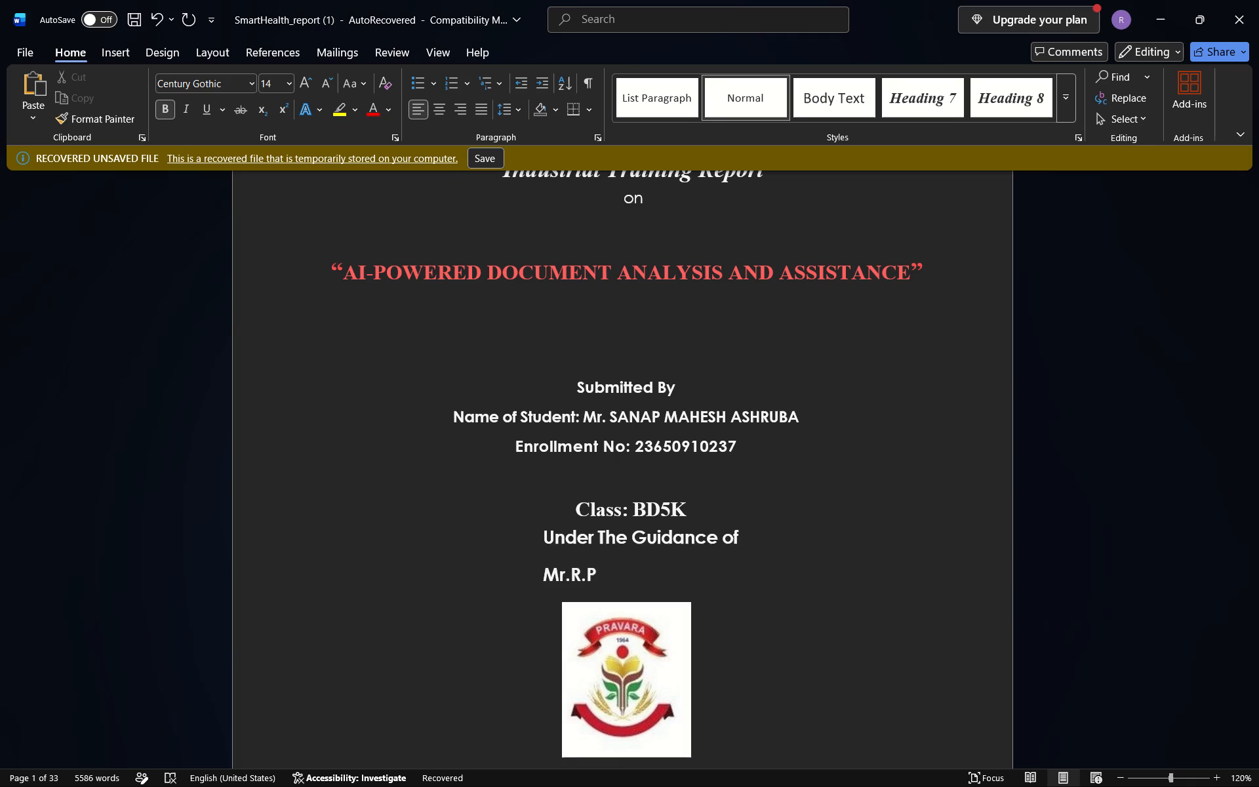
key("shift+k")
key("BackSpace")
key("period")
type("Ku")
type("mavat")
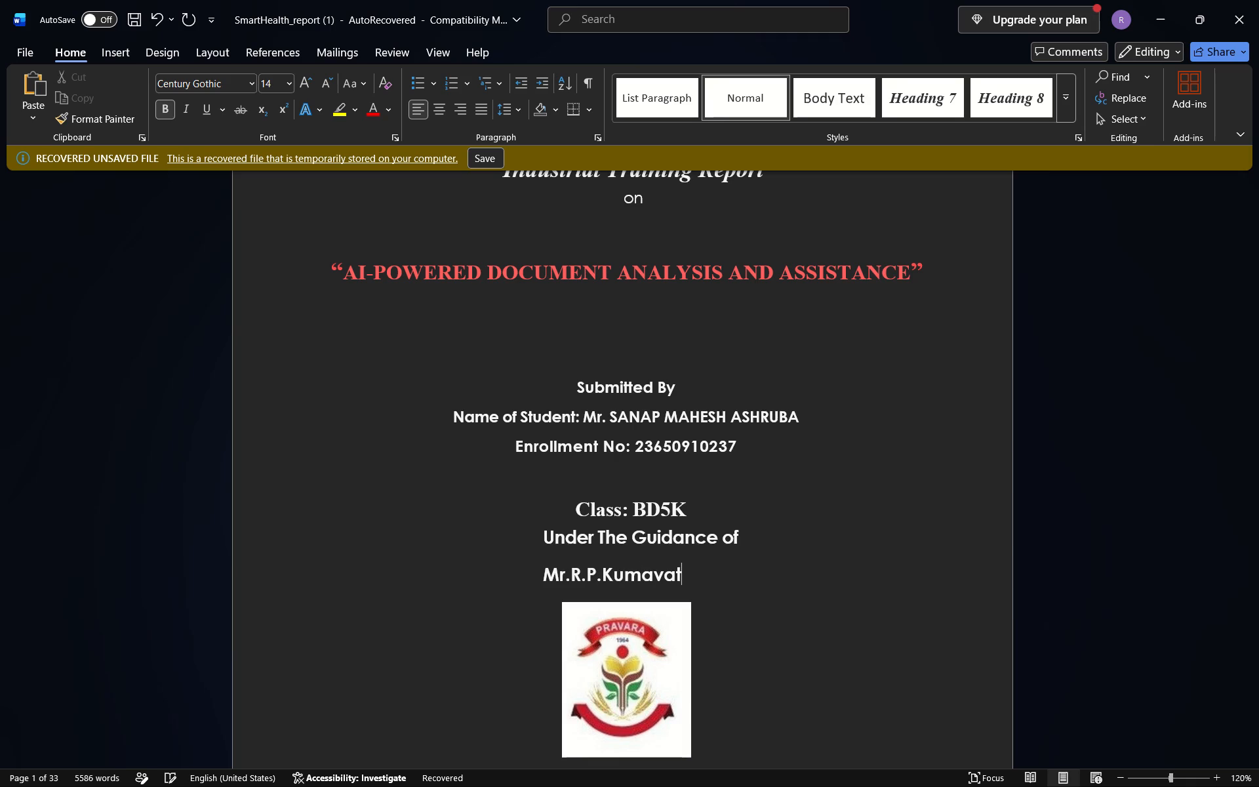
Replace the student's name on the certificate page with the titled student name copied from the cover page.
scroll(762, 582, "down", 2)
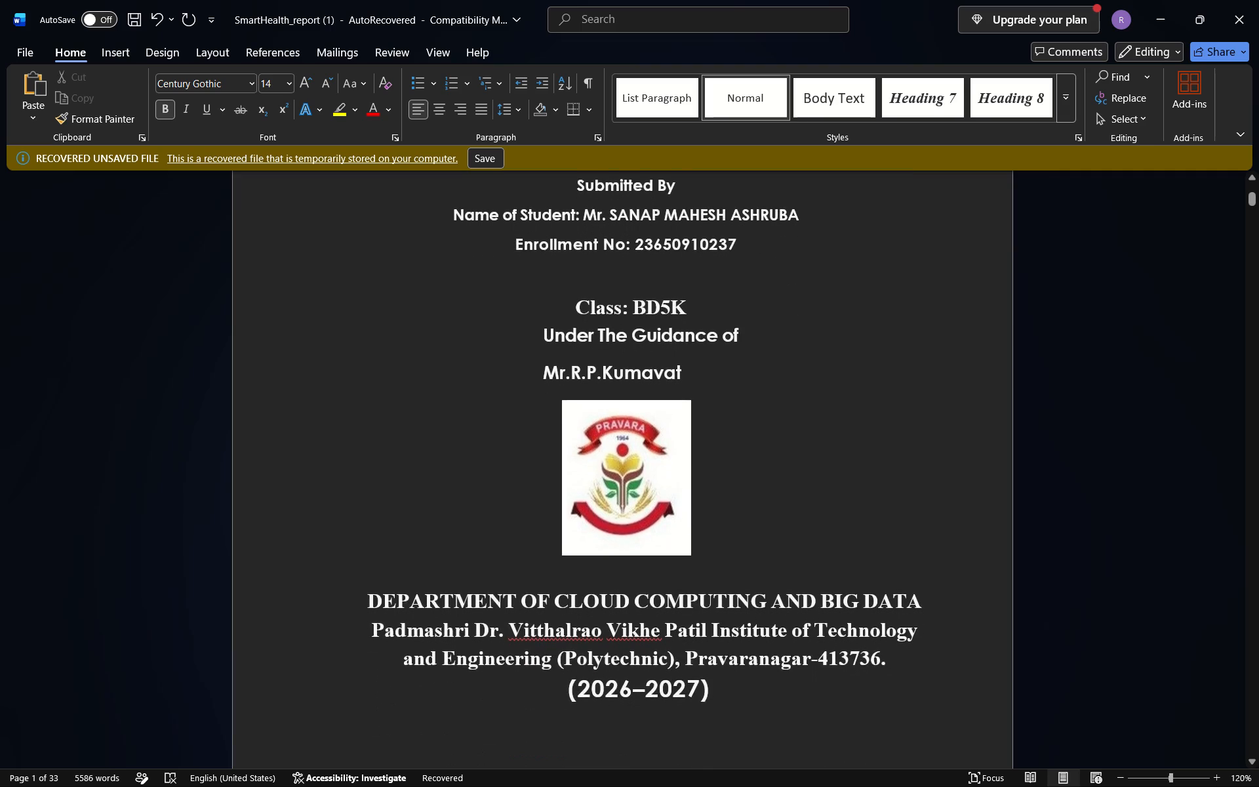
scroll(762, 582, "down", 4)
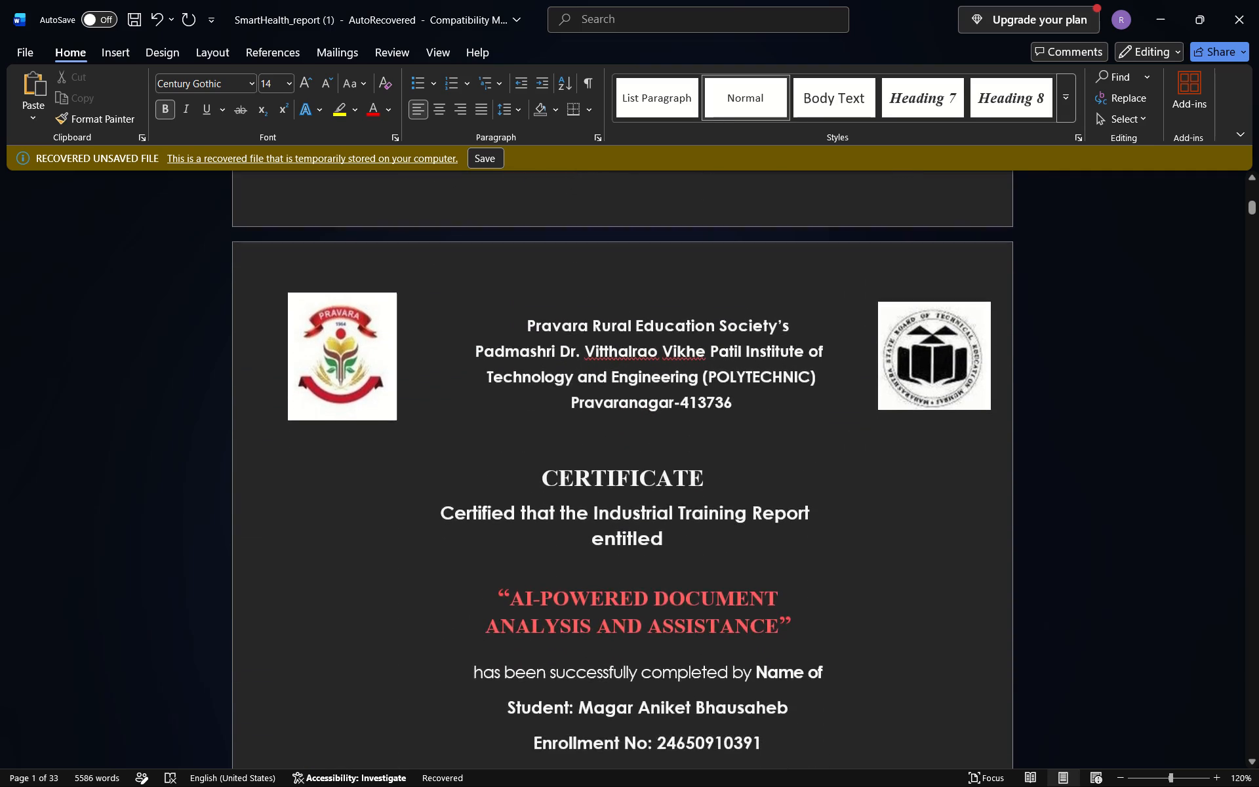
scroll(762, 582, "down", 1)
left_click_drag(793, 575, 698, 567)
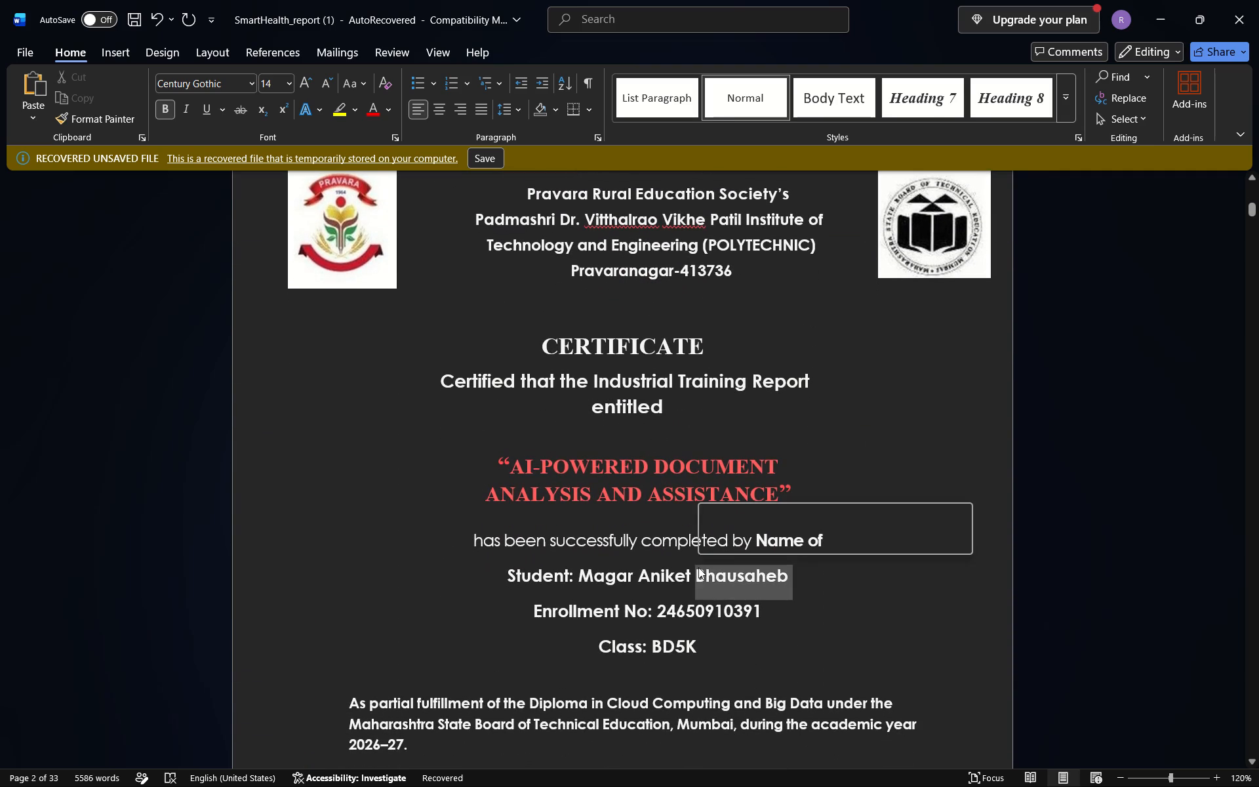
scroll(698, 567, "up", 3)
scroll(749, 340, "up", 3)
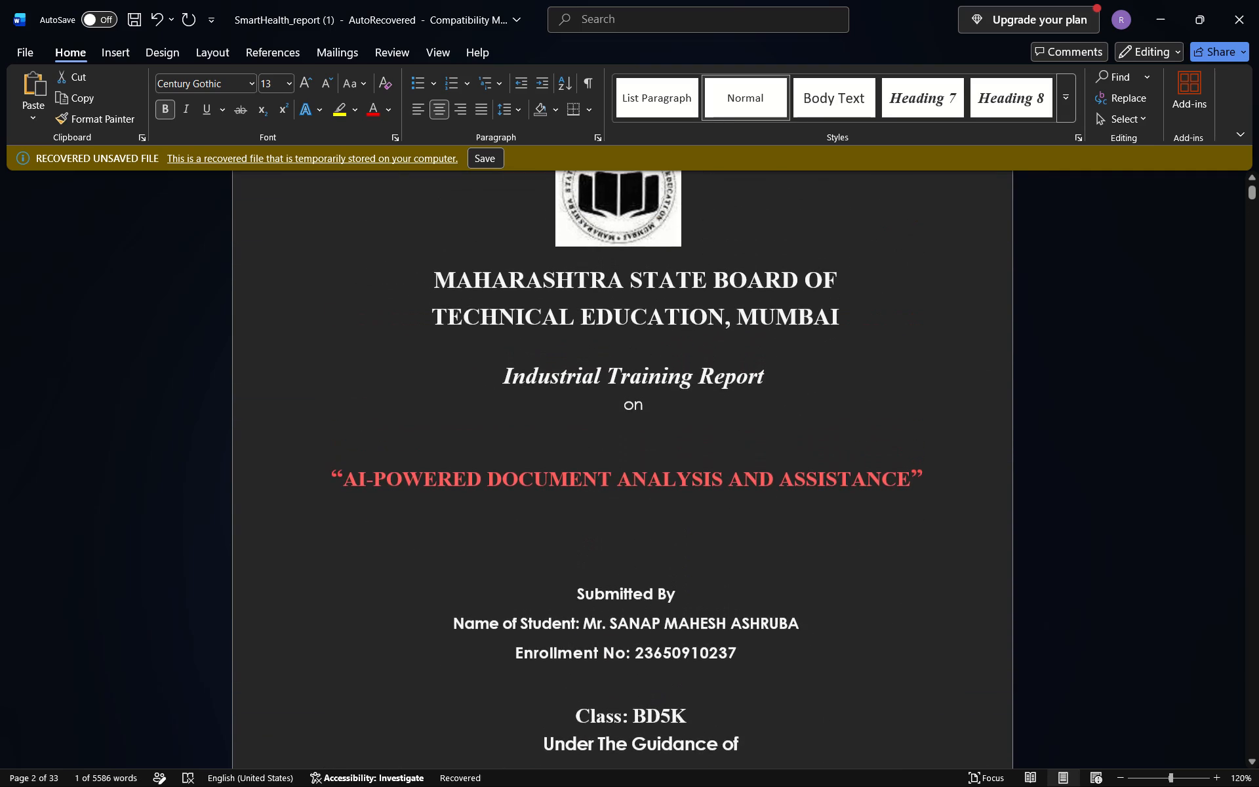
scroll(737, 530, "down", 1)
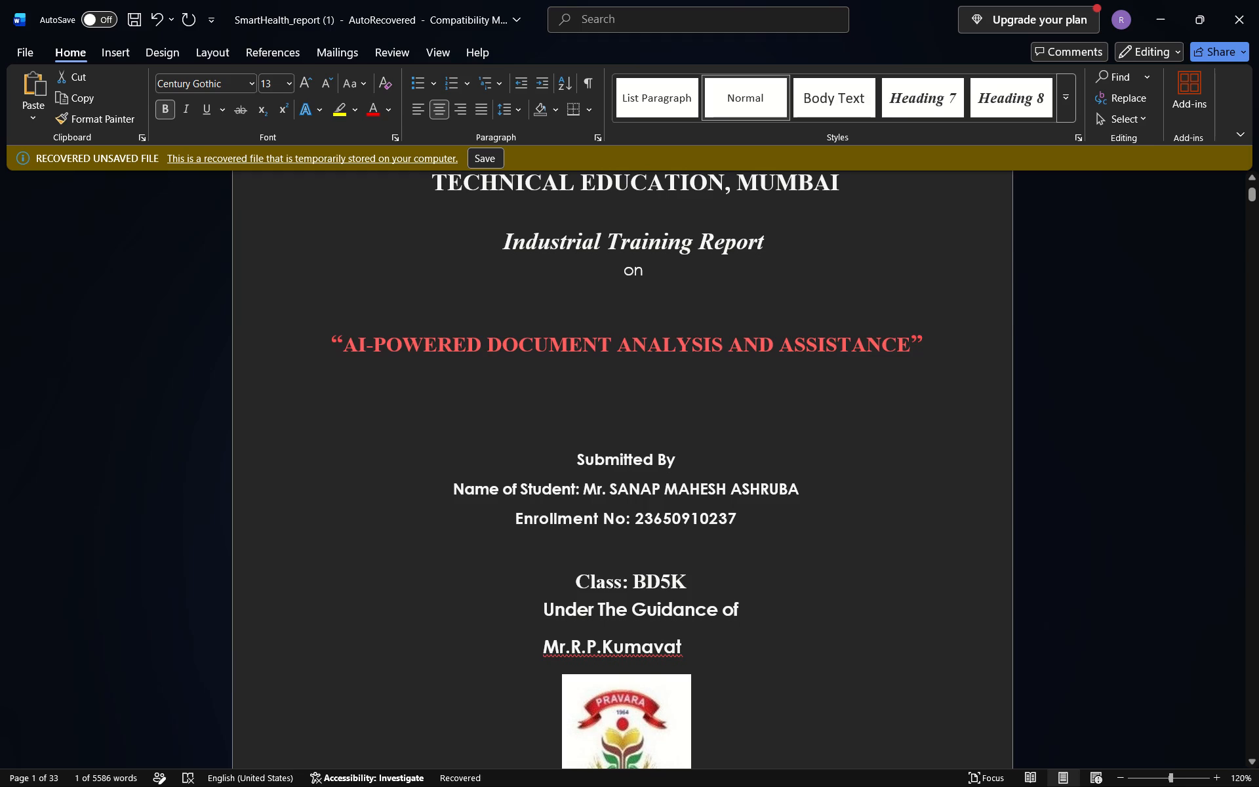
left_click_drag(804, 489, 593, 496)
key("ctrl+c")
scroll(593, 496, "down", 1)
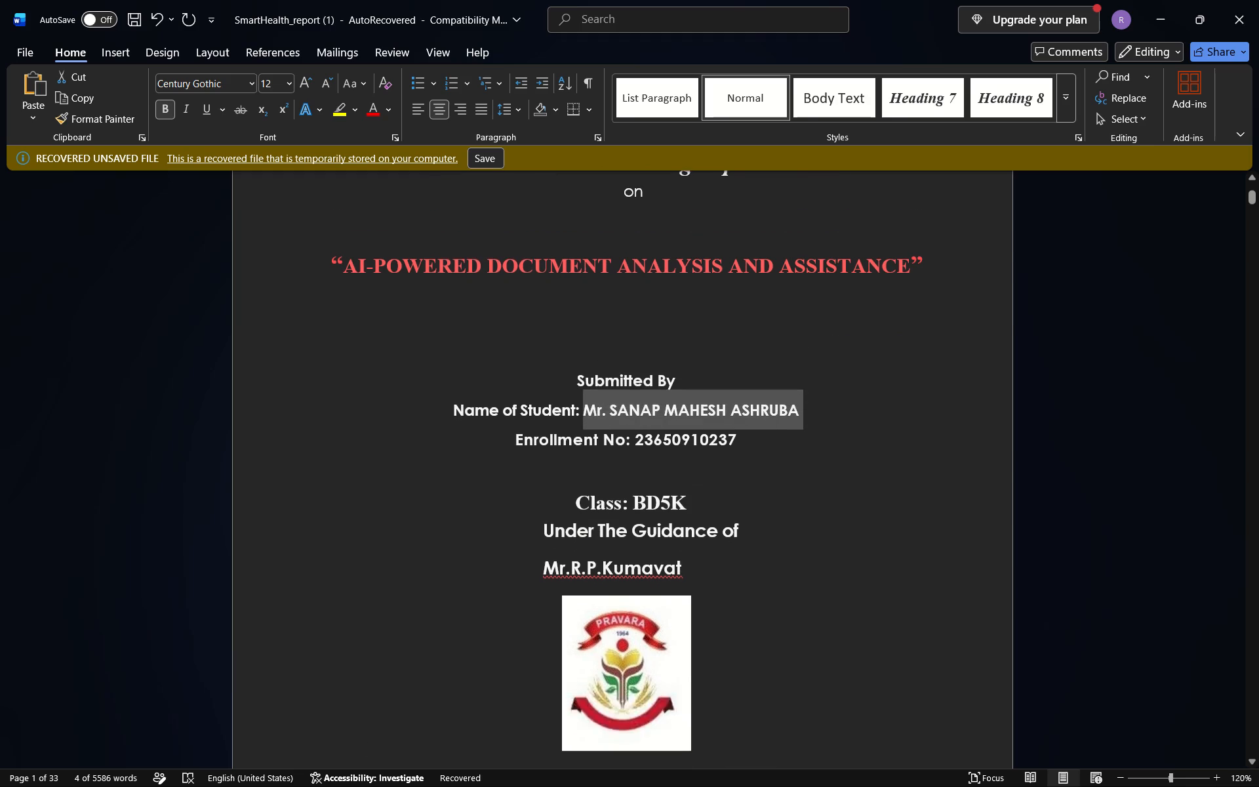
scroll(593, 496, "down", 7)
scroll(659, 571, "down", 1)
left_click_drag(788, 458, 654, 453)
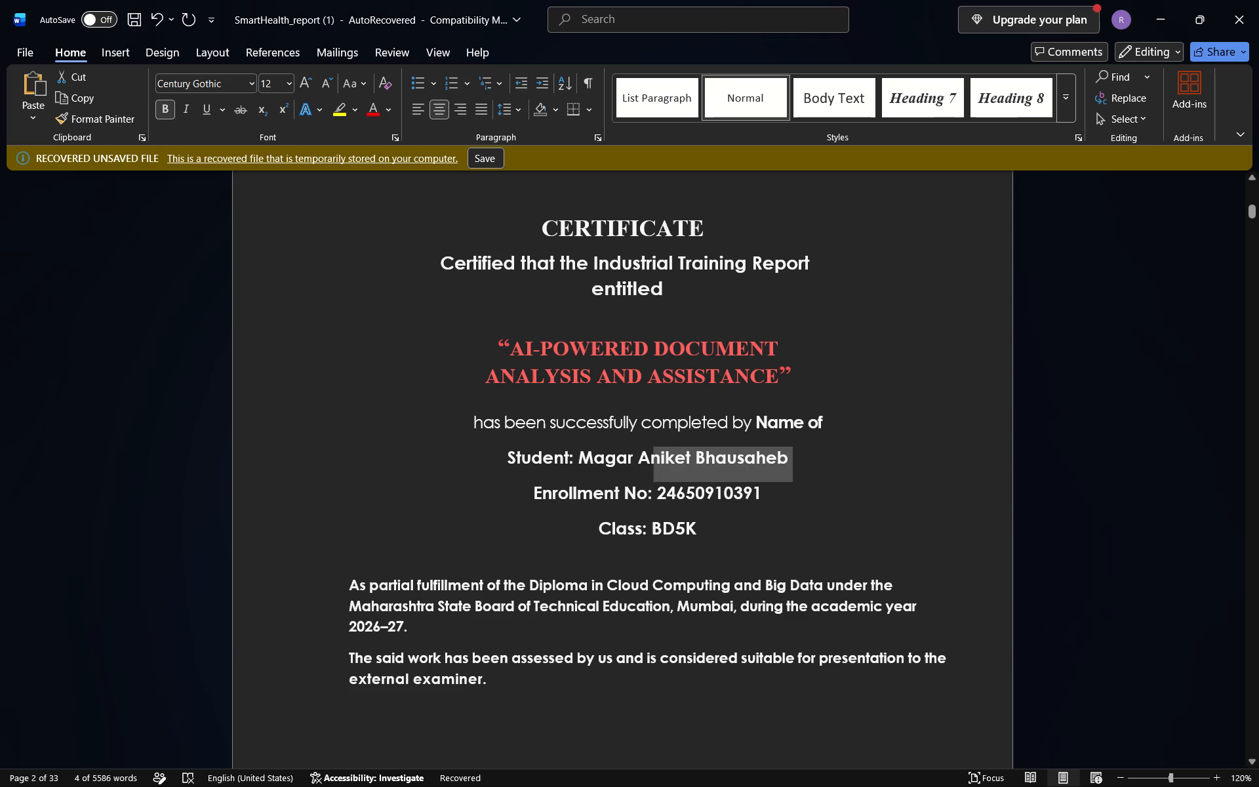
left_click_drag(654, 453, 598, 453)
key("ctrl+v")
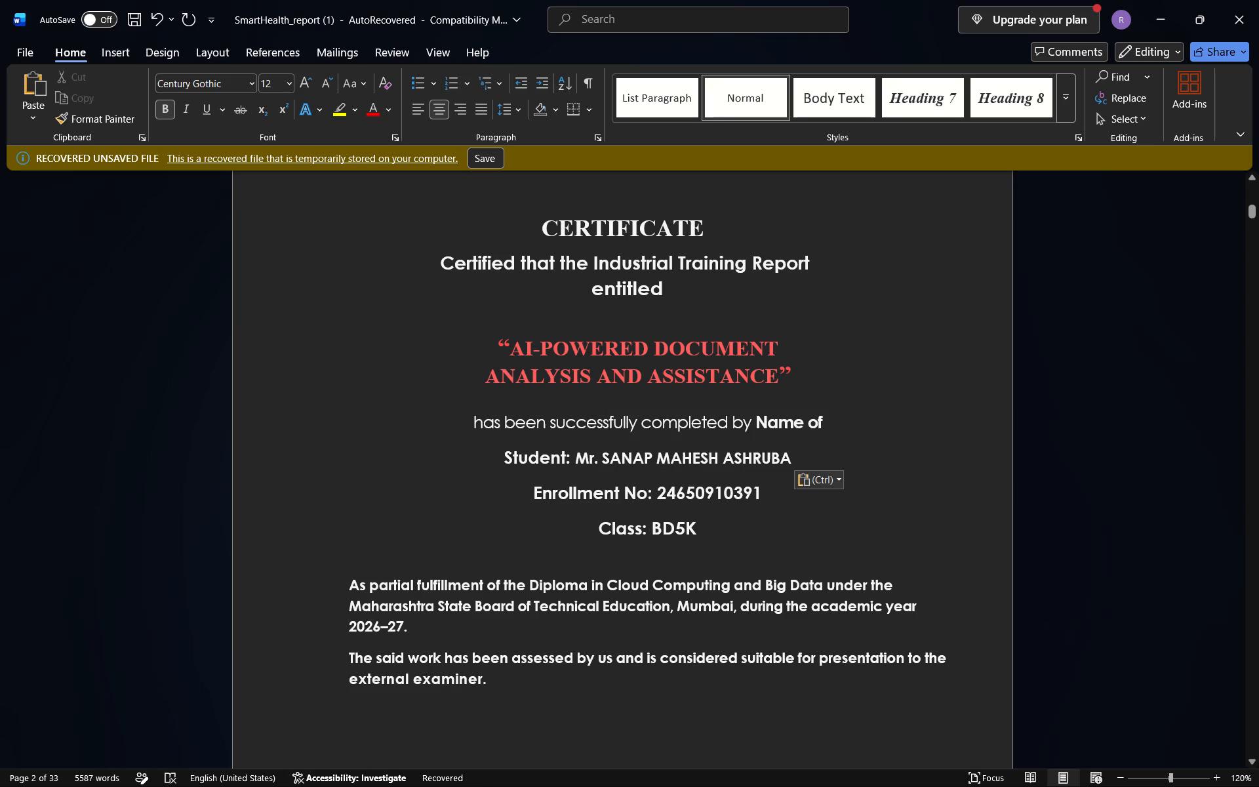
Replace the enrollment number on the certificate page with the one copied from the cover page.
scroll(769, 520, "down", 1)
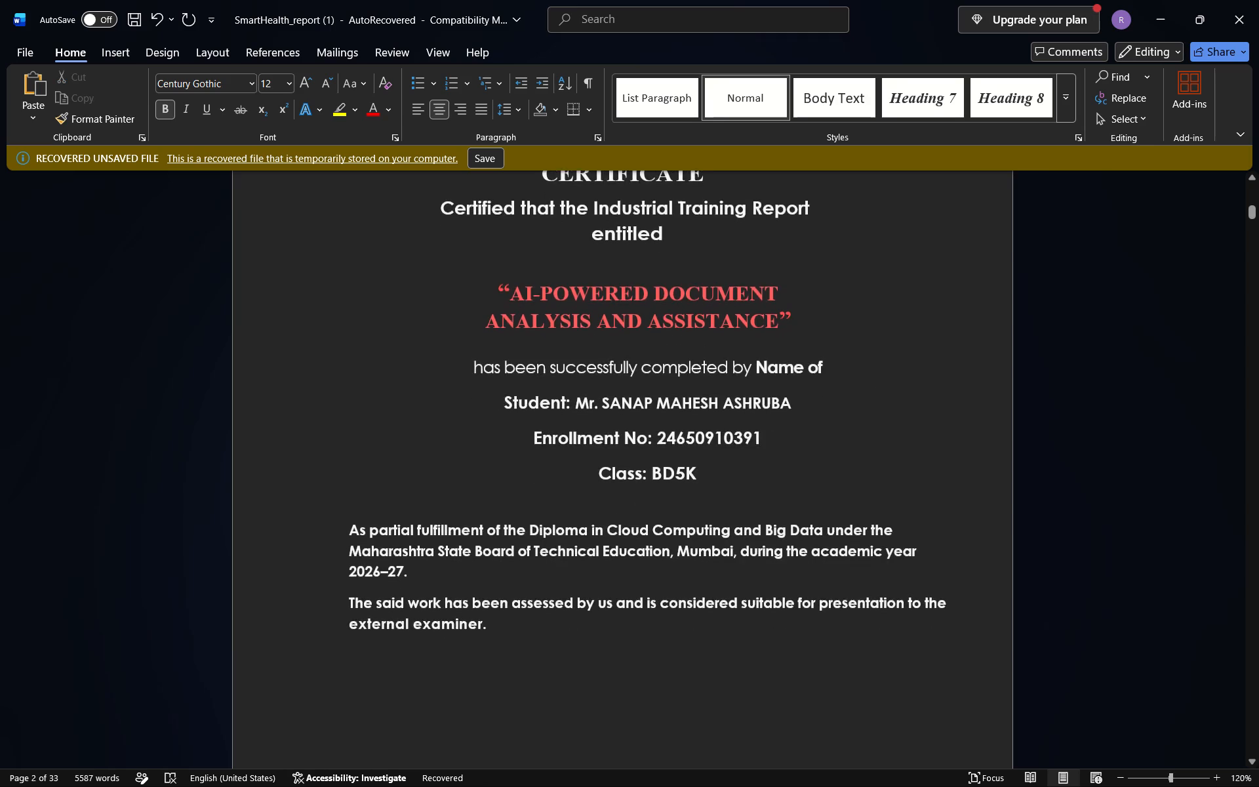
scroll(782, 420, "up", 7)
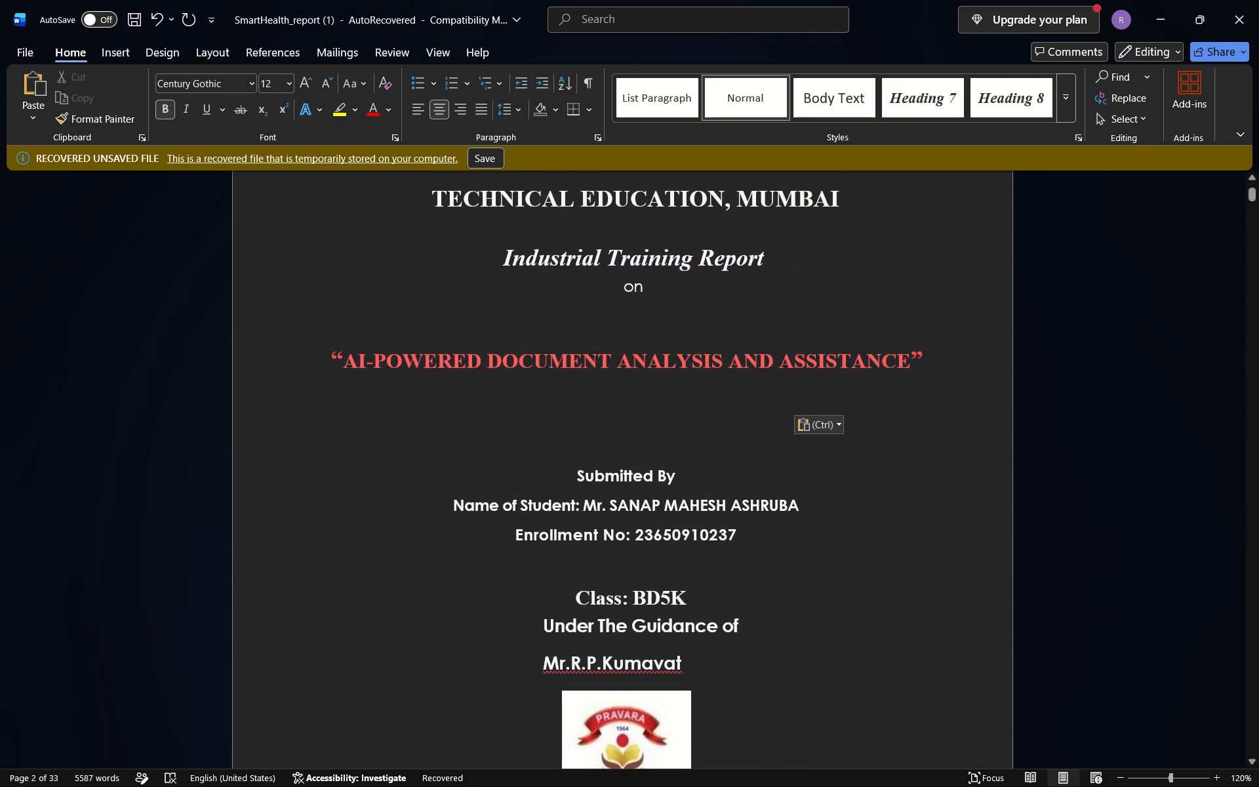
left_click_drag(741, 533, 628, 530)
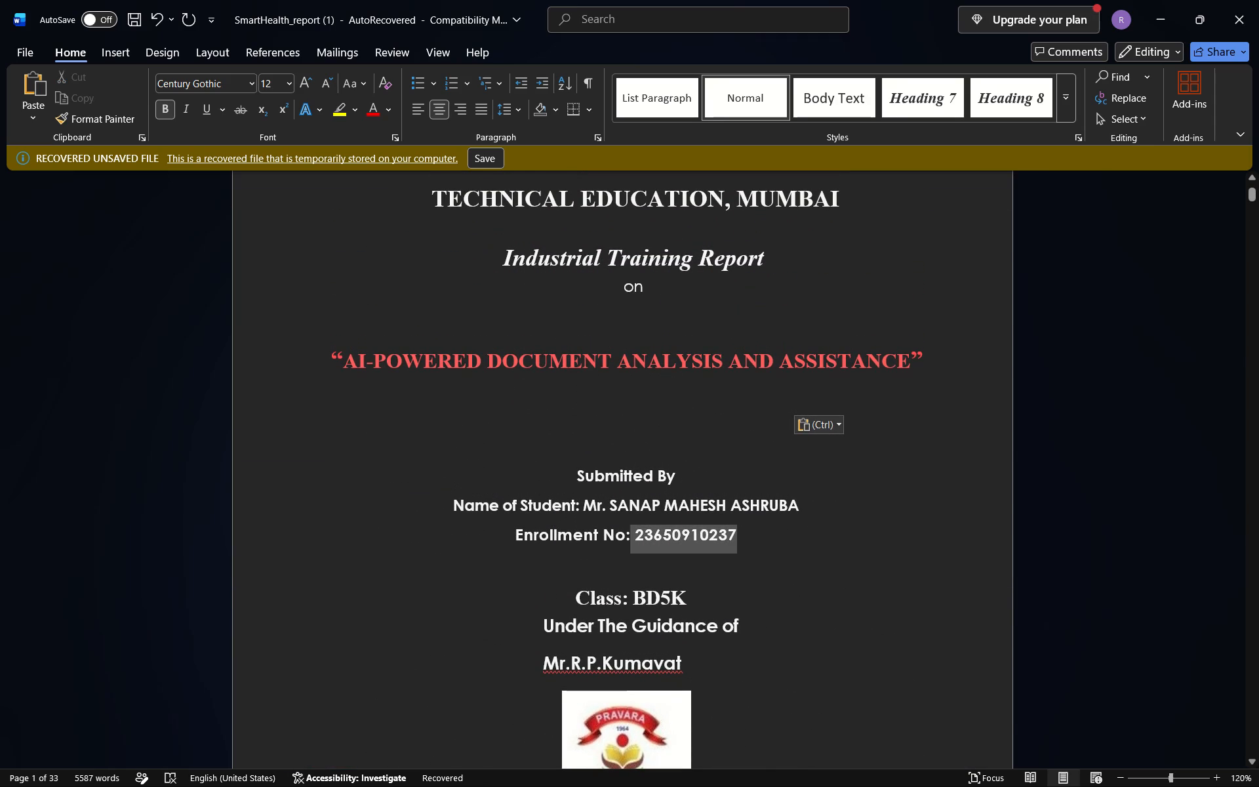
left_click_drag(628, 530, 637, 532)
key("ctrl+c")
scroll(637, 532, "down", 4)
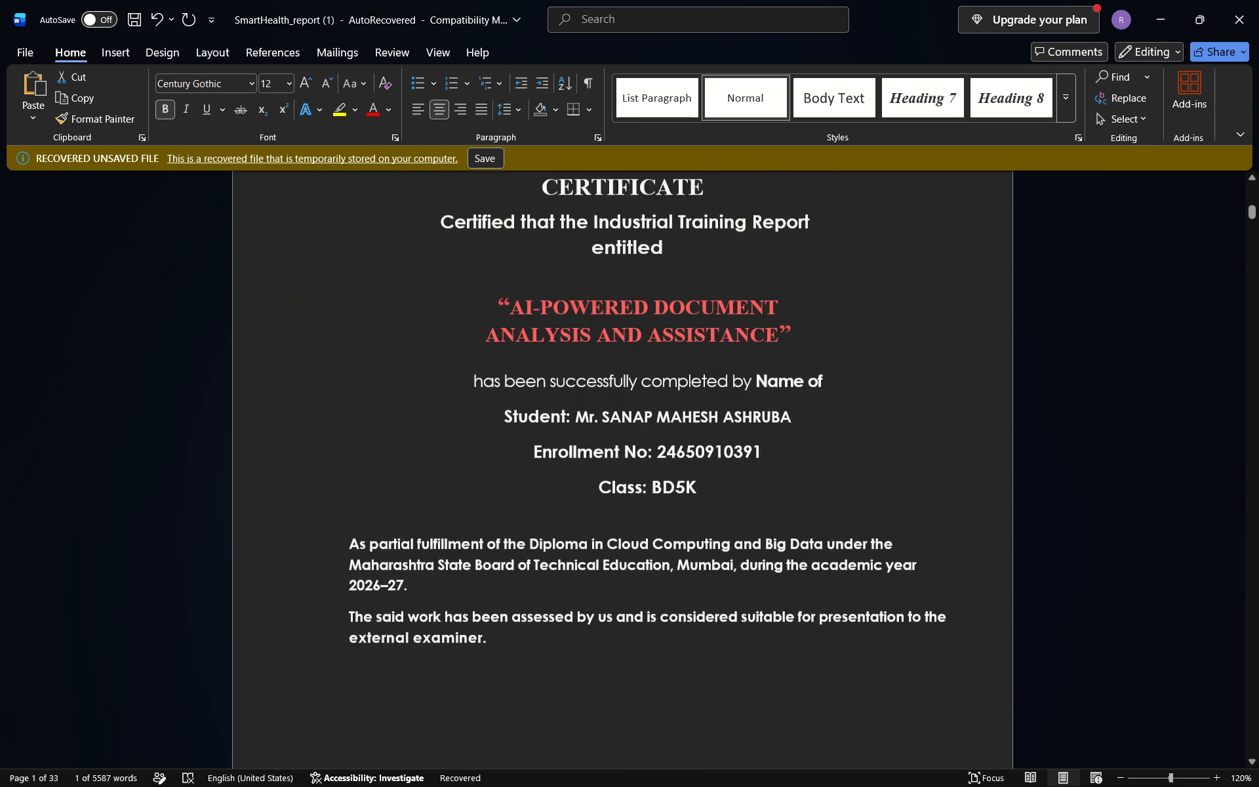
scroll(637, 532, "down", 1)
left_click_drag(763, 430, 655, 432)
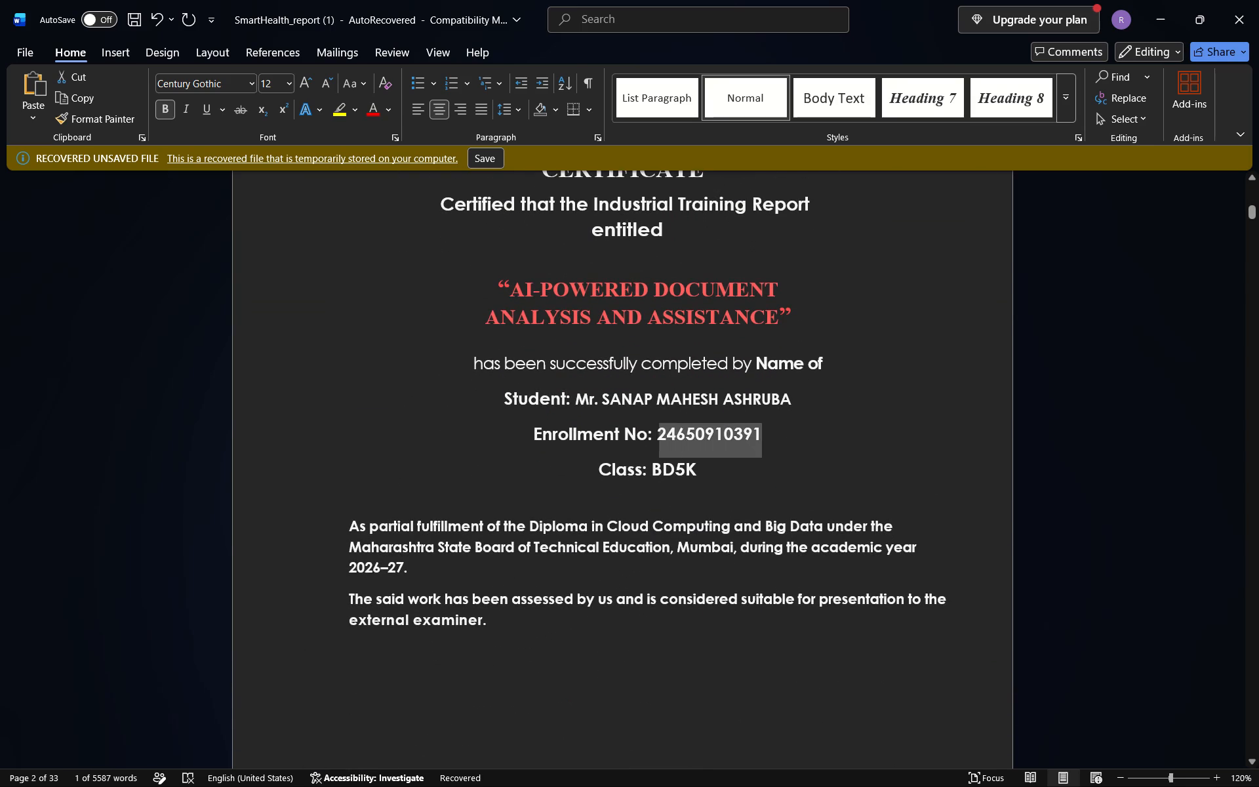
left_click_drag(655, 432, 654, 432)
key("shift+Right")
key("ctrl+v")
Replace the name above "Guide / Mentor" on the certificate page with the guide's name copied from the cover page.
scroll(689, 491, "down", 1)
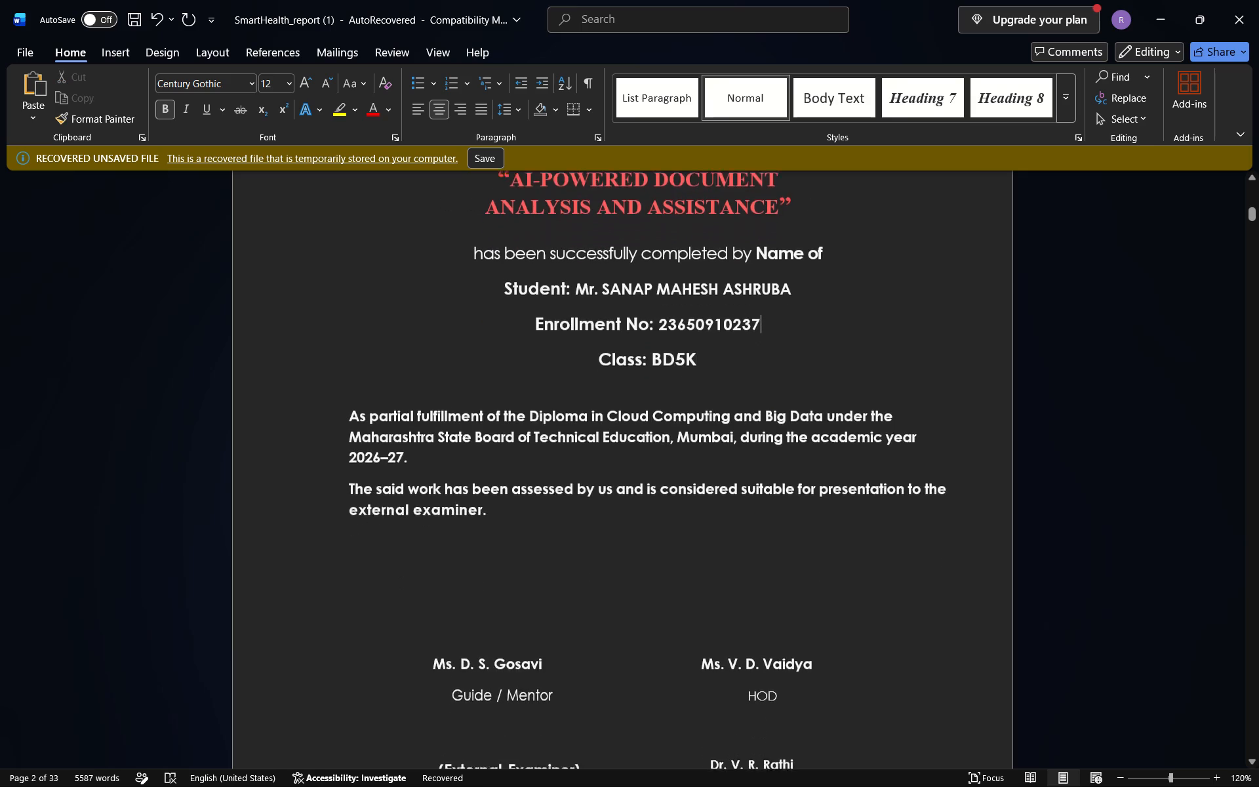
scroll(689, 491, "down", 1)
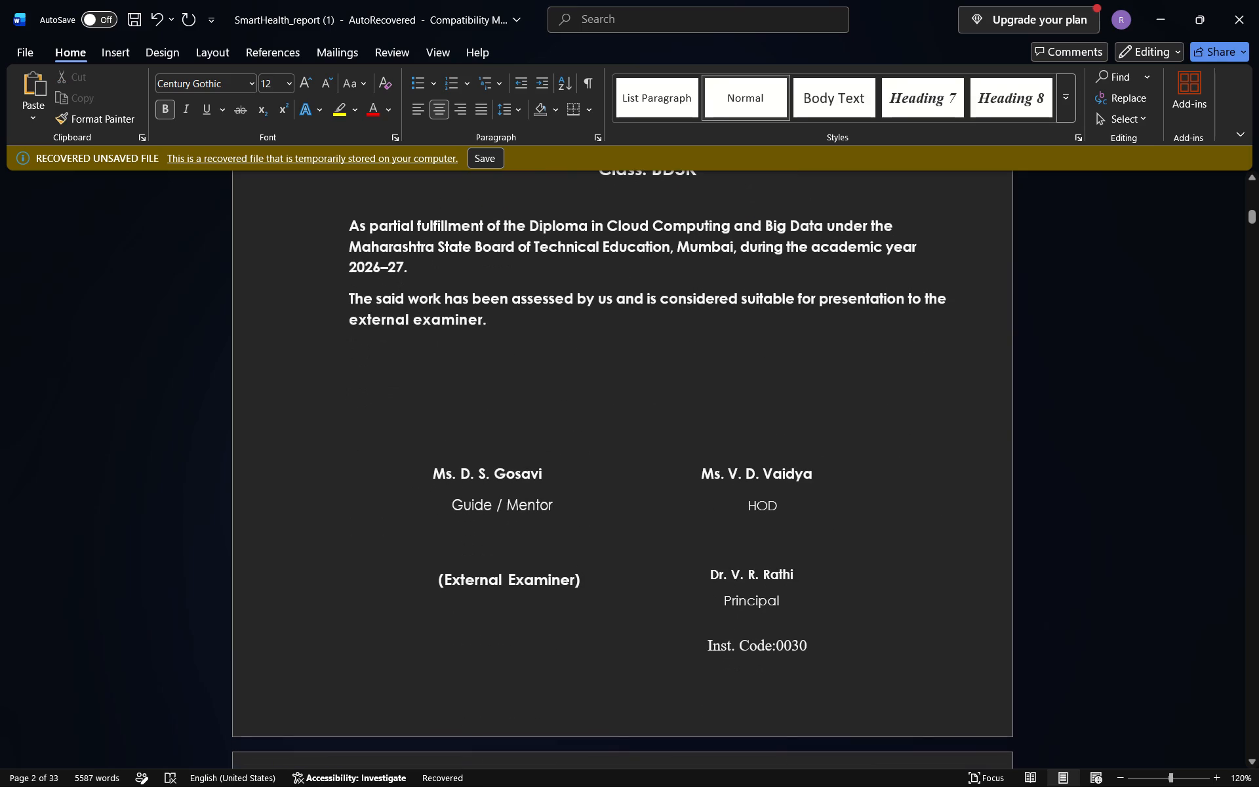
left_click(551, 474)
scroll(551, 474, "up", 4)
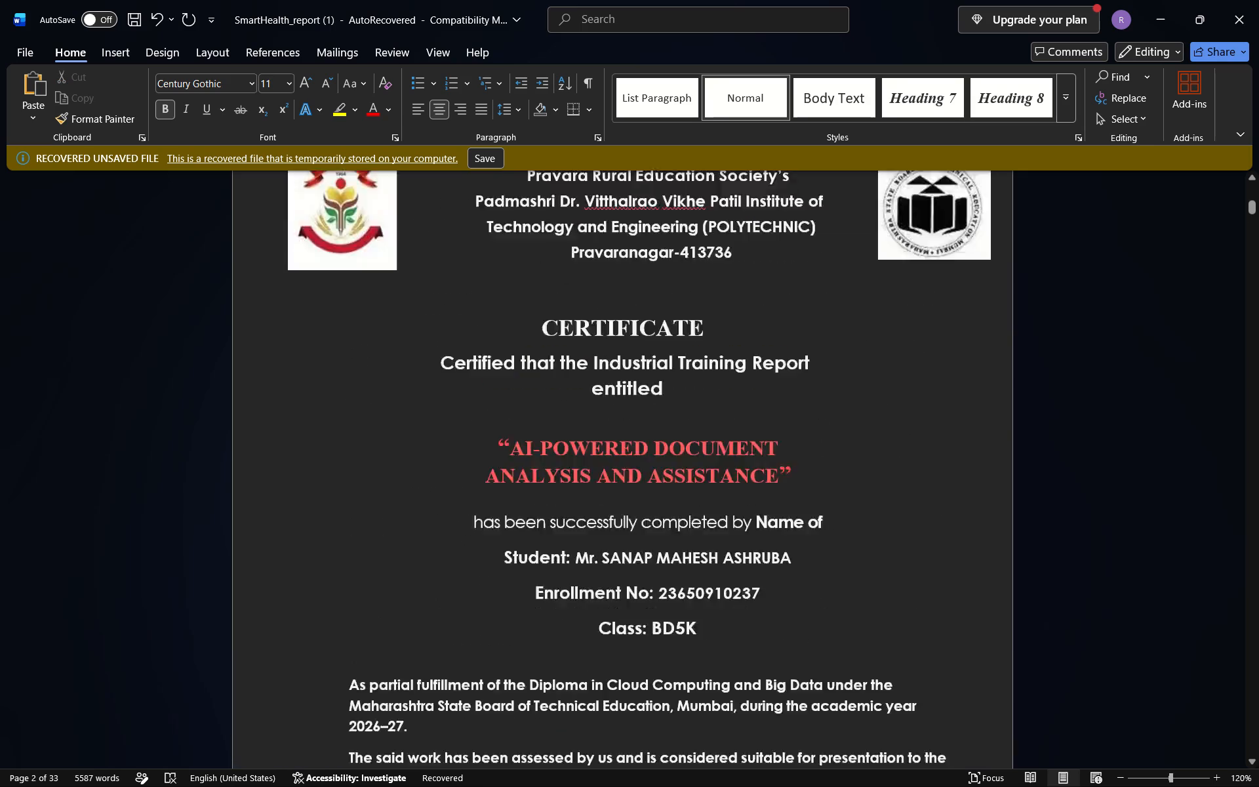
scroll(551, 474, "up", 4)
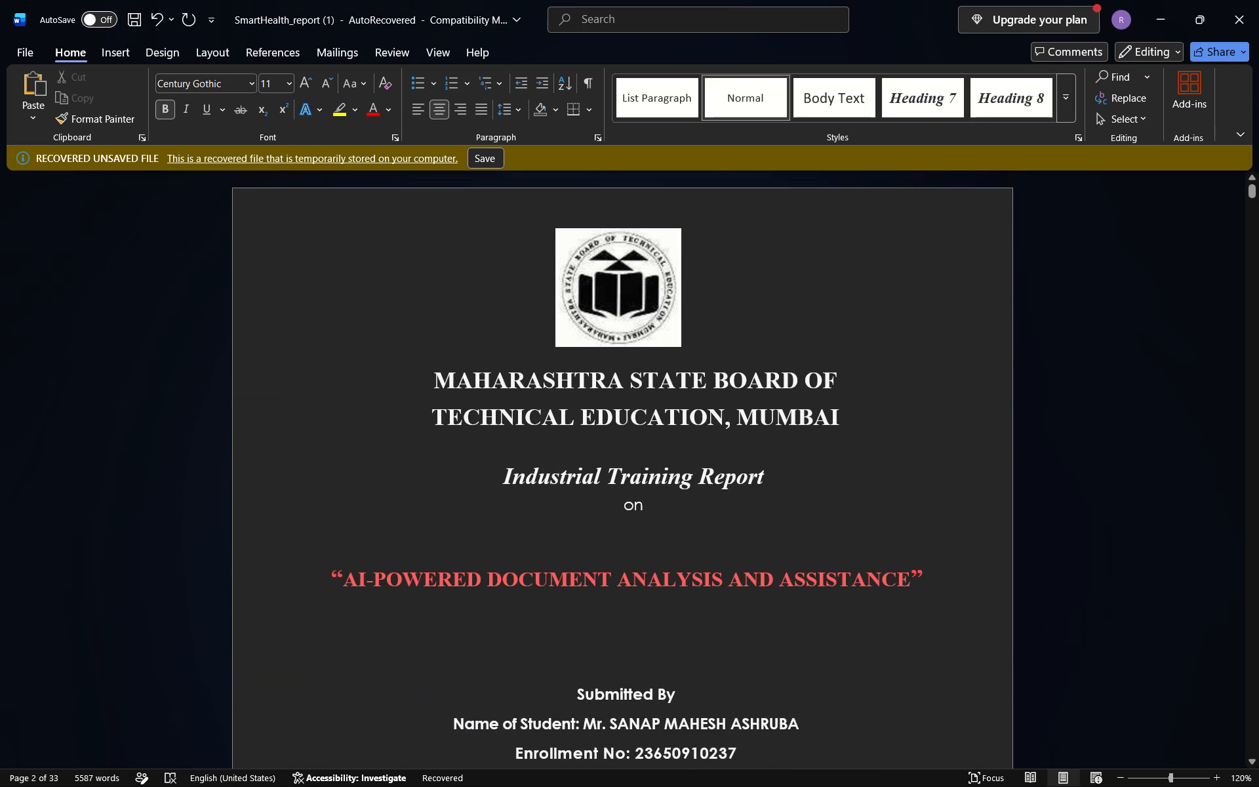
scroll(658, 618, "down", 2)
left_click_drag(686, 563, 551, 557)
key("ctrl+c")
scroll(551, 557, "down", 3)
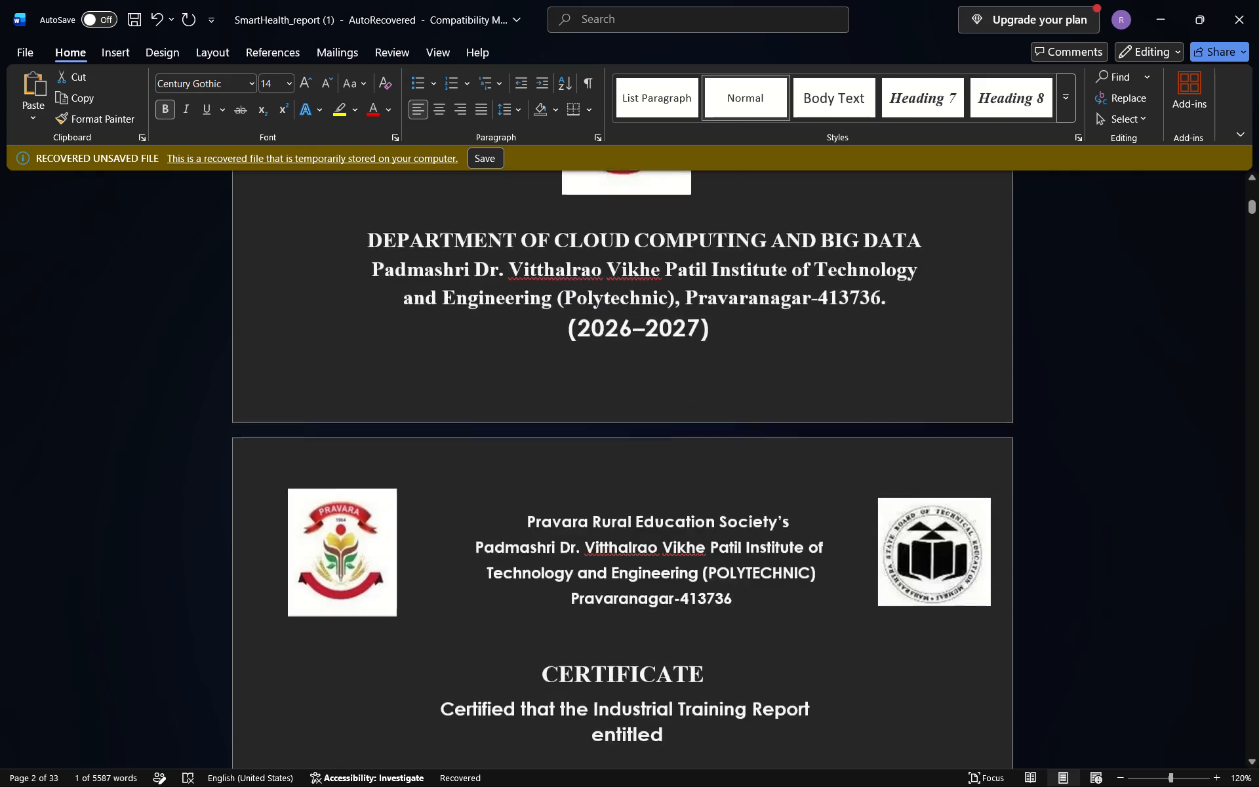
scroll(551, 557, "down", 4)
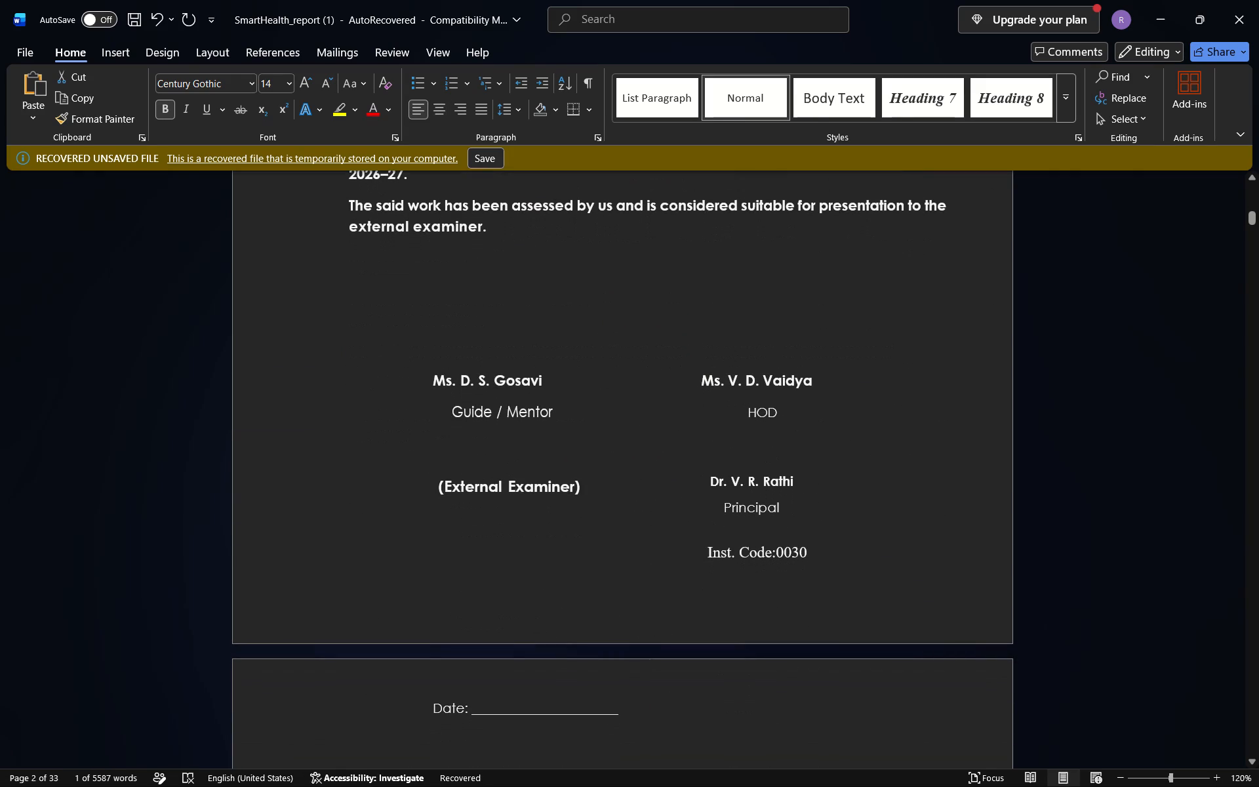
left_click_drag(546, 378, 461, 371)
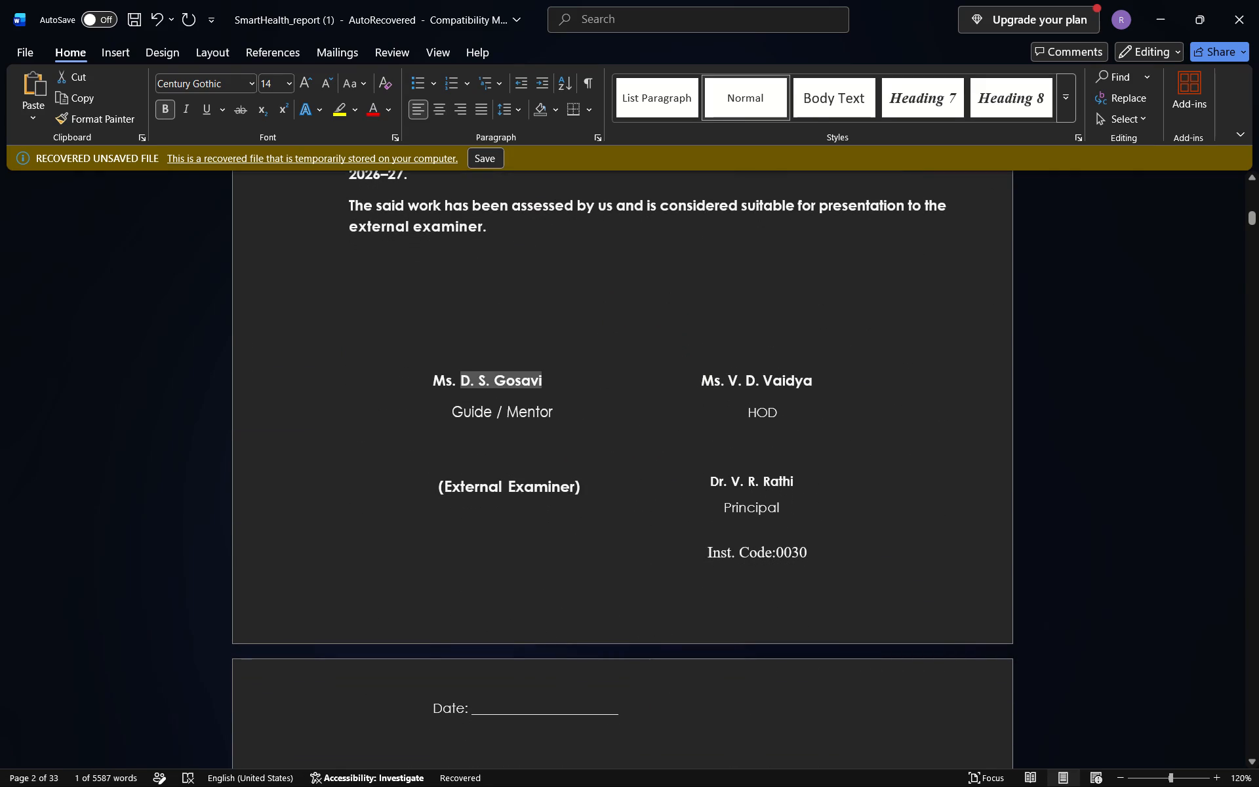
left_click_drag(461, 371, 442, 376)
key("ctrl+v")
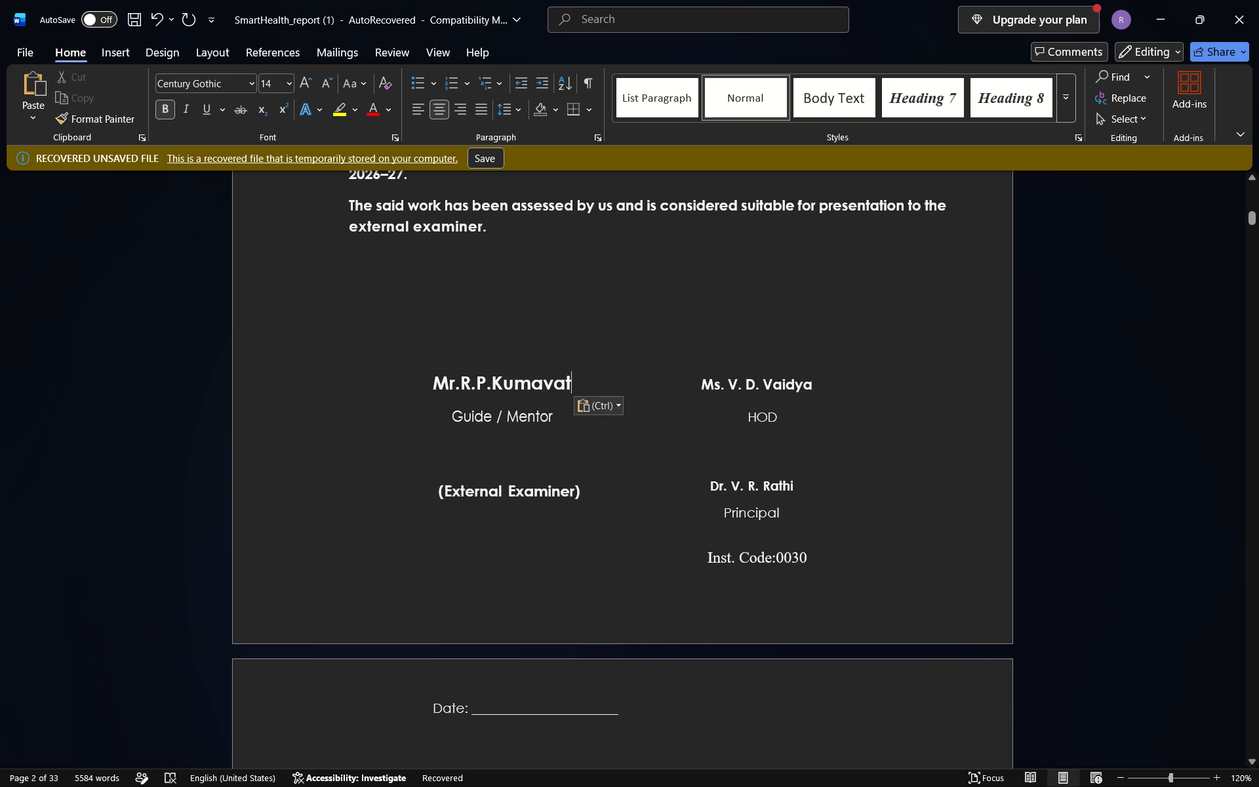
Set the font size of the guide's name above "Guide / Mentor" to 11.
left_click_drag(575, 378, 448, 375)
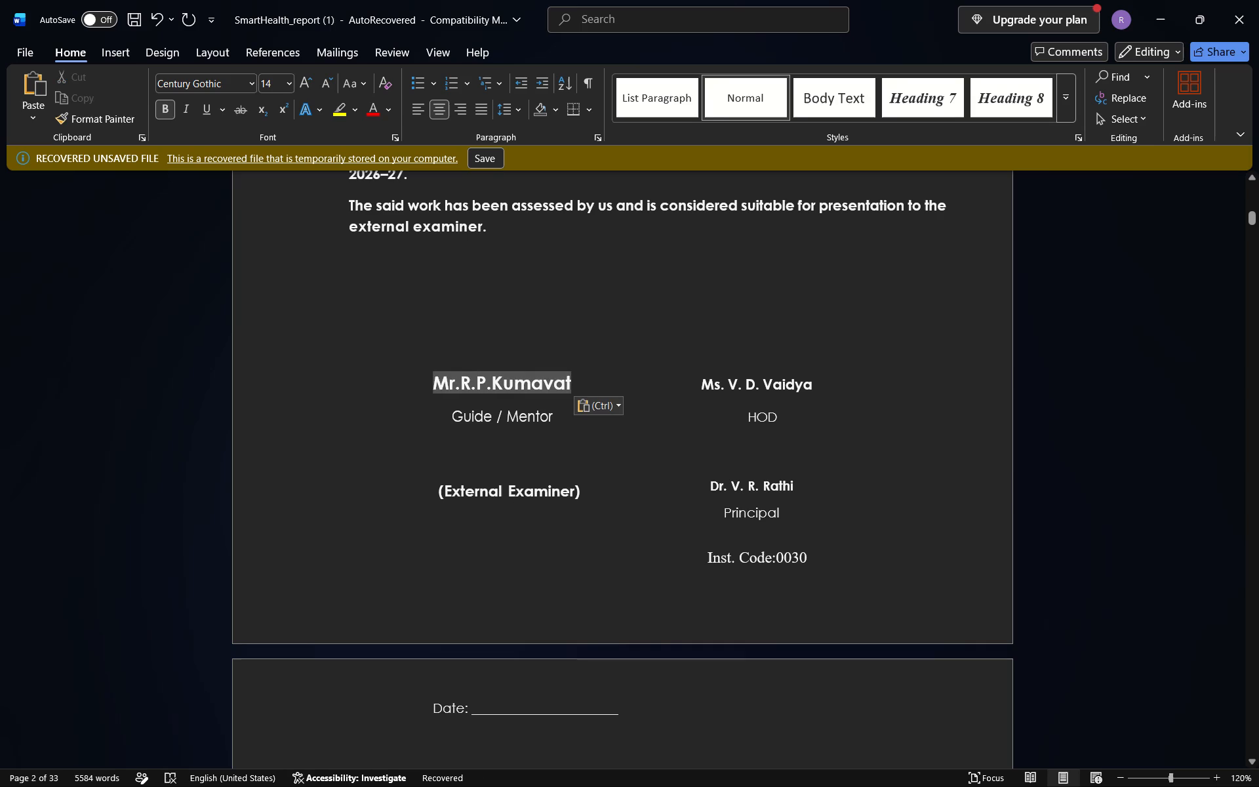
left_click_drag(448, 375, 438, 375)
left_click(290, 85)
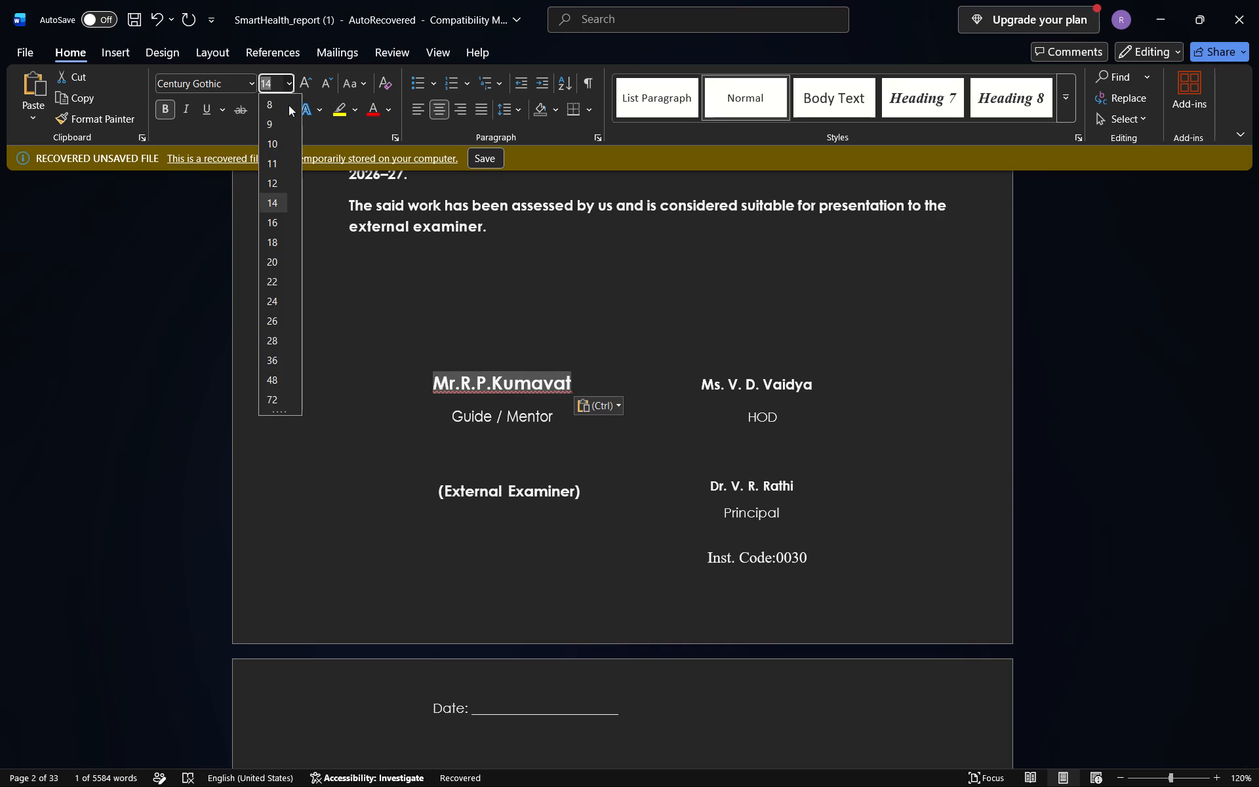
left_click(279, 168)
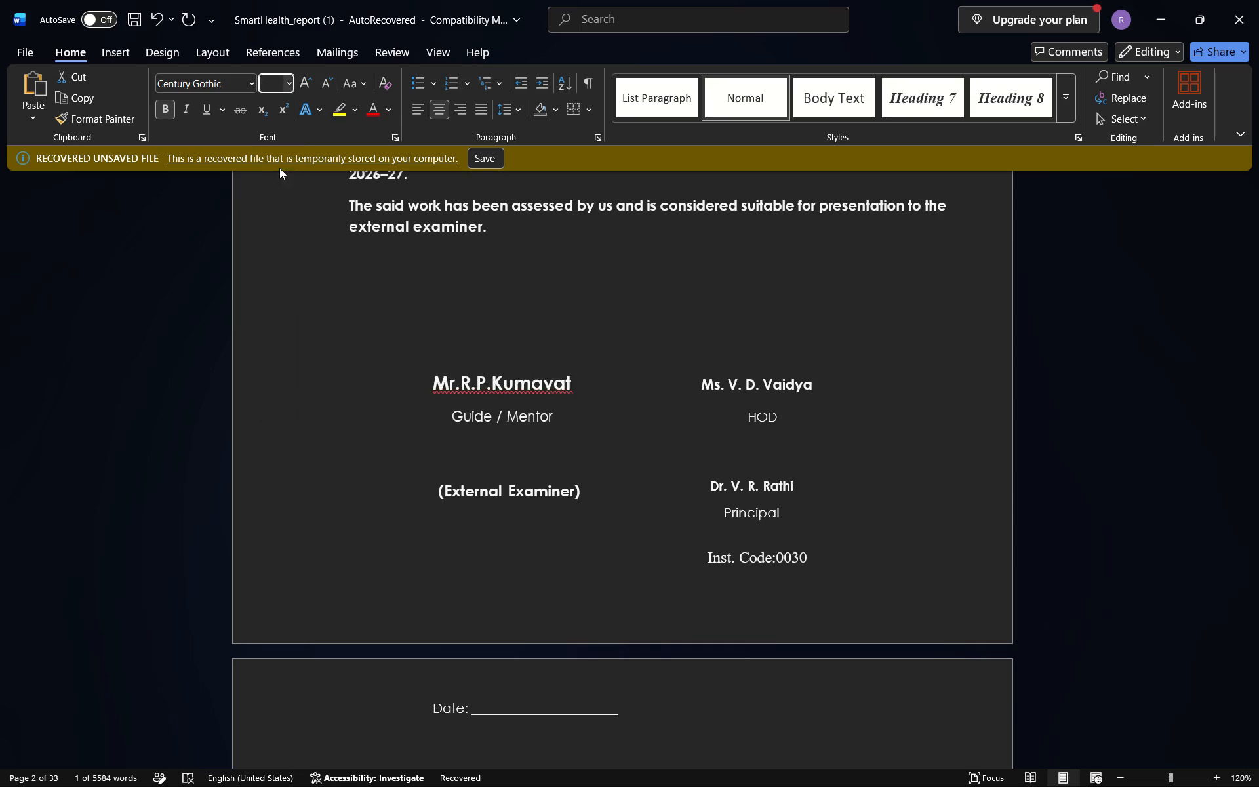
left_click(520, 340)
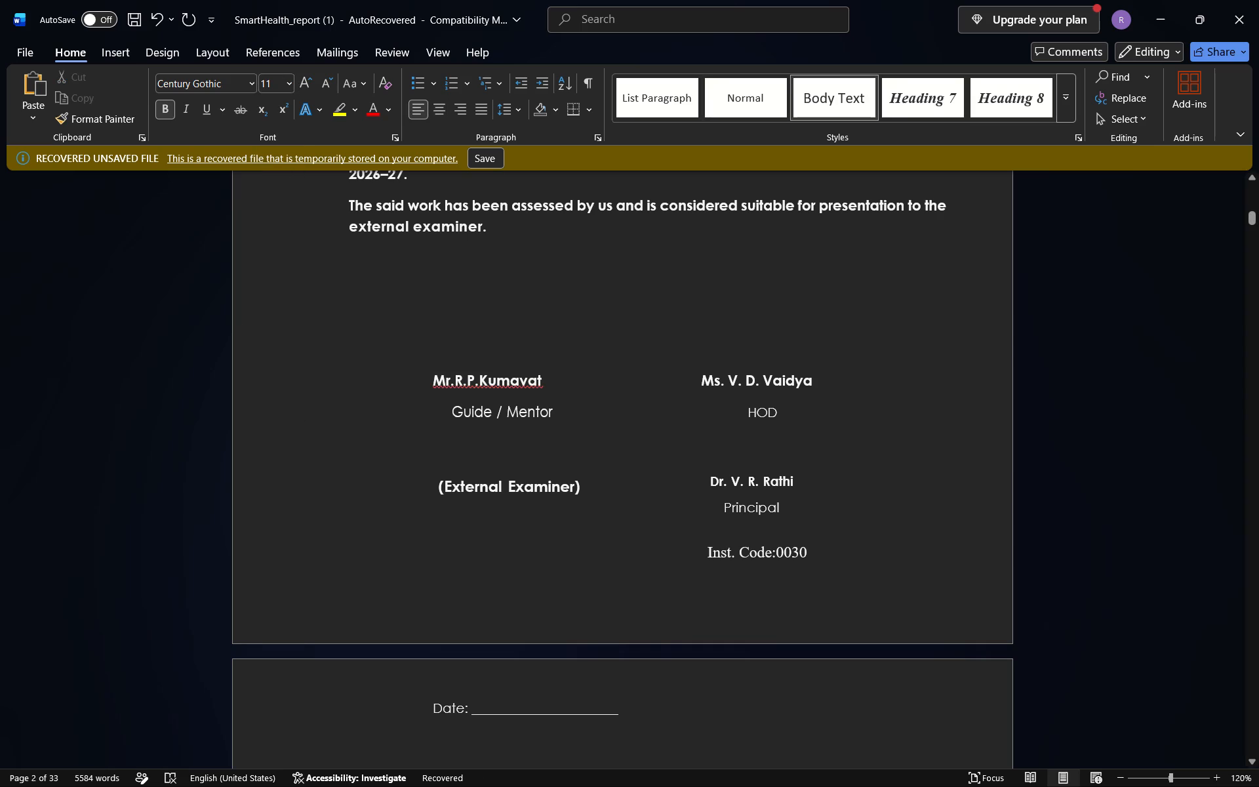
Shift the "Guide / Mentor" label on the certificate page so it is centred beneath the guide's name.
left_click(441, 412)
key("BackSpace")
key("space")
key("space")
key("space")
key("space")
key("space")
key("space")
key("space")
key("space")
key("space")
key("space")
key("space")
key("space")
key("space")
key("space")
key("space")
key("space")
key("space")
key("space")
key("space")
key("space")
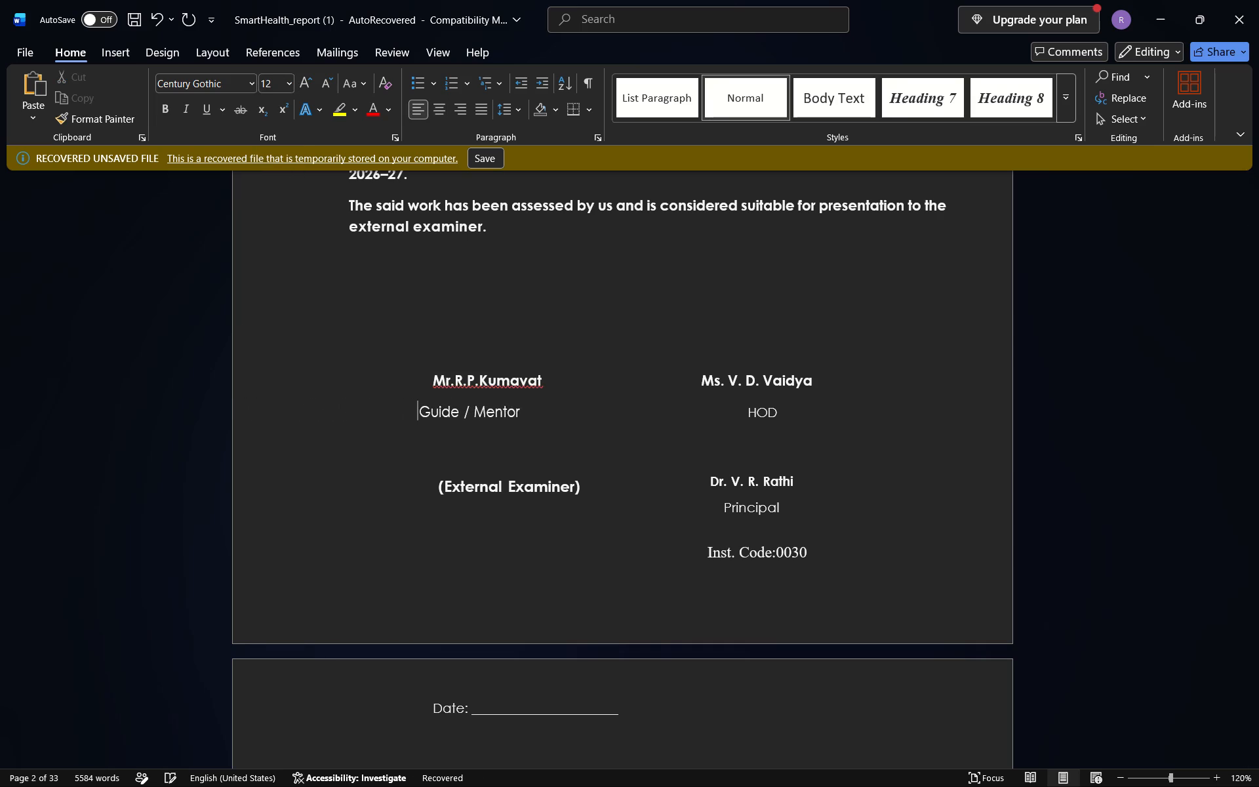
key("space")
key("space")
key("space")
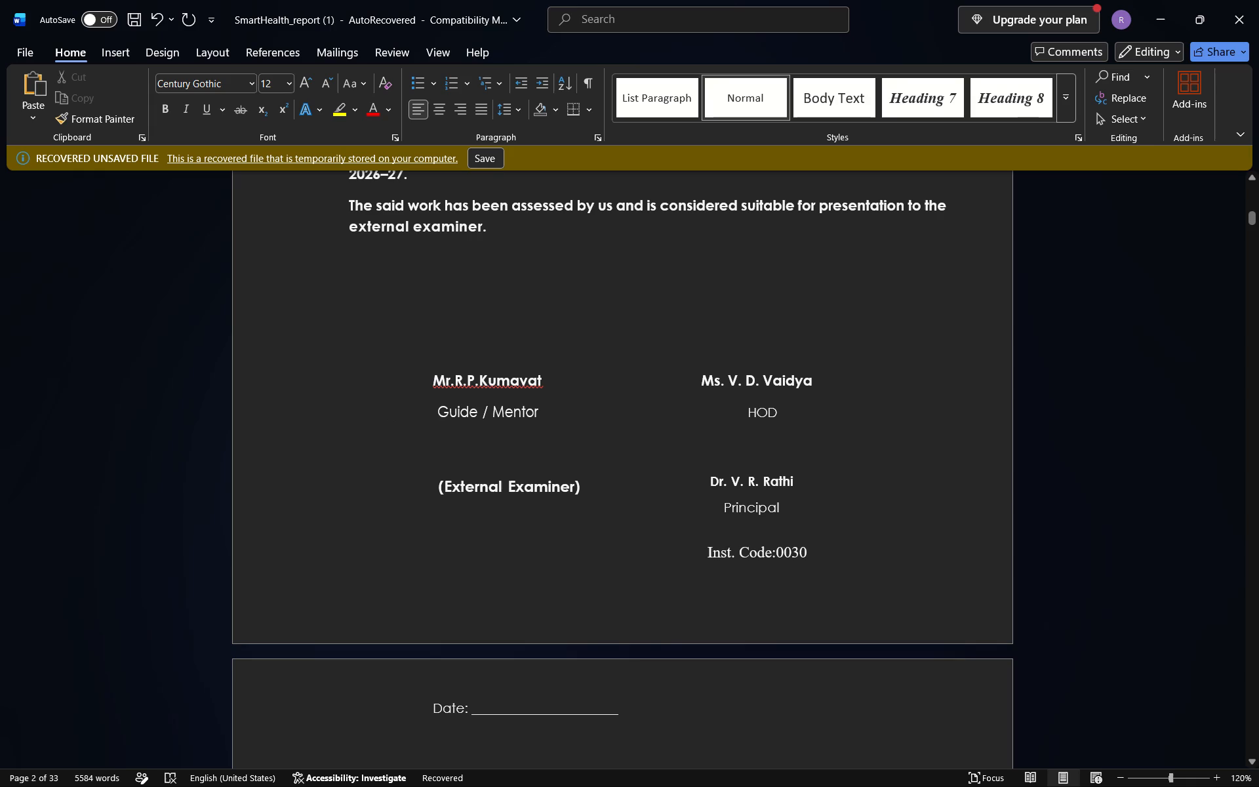
left_click(637, 407)
left_click(595, 474)
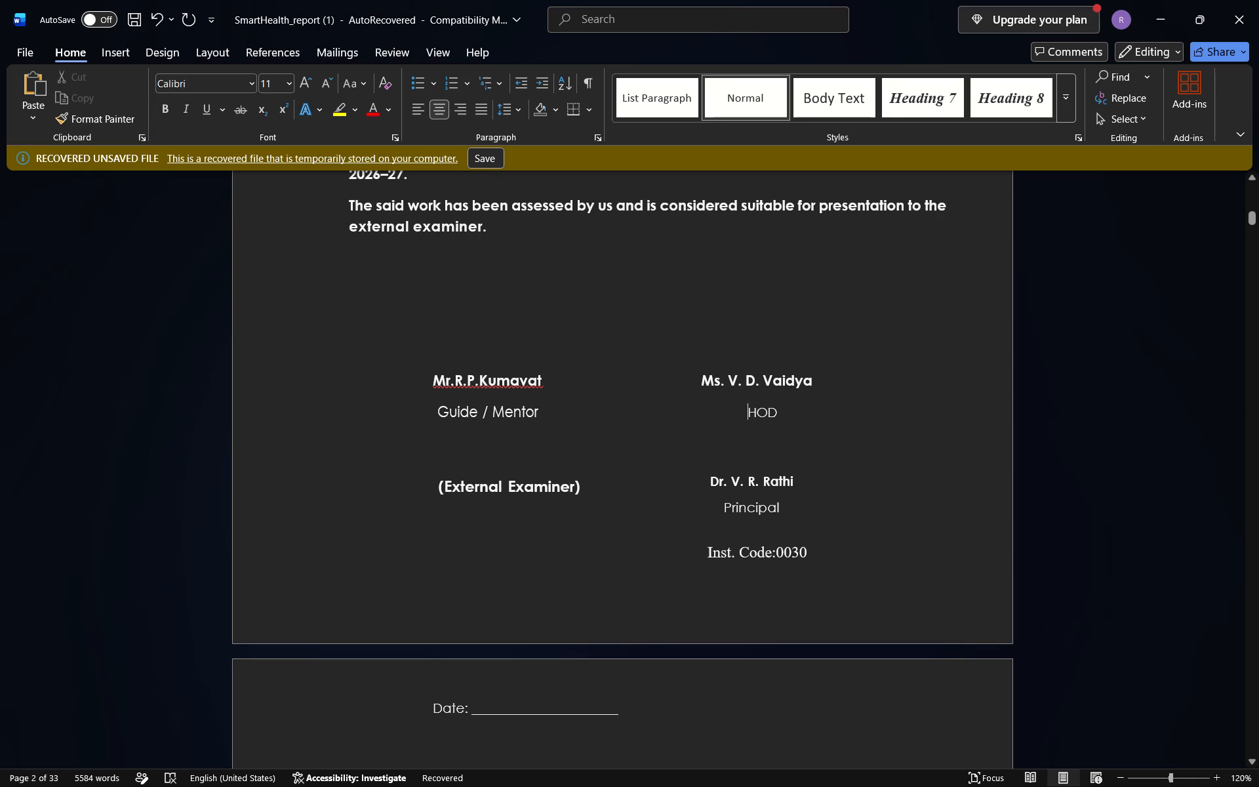
Shift "(External Examiner)" on the certificate page so it lines up centred below the "Guide / Mentor" label.
left_click(433, 487)
key("BackSpace")
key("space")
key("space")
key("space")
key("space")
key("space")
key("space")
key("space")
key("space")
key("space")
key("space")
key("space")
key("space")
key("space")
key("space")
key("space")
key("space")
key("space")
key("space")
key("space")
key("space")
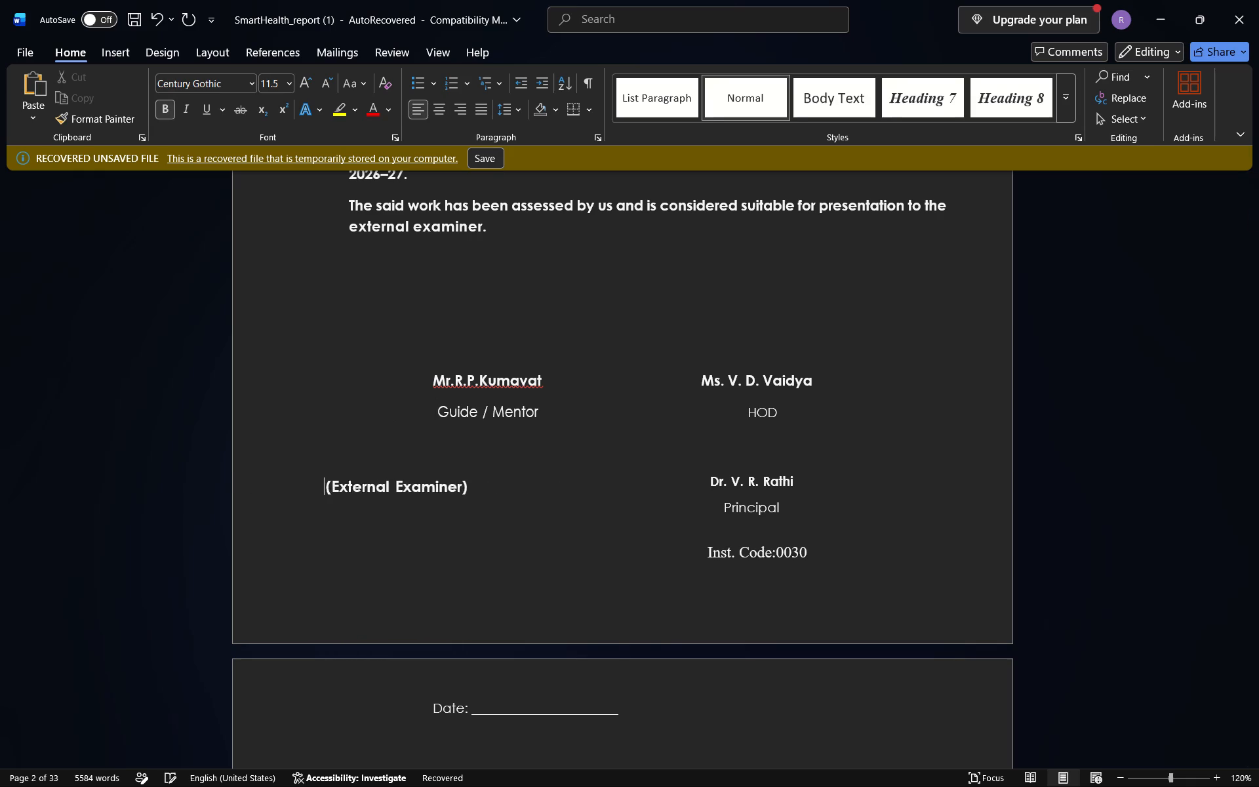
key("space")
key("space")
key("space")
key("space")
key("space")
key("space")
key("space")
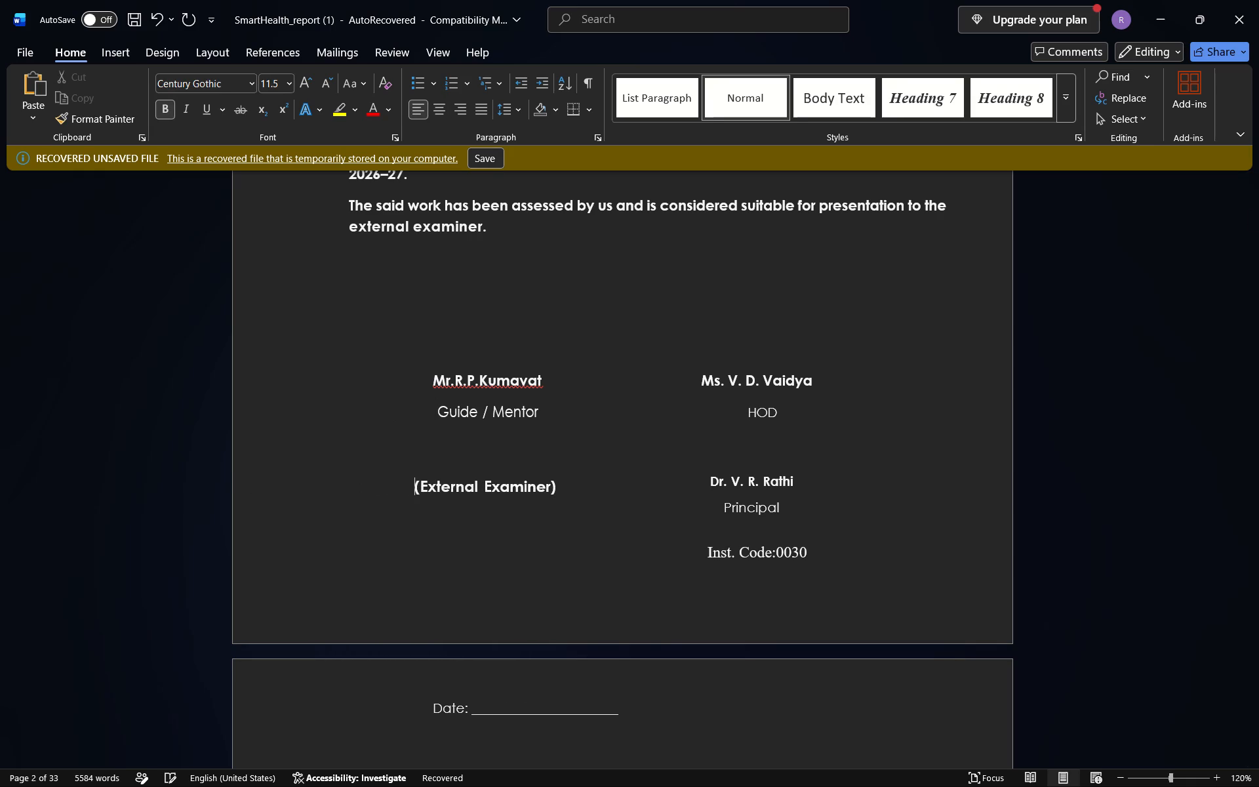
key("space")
Delete one blank line above the certificate's signature block to bring the date line back onto the certificate page.
scroll(632, 639, "down", 1)
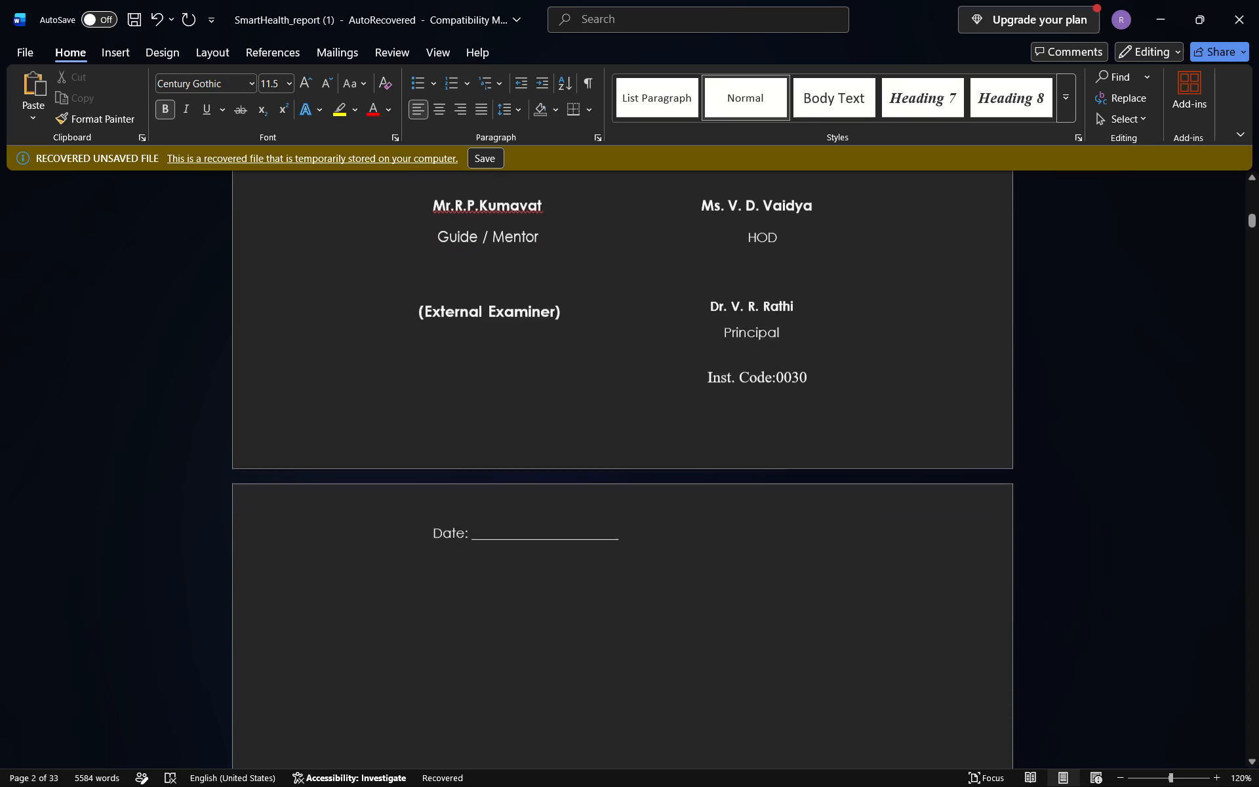
scroll(632, 639, "down", 1)
scroll(590, 464, "up", 3)
scroll(590, 464, "down", 1)
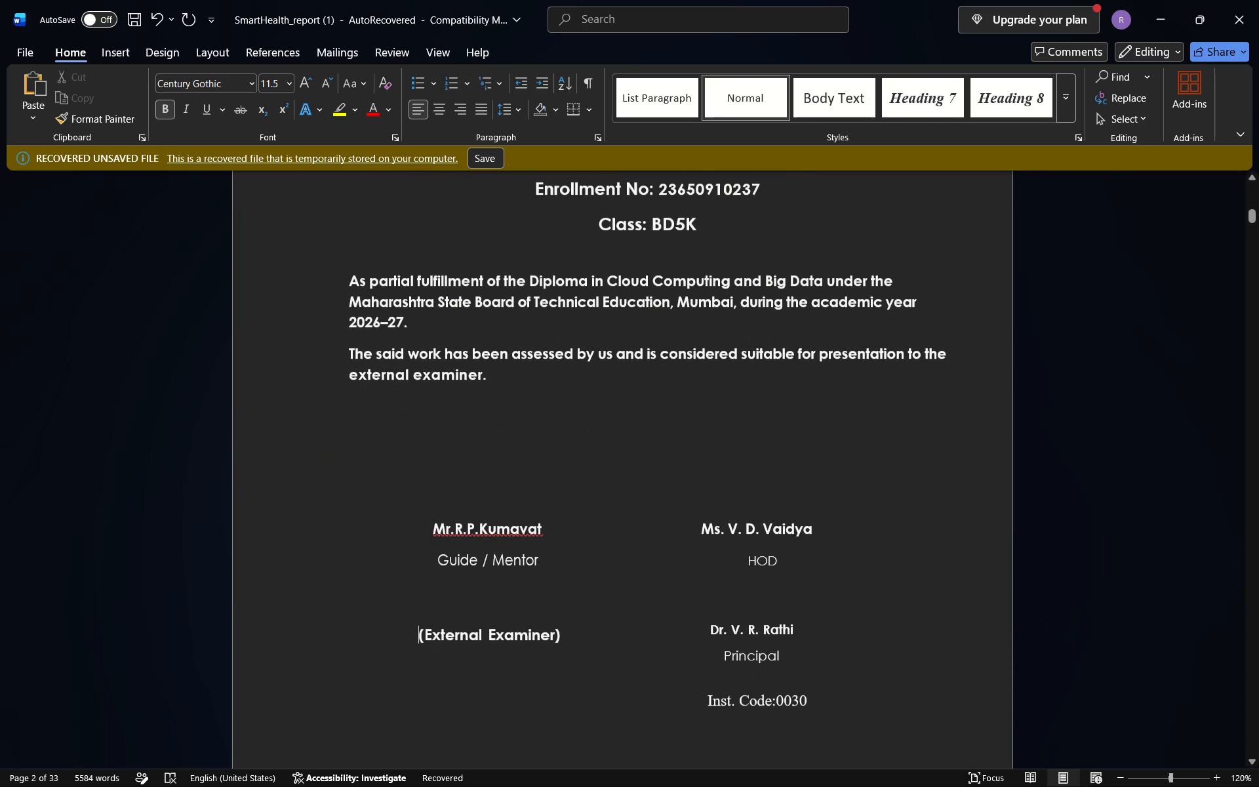
left_click(457, 487)
left_click(310, 423)
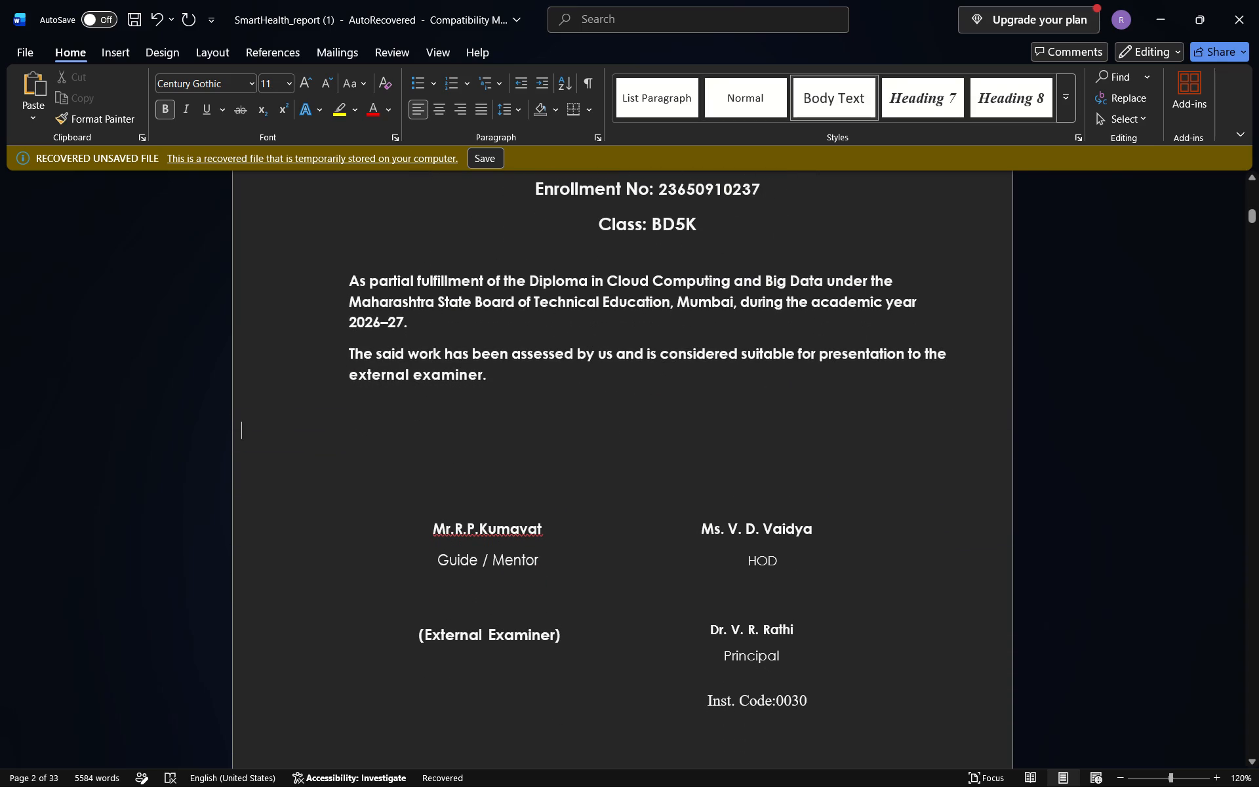
key("BackSpace")
Review the layout and details of the cover and certificate pages, including the signature block and date line.
scroll(310, 423, "down", 2)
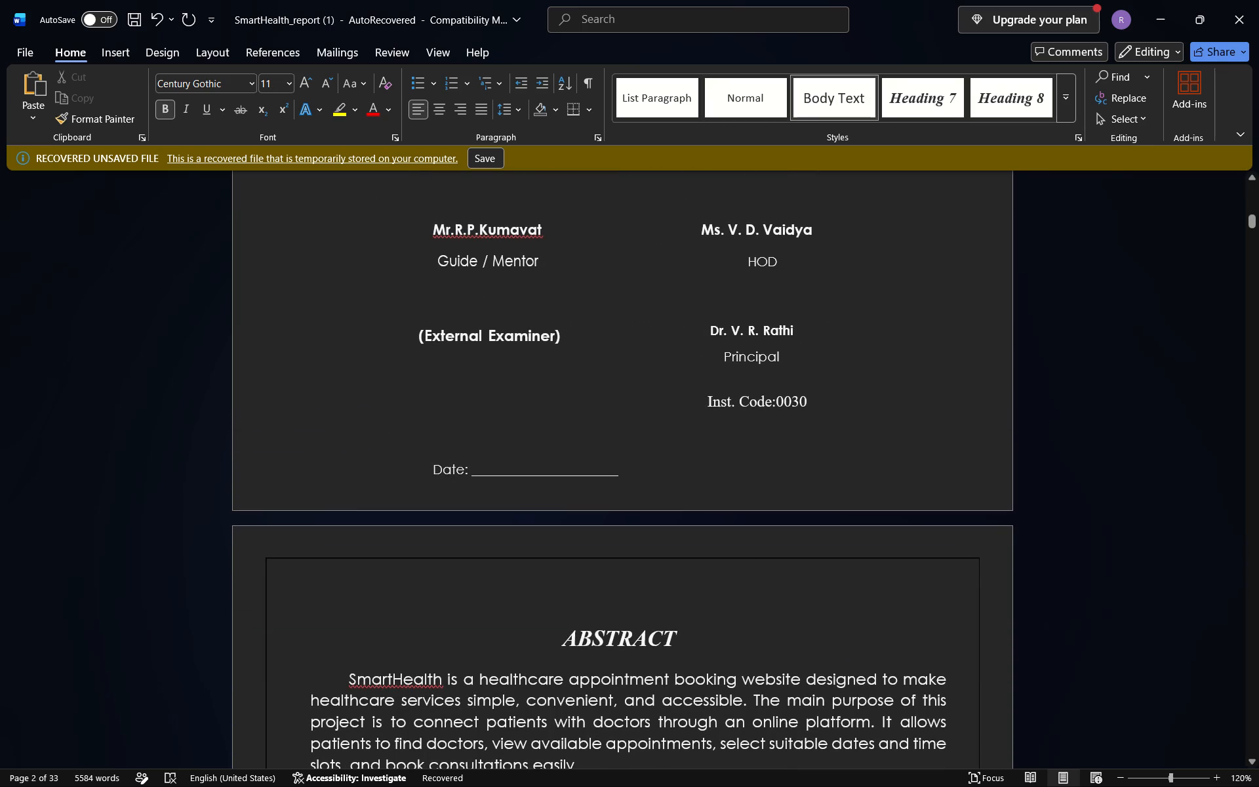
scroll(508, 393, "down", 2)
scroll(508, 393, "up", 7)
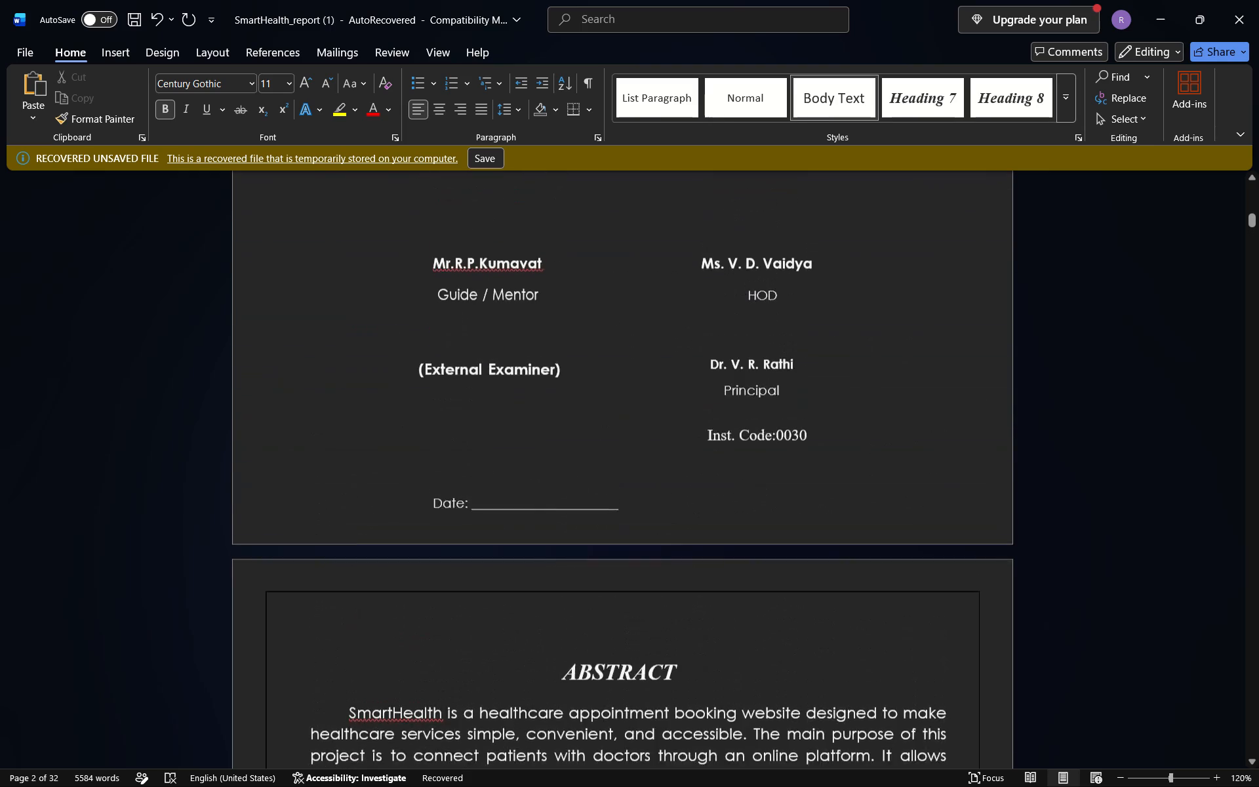
scroll(508, 393, "up", 7)
scroll(508, 393, "down", 1)
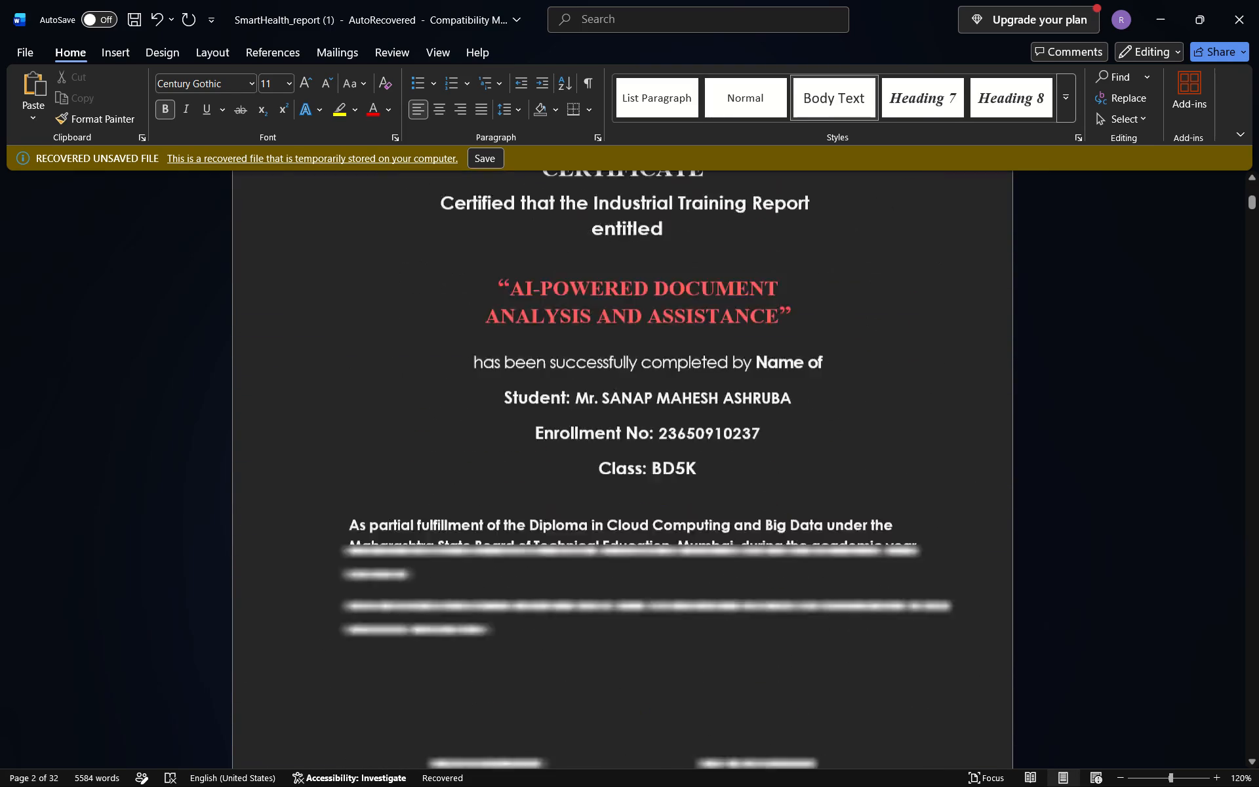
scroll(508, 393, "up", 1)
scroll(508, 393, "down", 2)
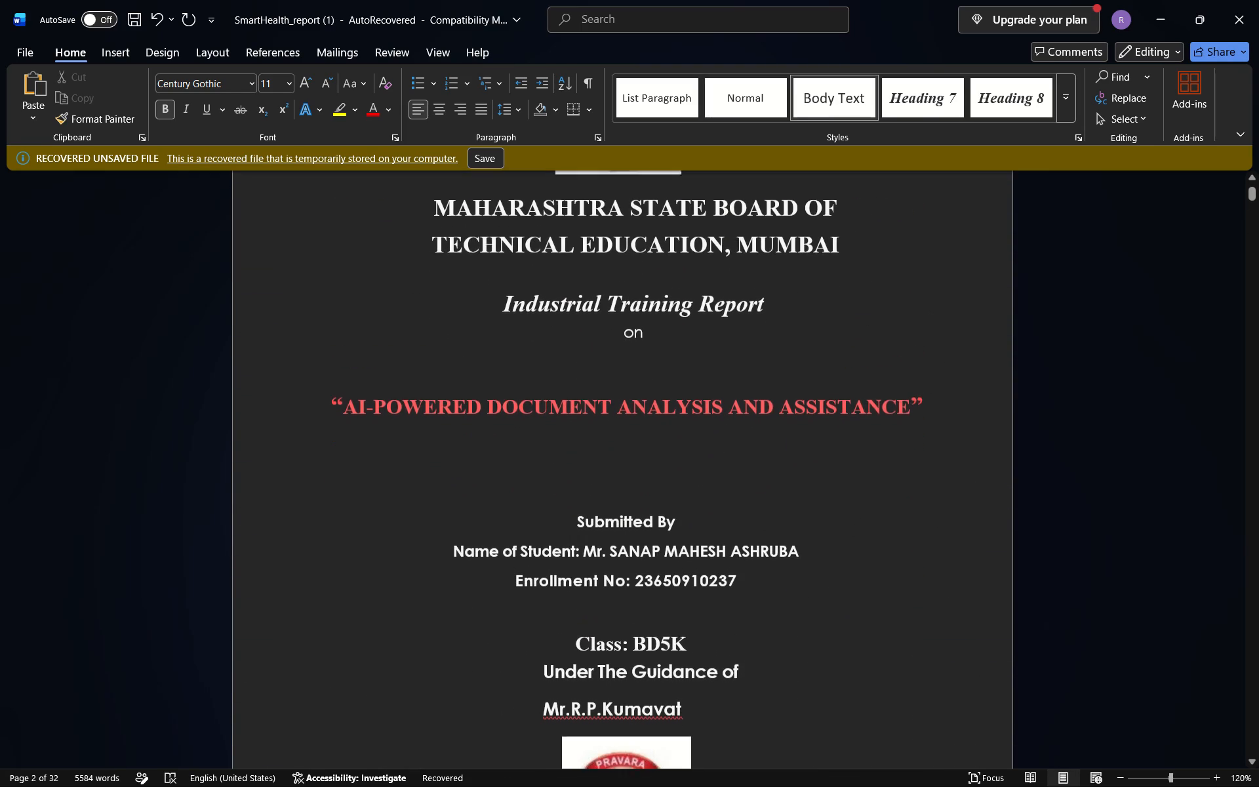
scroll(508, 393, "down", 2)
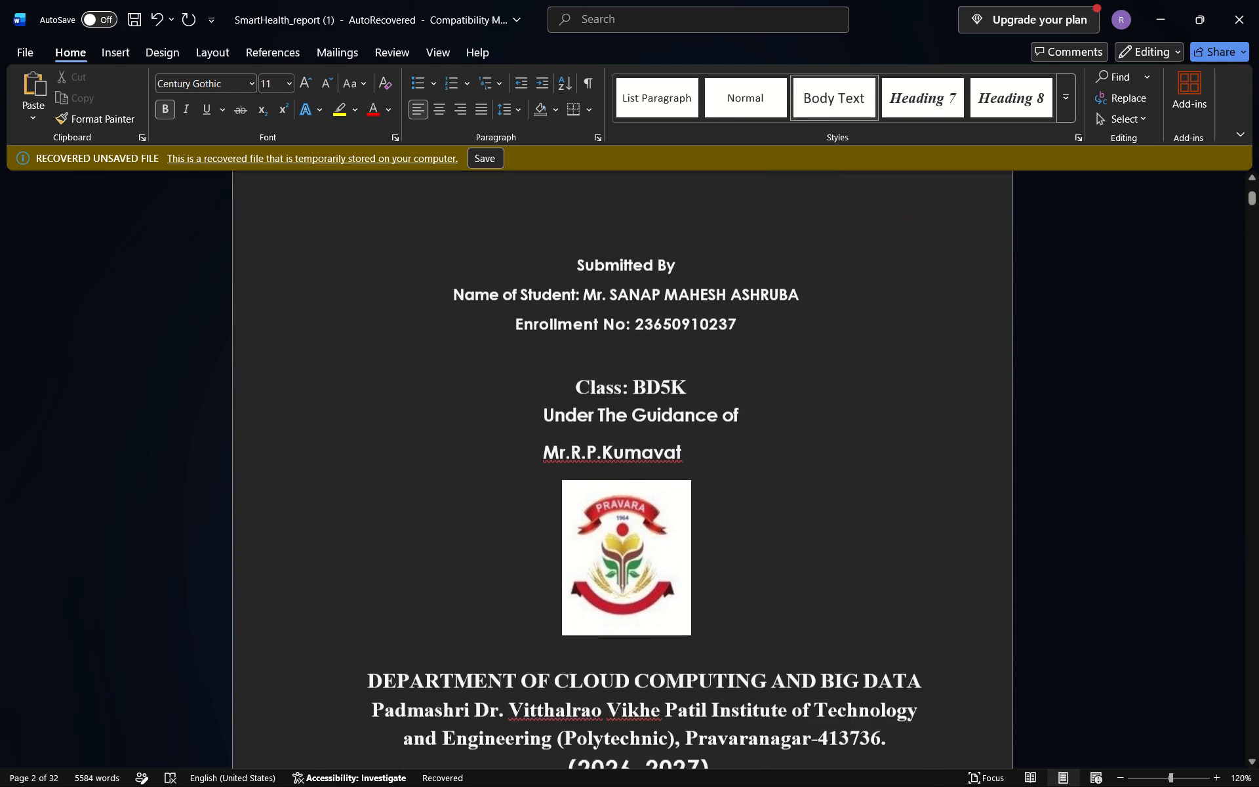
scroll(508, 393, "down", 6)
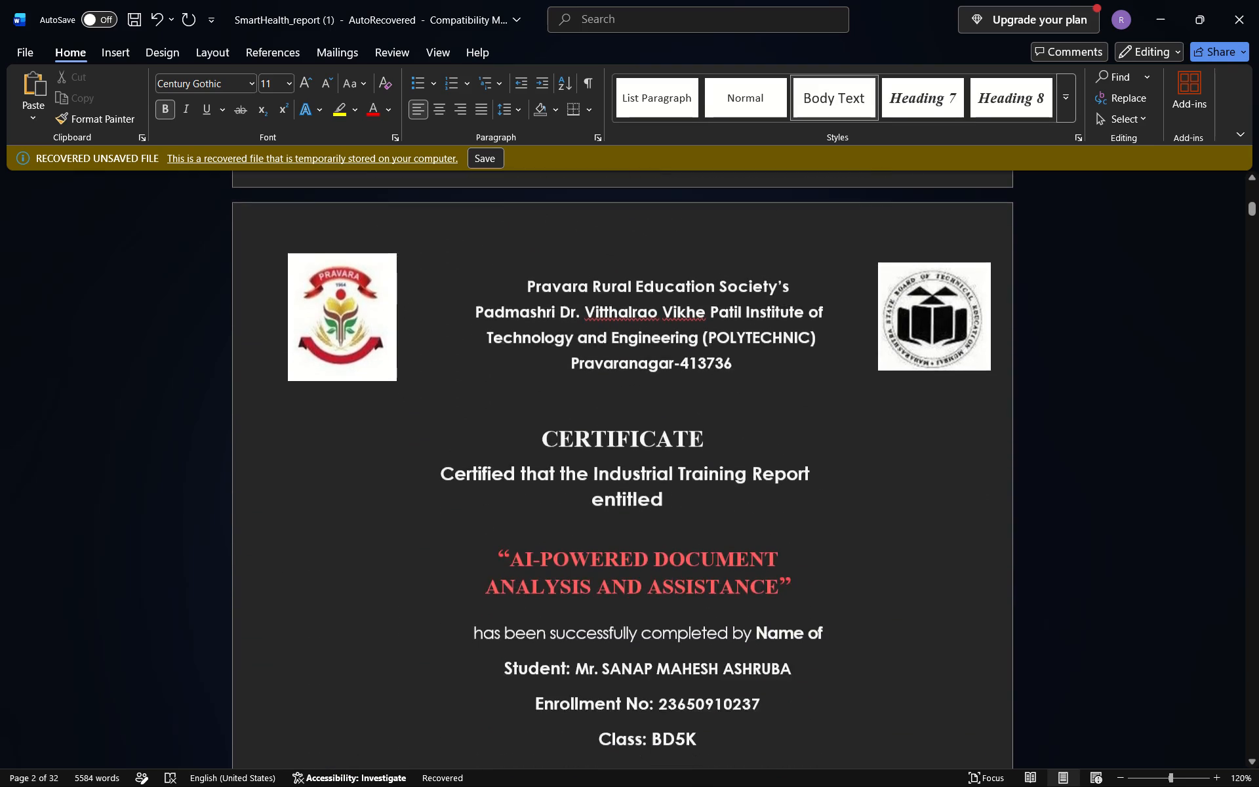
scroll(508, 393, "down", 4)
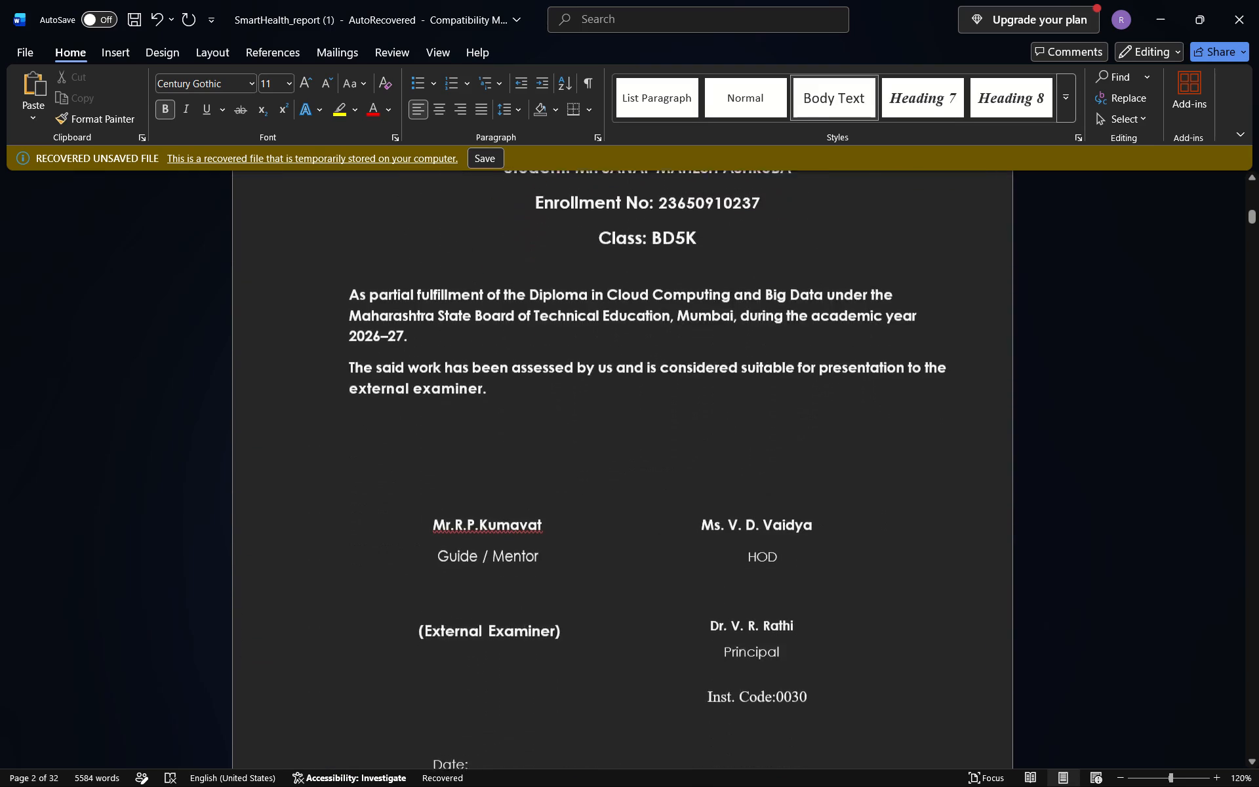
Select the report content from the Abstract page onward, through the contents pages and chapters, to section 6.9 Tools and Technologies.
scroll(508, 393, "down", 4)
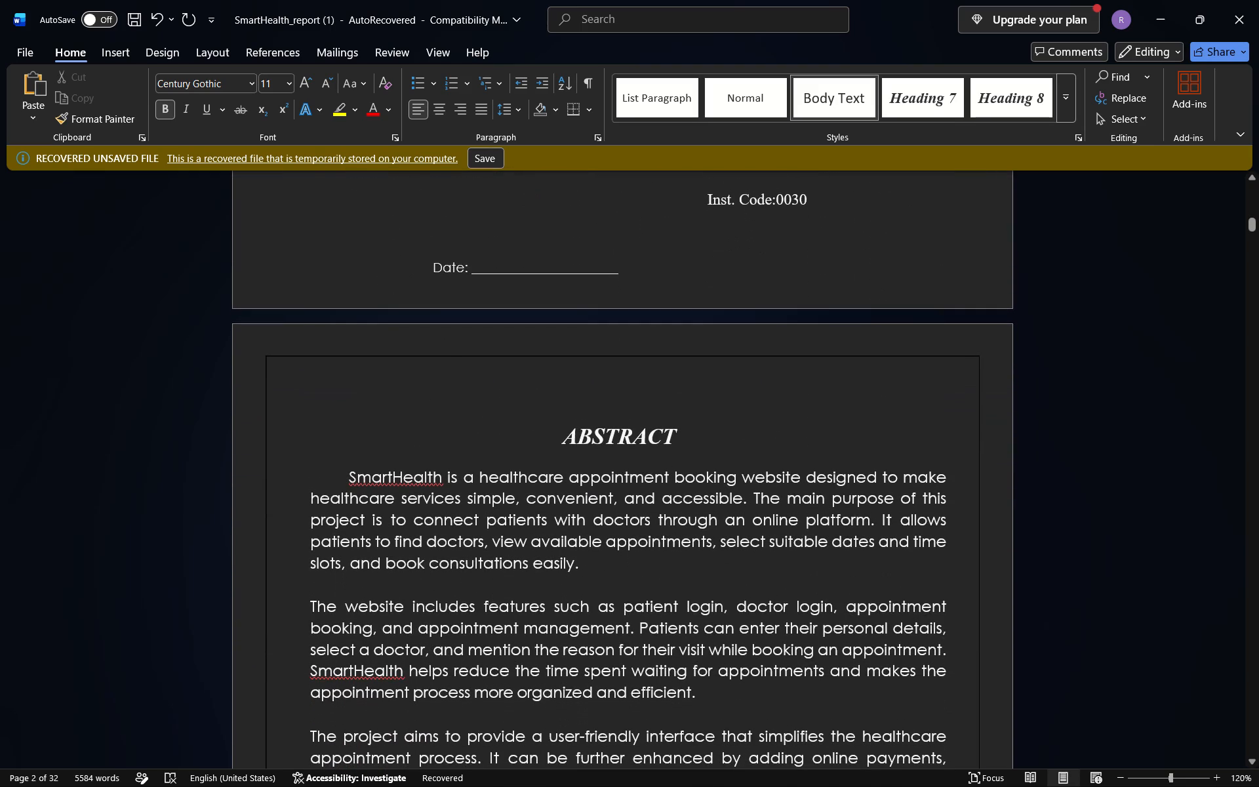
left_click_drag(546, 399, 770, 766)
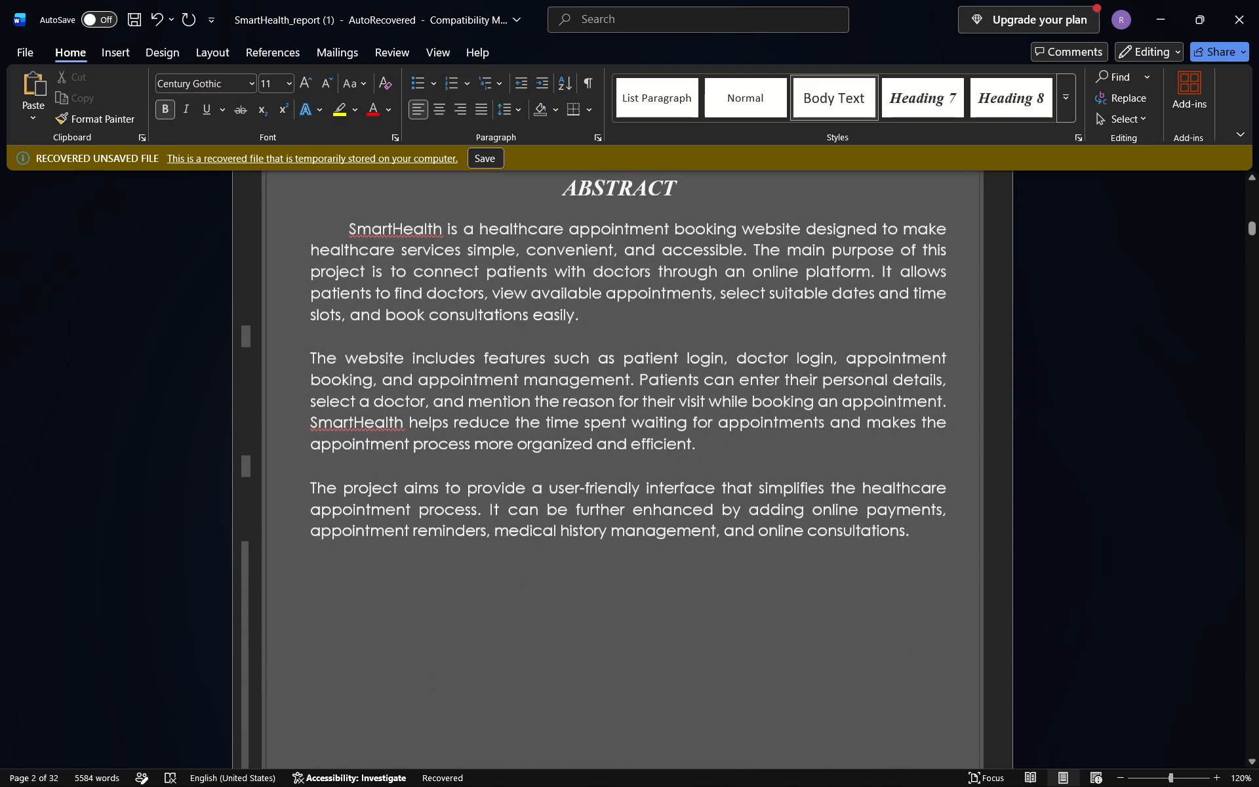
left_click_drag(770, 766, 784, 786)
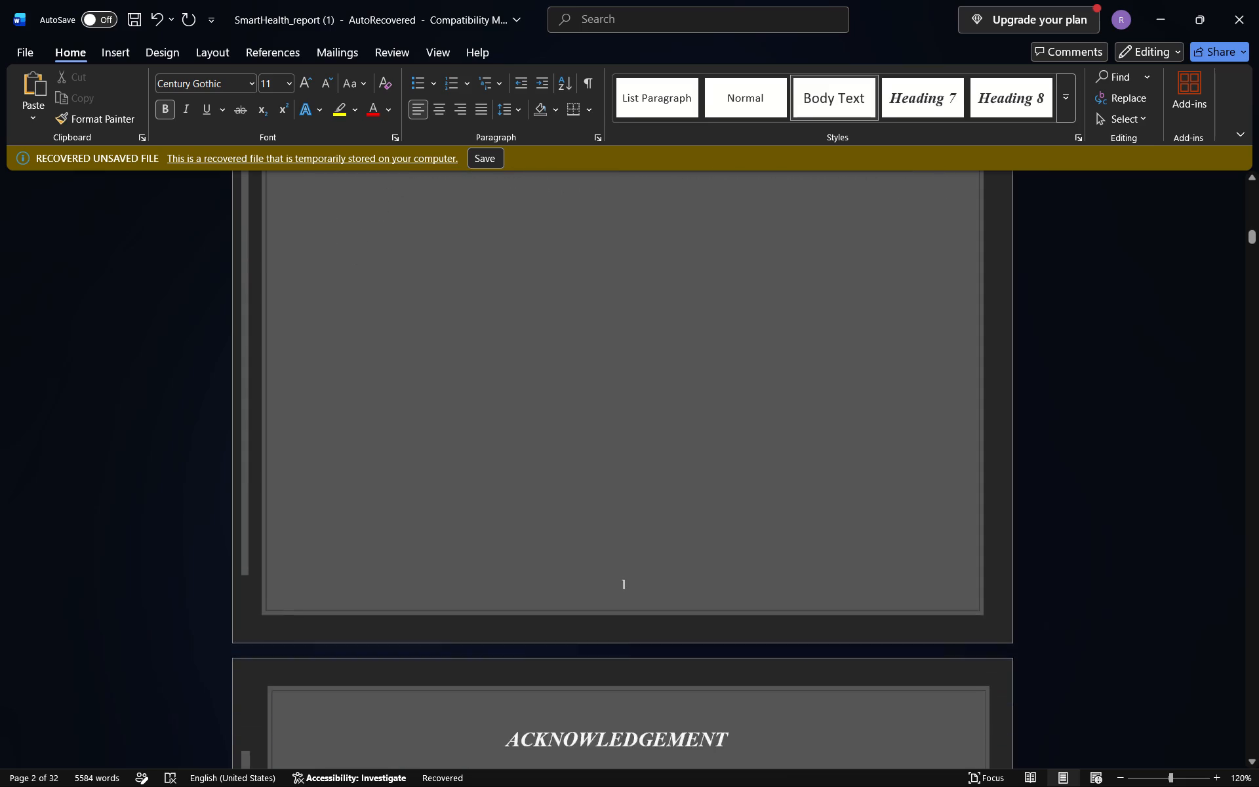
left_click_drag(784, 786, 787, 786)
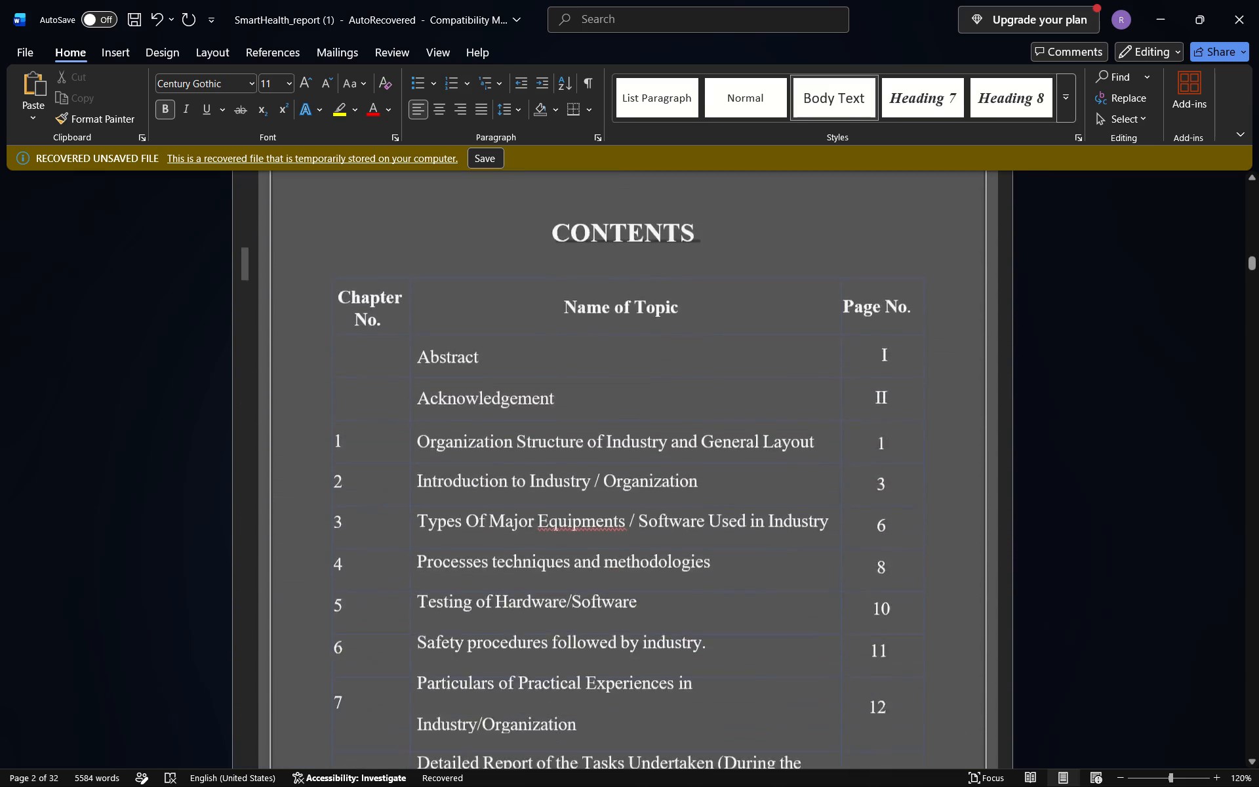
left_click_drag(787, 786, 788, 786)
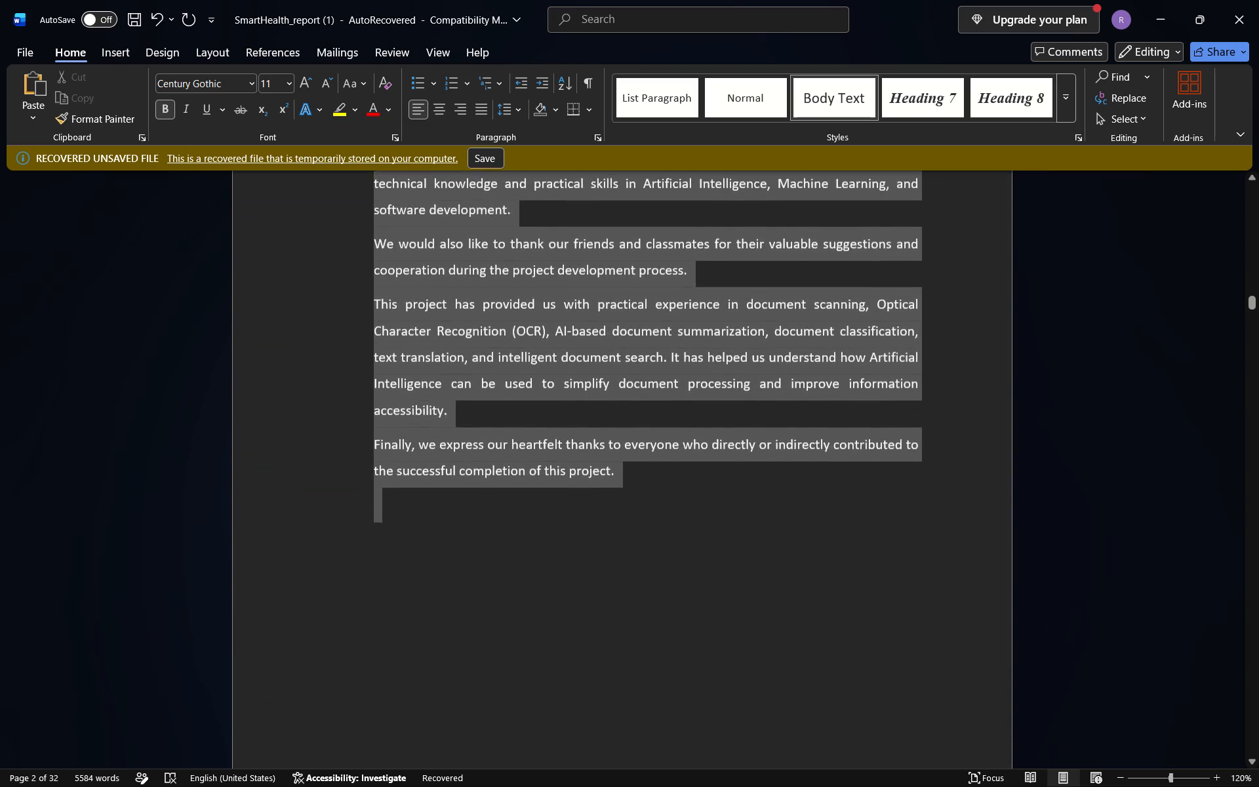
left_click_drag(788, 786, 789, 786)
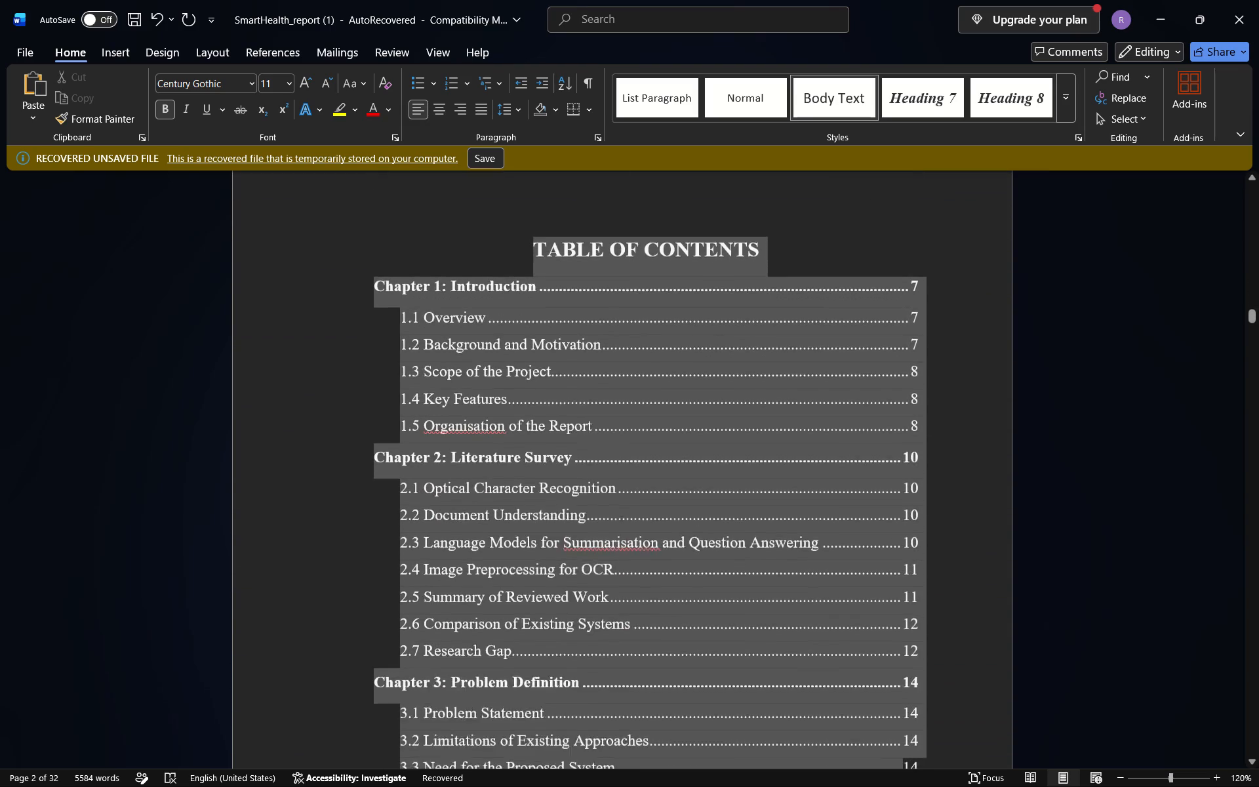
left_click_drag(789, 786, 790, 786)
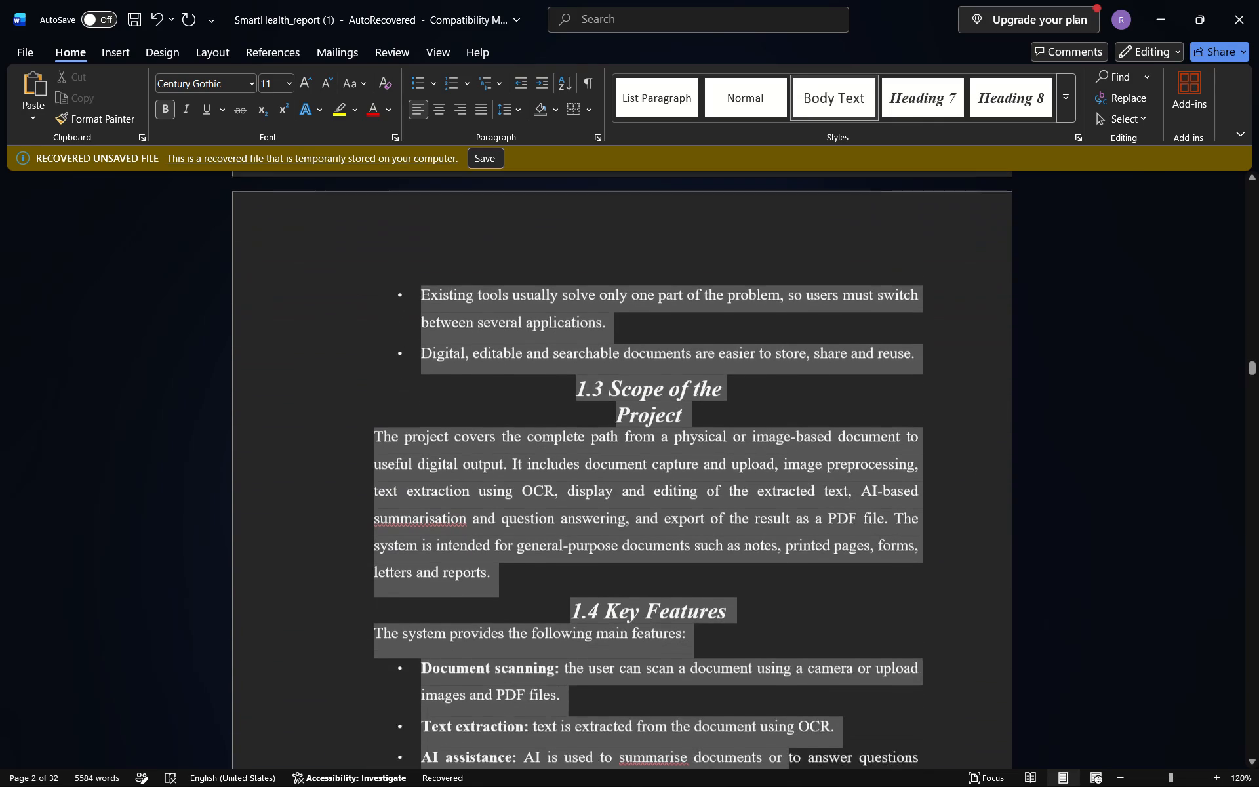
left_click_drag(790, 786, 793, 786)
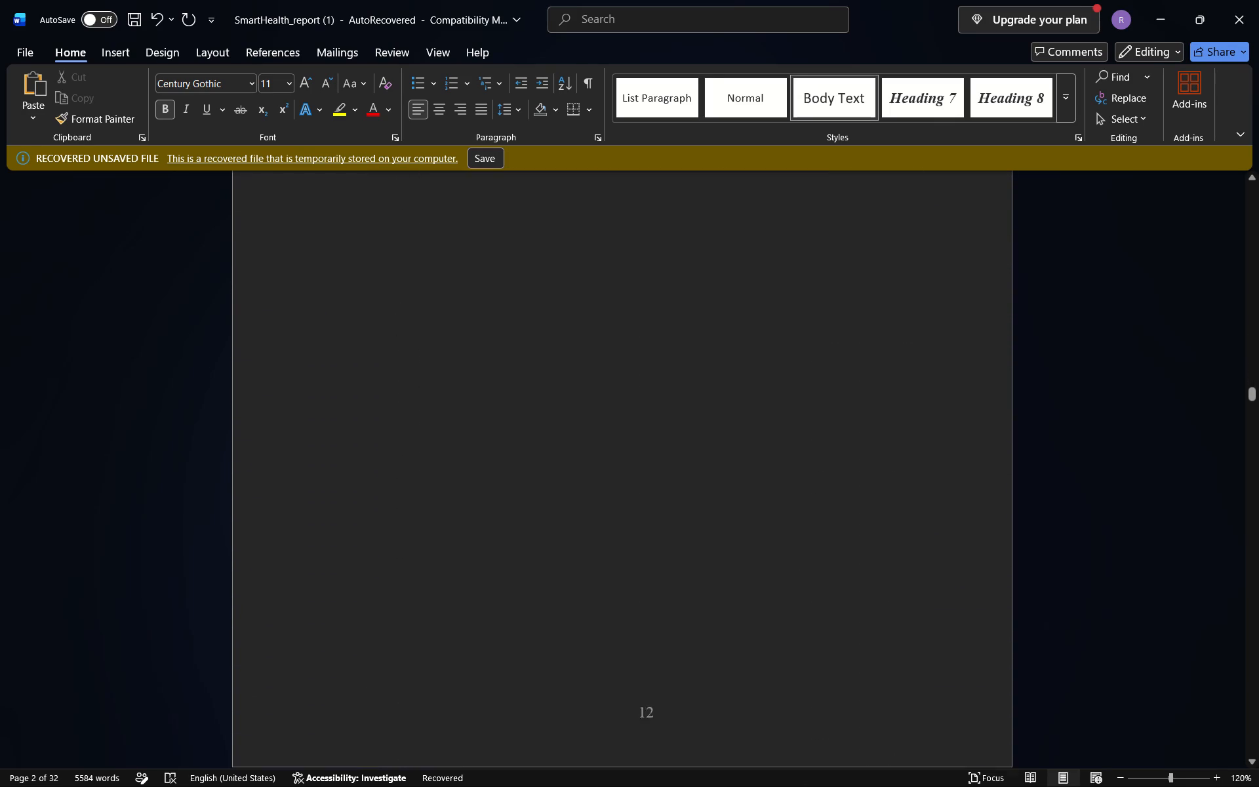
left_click_drag(793, 786, 793, 786)
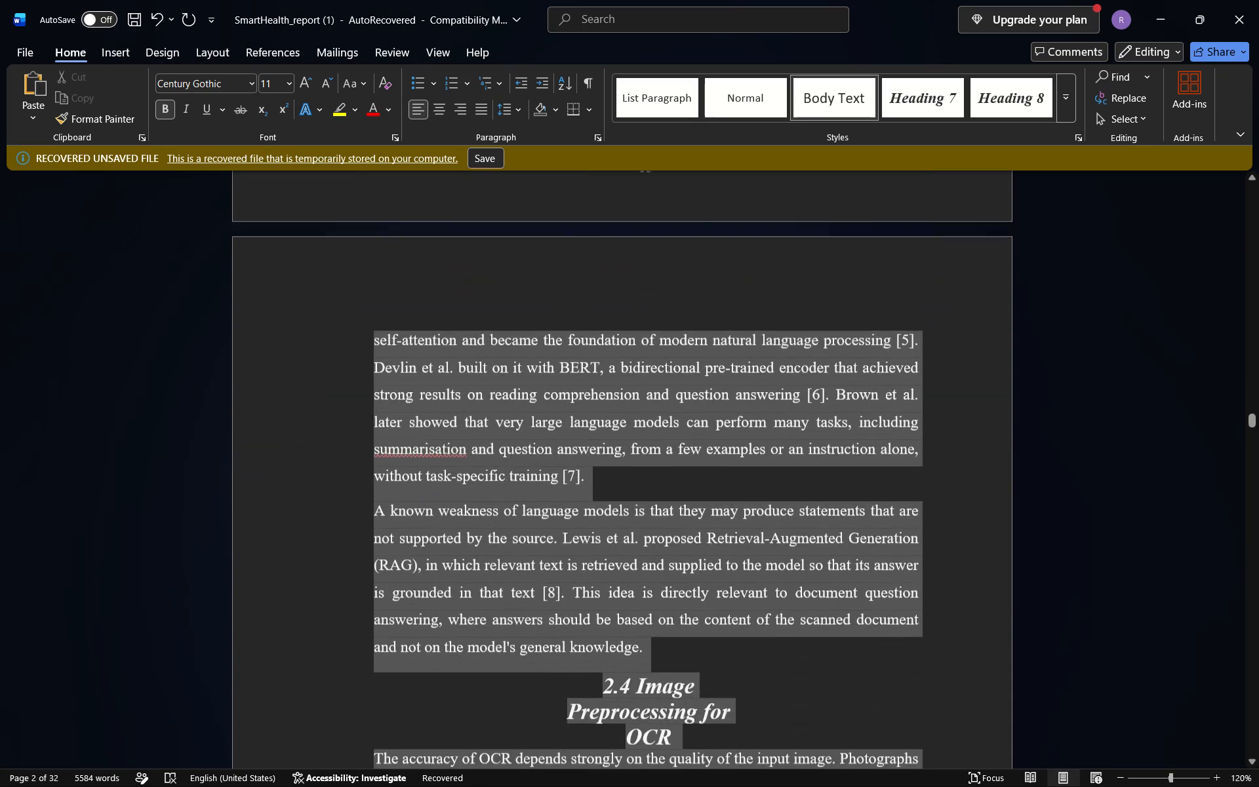
left_click_drag(793, 786, 791, 786)
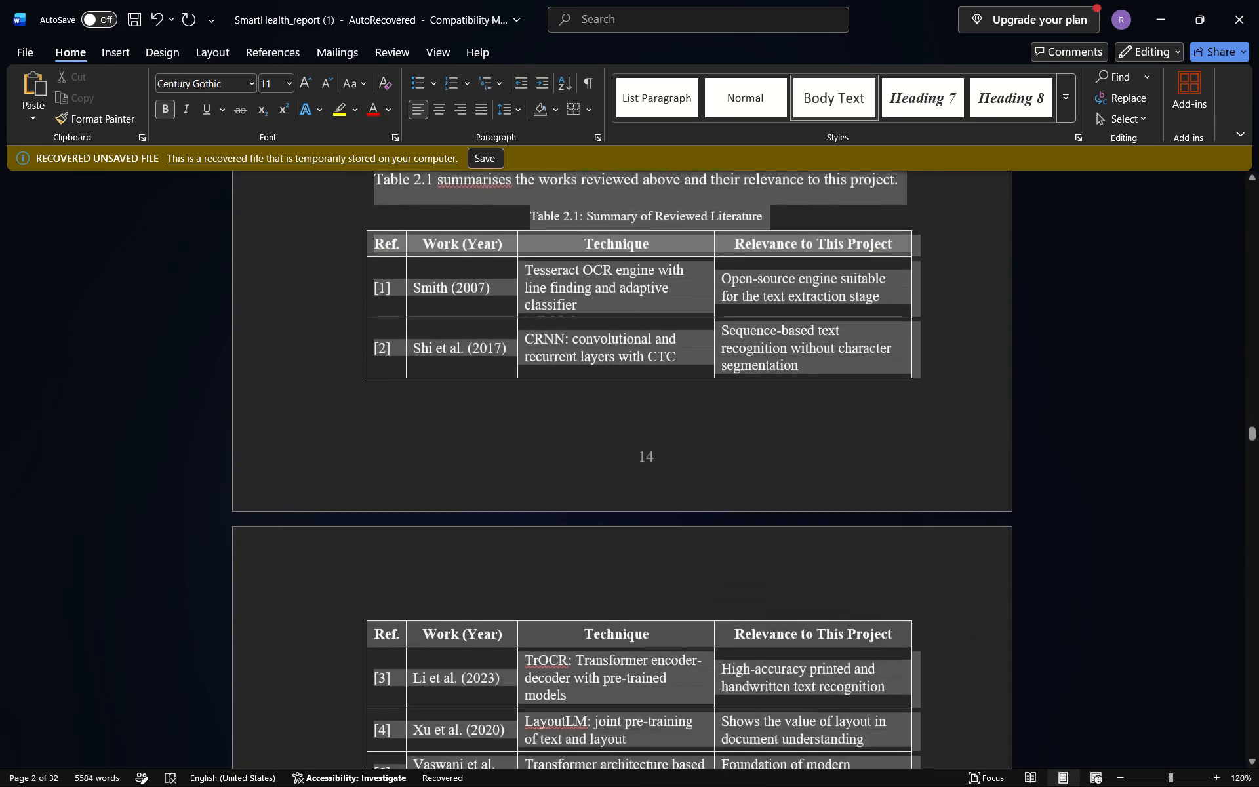
left_click_drag(791, 786, 789, 786)
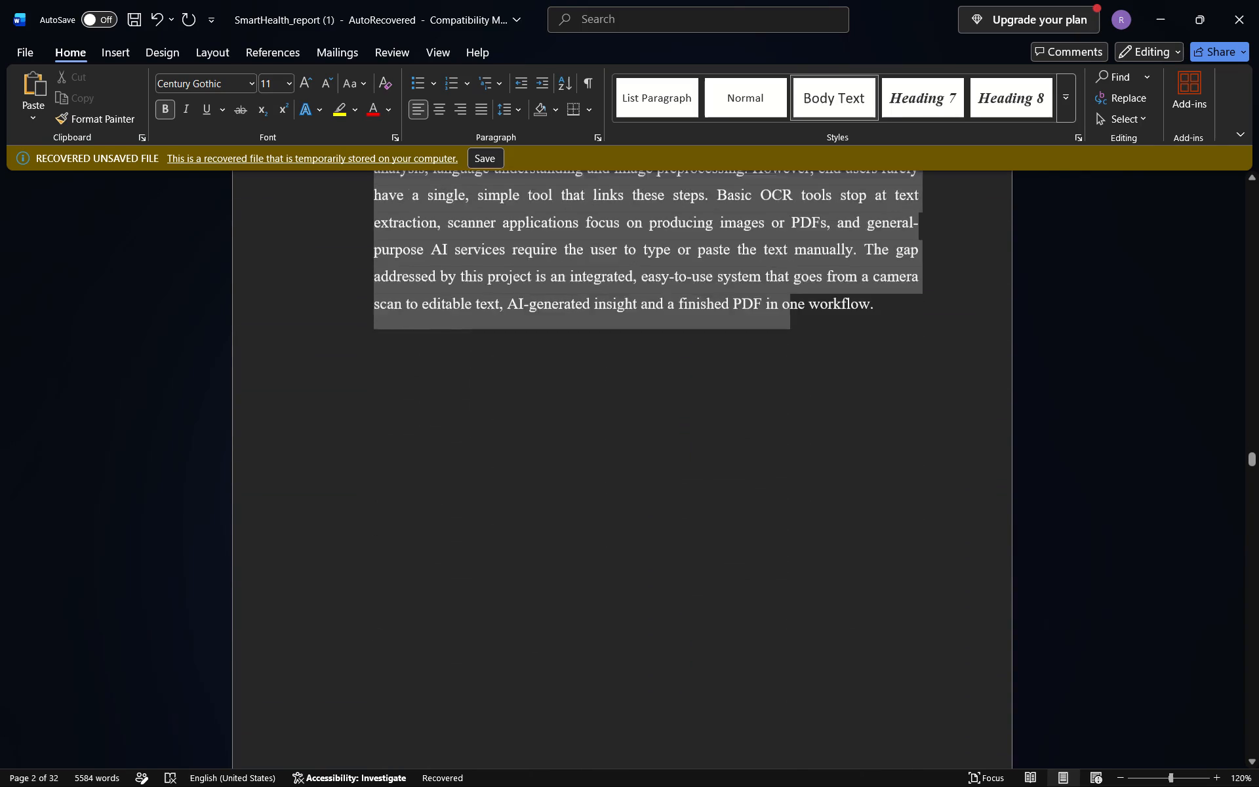
left_click_drag(789, 786, 790, 786)
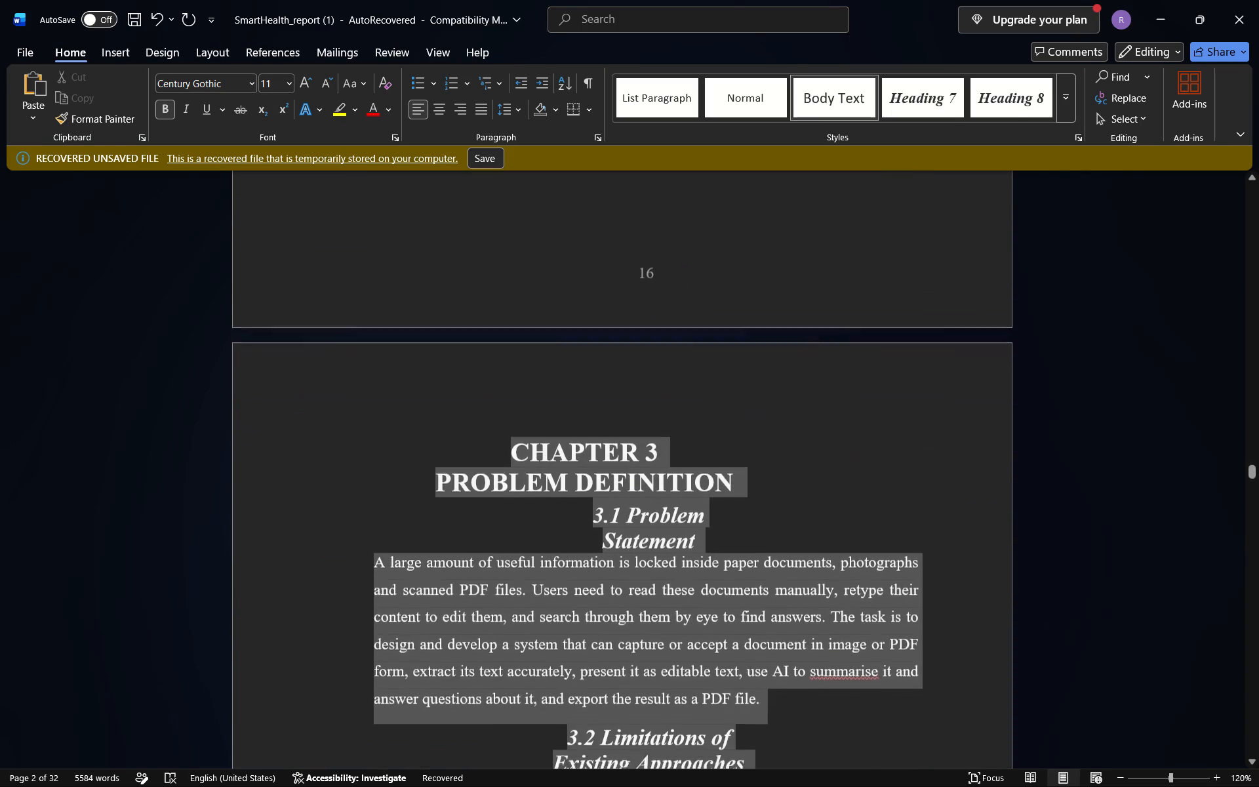
left_click_drag(790, 786, 791, 786)
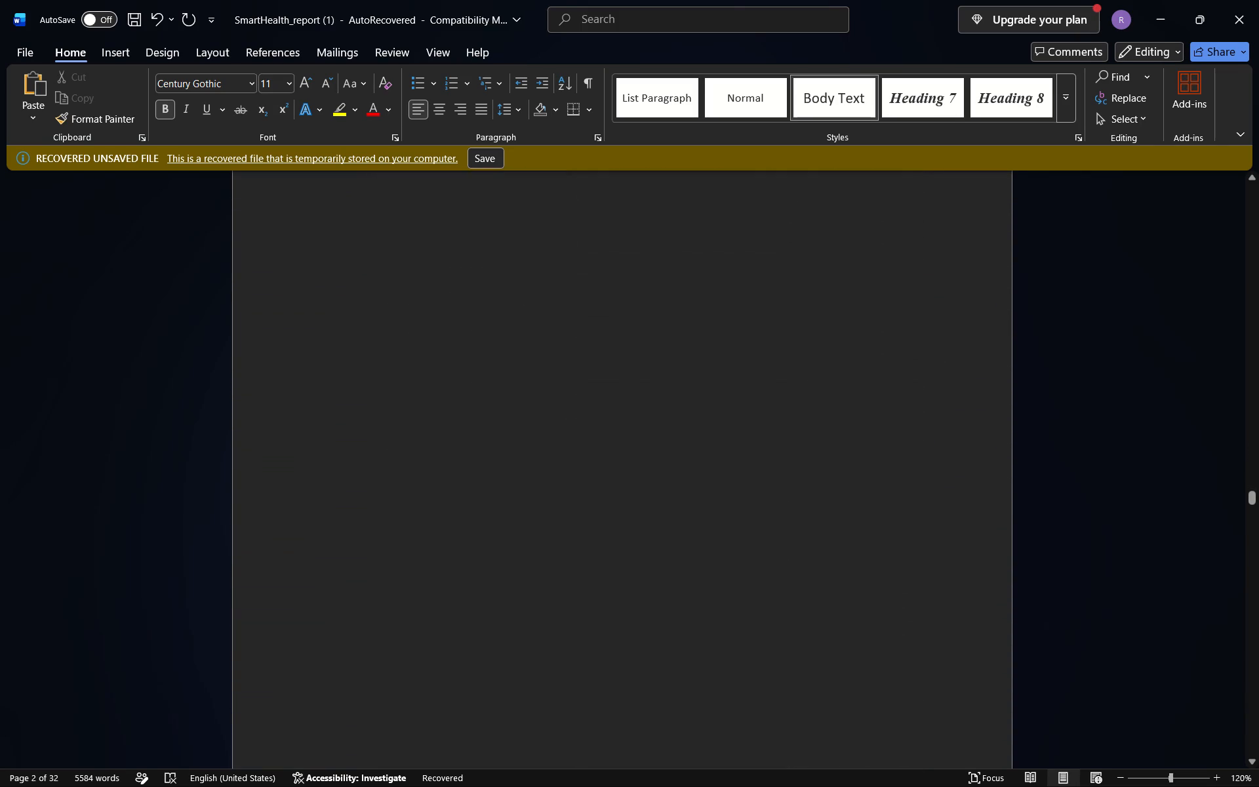
left_click_drag(791, 786, 792, 786)
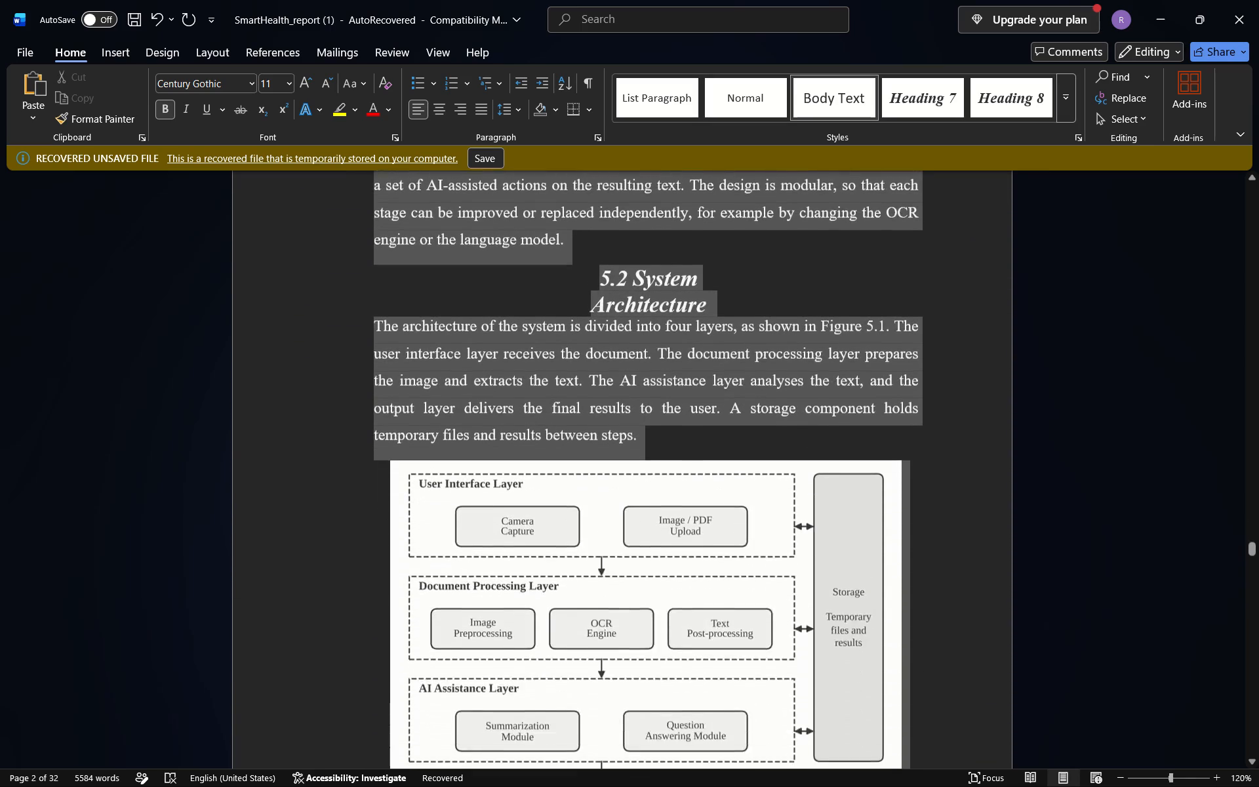
left_click_drag(792, 786, 794, 786)
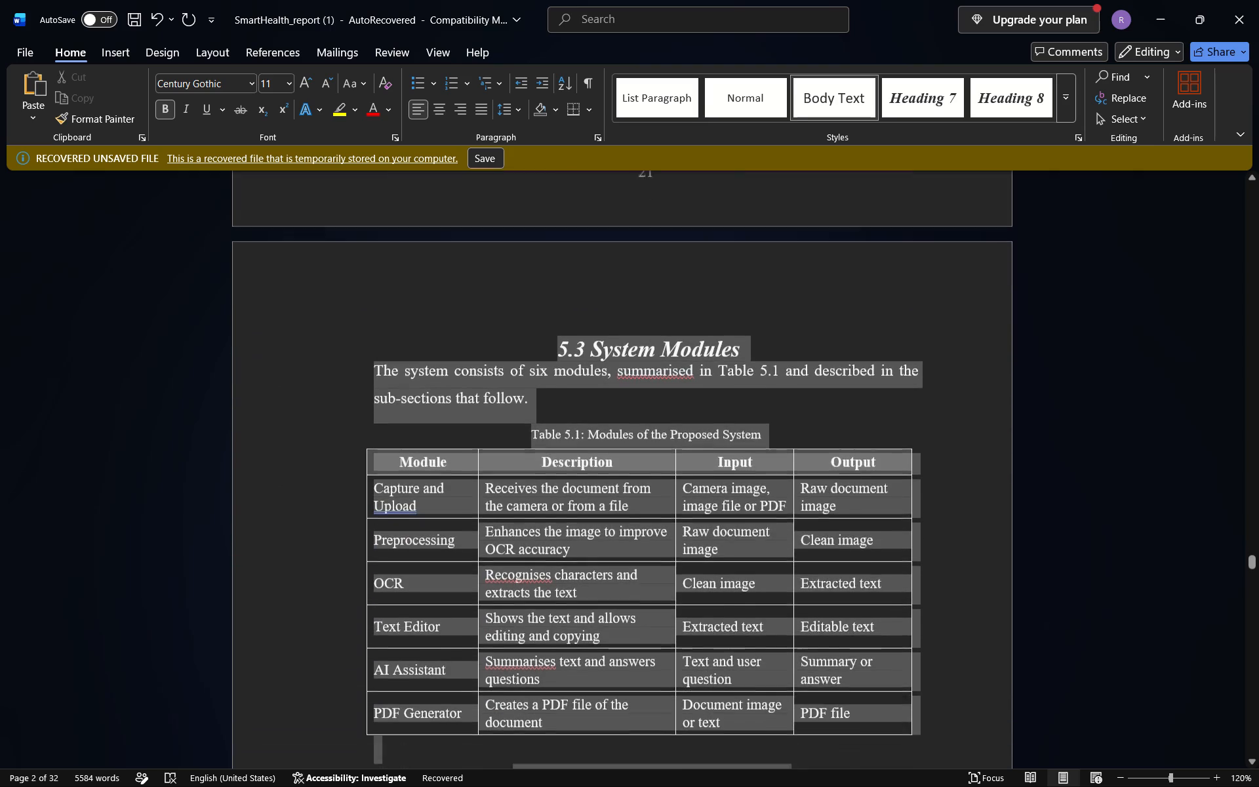
left_click_drag(794, 786, 795, 786)
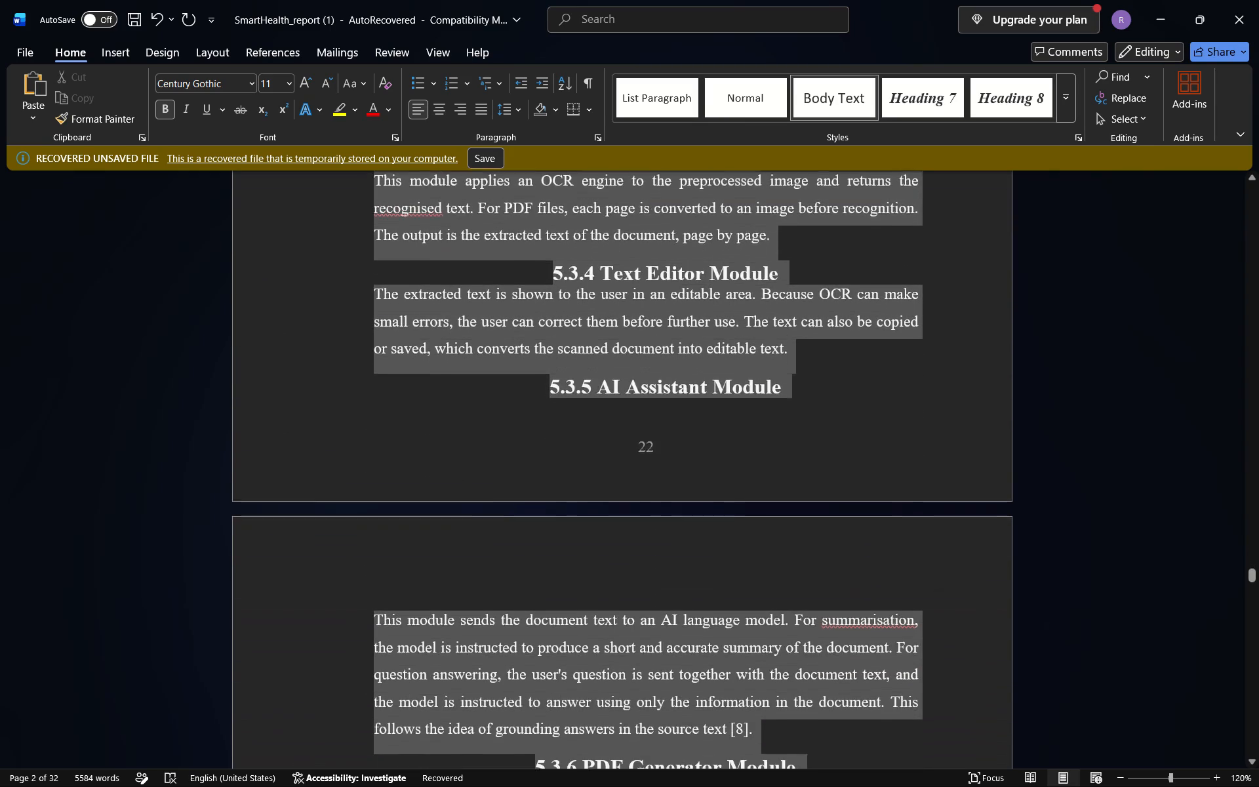
left_click_drag(795, 786, 797, 786)
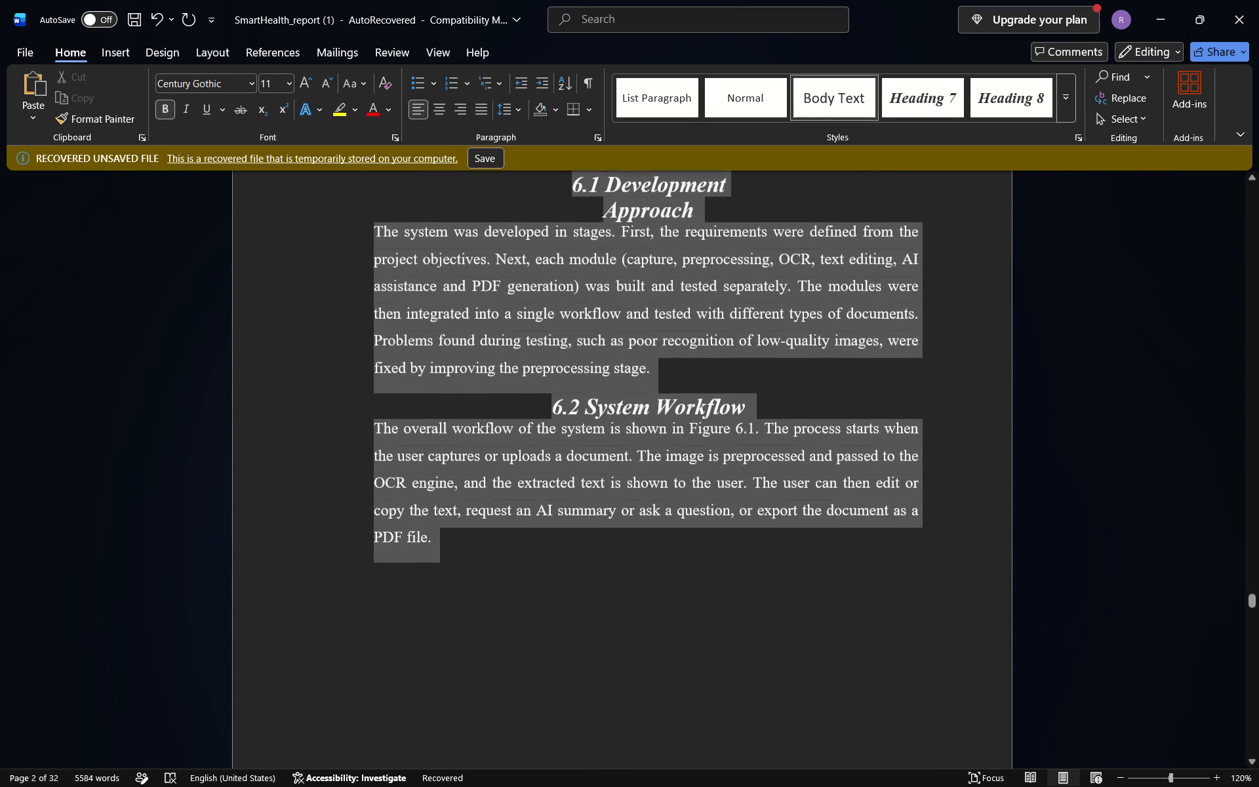
left_click_drag(797, 786, 795, 786)
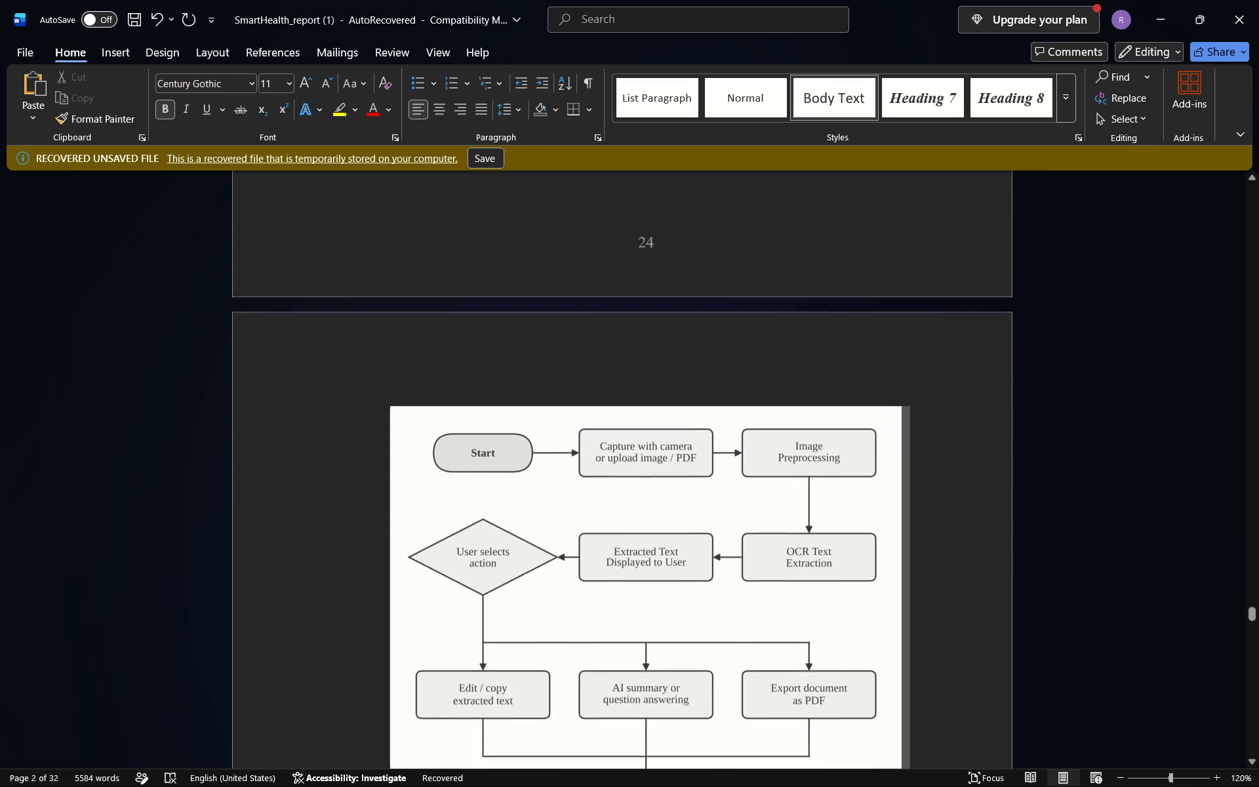
left_click_drag(795, 786, 797, 786)
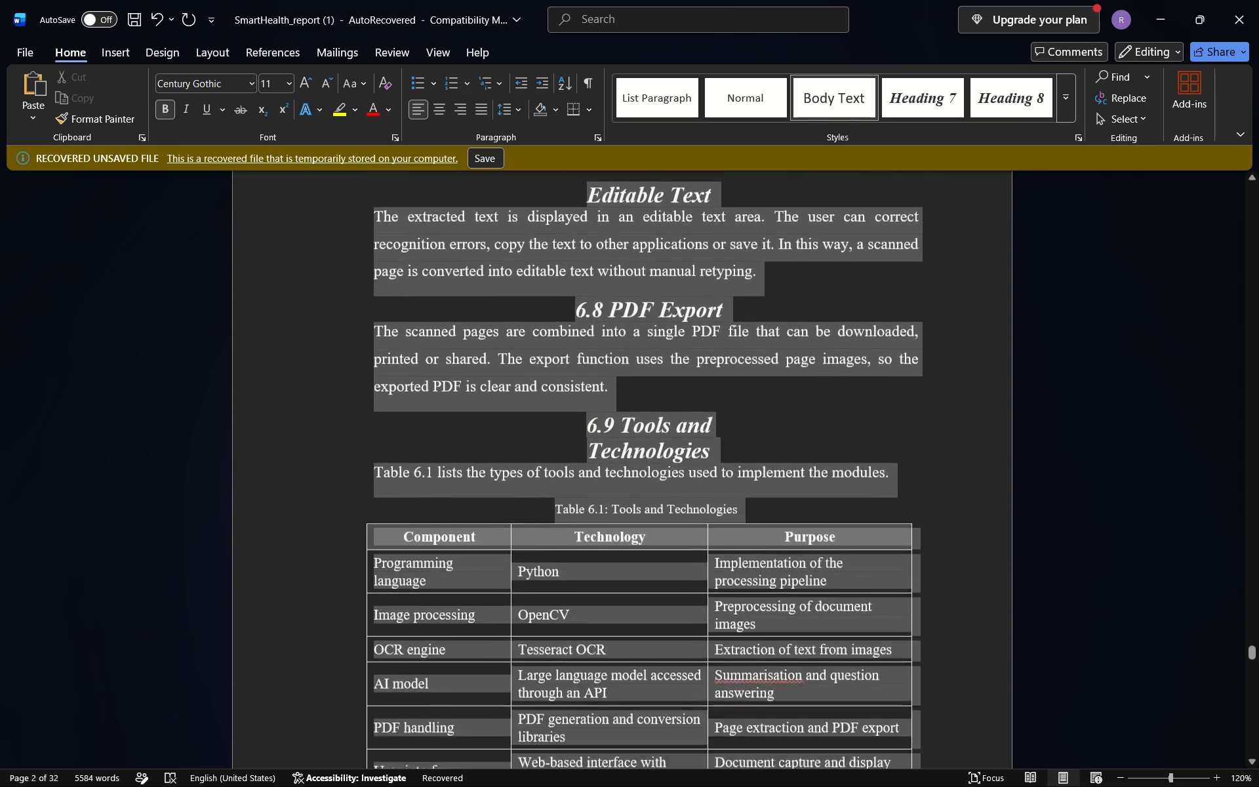
Extend the report body selection from section 6.9 through chapters 7 and 8 to the end of the References, and delete everything selected.
left_click_drag(797, 786, 797, 786)
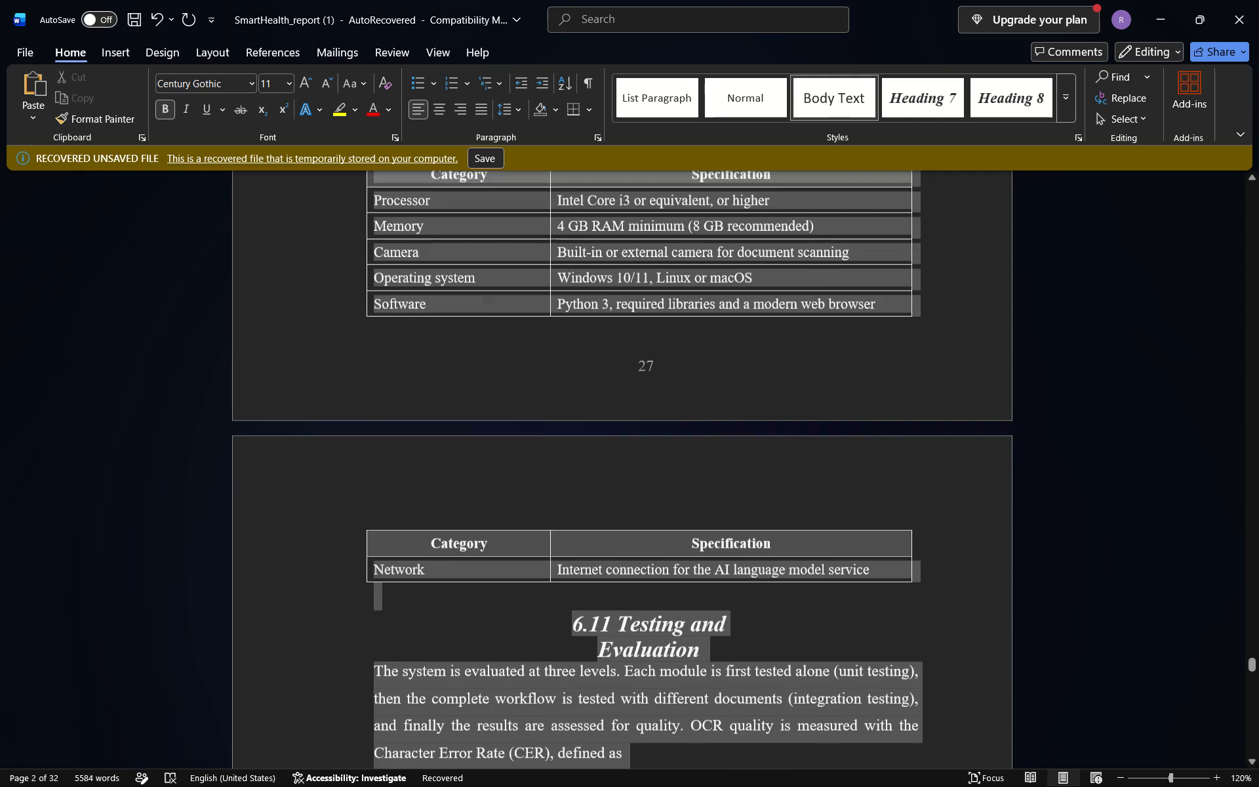
left_click_drag(797, 786, 805, 786)
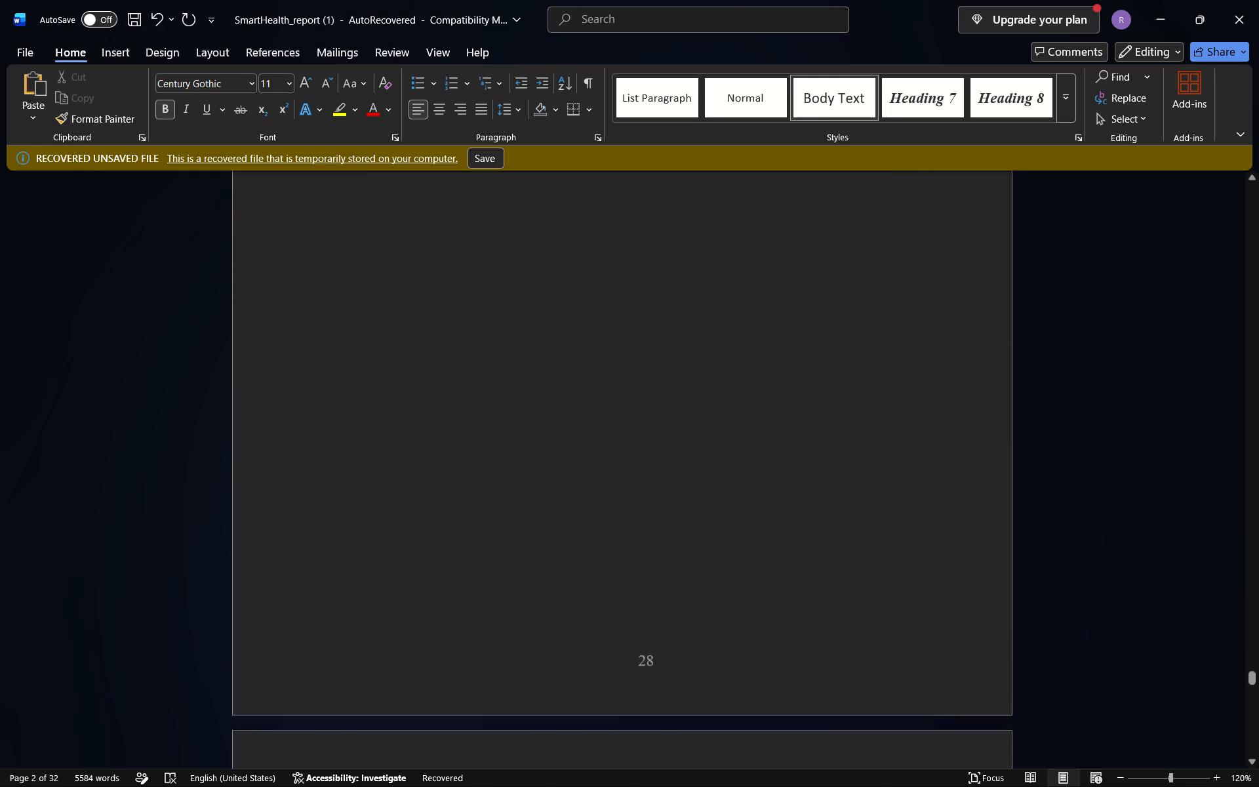
left_click_drag(805, 786, 806, 786)
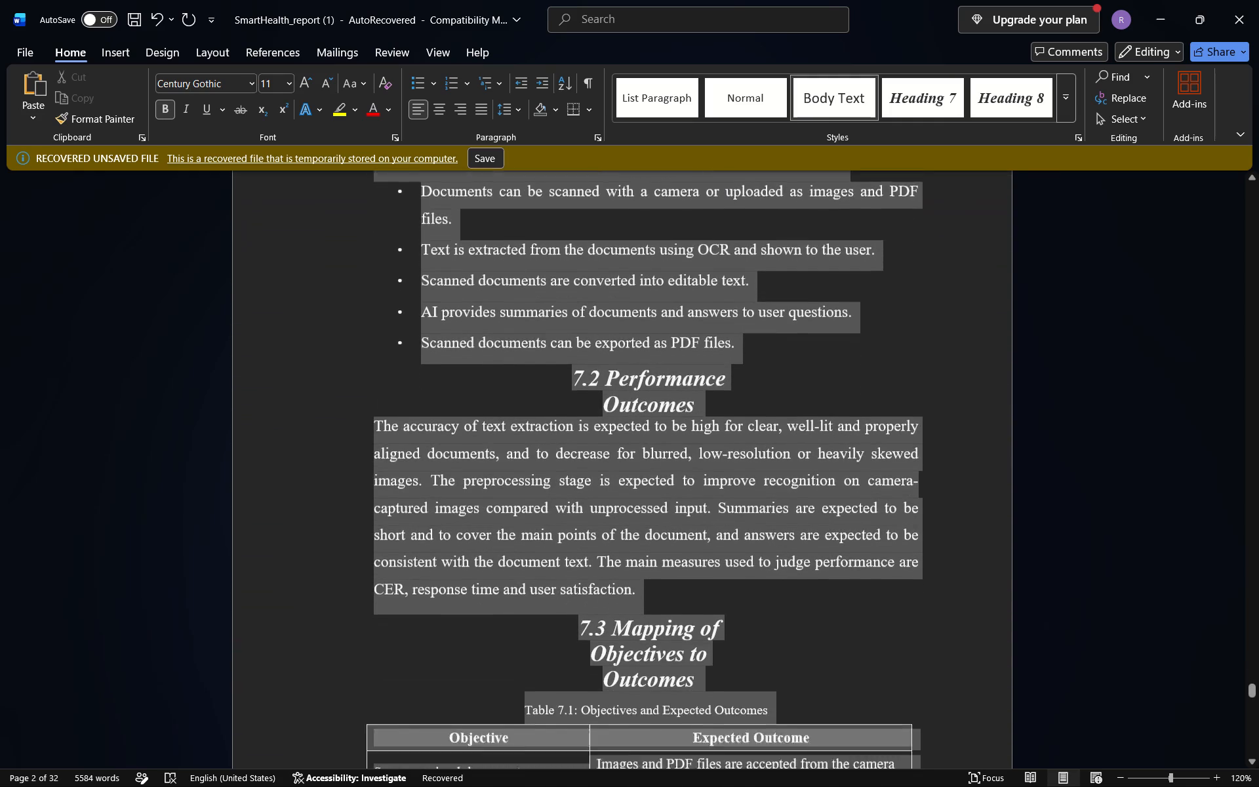
left_click_drag(806, 786, 810, 786)
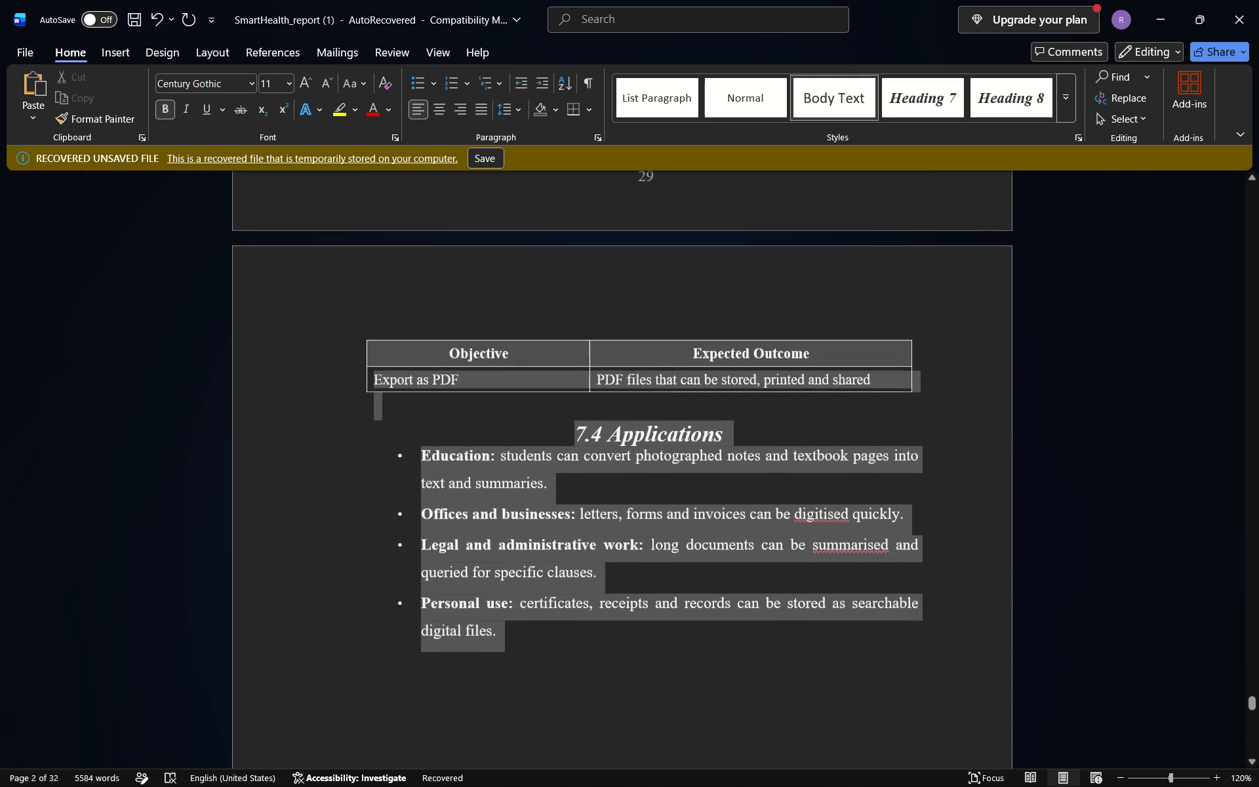
left_click_drag(810, 786, 809, 786)
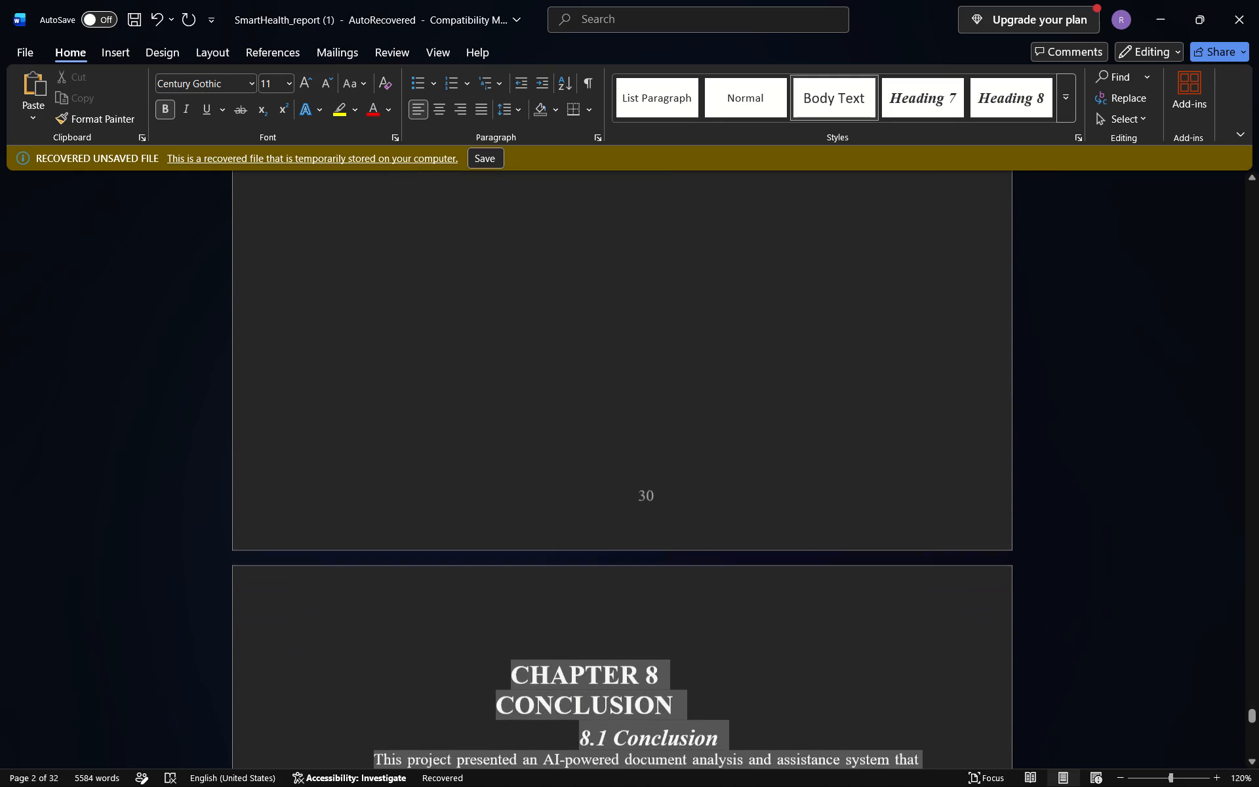
left_click_drag(809, 786, 808, 786)
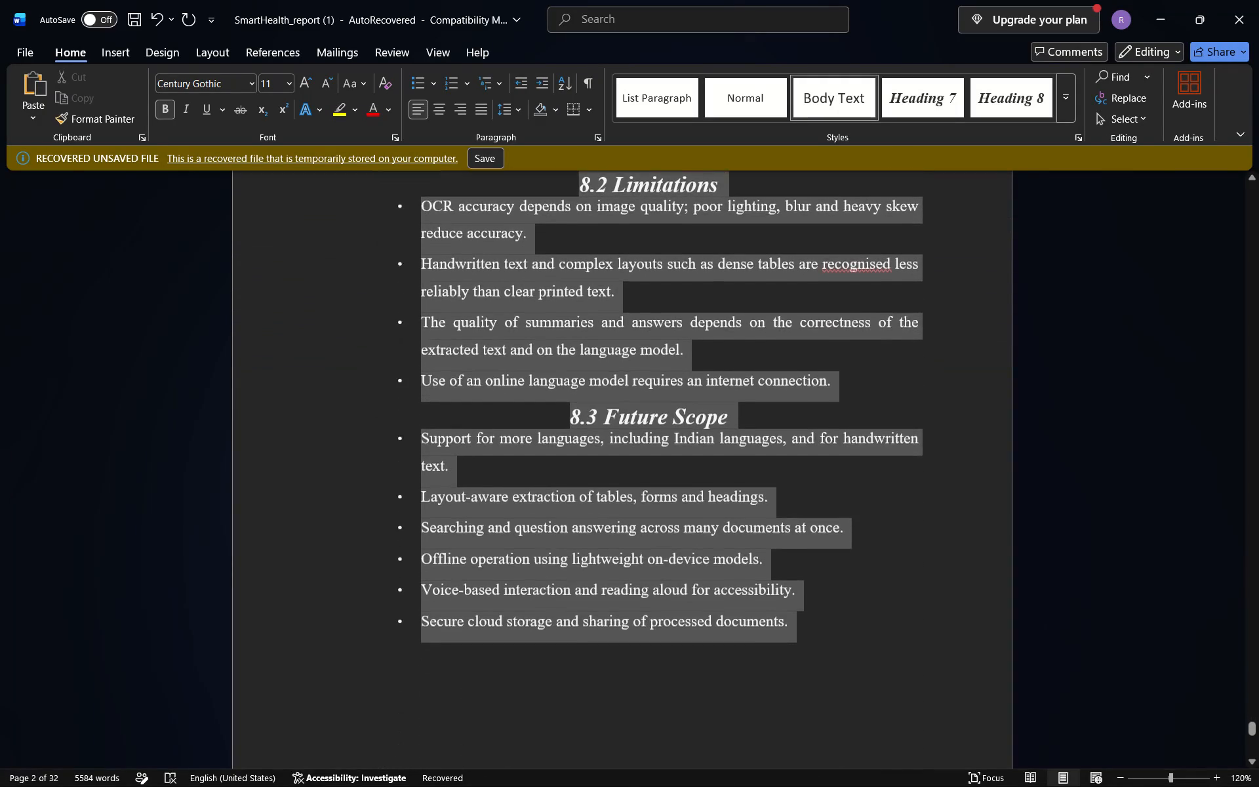
left_click_drag(808, 786, 807, 786)
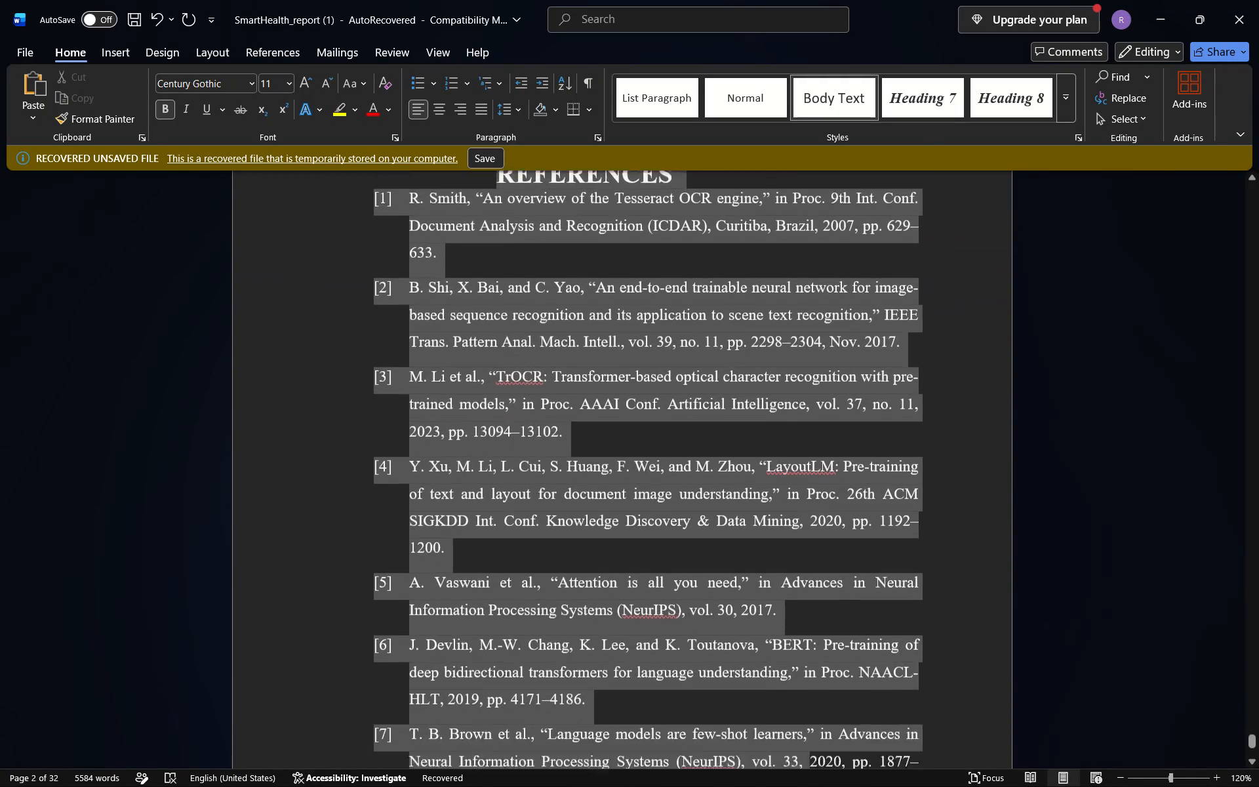
left_click_drag(807, 786, 864, 685)
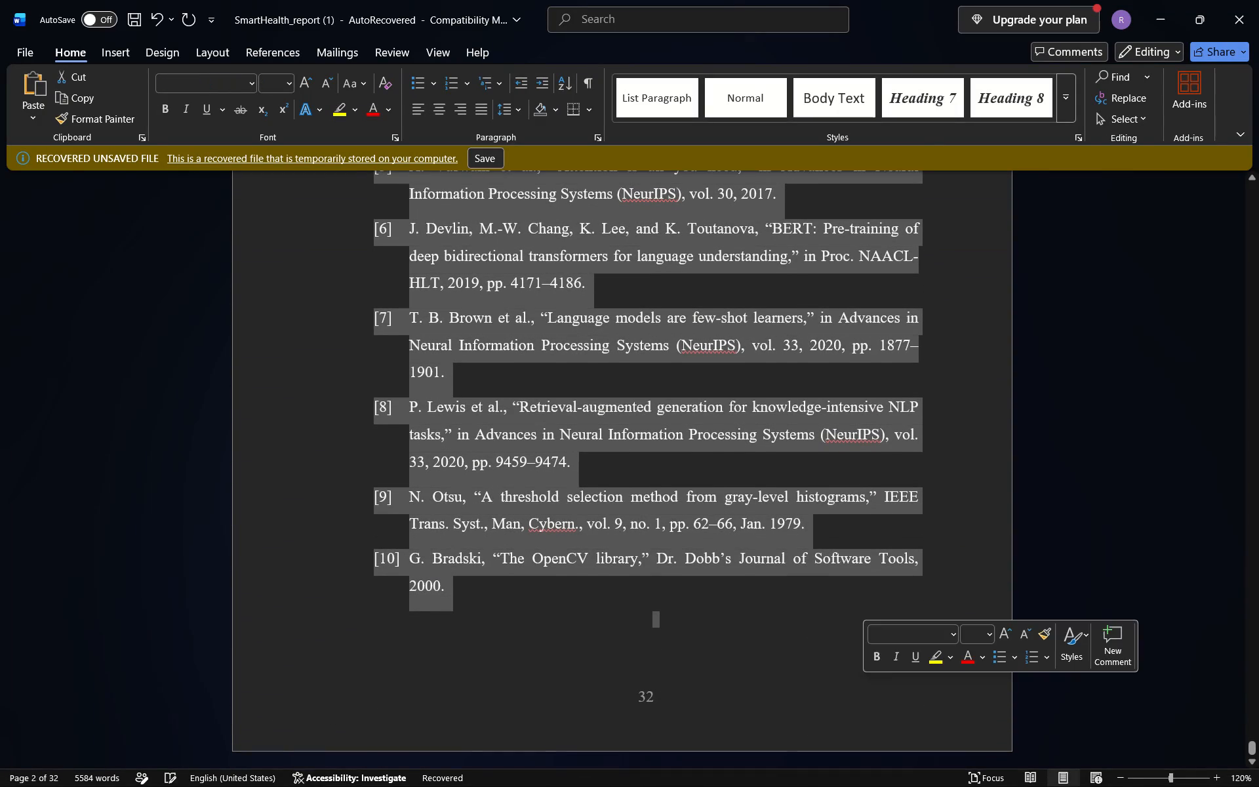
key("BackSpace")
Remove the leftover empty paragraphs on the page following the certificate, back to the end of the date line.
scroll(780, 453, "up", 4)
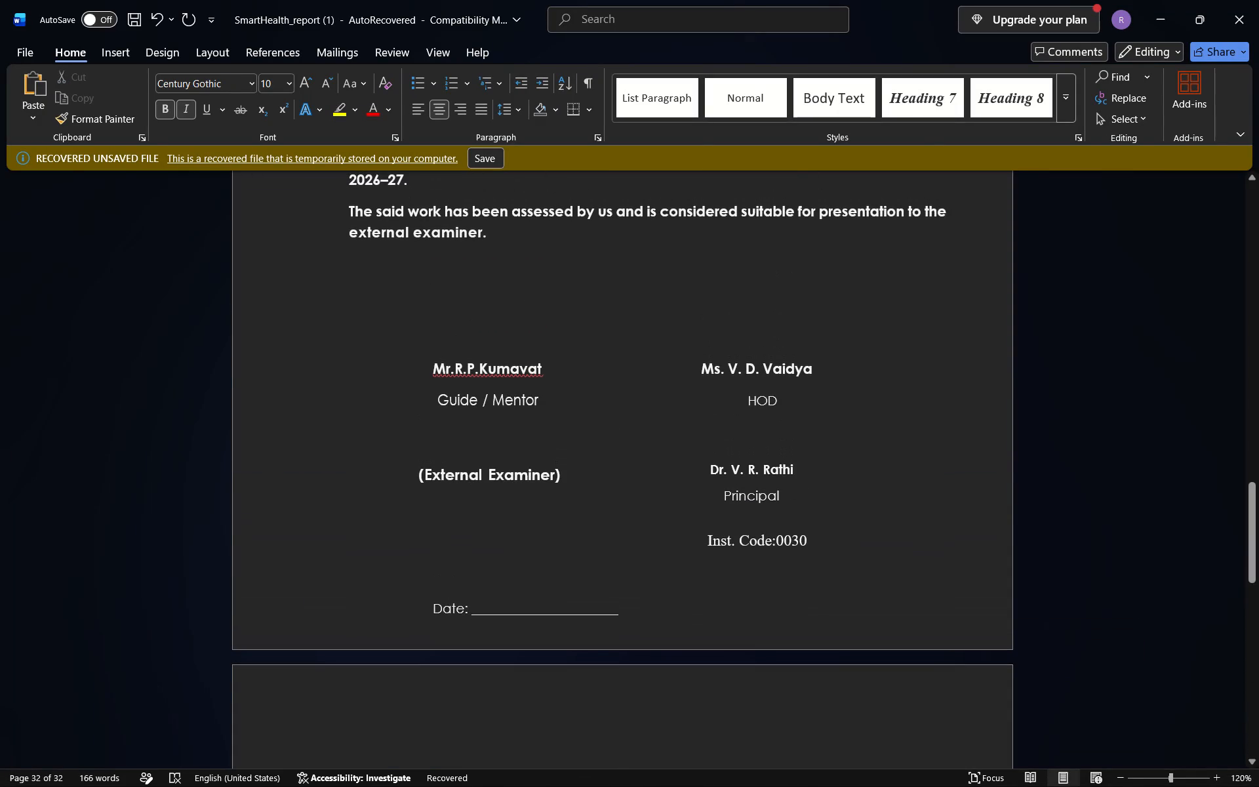
scroll(720, 582, "down", 2)
key("BackSpace")
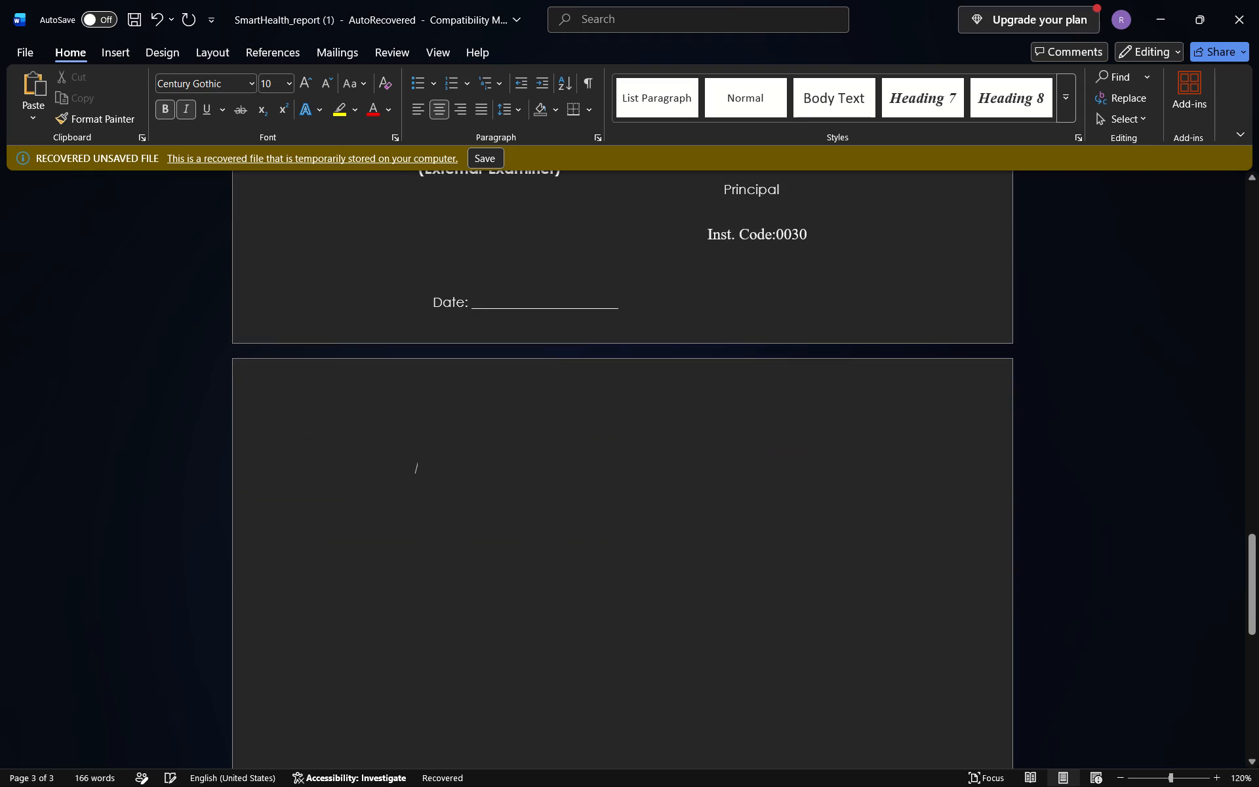
key("BackSpace")
key("BackSpace")
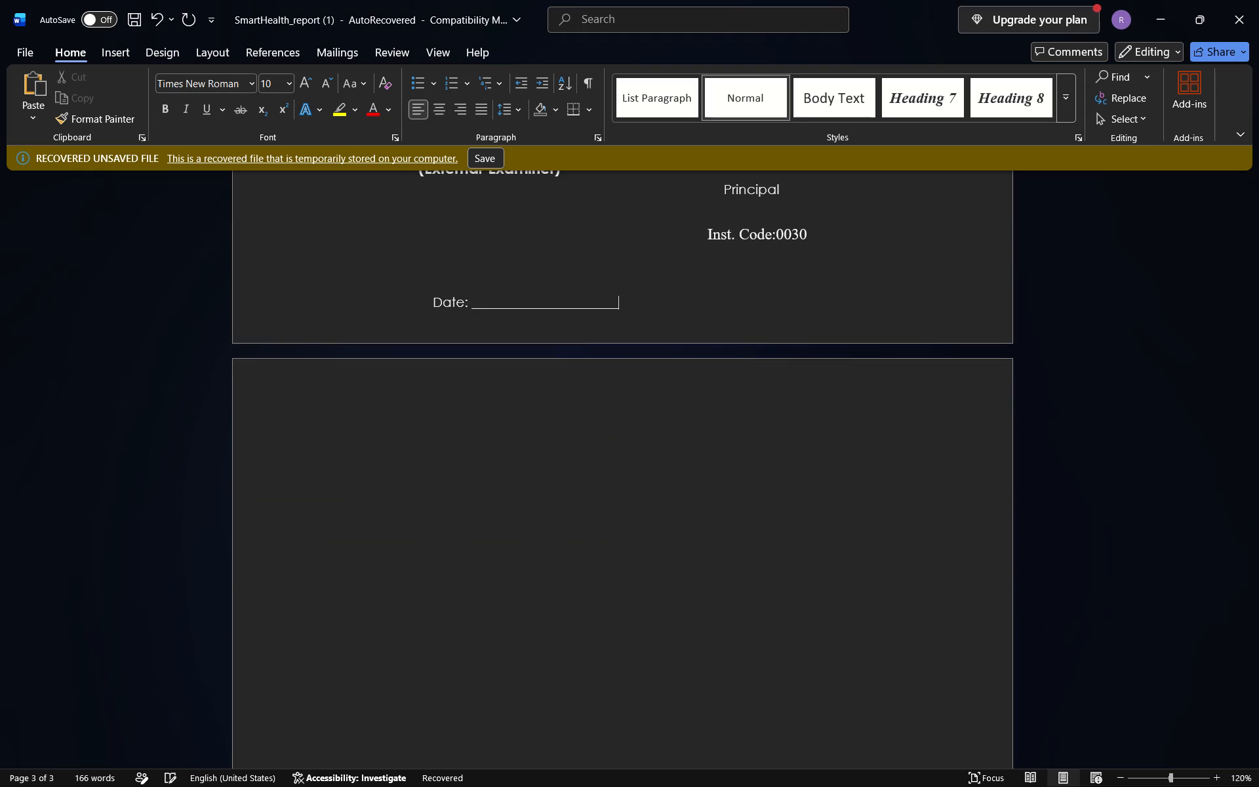
Save the document as a Word Document named "mahesh front page" in the OneDrive Desktop folder, accepting the upgrade to the newest file format.
scroll(689, 528, "up", 16)
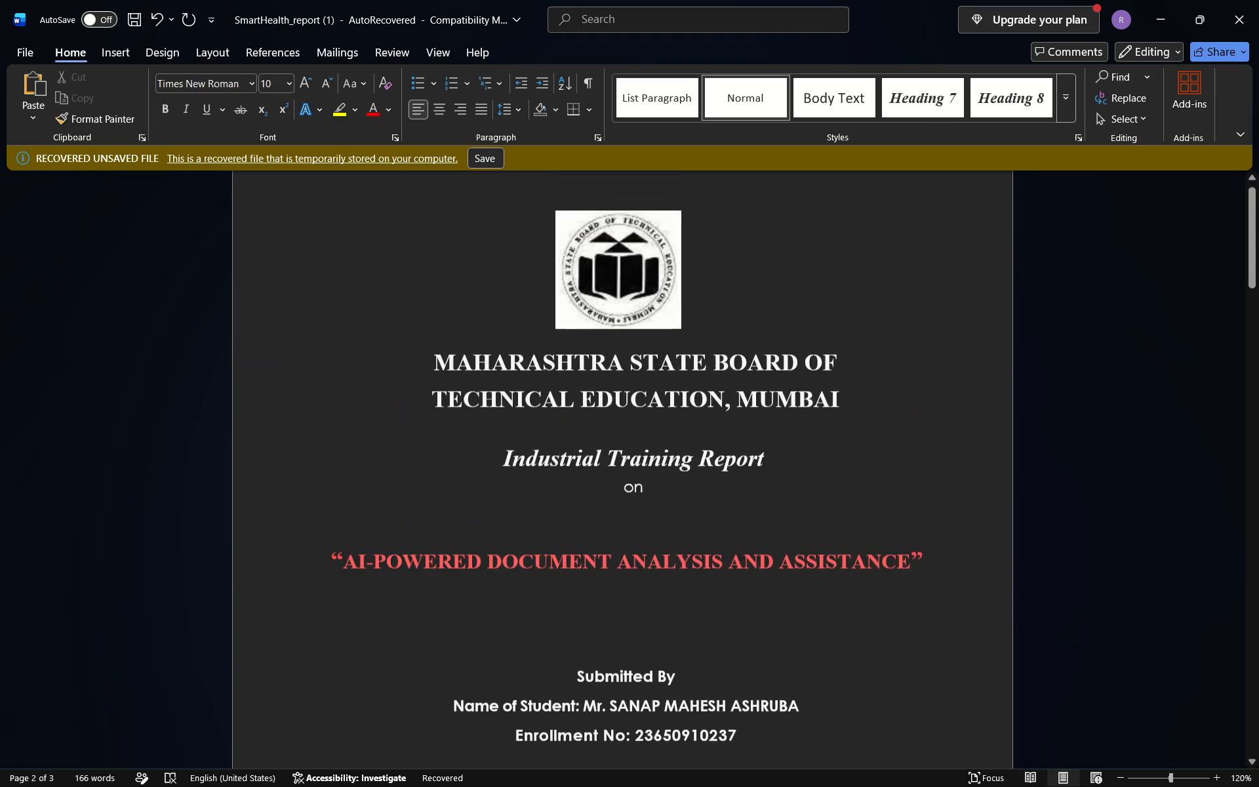
scroll(689, 528, "up", 2)
scroll(689, 528, "down", 4)
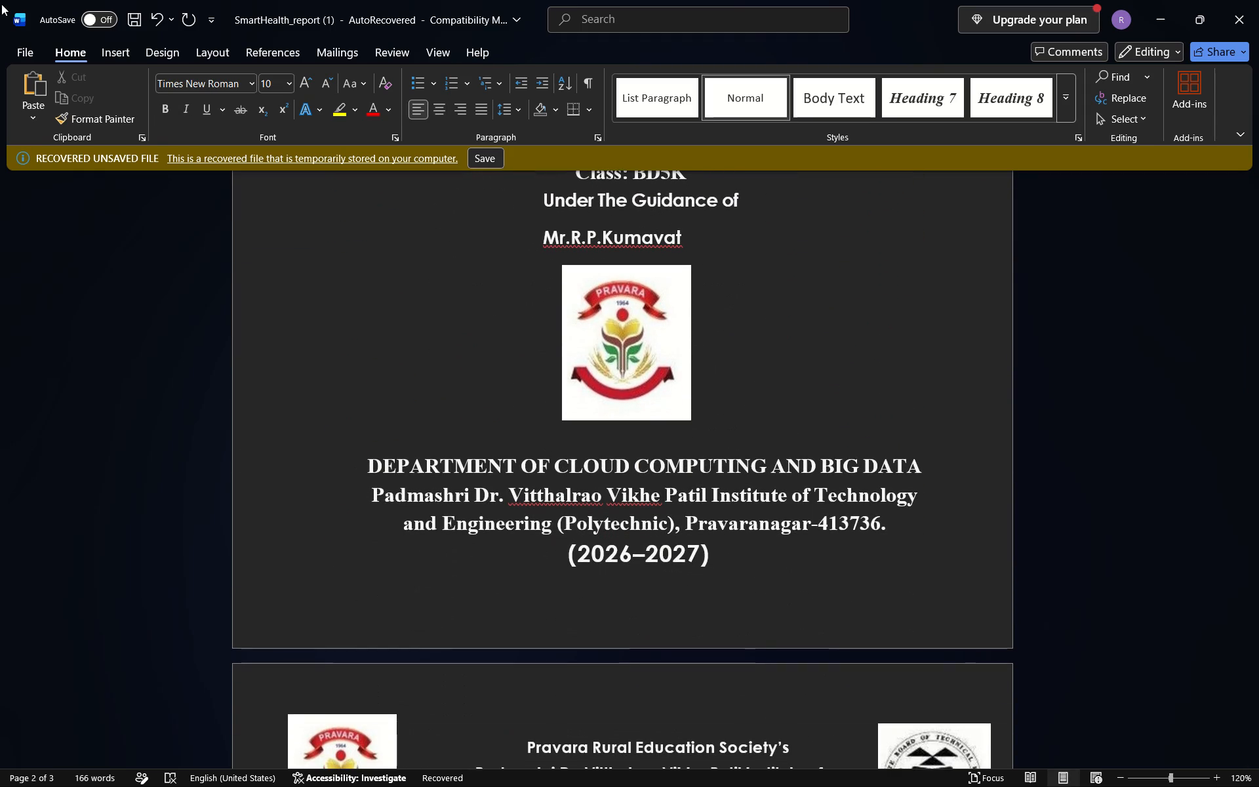
left_click(23, 52)
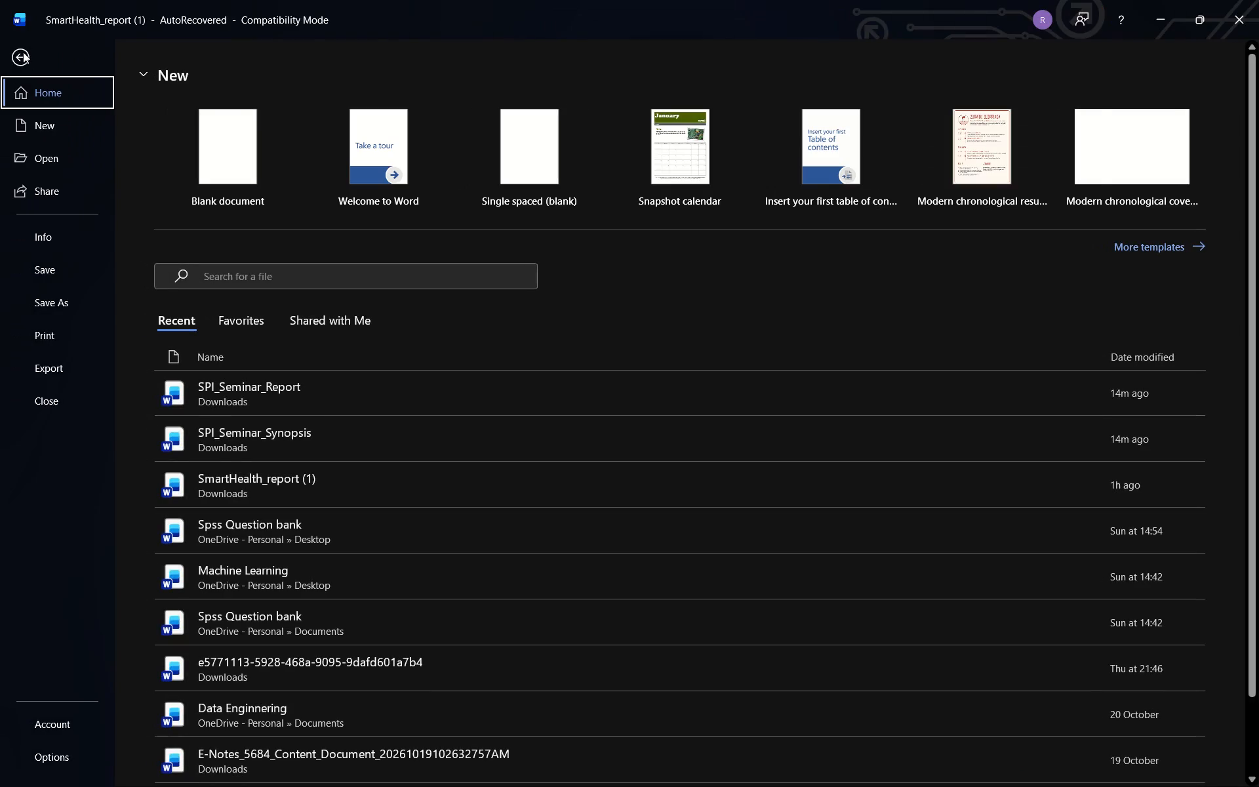
left_click(76, 306)
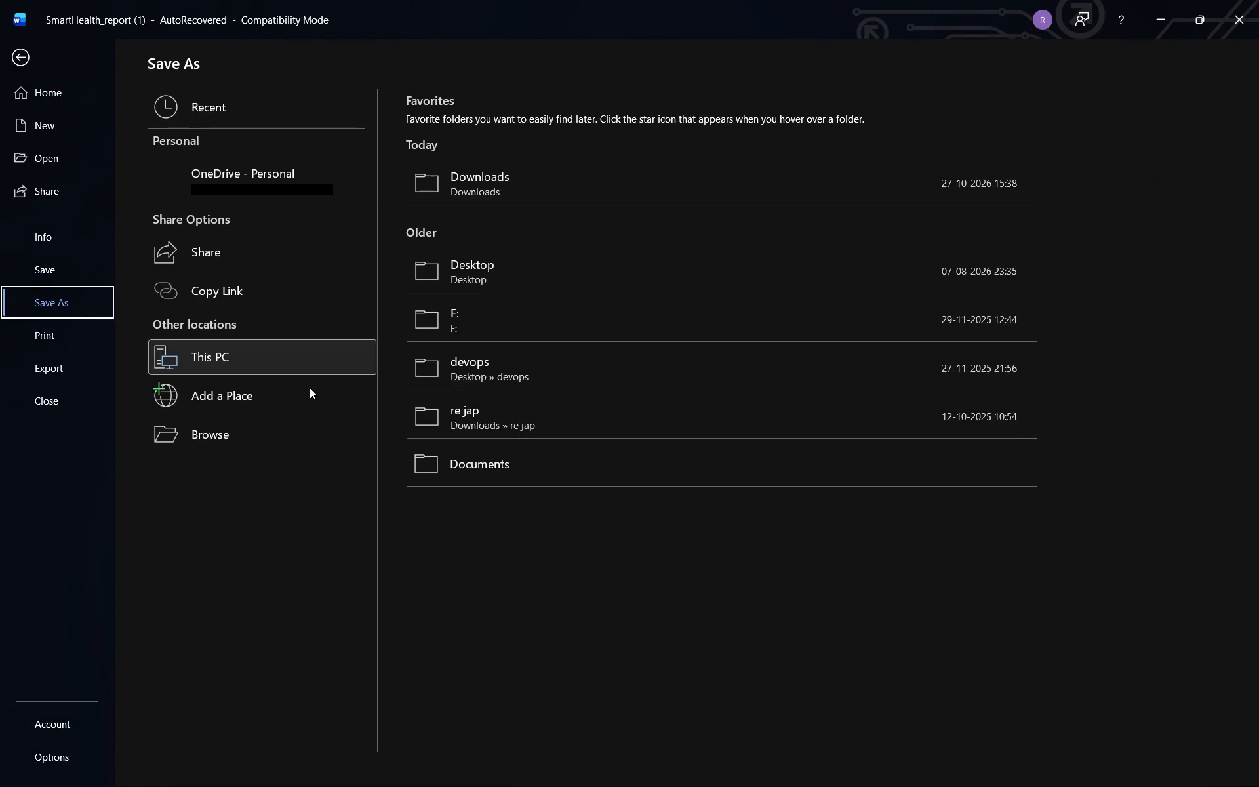
left_click(279, 427)
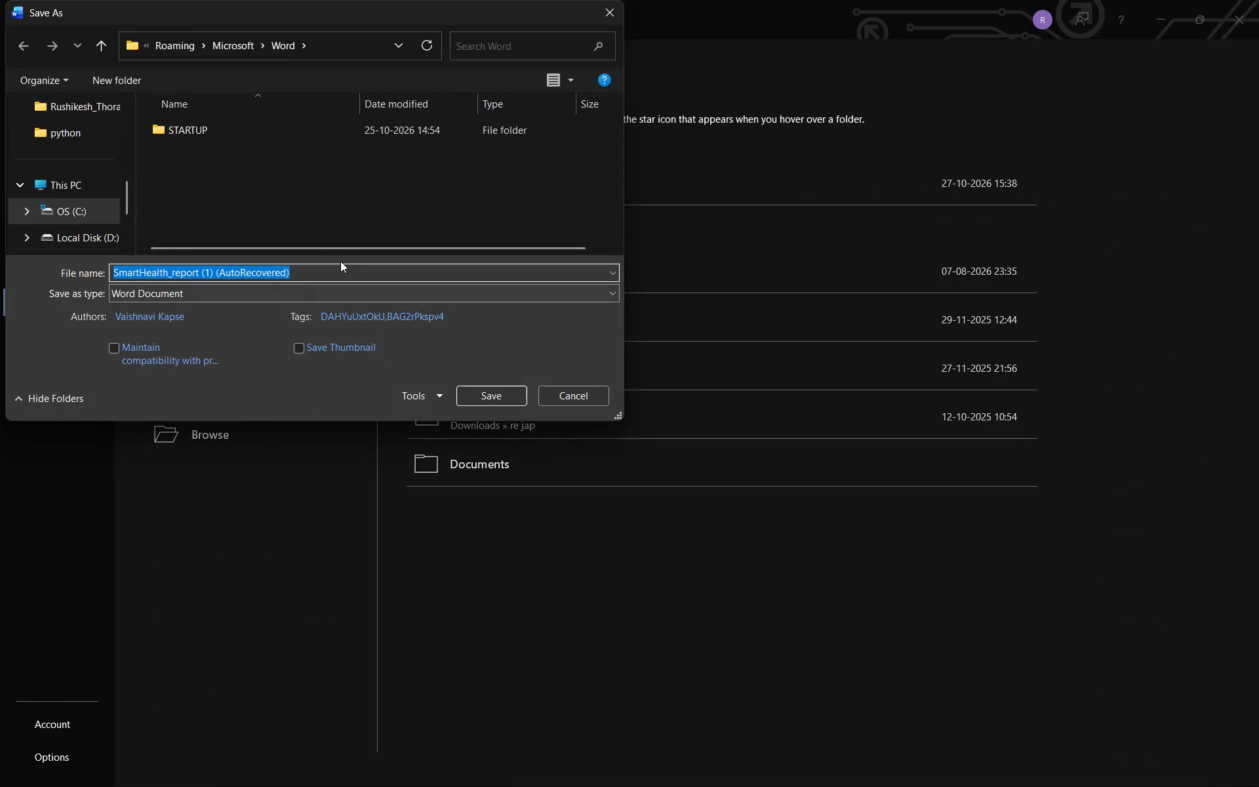
left_click(333, 268)
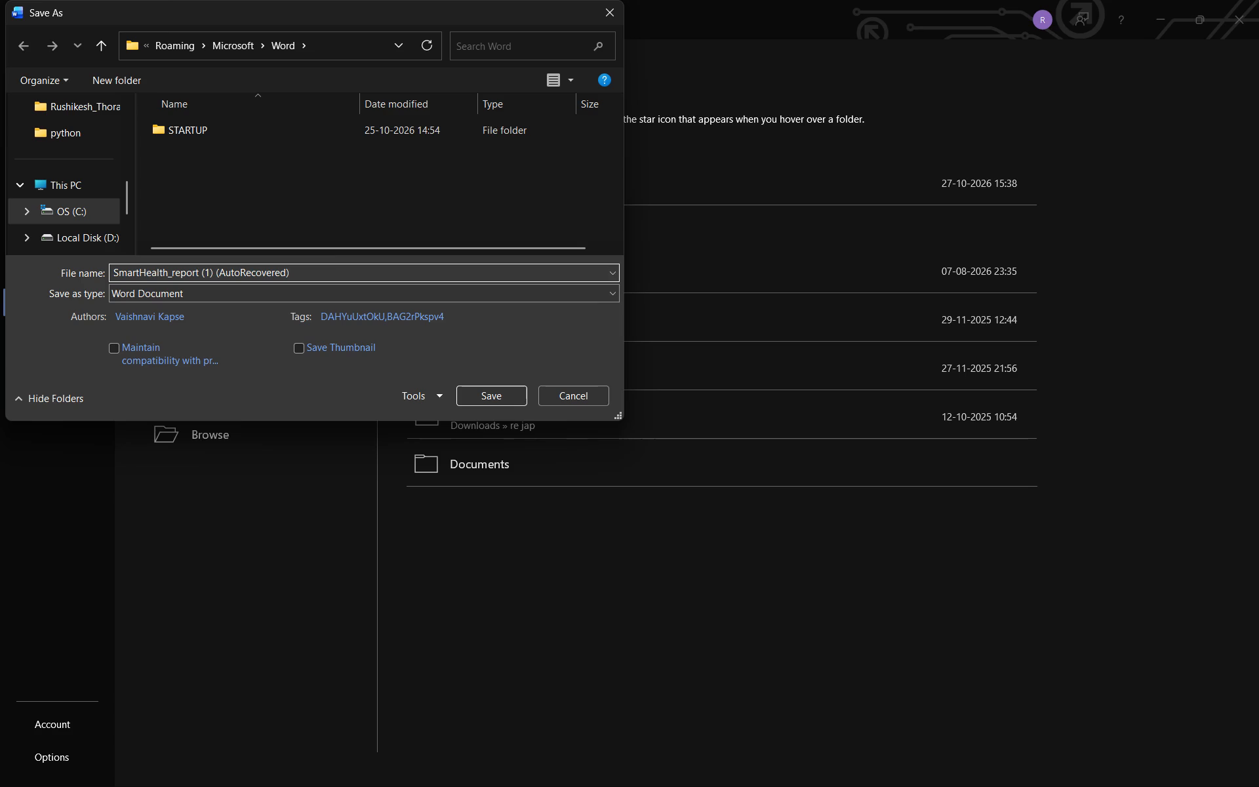
key("BackSpace")
key("BackSpace")
key("BackSpace")
key("BackSpace")
key("BackSpace")
key("BackSpace")
key("BackSpace")
key("BackSpace")
key("BackSpace")
key("BackSpace")
key("BackSpace")
key("BackSpace")
key("BackSpace")
key("BackSpace")
key("BackSpace")
key("BackSpace")
key("BackSpace")
key("BackSpace")
key("BackSpace")
key("BackSpace")
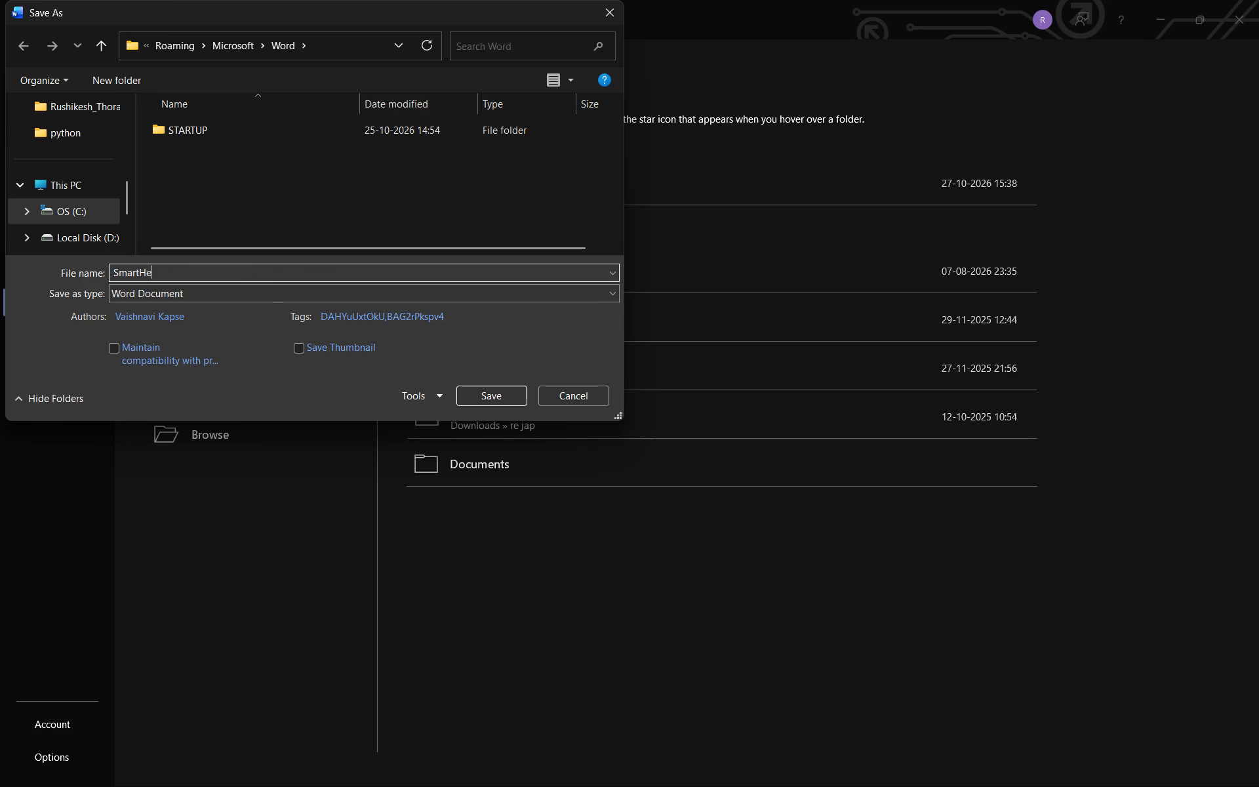
scroll(100, 191, "up", 6)
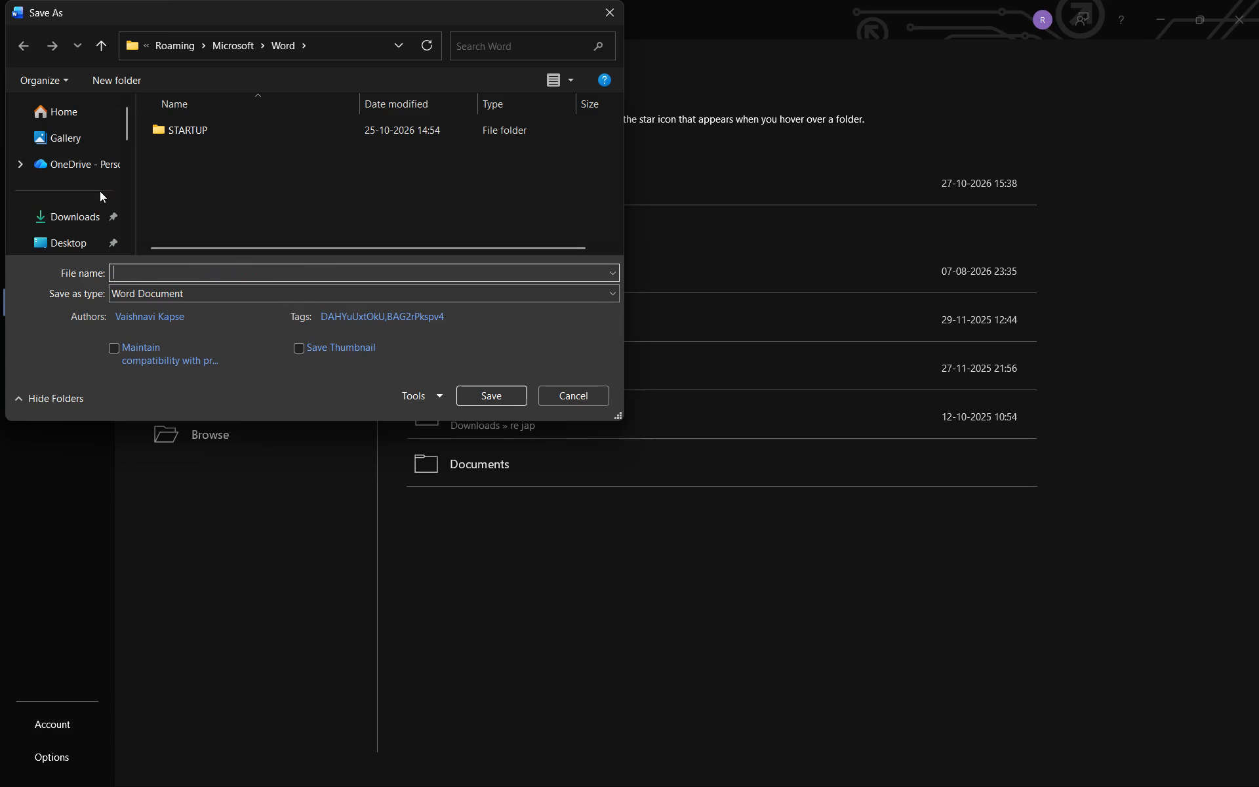
left_click(73, 244)
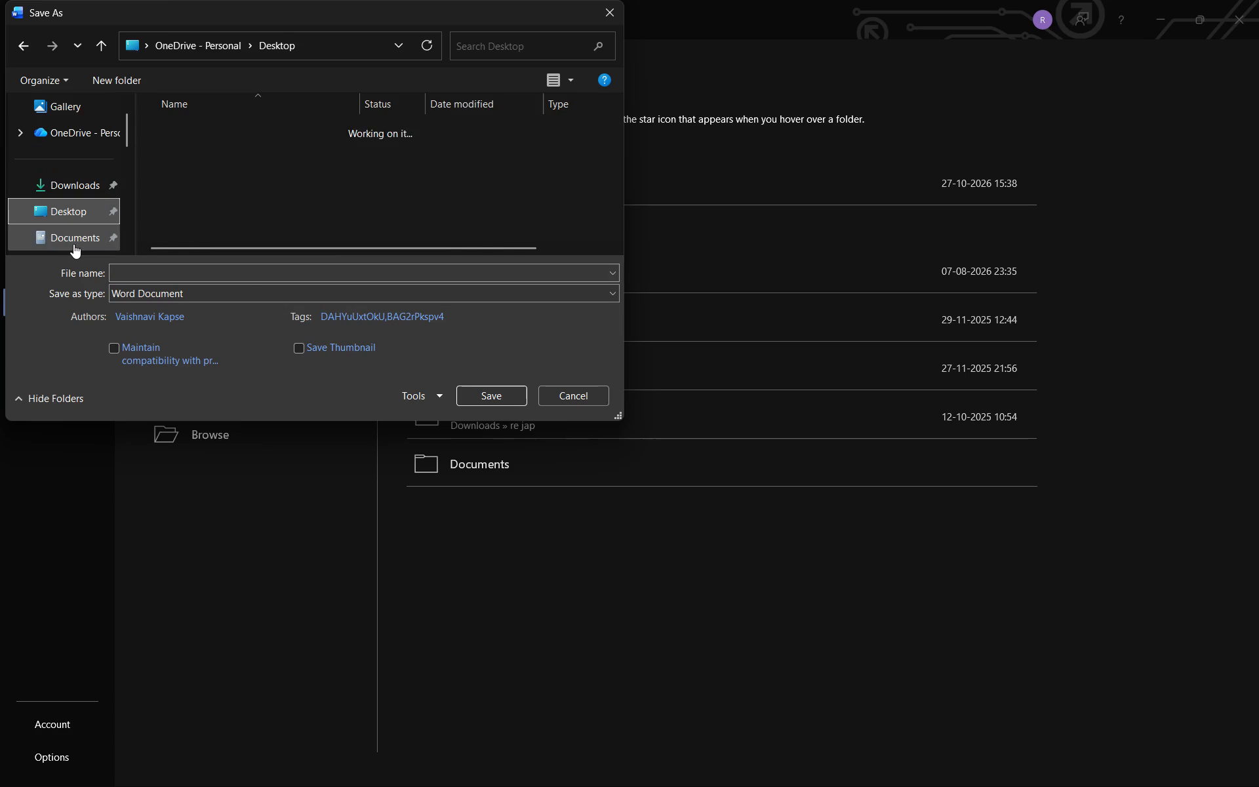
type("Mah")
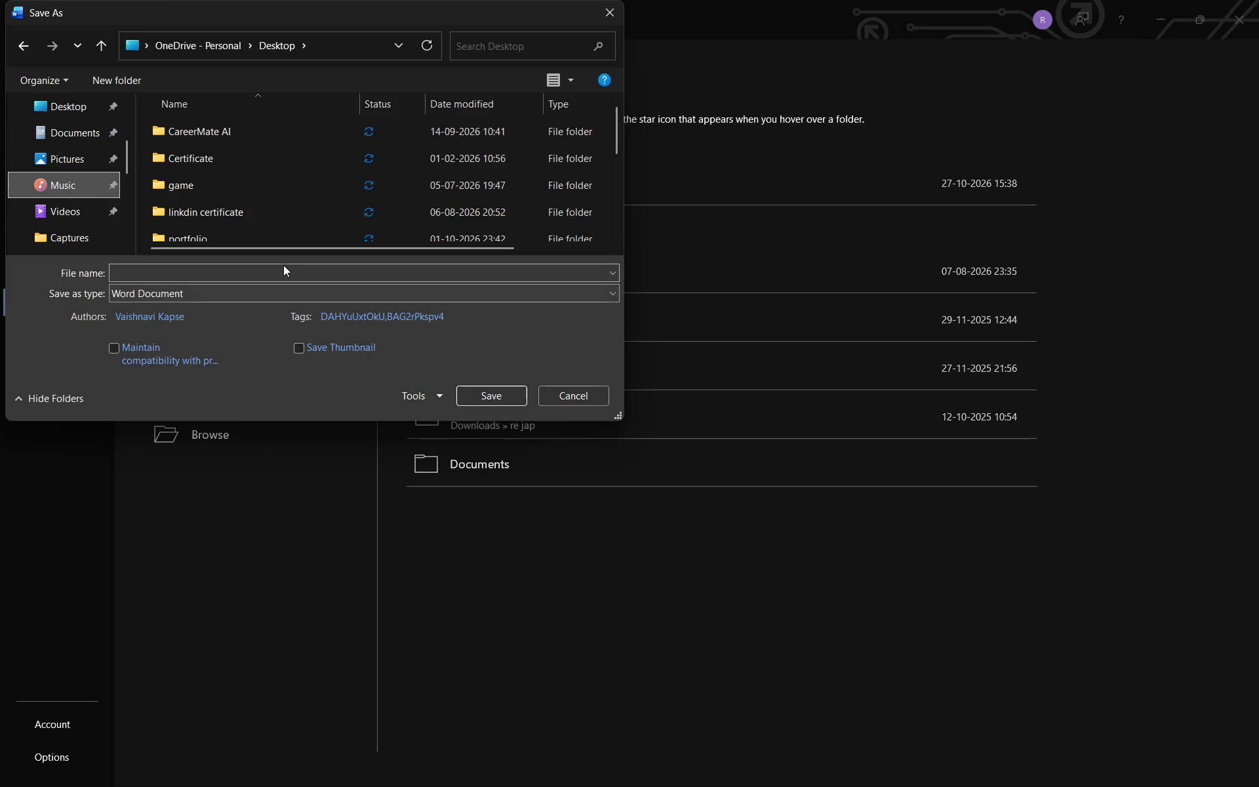
left_click(279, 274)
scroll(83, 174, "up", 4)
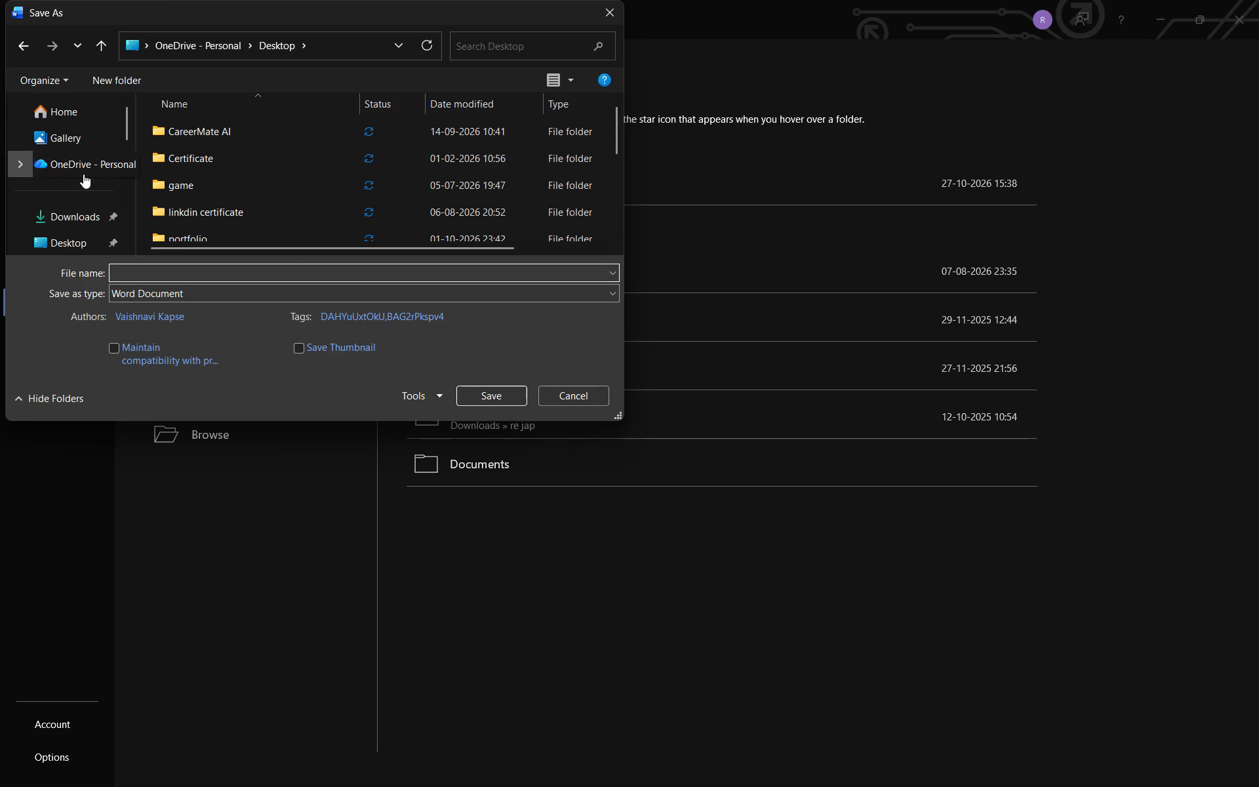
left_click(70, 230)
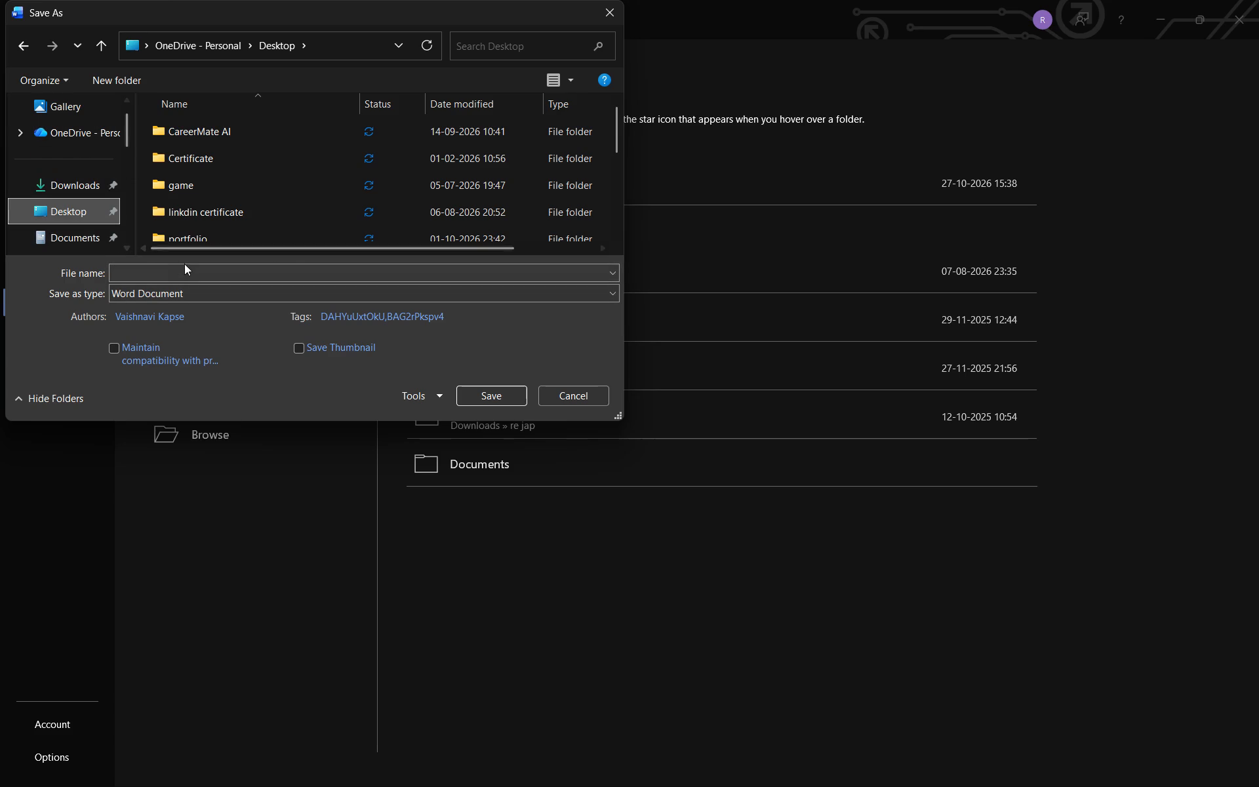
left_click(196, 274)
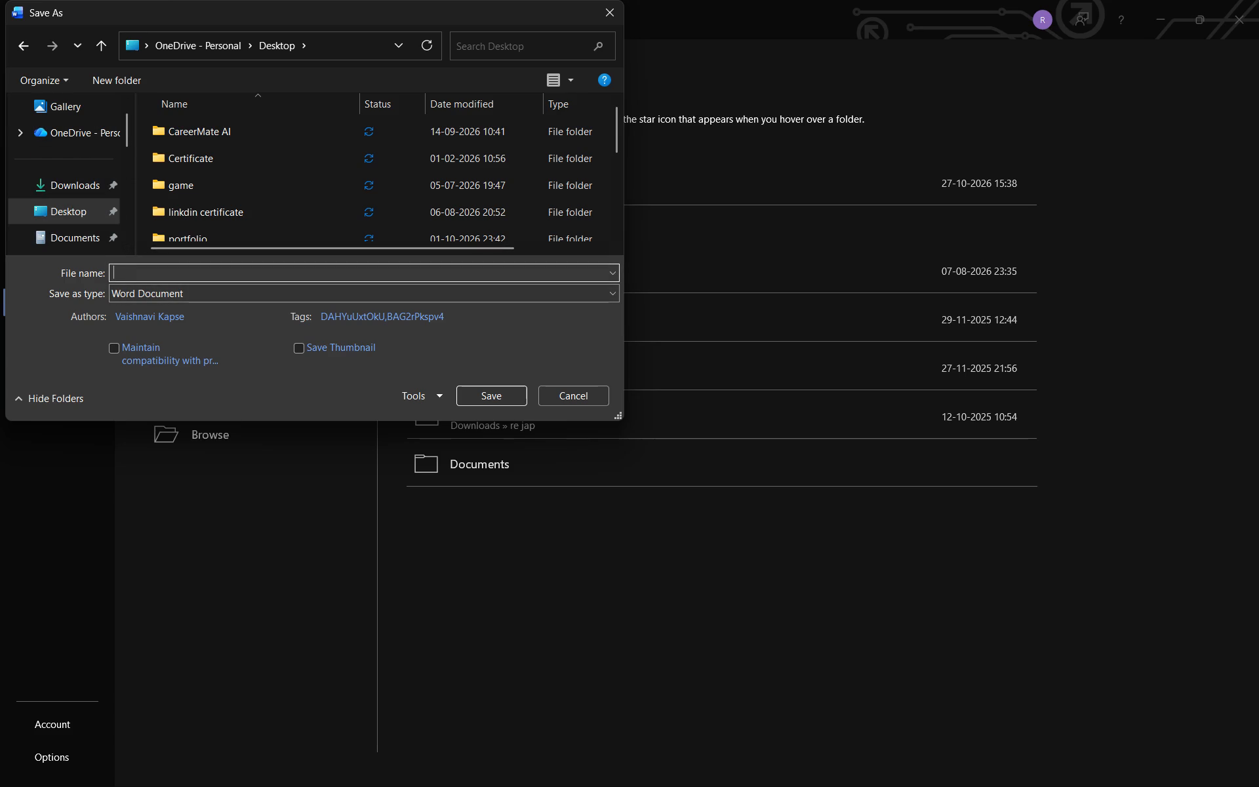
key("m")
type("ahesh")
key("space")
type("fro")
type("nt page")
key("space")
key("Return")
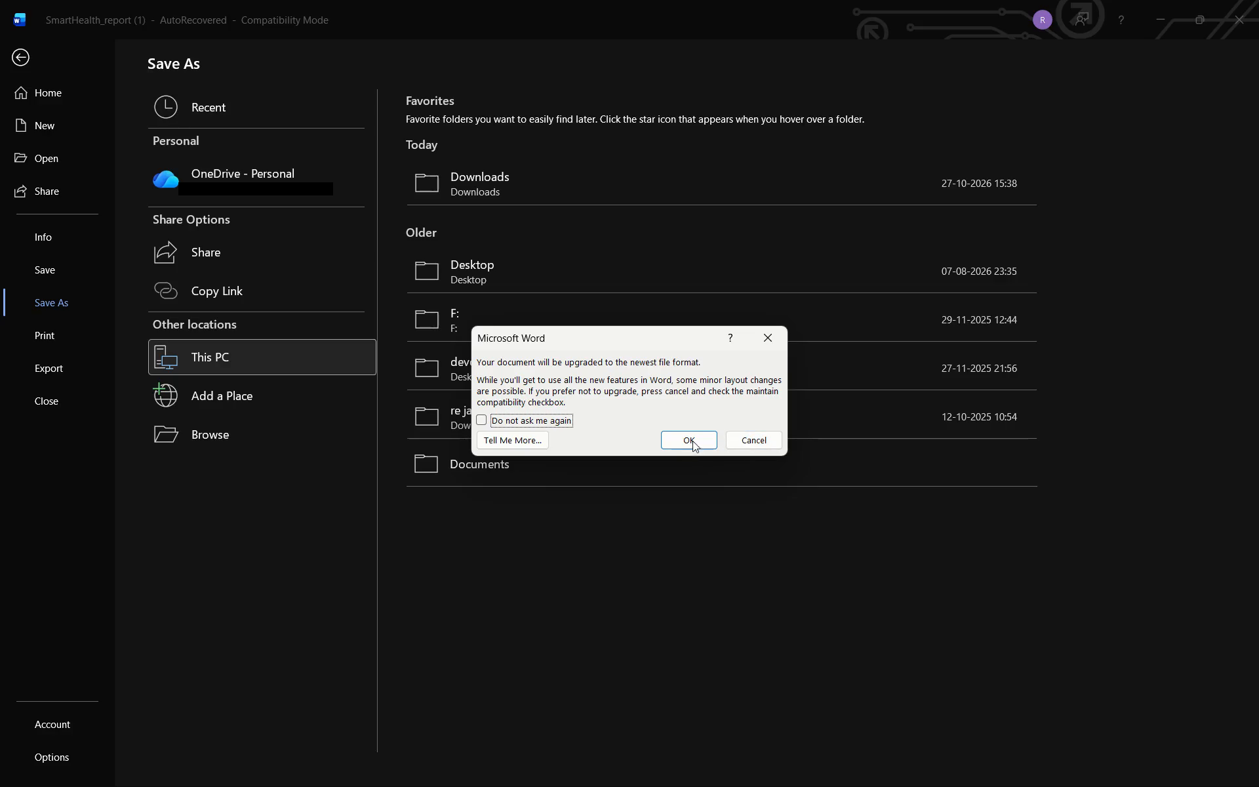
left_click(697, 437)
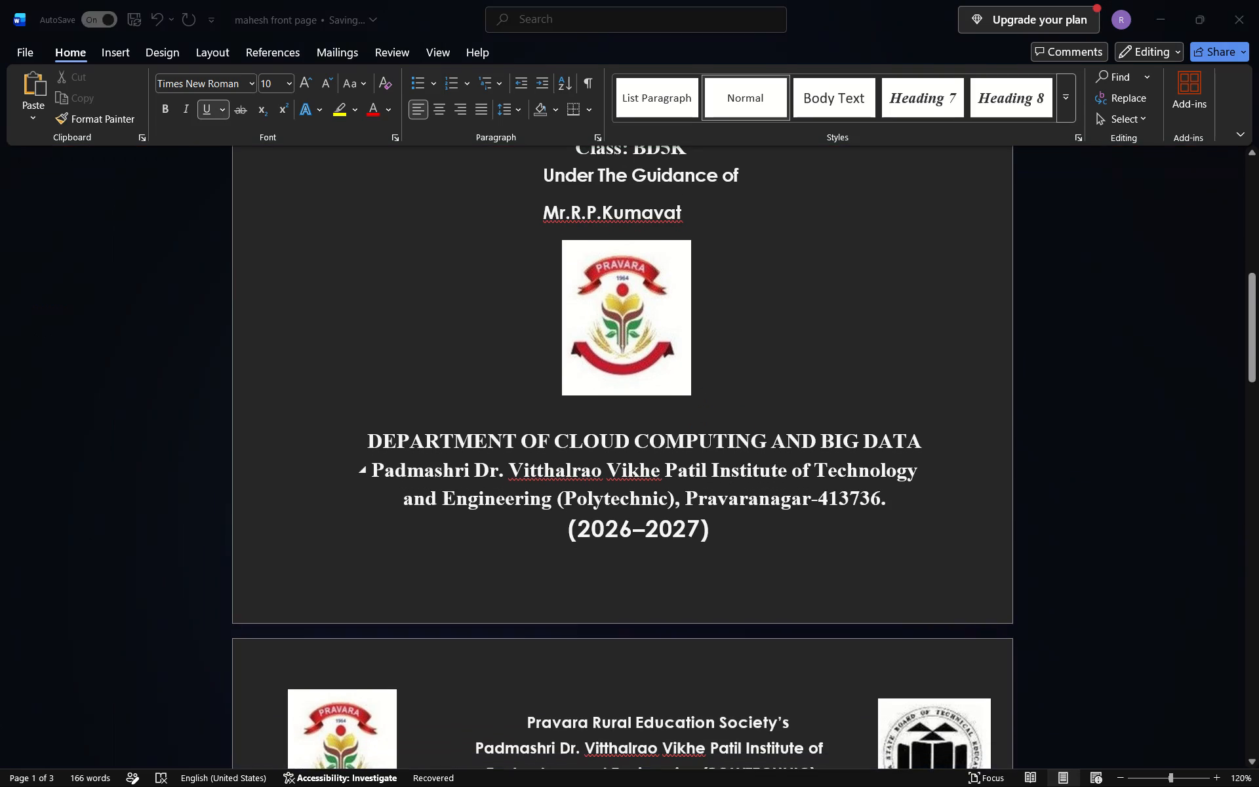
Open "mahesh front page" from the desktop and check its certificate page down to the signature block and the following page.
right_click(662, 369)
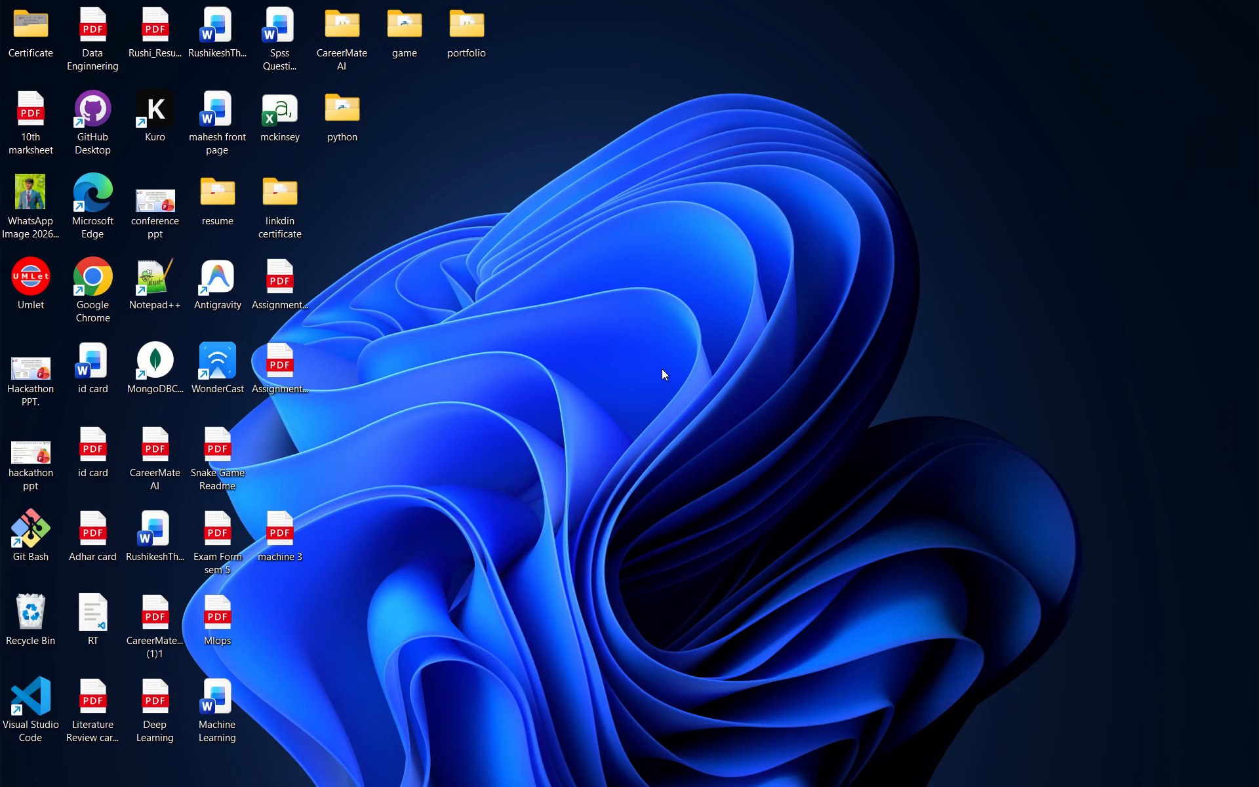
double_click(220, 122)
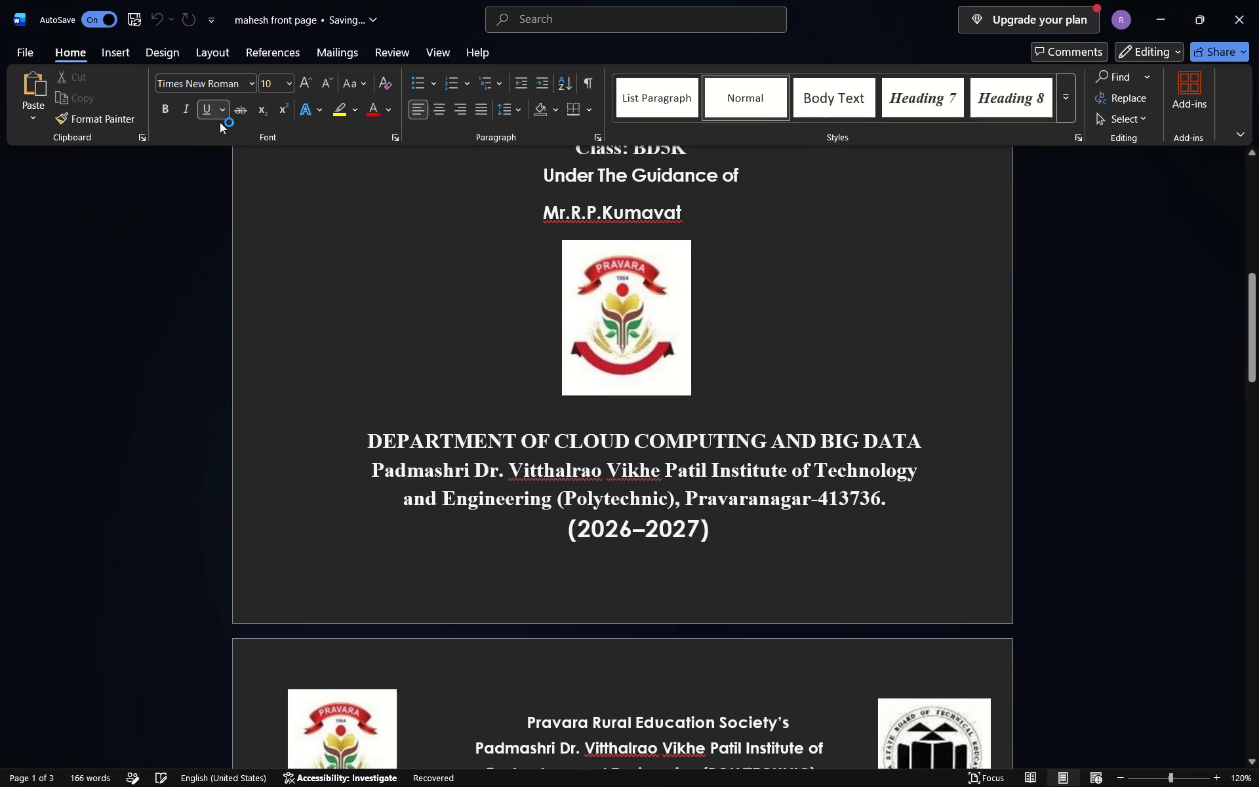
scroll(633, 468, "down", 4)
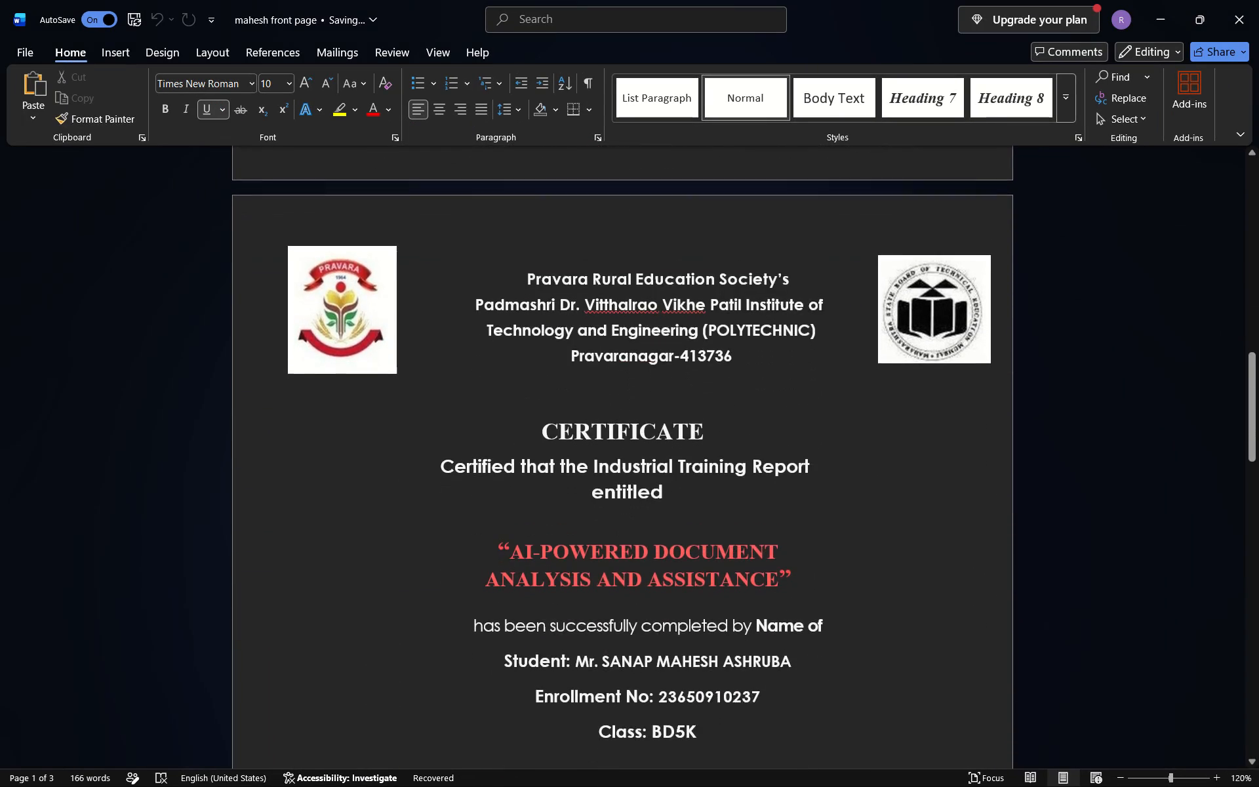
scroll(633, 468, "down", 4)
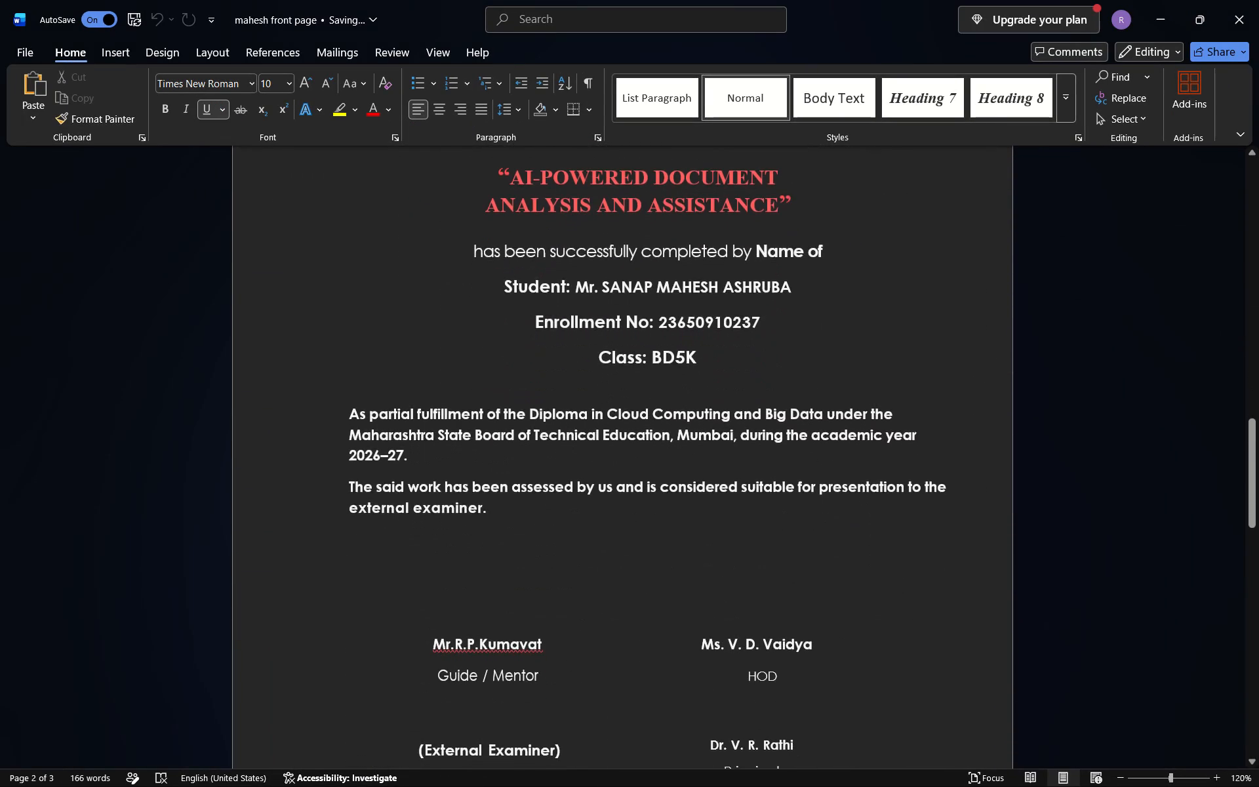
scroll(633, 468, "down", 2)
scroll(633, 468, "up", 6)
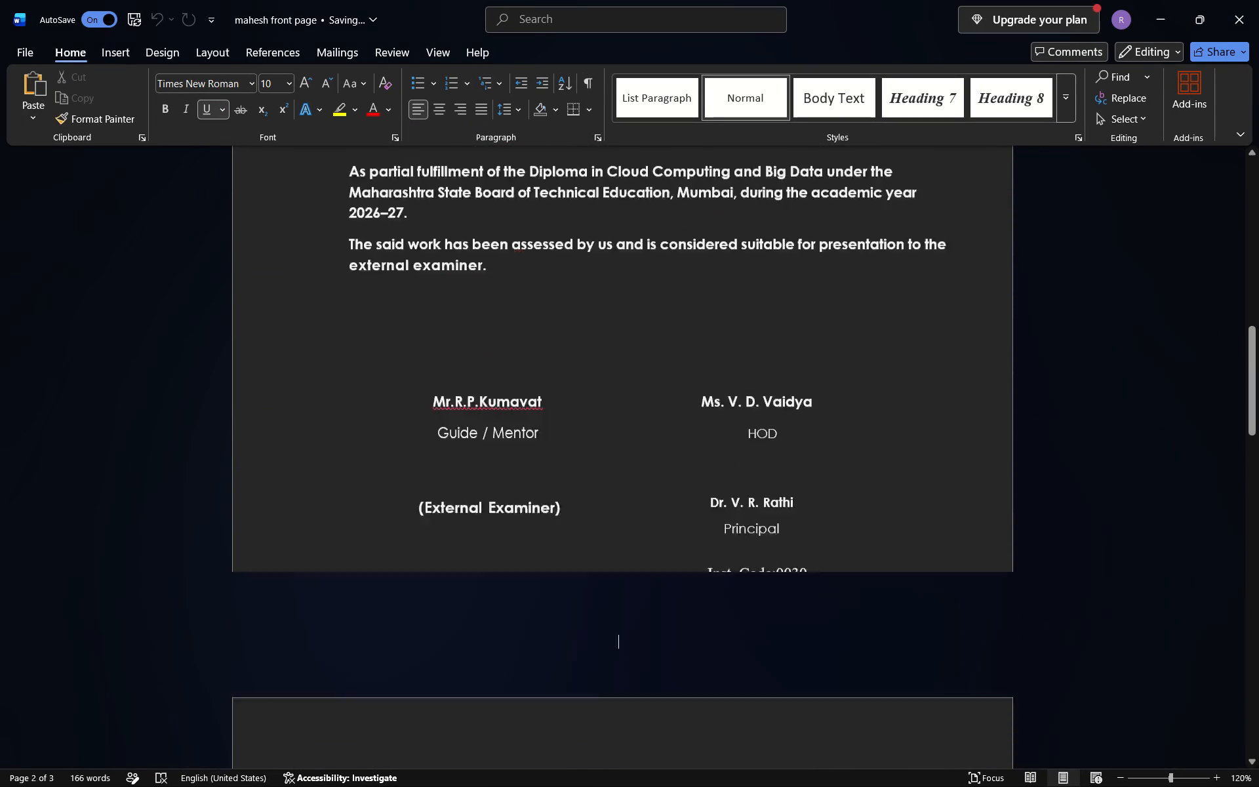
scroll(633, 468, "up", 4)
Close the "mahesh front page" document.
left_click(1258, 0)
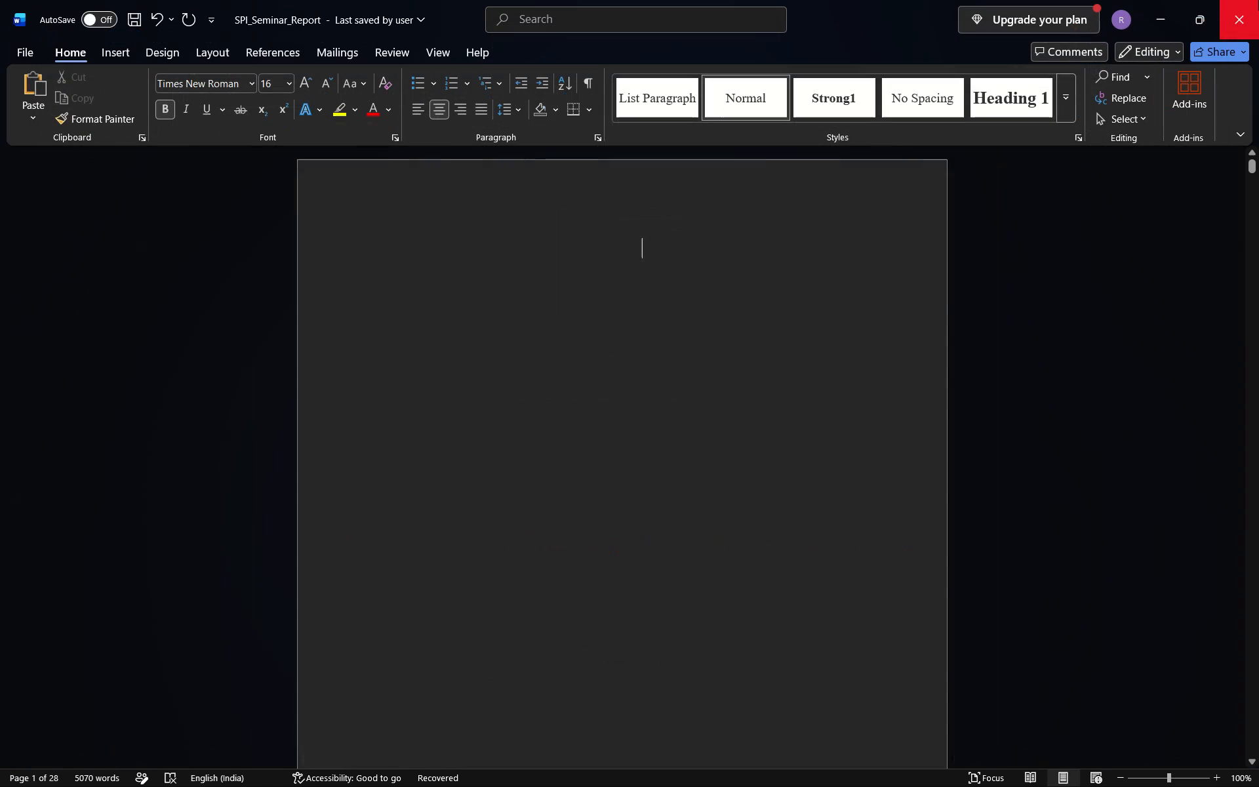
Review SPI_Seminar_Report from the blank first page through Chapter 1 into the Chapter 2 literature survey.
scroll(711, 611, "up", 5)
scroll(711, 611, "down", 7)
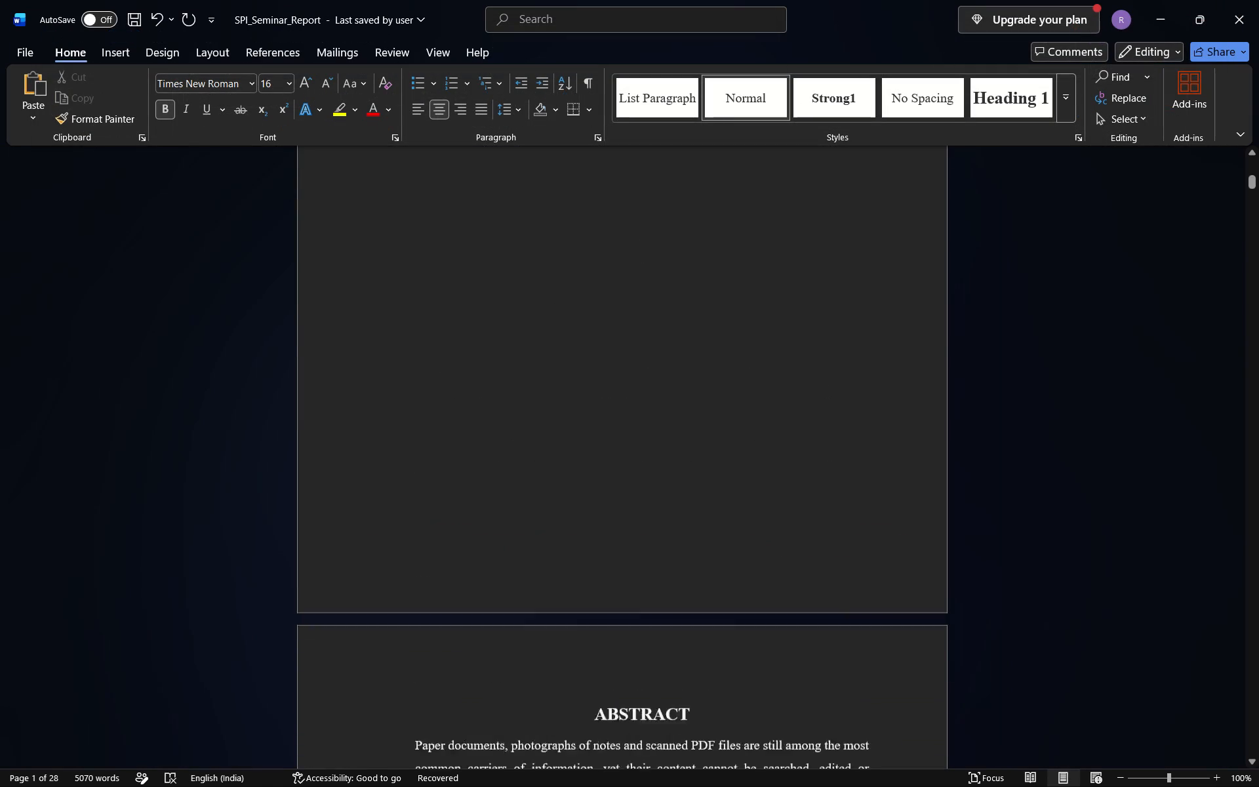
scroll(711, 611, "down", 2)
scroll(711, 611, "up", 12)
scroll(711, 611, "down", 8)
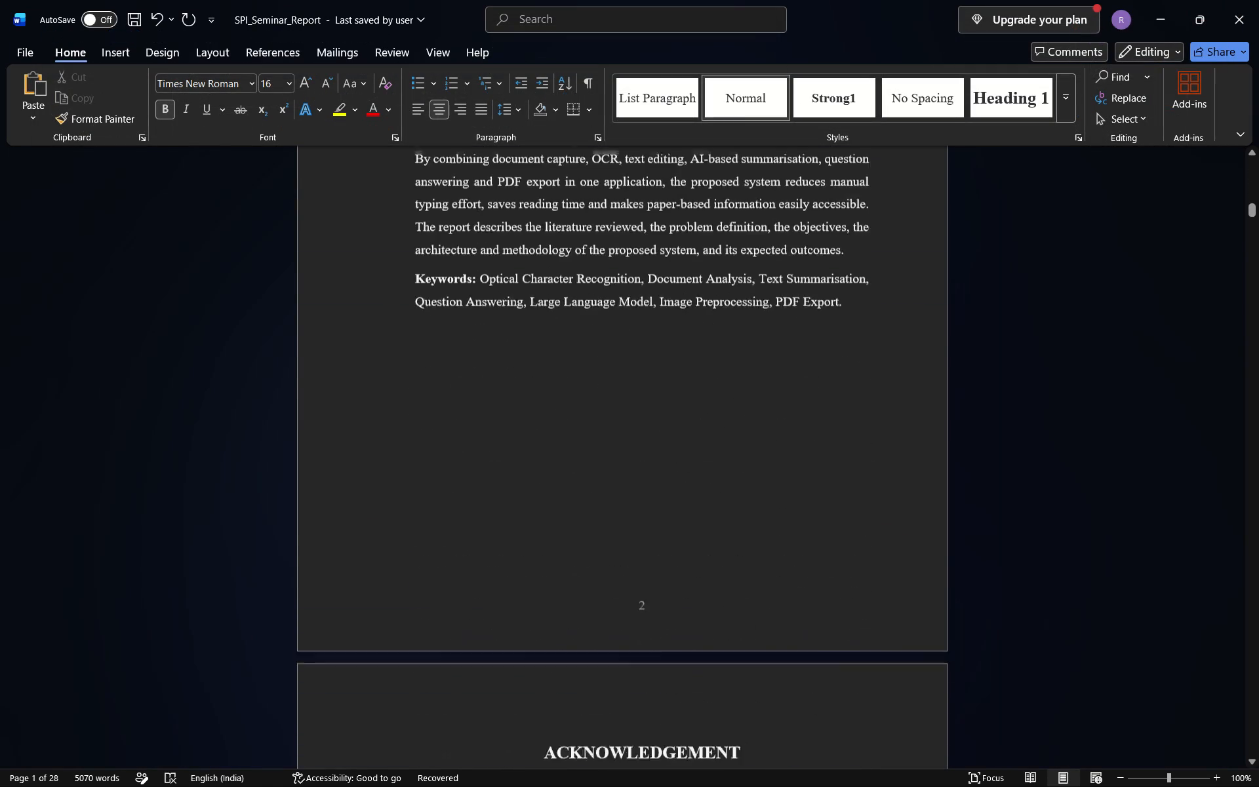
scroll(711, 611, "down", 16)
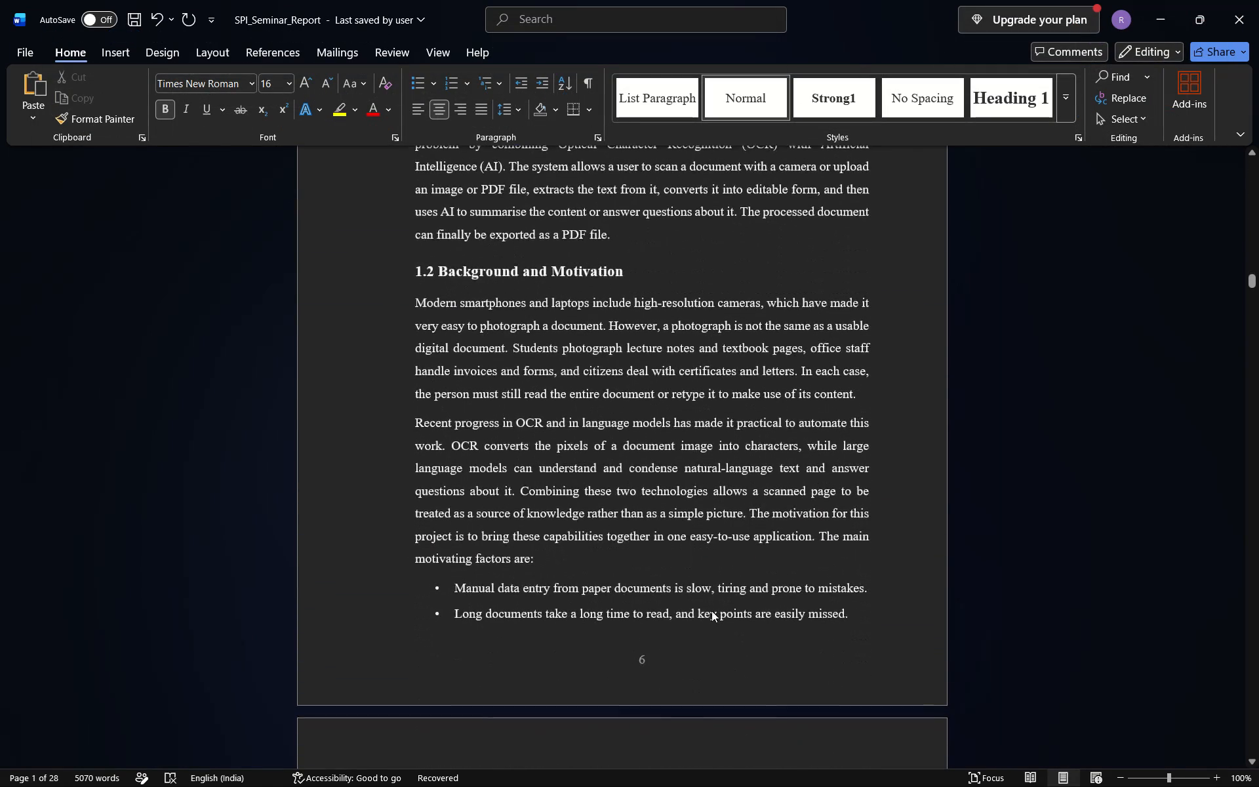
scroll(711, 611, "down", 16)
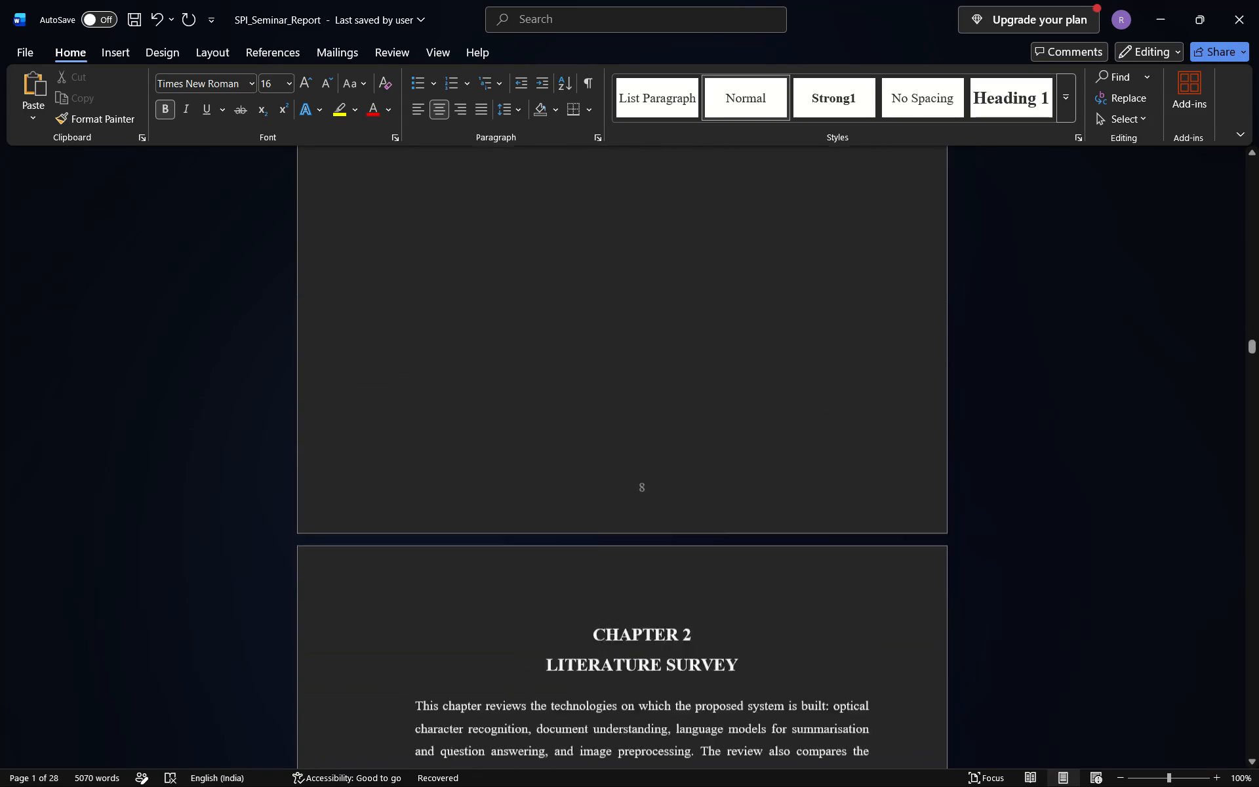
scroll(711, 611, "down", 5)
Delete the paragraph starting "A known weakness of language models", just before section 2.4 Image Preprocessing for OCR.
scroll(711, 611, "up", 5)
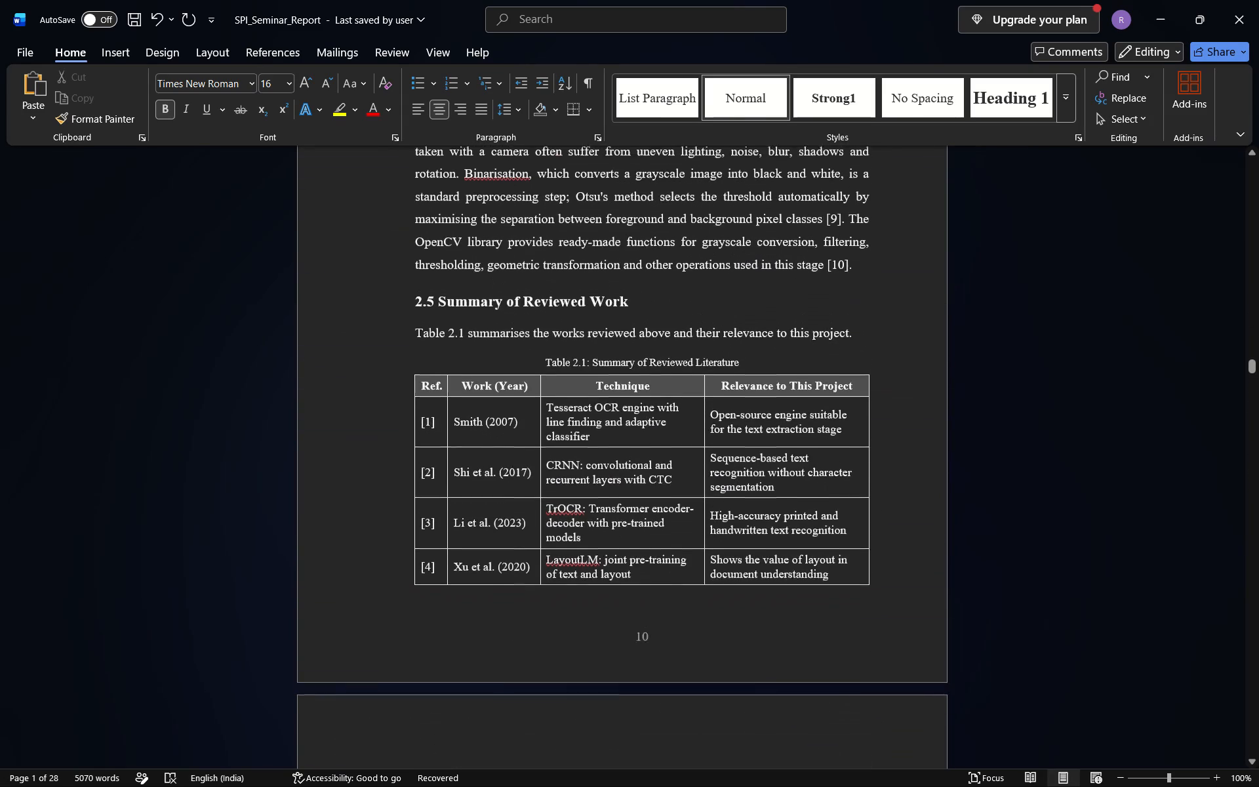
scroll(711, 611, "up", 2)
scroll(684, 468, "up", 1)
scroll(684, 468, "down", 1)
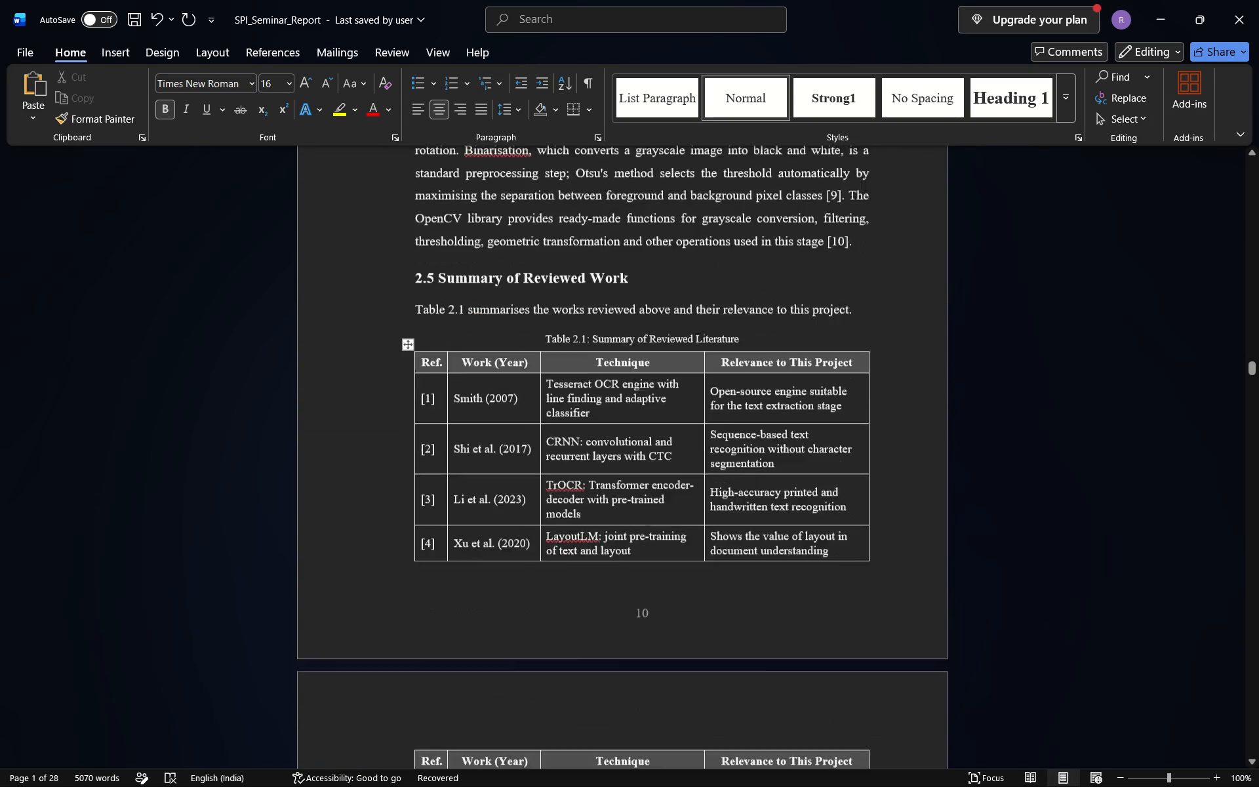
scroll(684, 468, "down", 1)
scroll(684, 468, "up", 3)
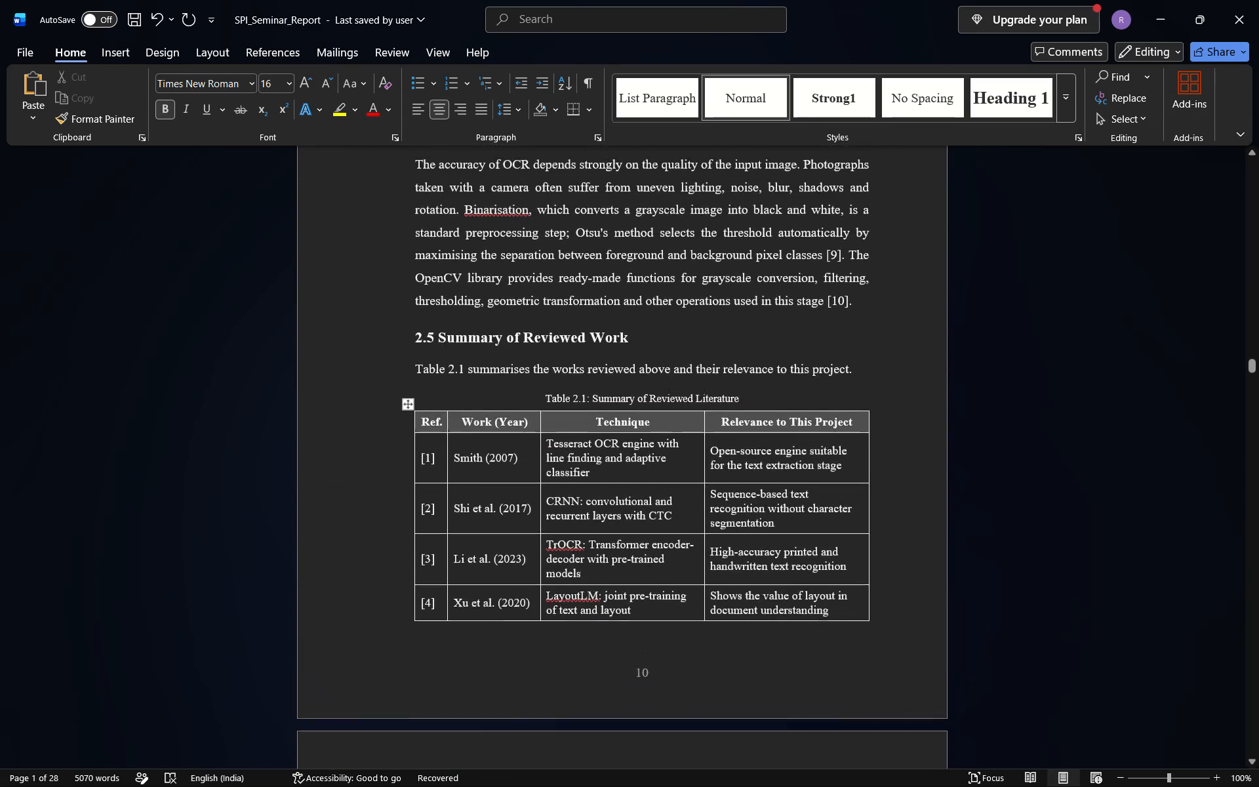
scroll(684, 468, "up", 4)
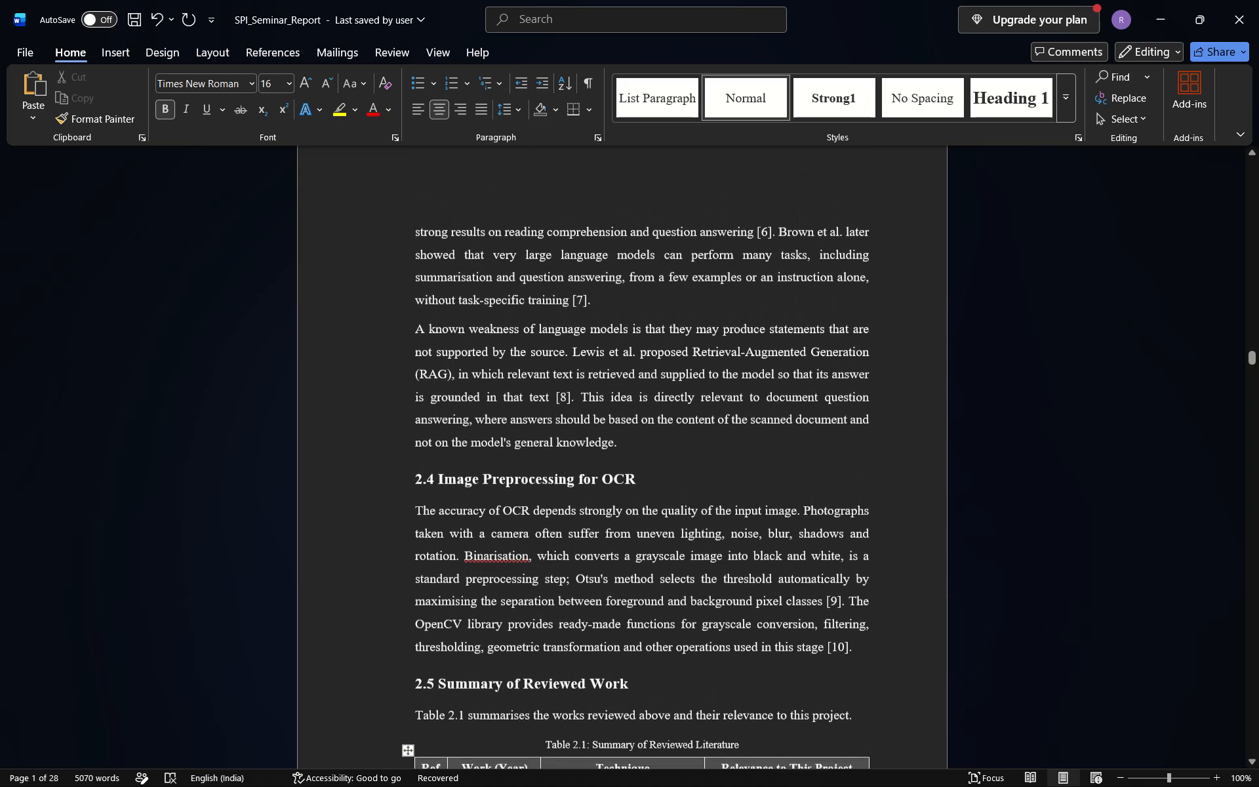
left_click_drag(636, 456, 409, 337)
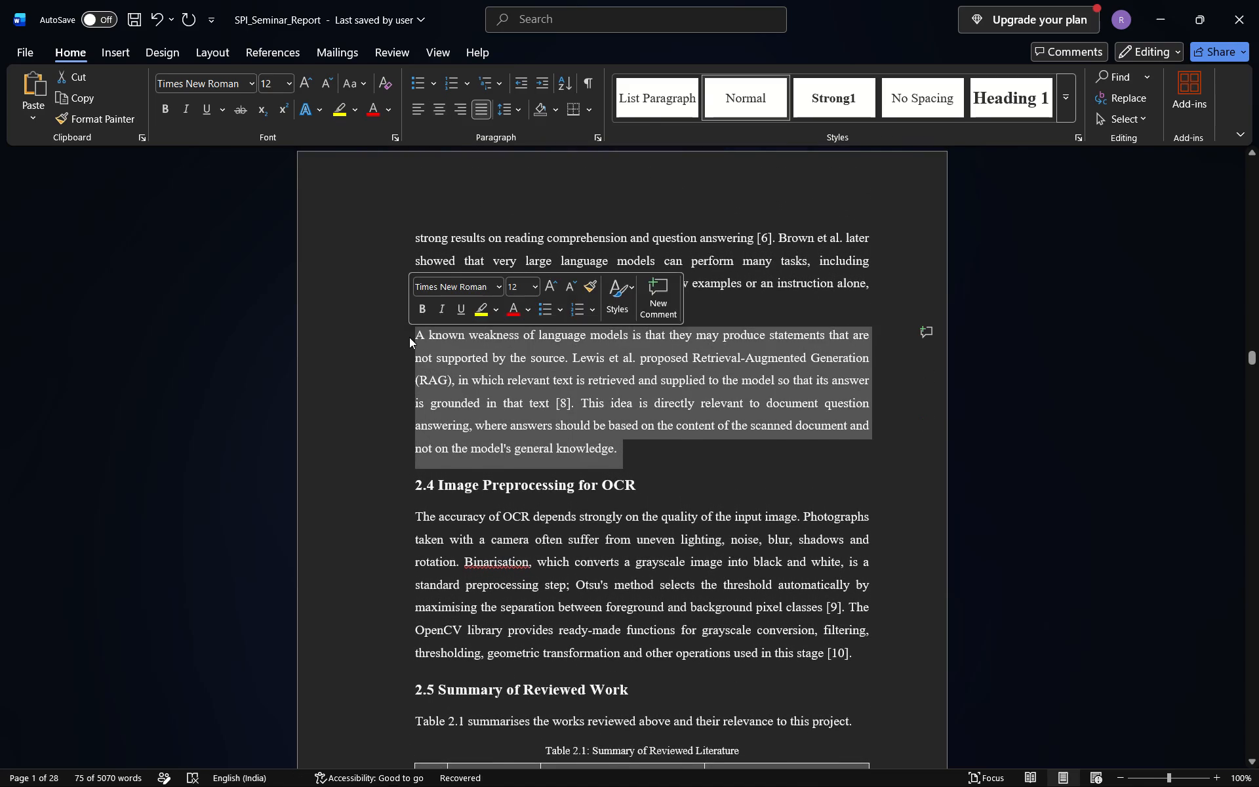
key("BackSpace")
Delete rows [9] and [10] of Table 2.1, which spill onto the page with section 2.6.
scroll(617, 447, "down", 3)
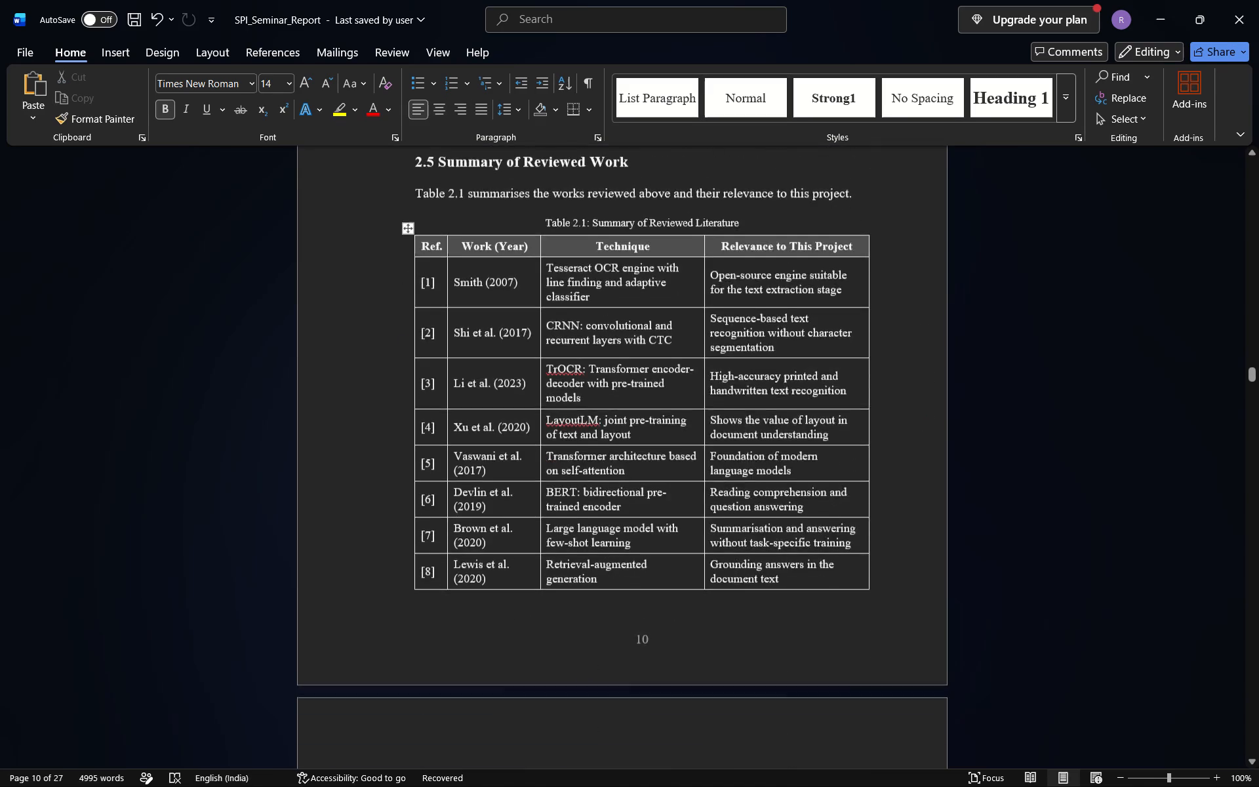
scroll(617, 447, "down", 3)
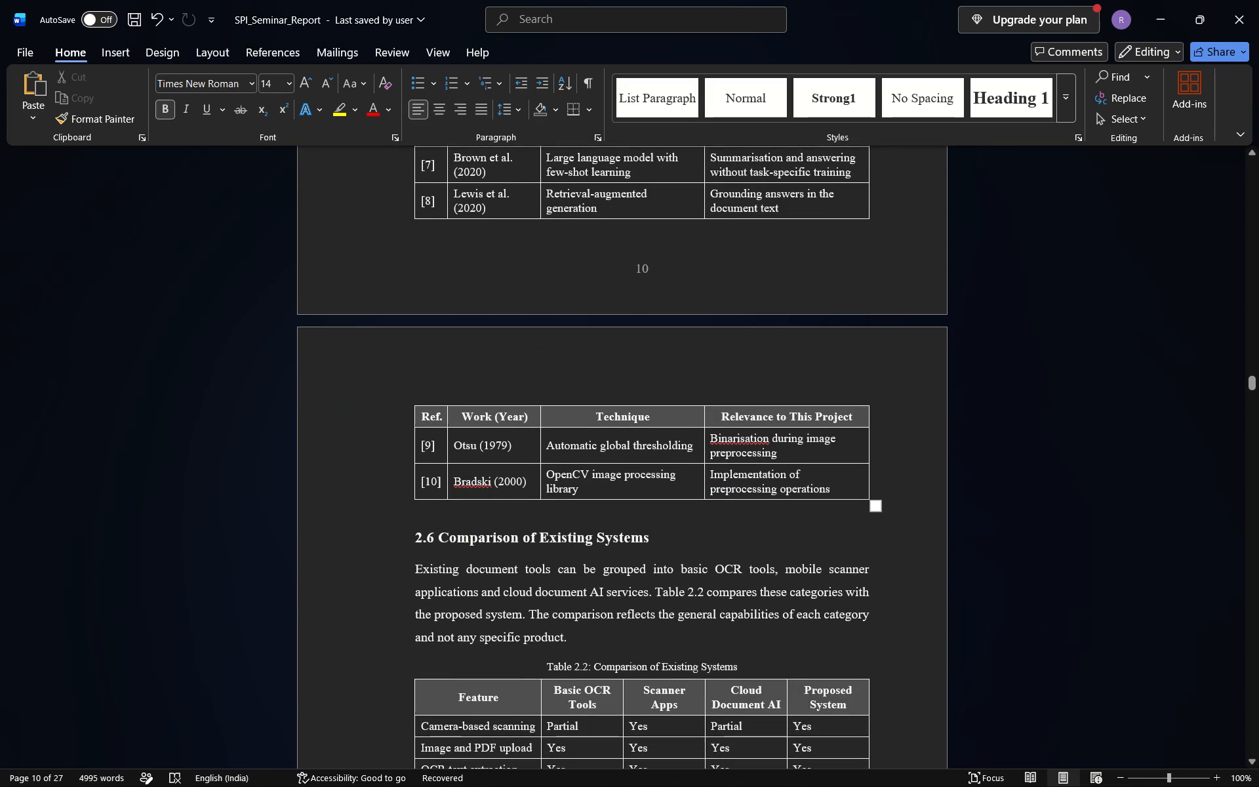
left_click_drag(884, 531, 410, 413)
left_click(749, 514)
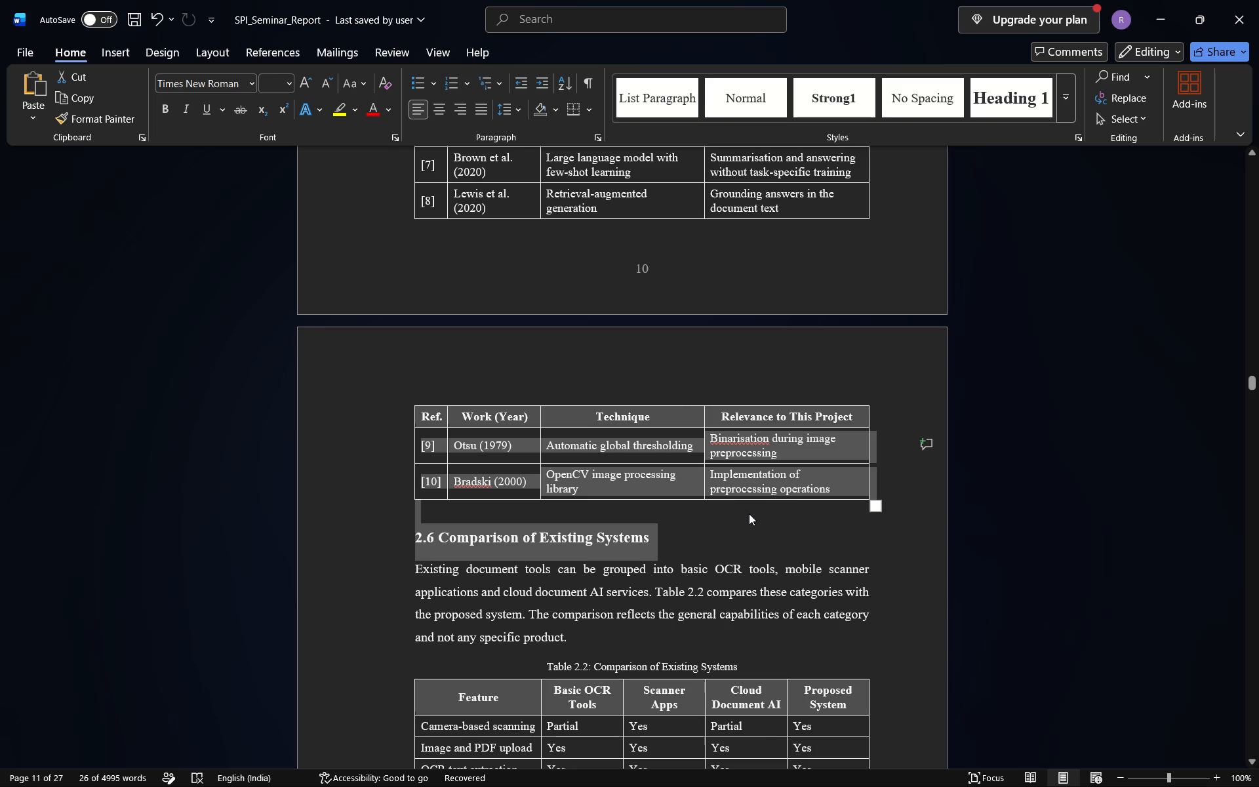
left_click_drag(894, 482, 572, 421)
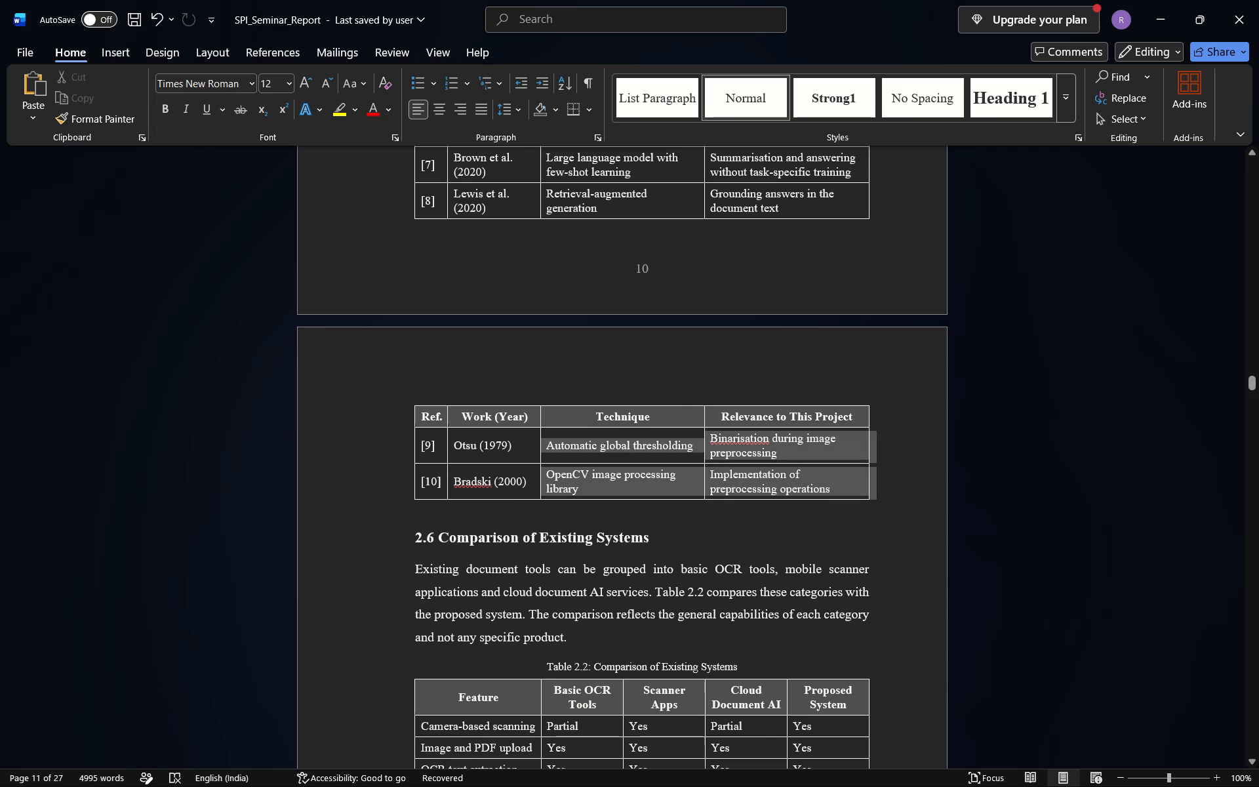
left_click_drag(572, 421, 409, 413)
key("BackSpace")
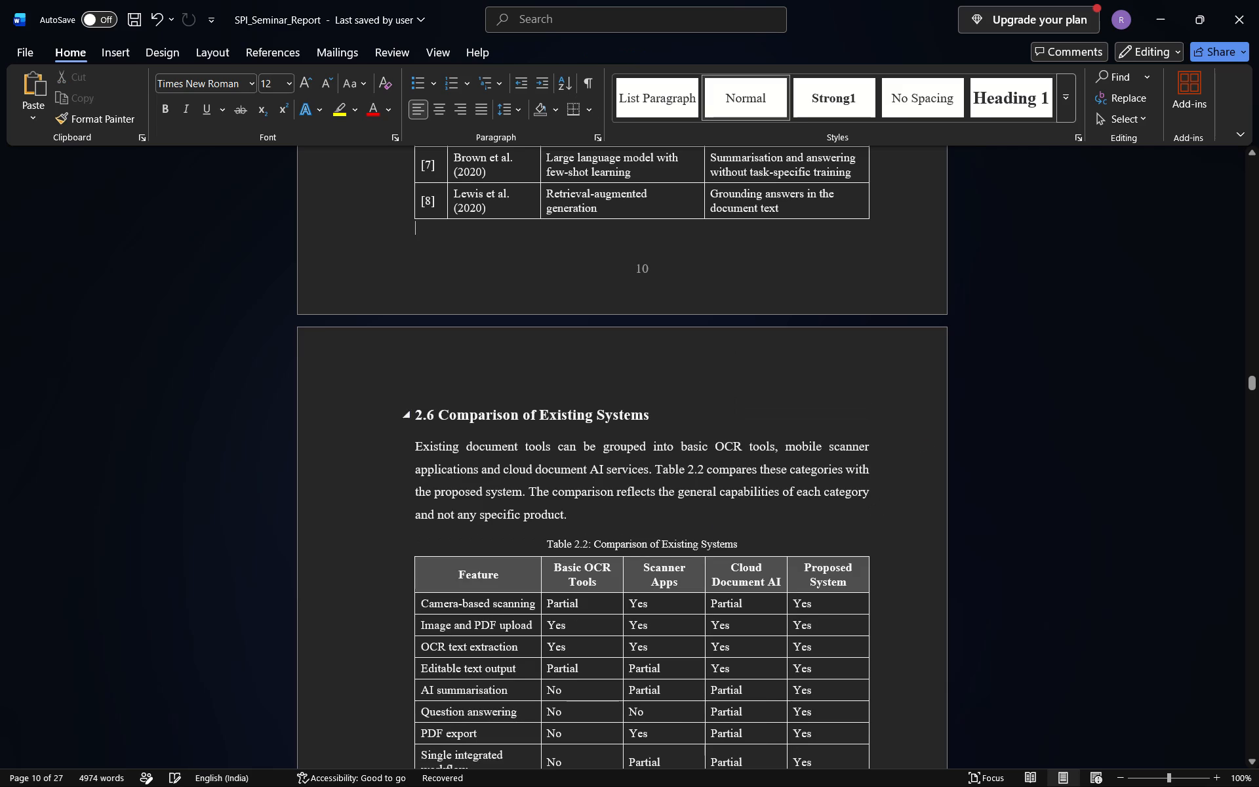
Check the layout of Chapters 3 to 5, including Table 4.1 and the system architecture diagram in Figure 5.1.
scroll(548, 429, "down", 7)
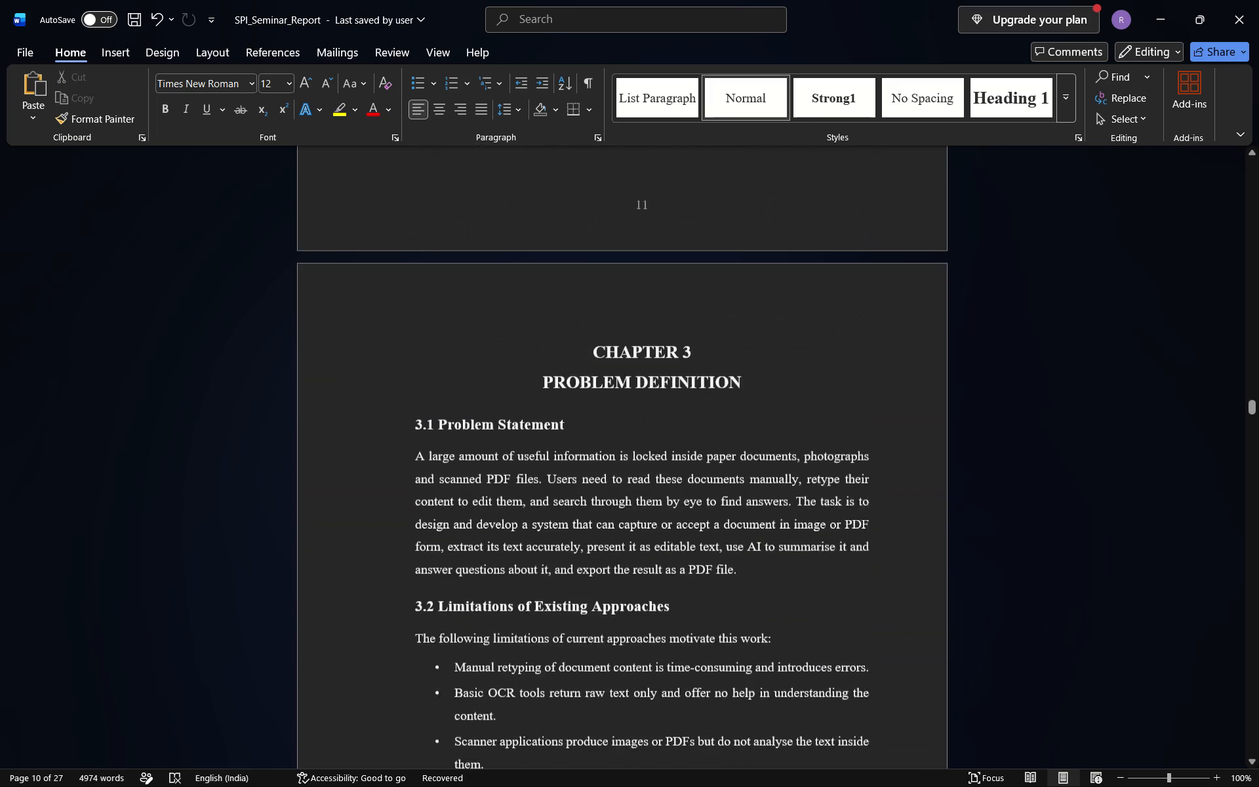
scroll(548, 429, "down", 8)
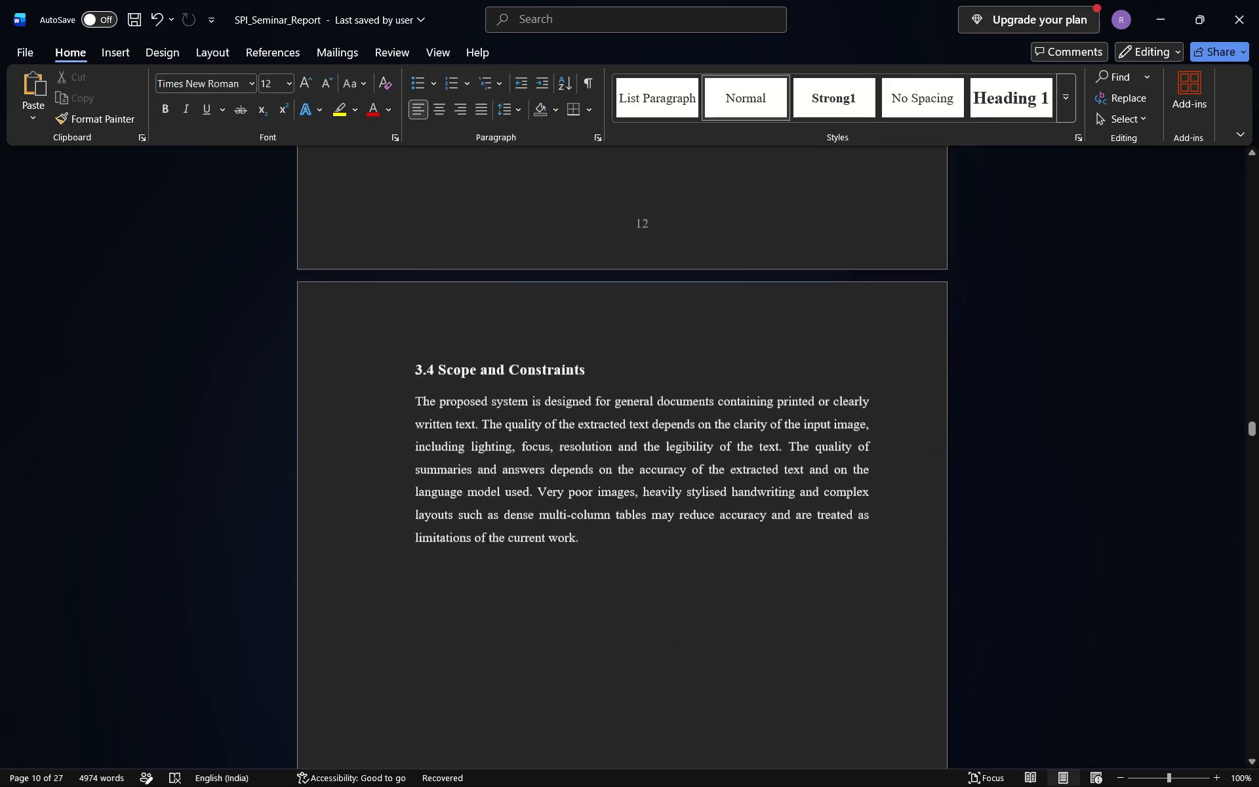
scroll(548, 429, "down", 9)
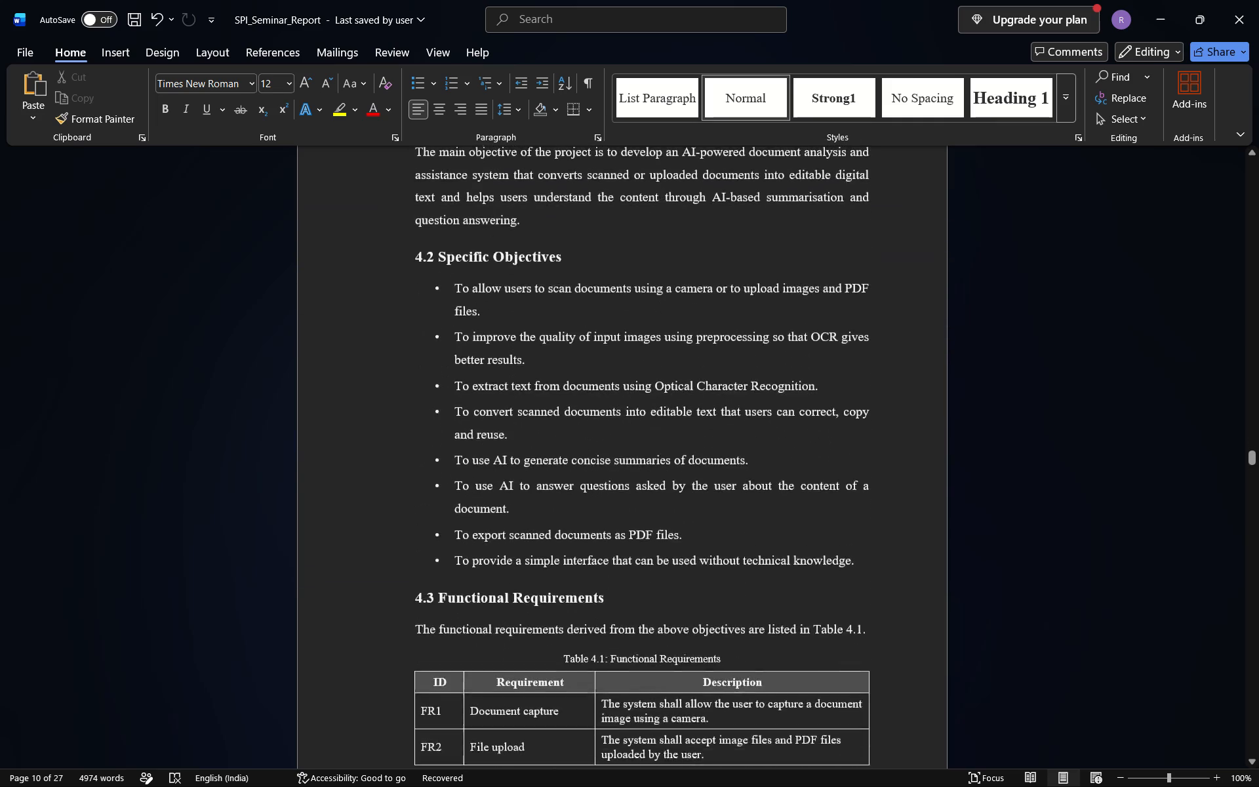
scroll(548, 429, "down", 2)
scroll(548, 429, "up", 1)
scroll(548, 429, "down", 1)
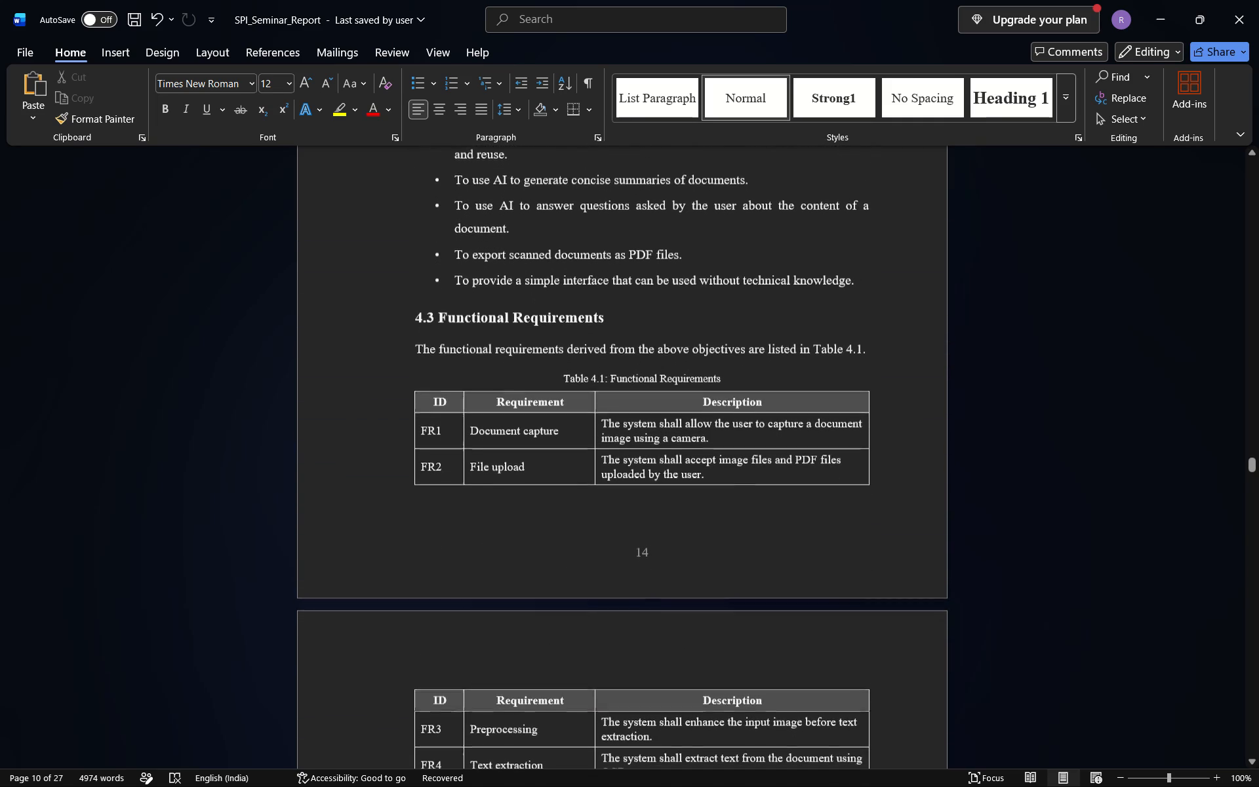
scroll(548, 429, "down", 2)
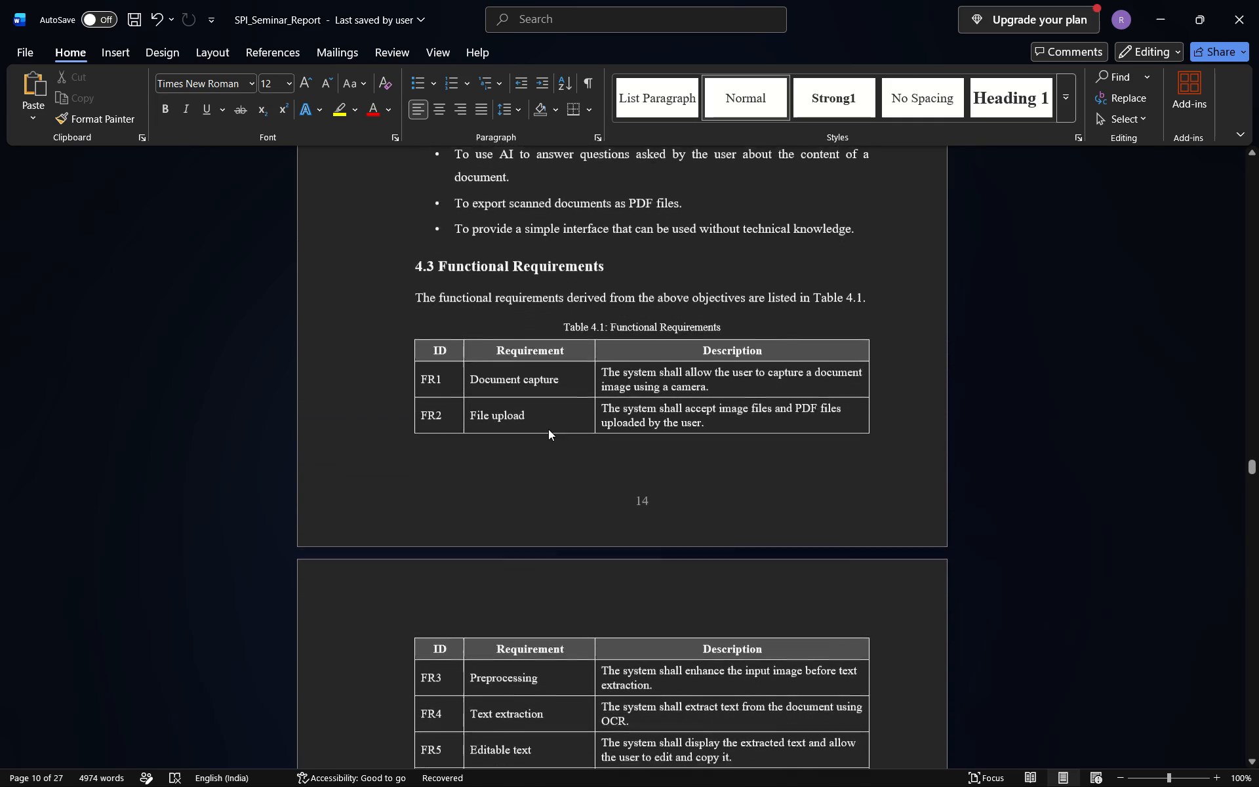
scroll(548, 429, "down", 7)
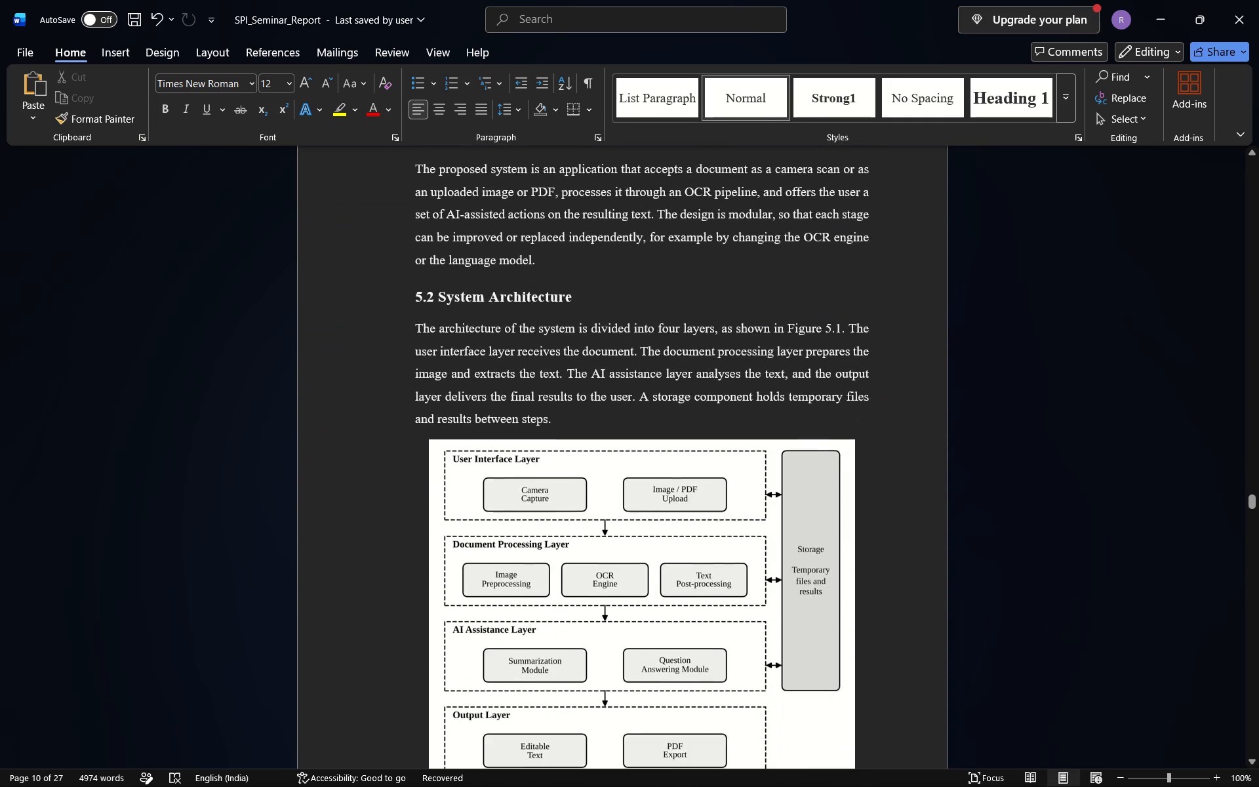
scroll(548, 429, "down", 3)
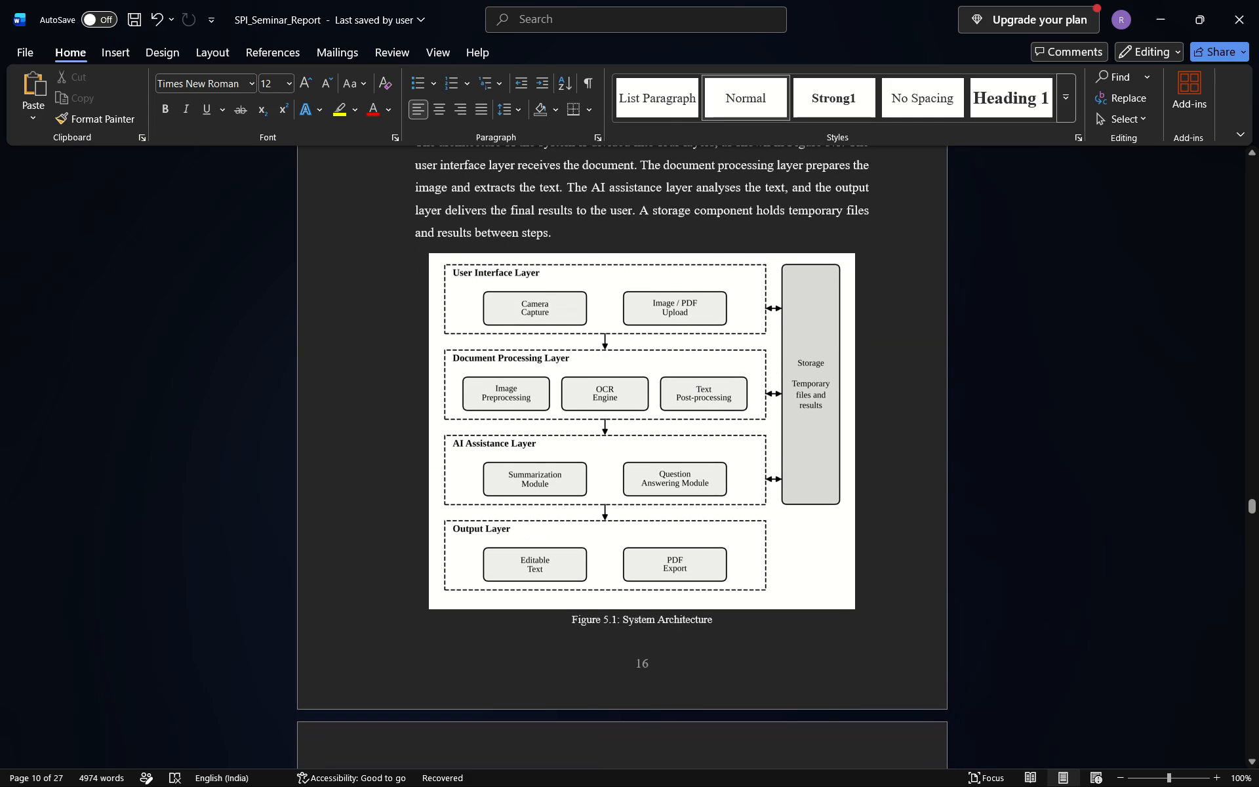
scroll(548, 429, "up", 2)
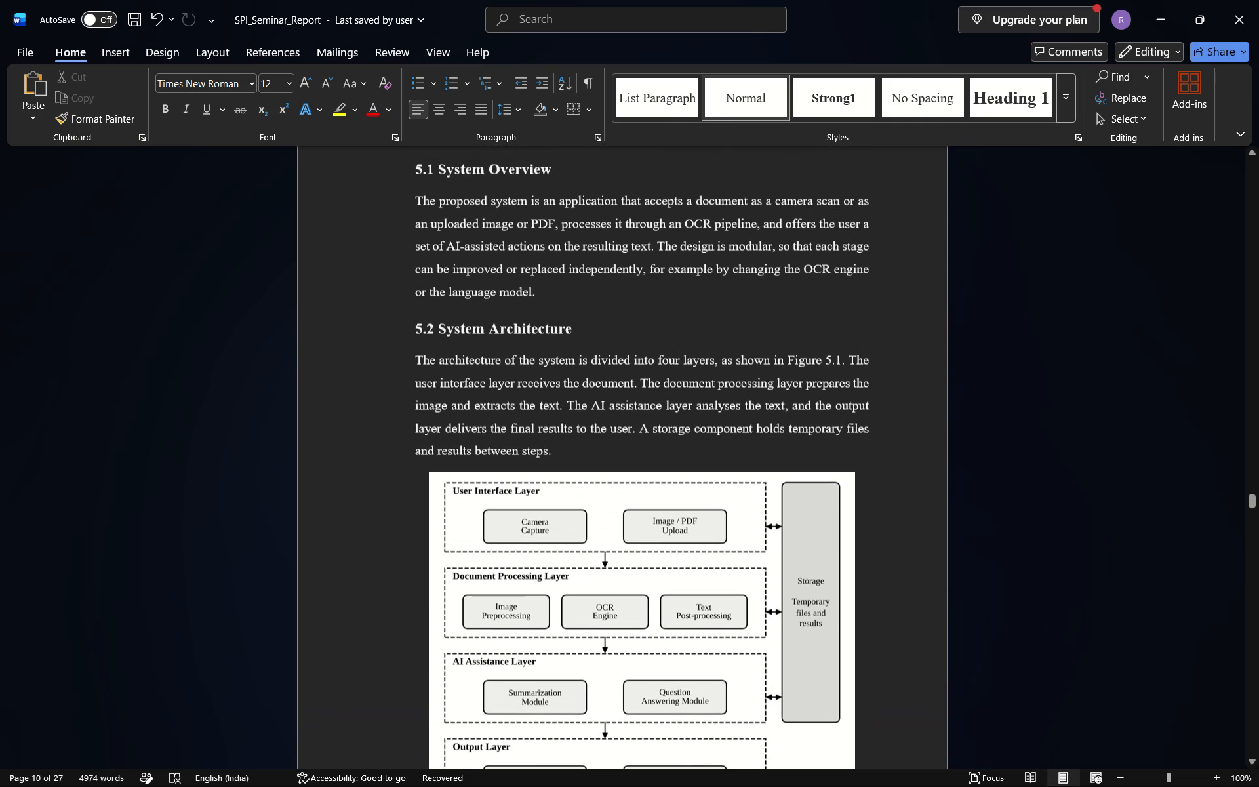
scroll(548, 429, "down", 3)
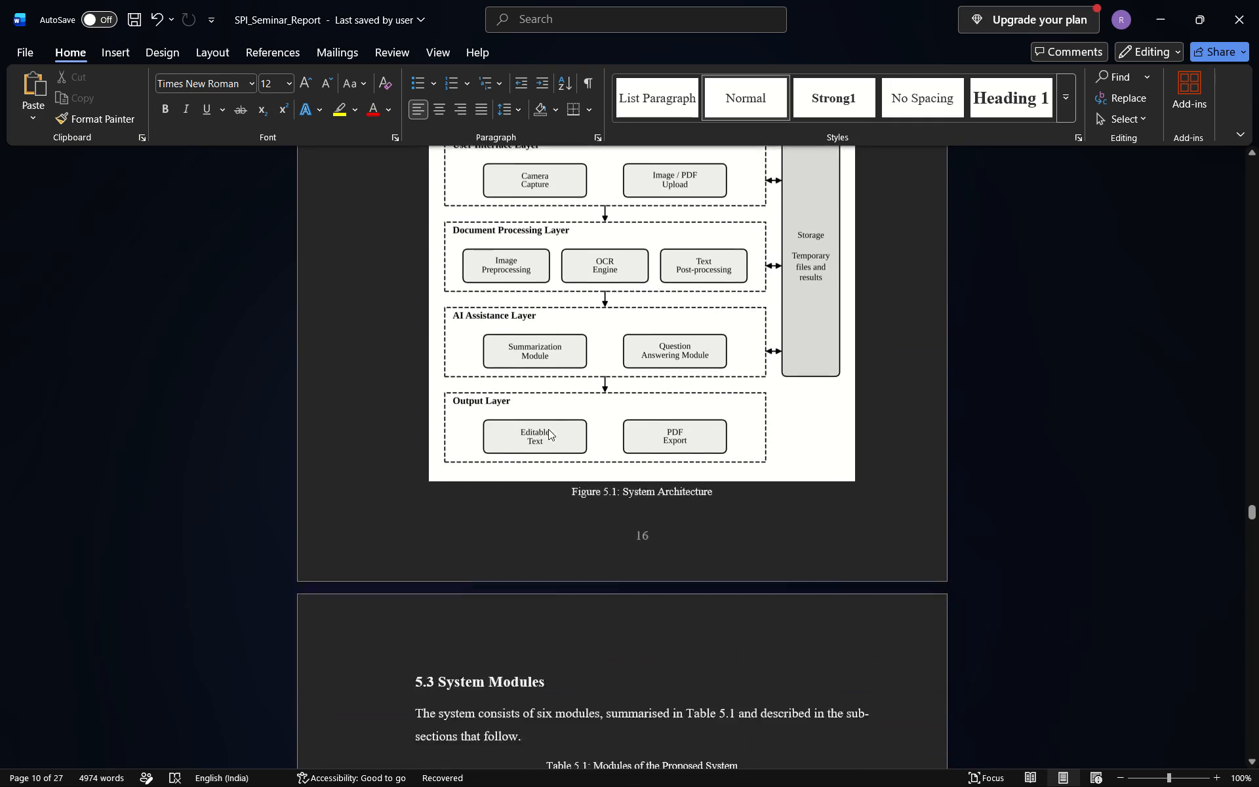
Check the remaining pages from section 5.3 System Modules through the methodology and conclusion chapters to the end of the references.
scroll(548, 429, "down", 10)
scroll(548, 429, "up", 1)
scroll(548, 429, "down", 1)
scroll(548, 429, "up", 2)
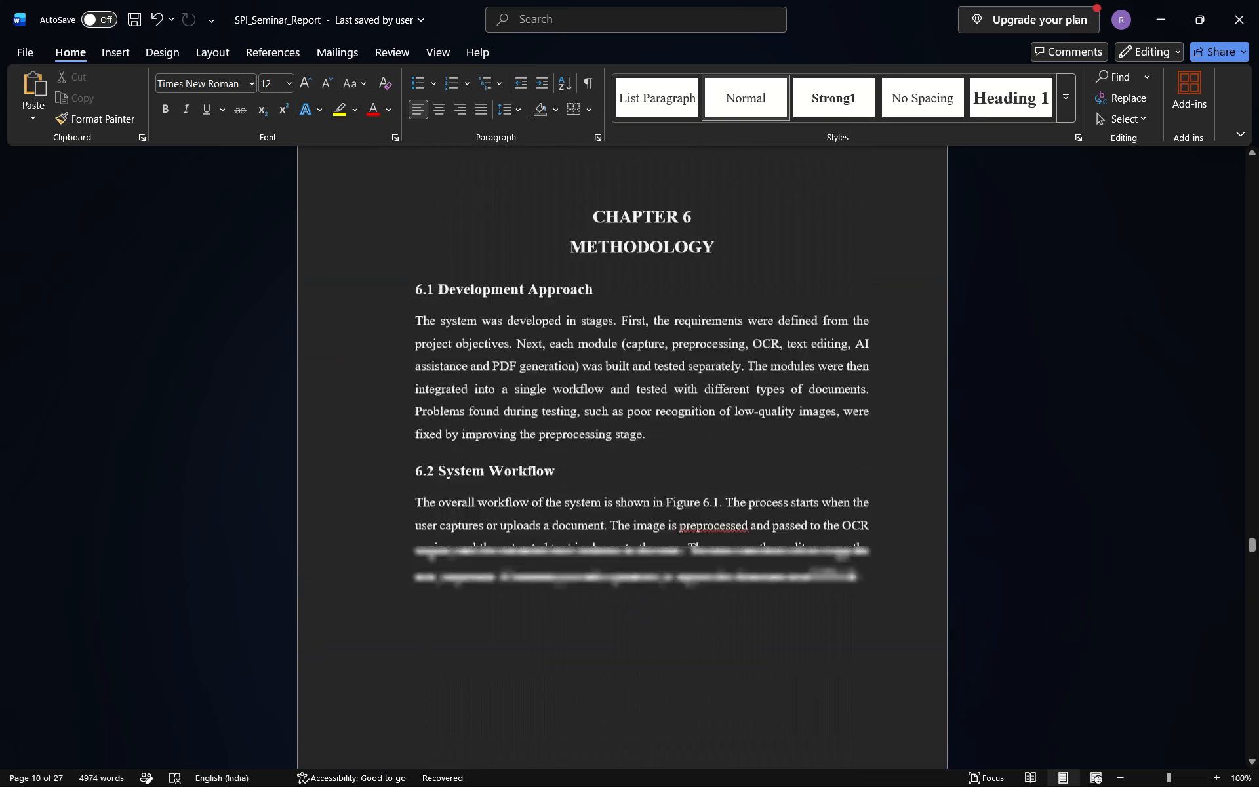
scroll(548, 429, "up", 1)
scroll(548, 429, "down", 13)
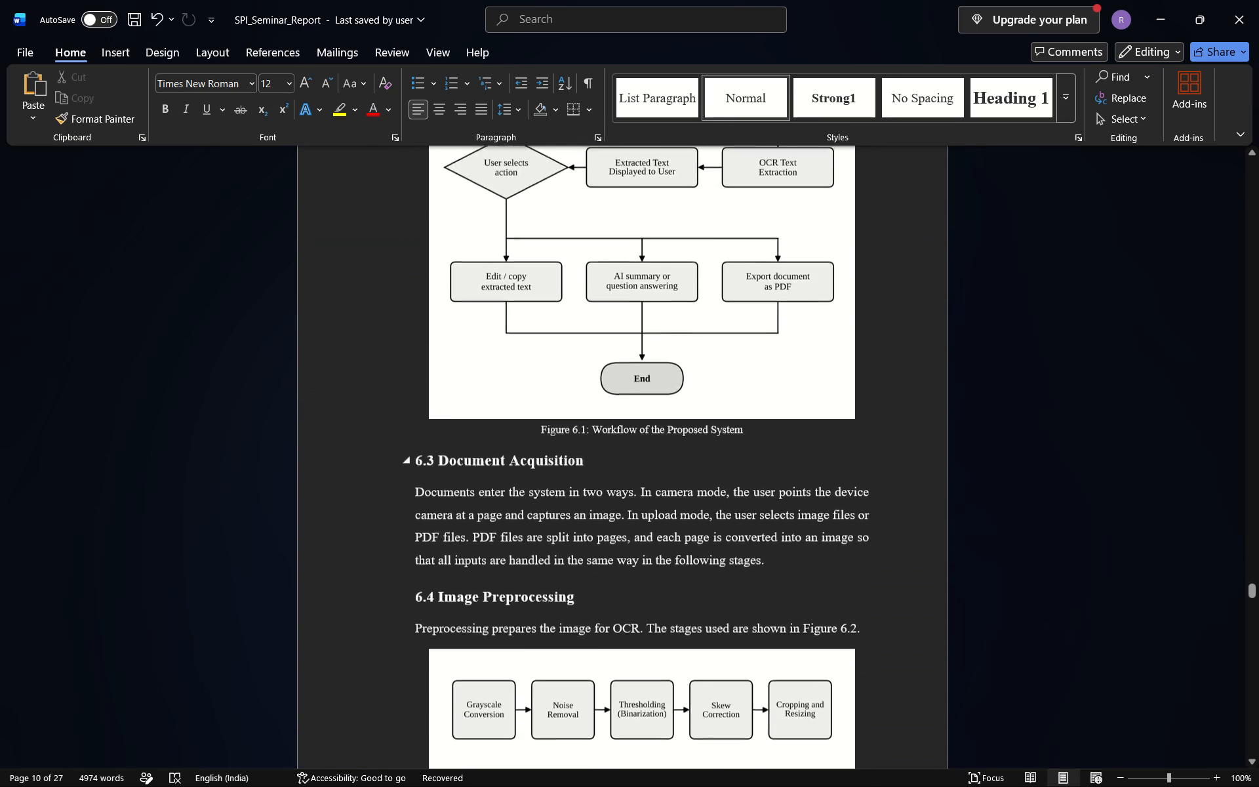
scroll(548, 429, "down", 3)
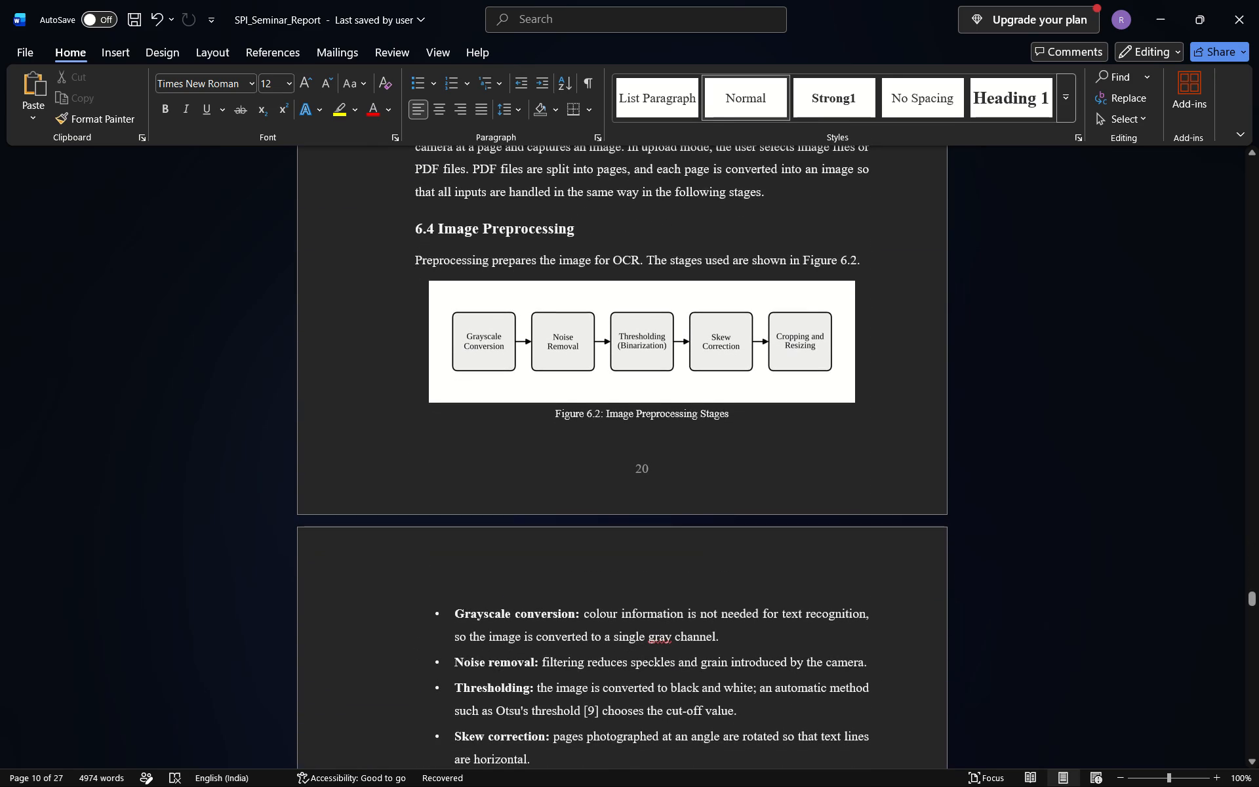
scroll(548, 429, "down", 5)
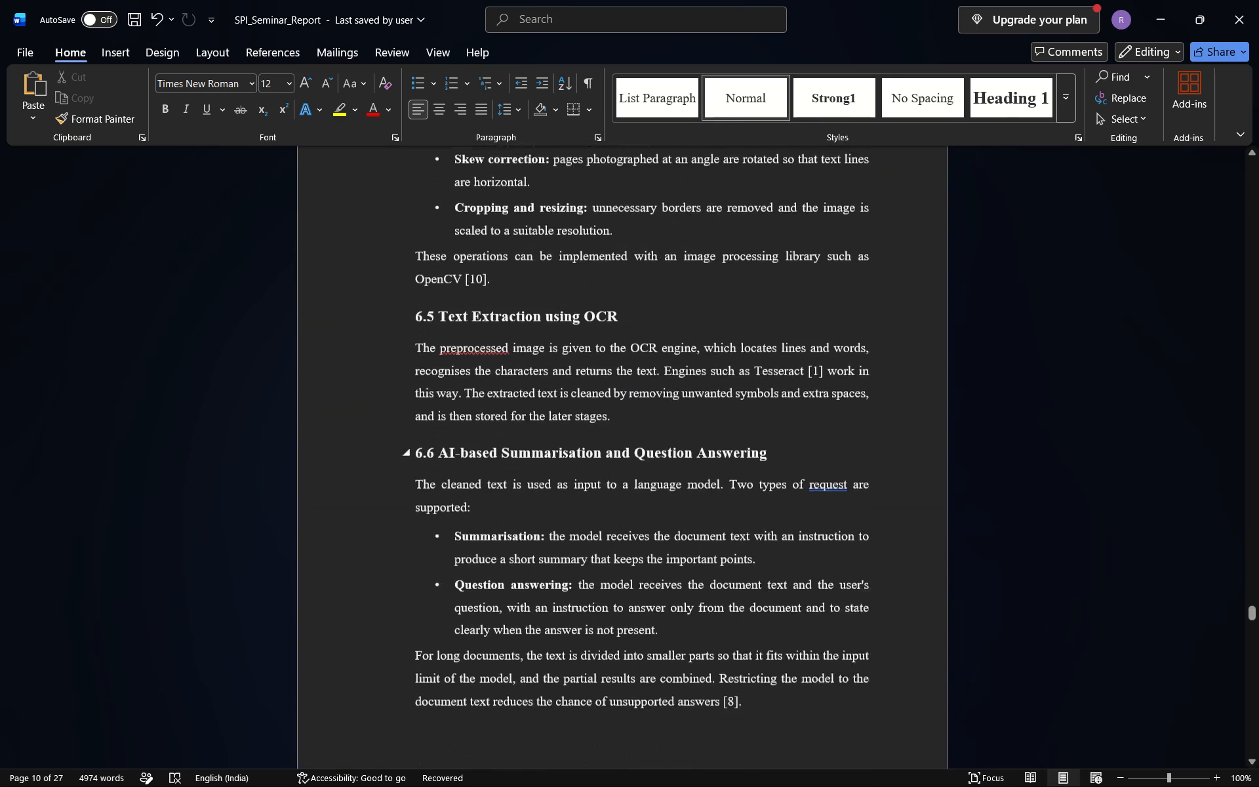
scroll(548, 429, "down", 4)
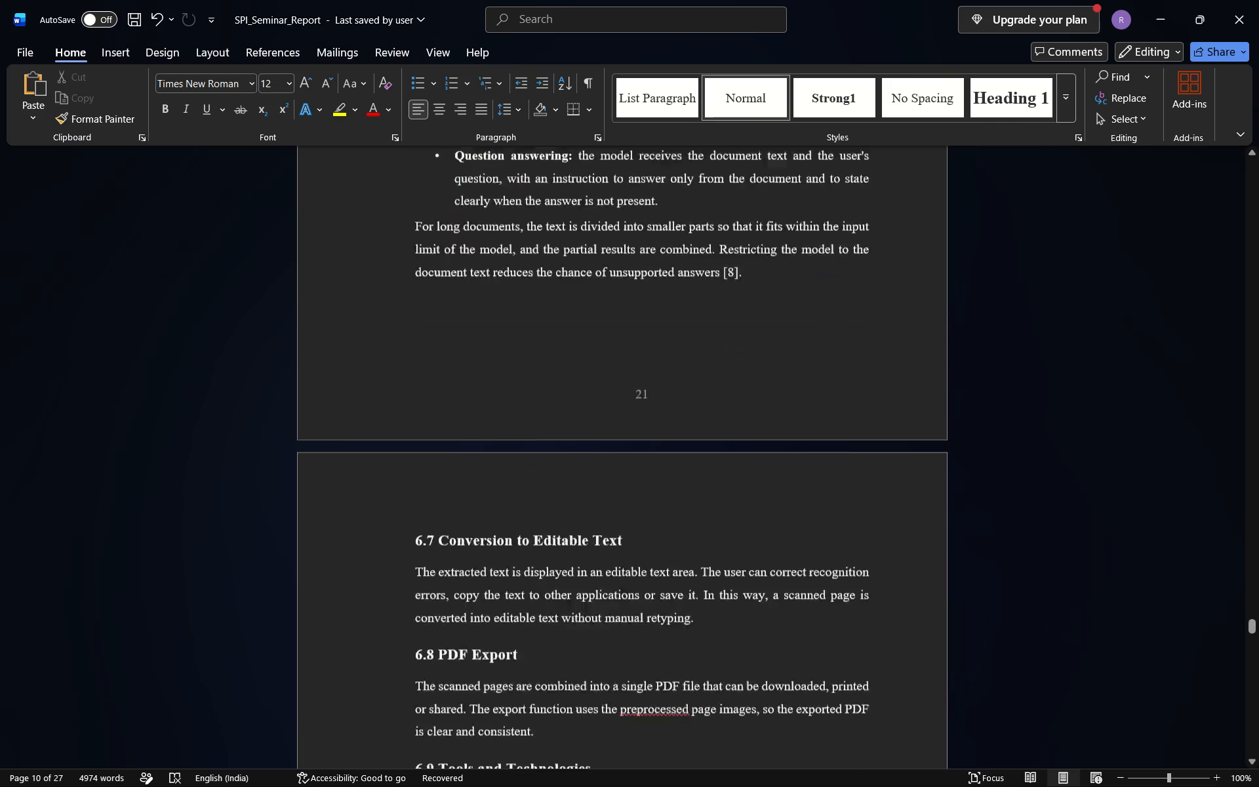
scroll(548, 429, "down", 11)
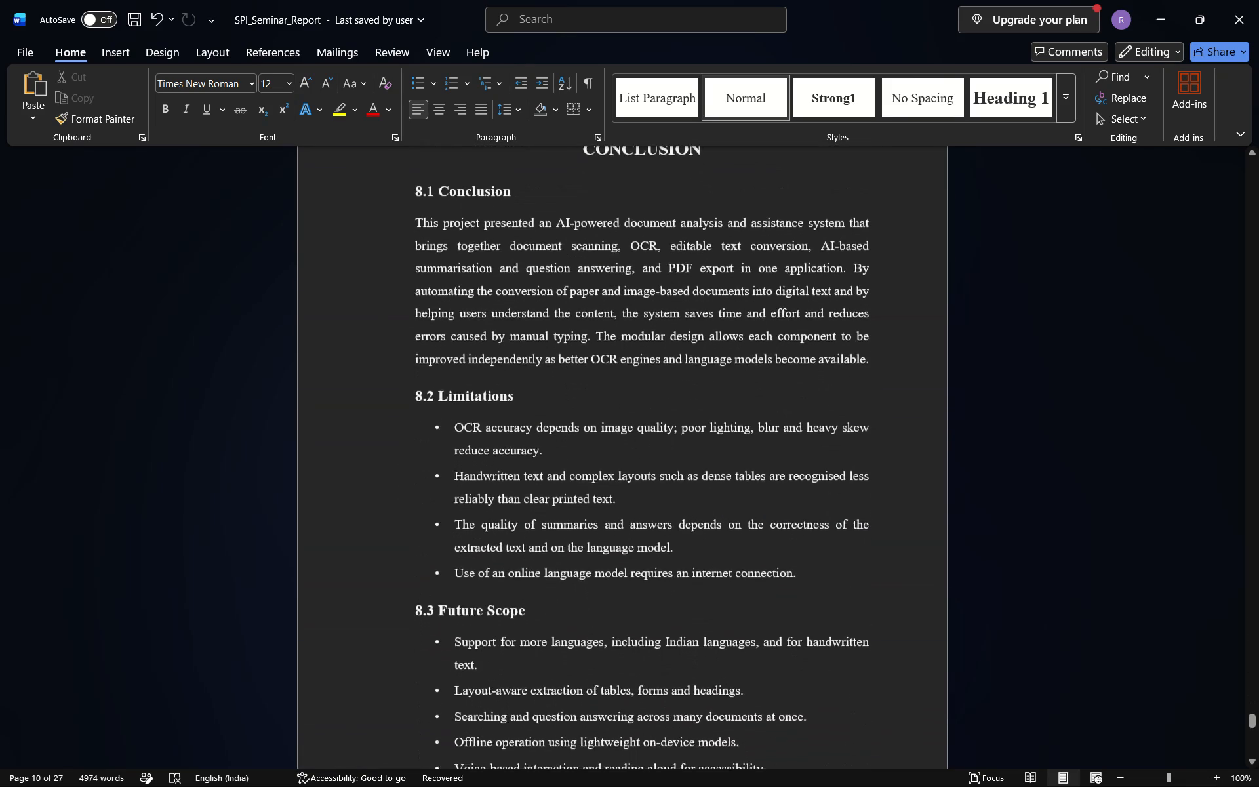
scroll(548, 429, "down", 3)
scroll(548, 429, "up", 1)
scroll(548, 429, "down", 4)
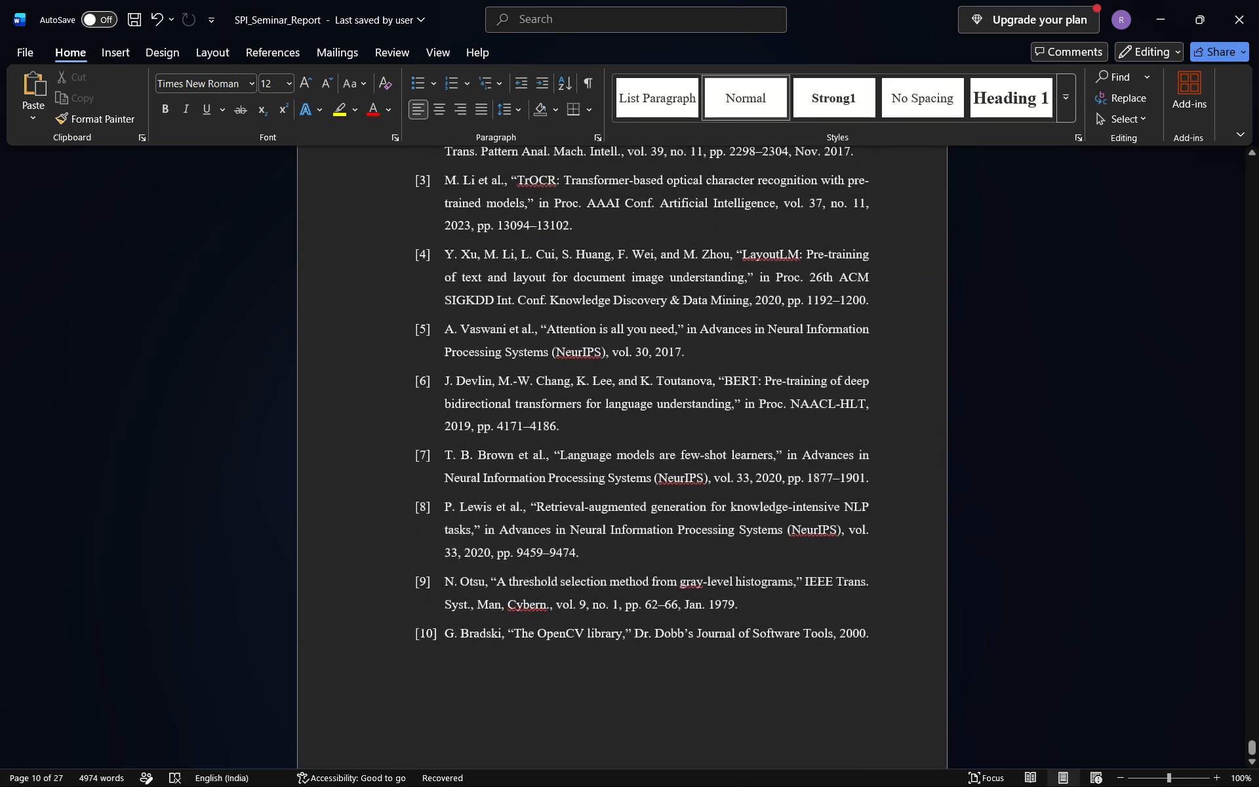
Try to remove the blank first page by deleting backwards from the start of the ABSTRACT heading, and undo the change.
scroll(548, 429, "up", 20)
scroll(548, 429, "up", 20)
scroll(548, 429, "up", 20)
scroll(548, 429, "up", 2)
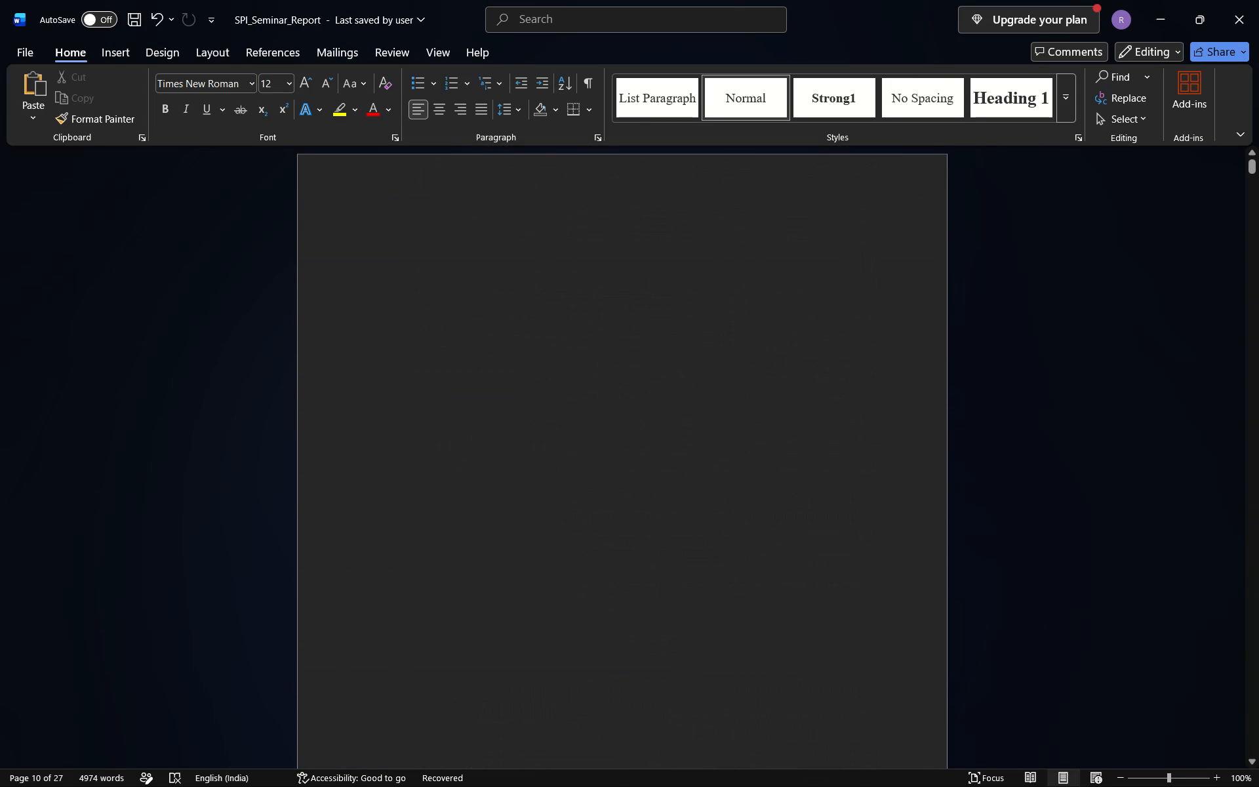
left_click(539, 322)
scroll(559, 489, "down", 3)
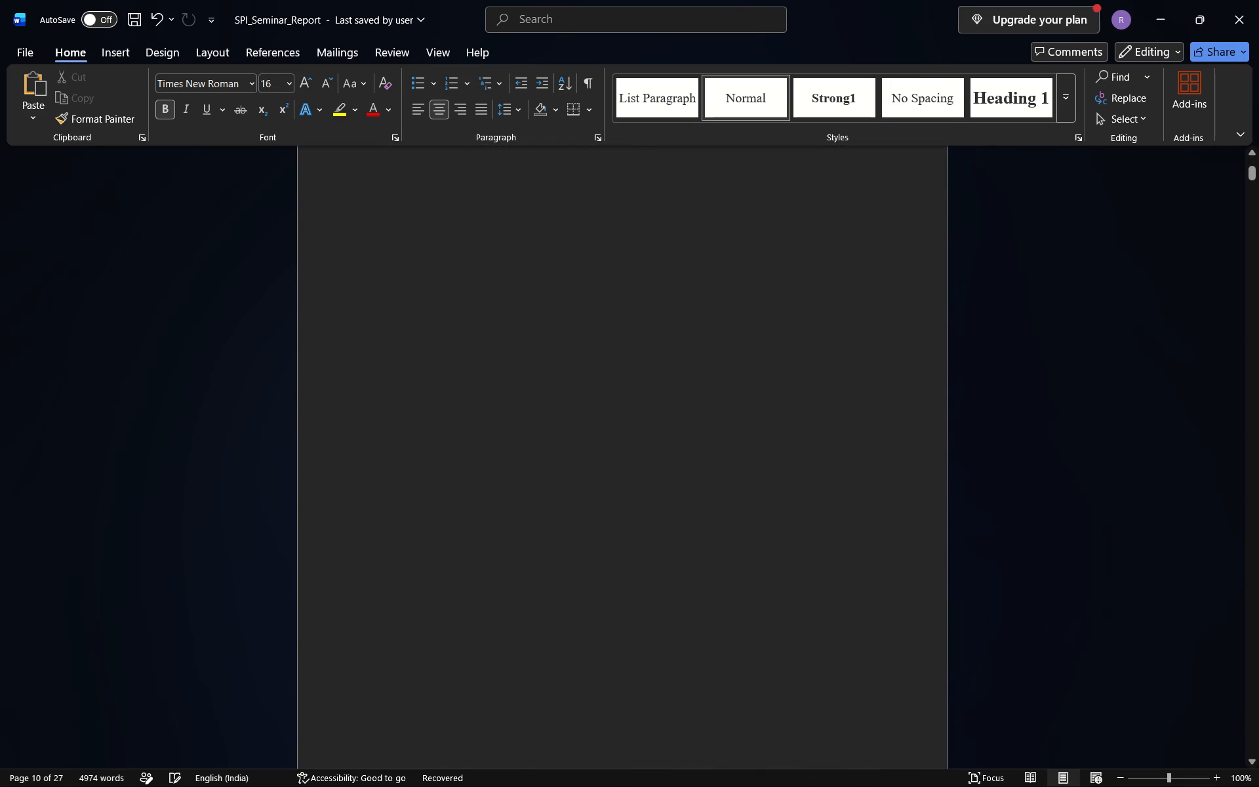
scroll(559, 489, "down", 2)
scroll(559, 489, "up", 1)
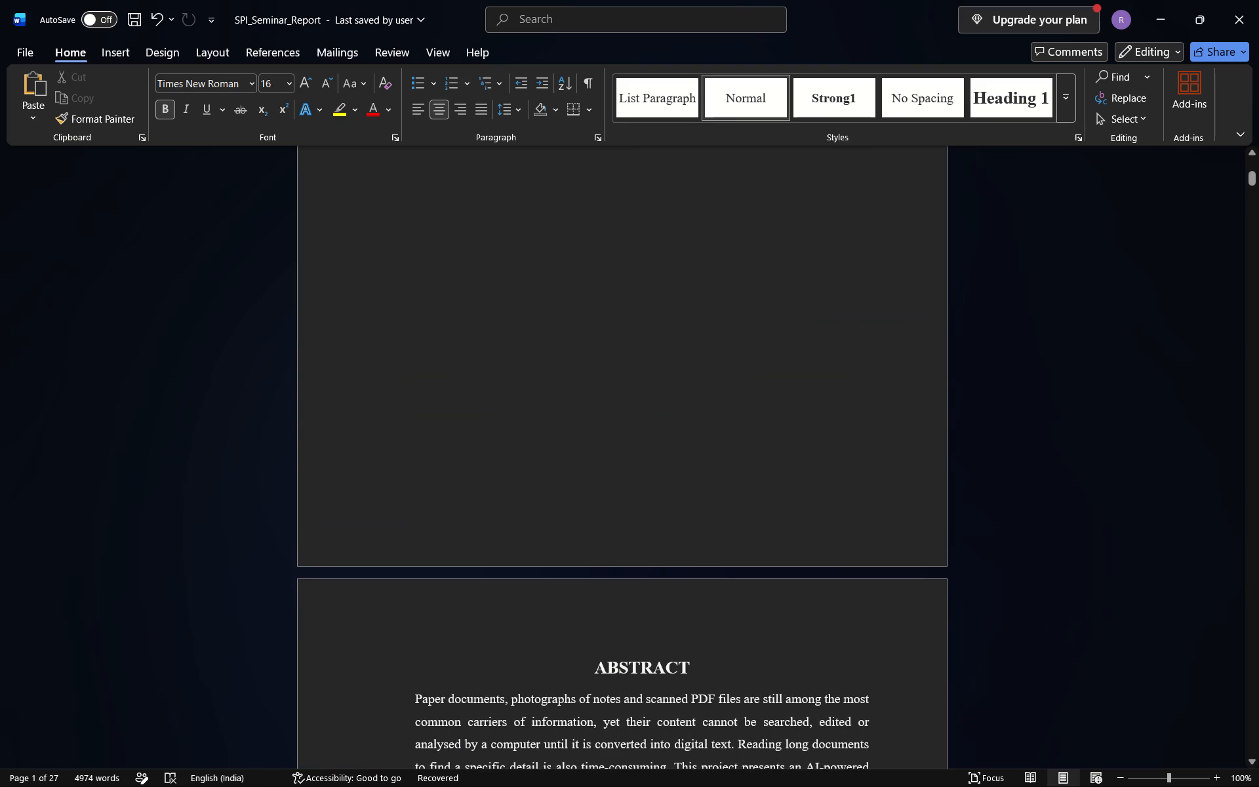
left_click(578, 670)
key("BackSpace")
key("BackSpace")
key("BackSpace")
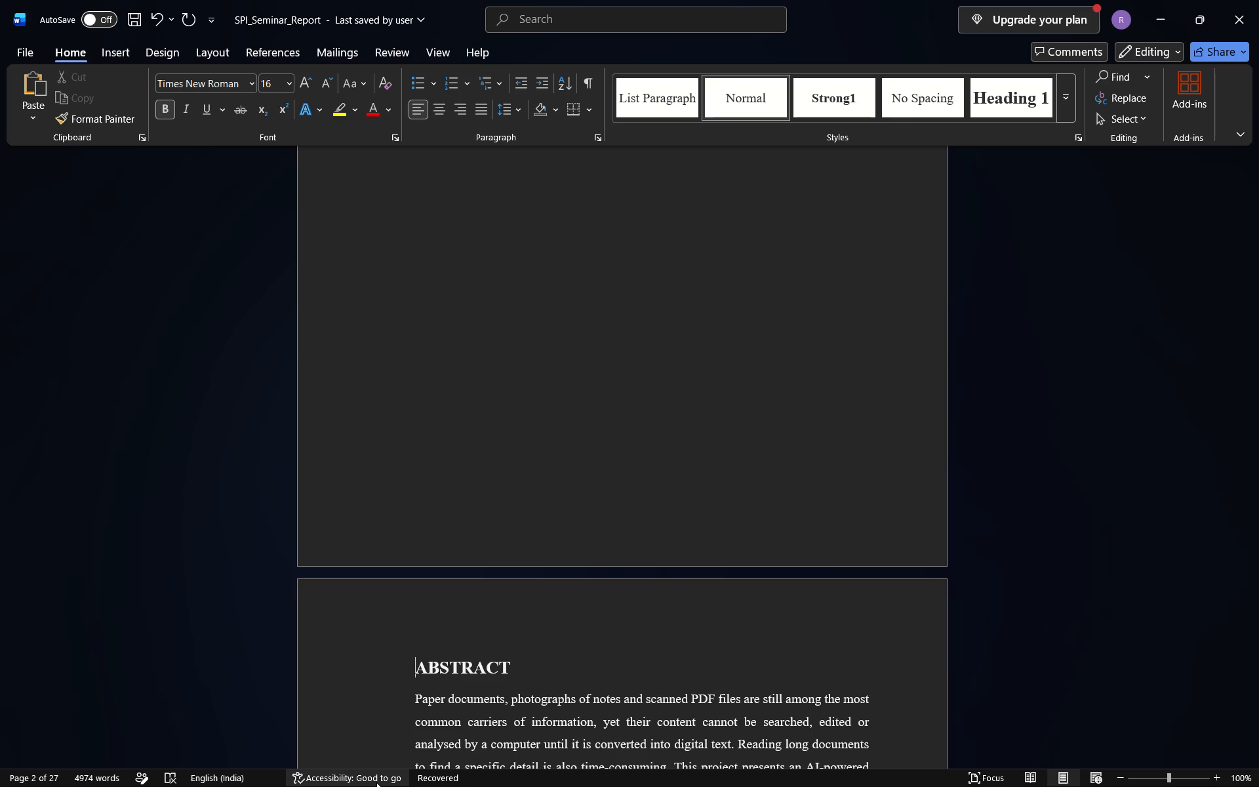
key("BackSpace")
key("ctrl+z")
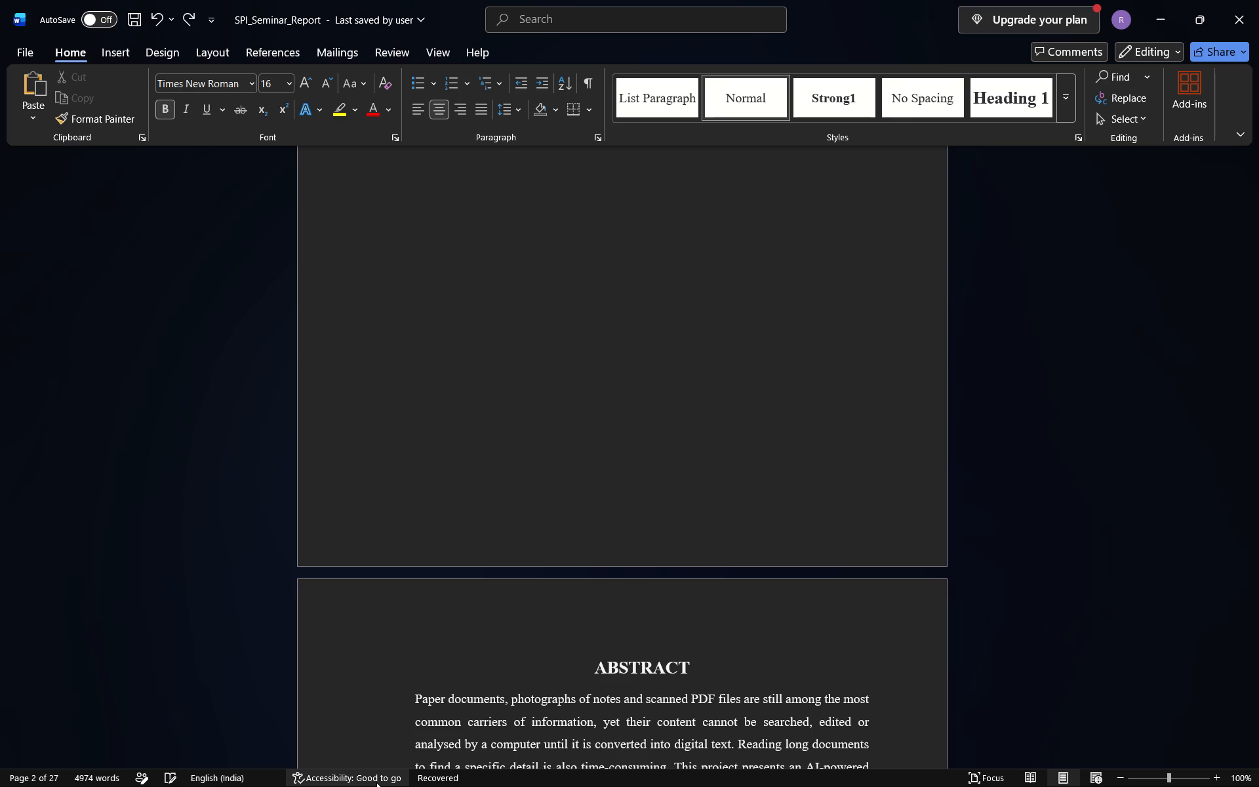
Bring up the available editing options on the blank first page.
scroll(637, 416, "up", 3)
right_click(637, 416)
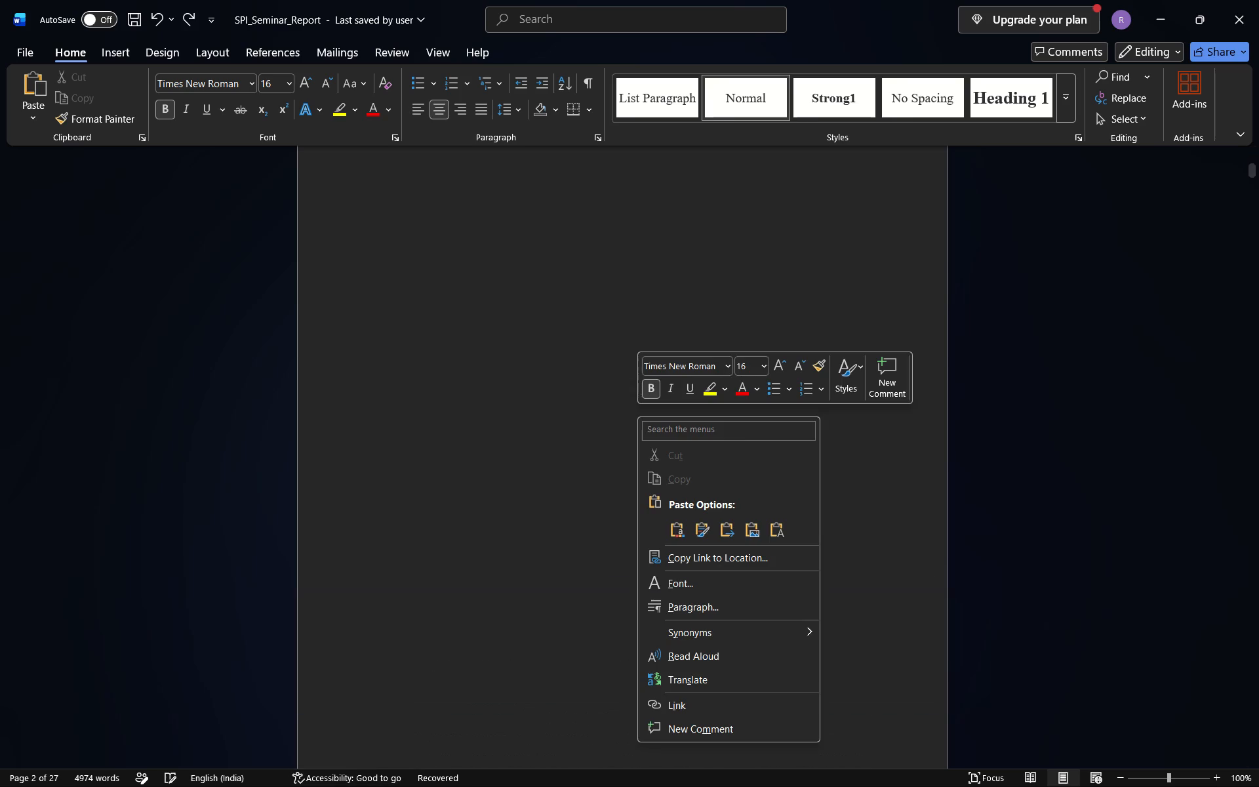
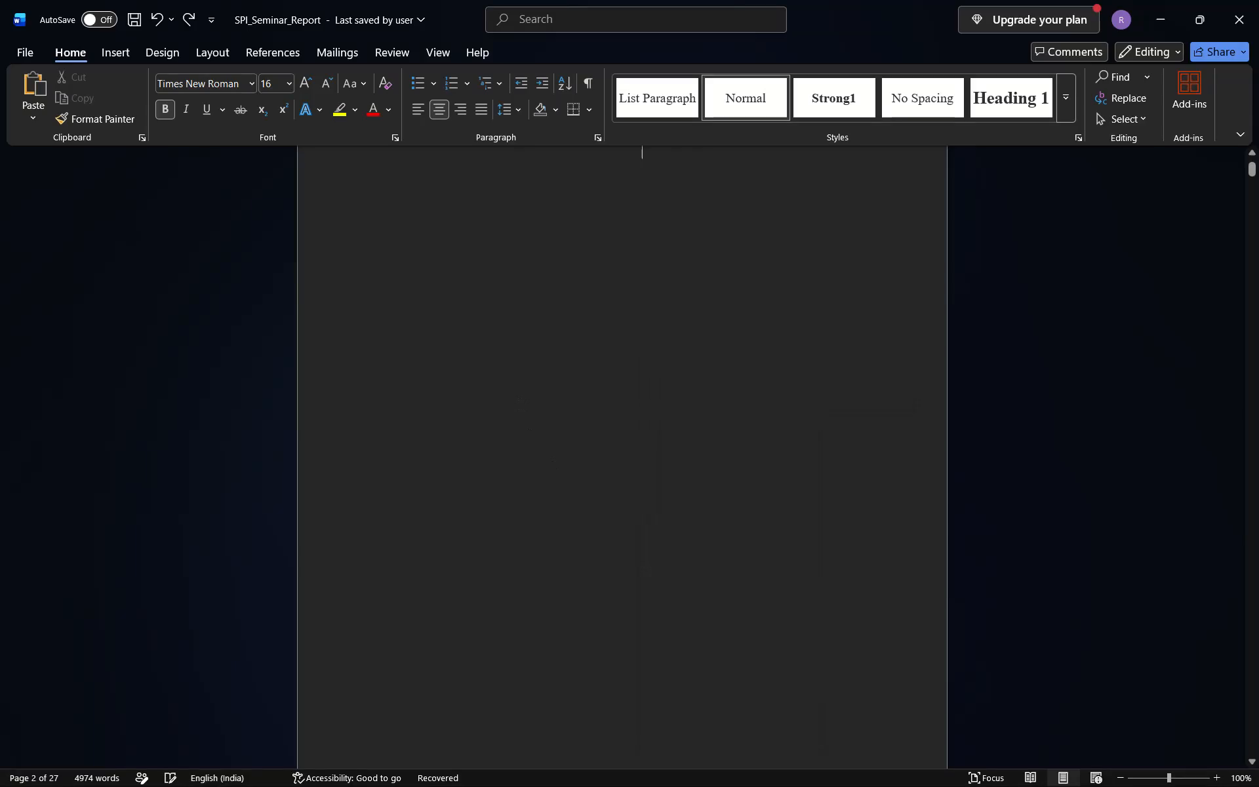
Try to remove the blank first page by deleting backwards from the text position on it.
scroll(617, 302, "up", 5)
scroll(617, 302, "down", 2)
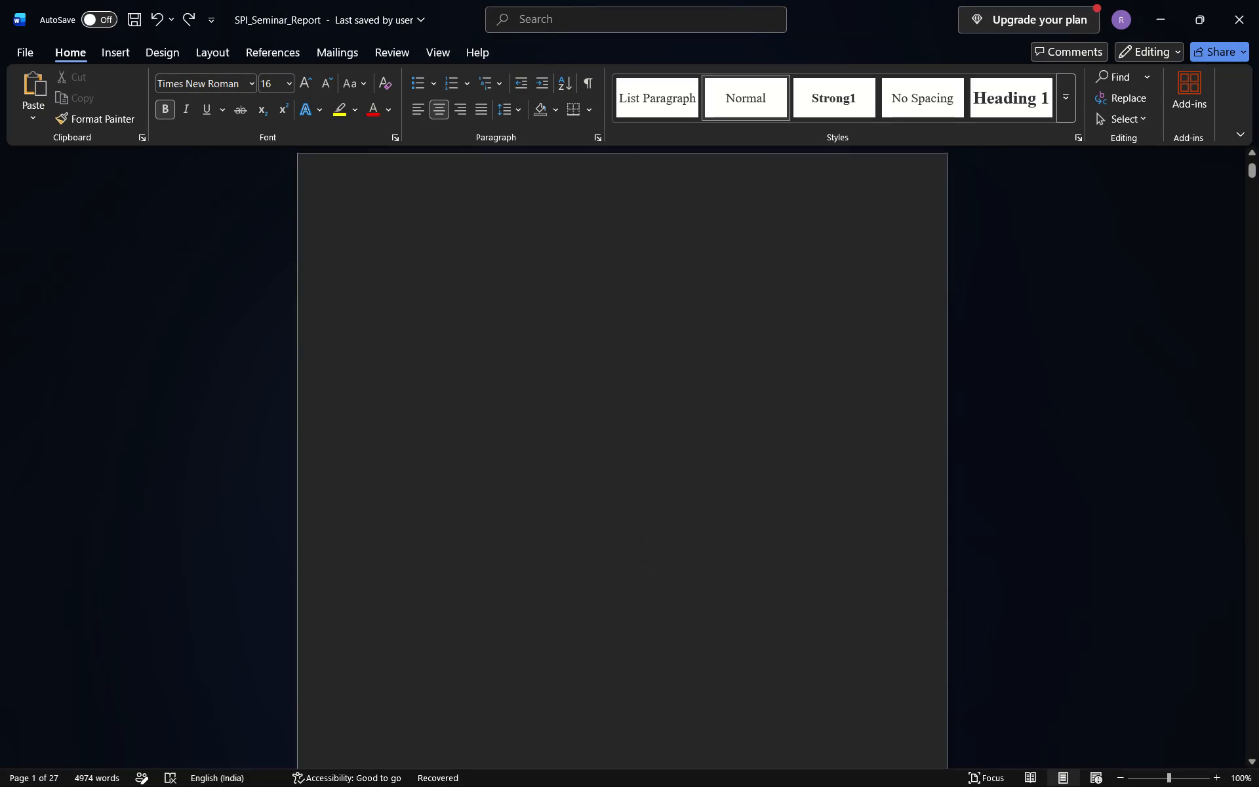
scroll(617, 302, "down", 4)
scroll(617, 302, "up", 4)
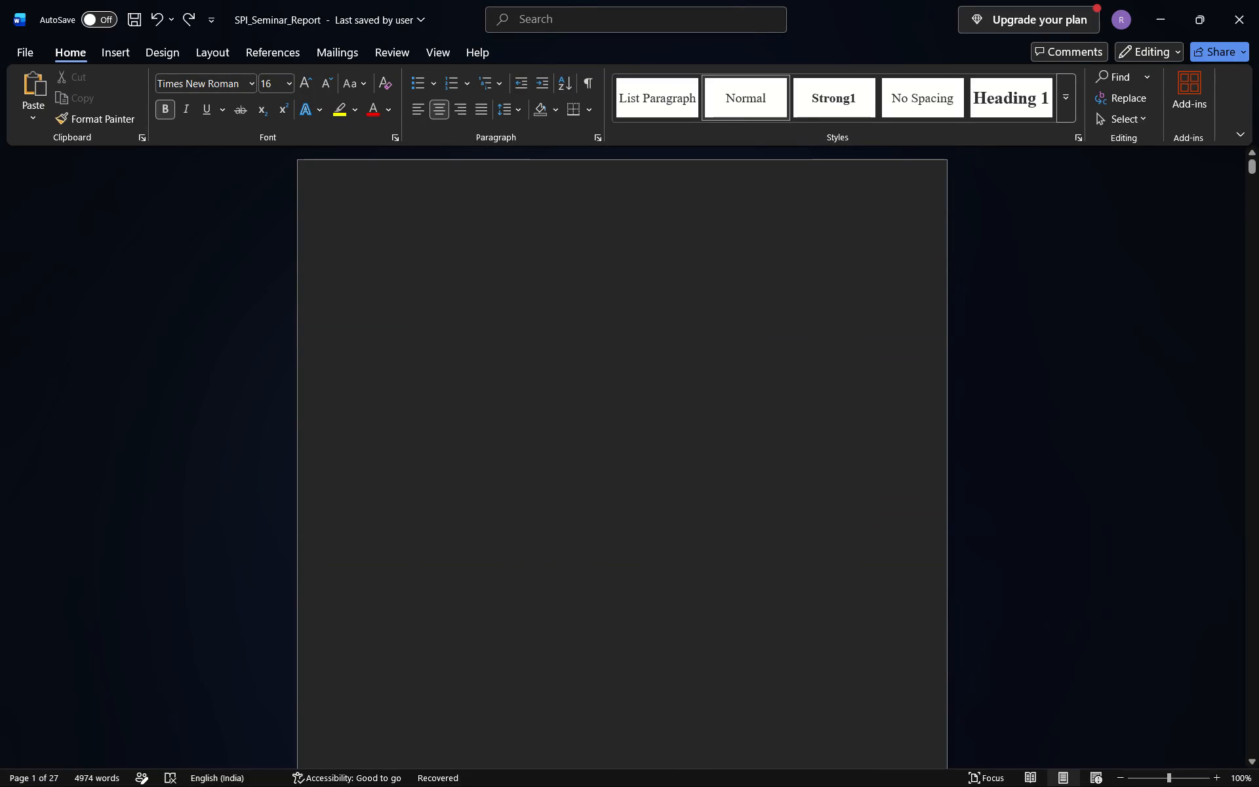
key("BackSpace")
key("BackSpace")
key("BackSpace")
Insert the text of the "mahesh front page" document from the Desktop folder at the start of the report.
left_click(108, 47)
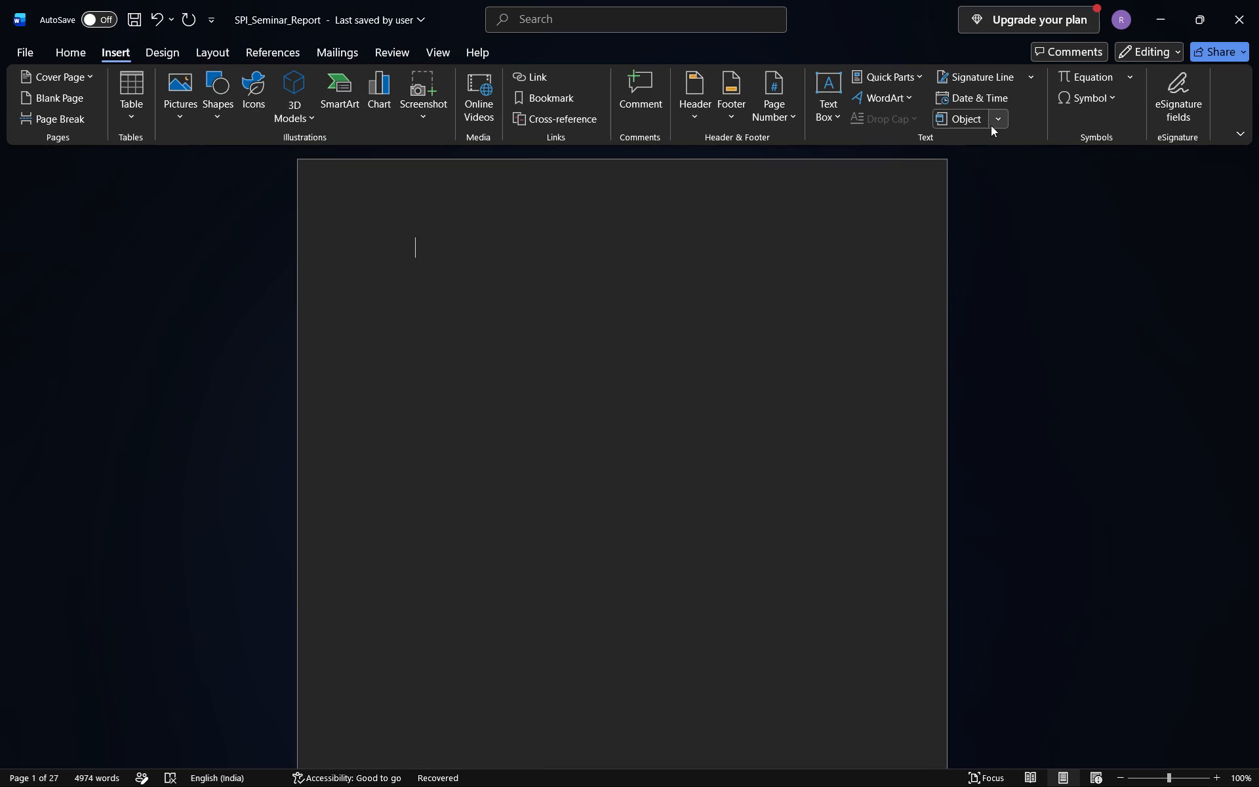
left_click(991, 125)
left_click(1008, 171)
scroll(194, 222, "down", 2)
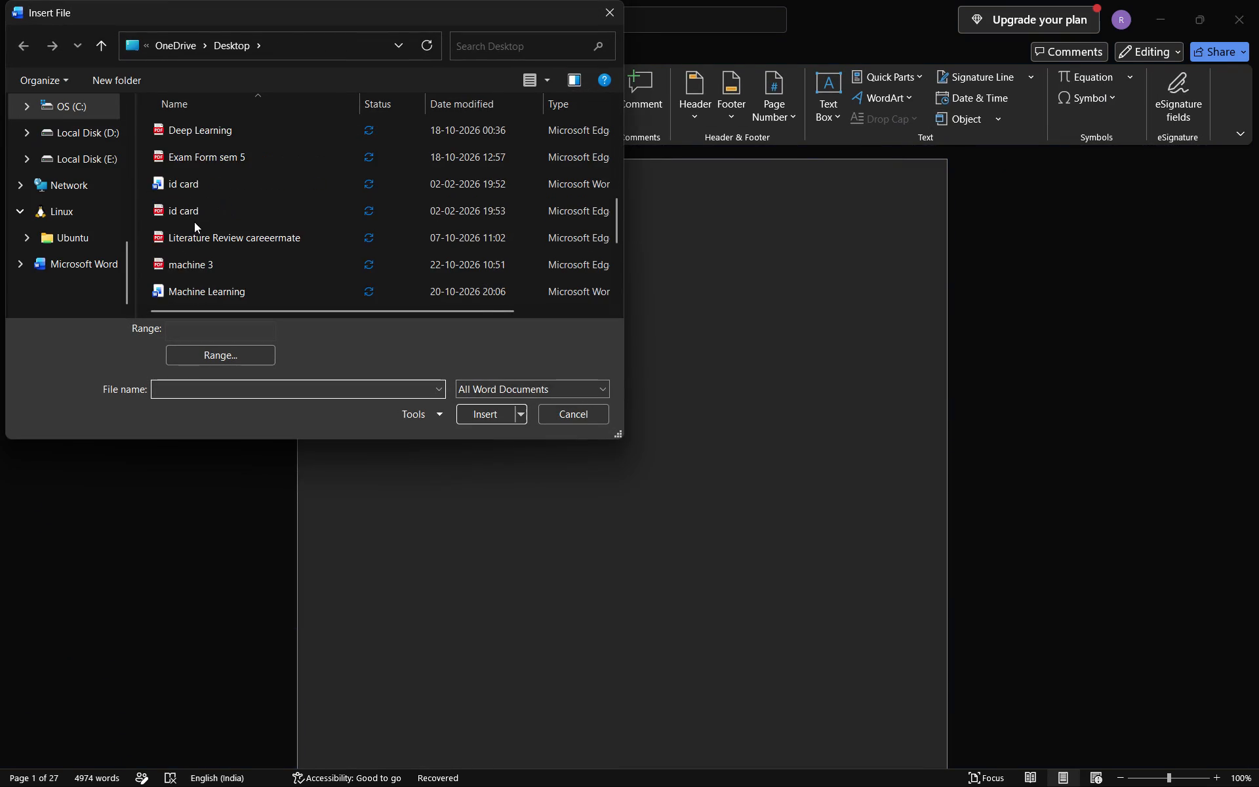
scroll(194, 222, "down", 2)
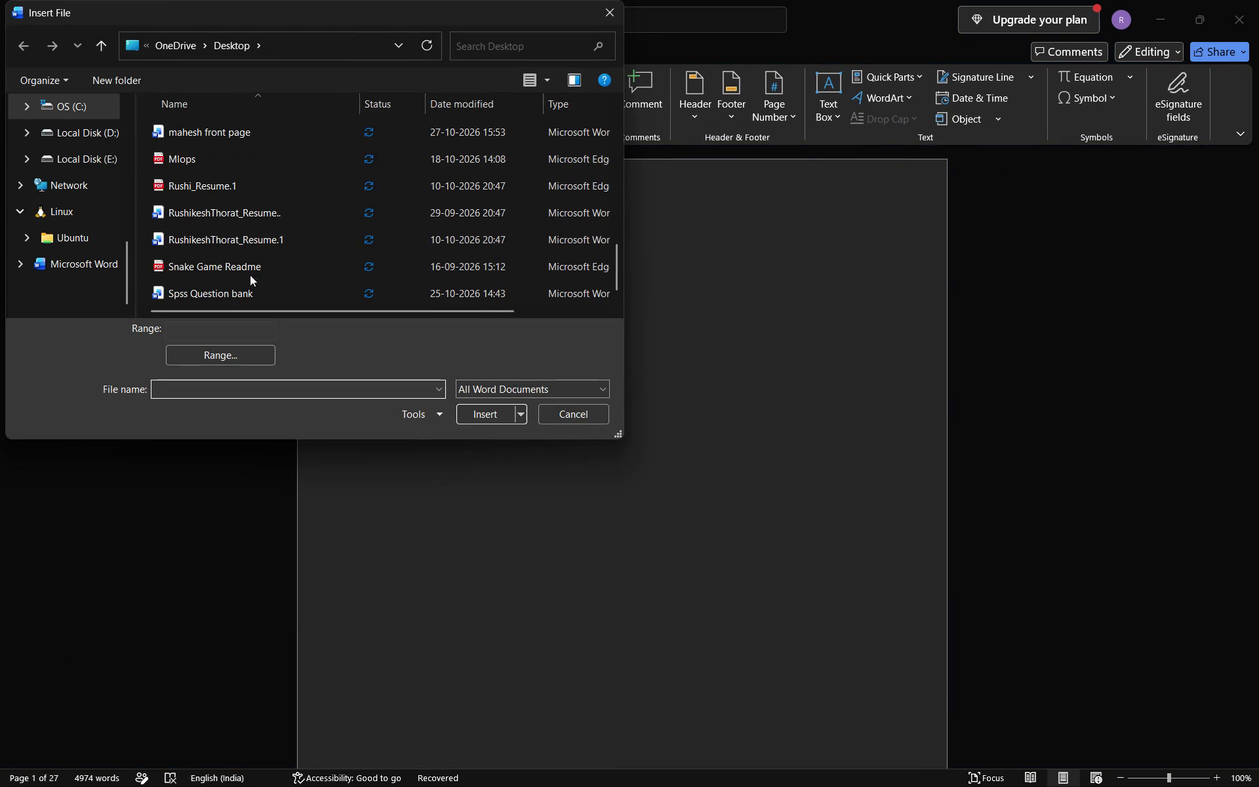
scroll(276, 240, "down", 1)
left_click(315, 138)
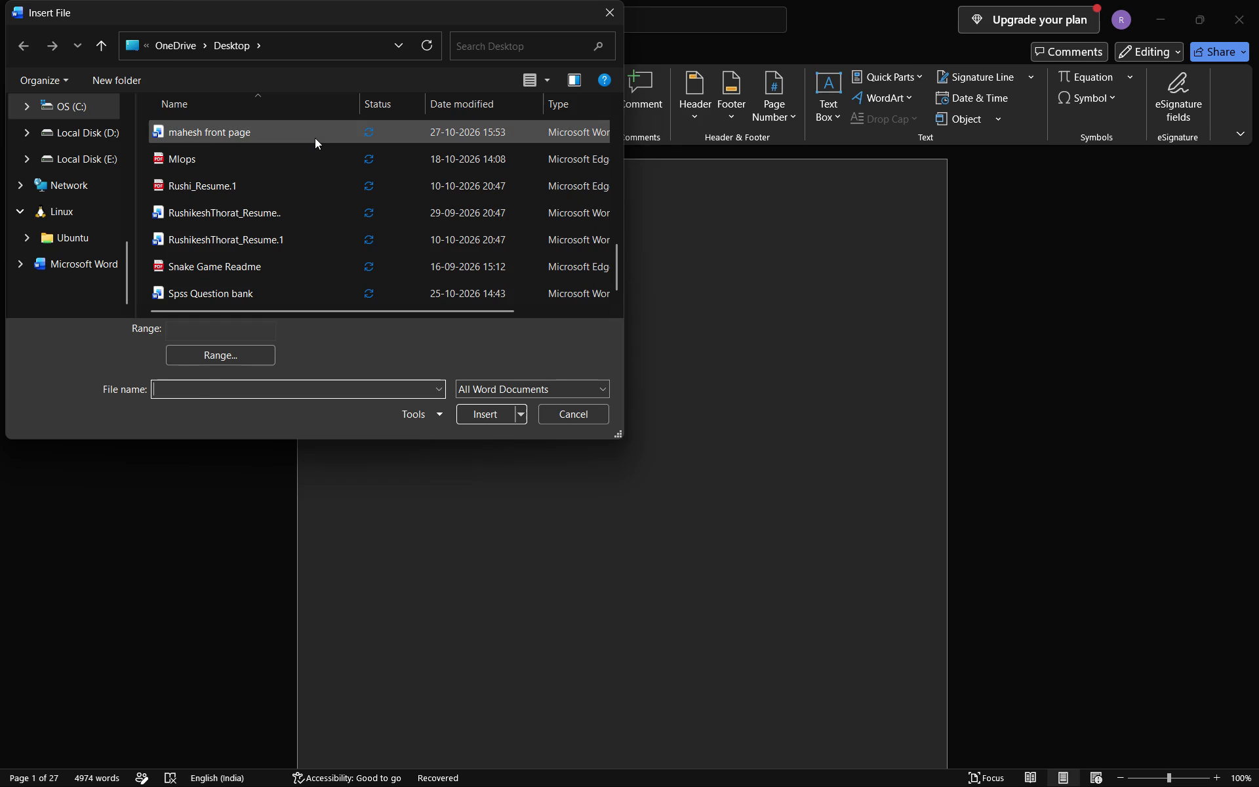
left_click(488, 410)
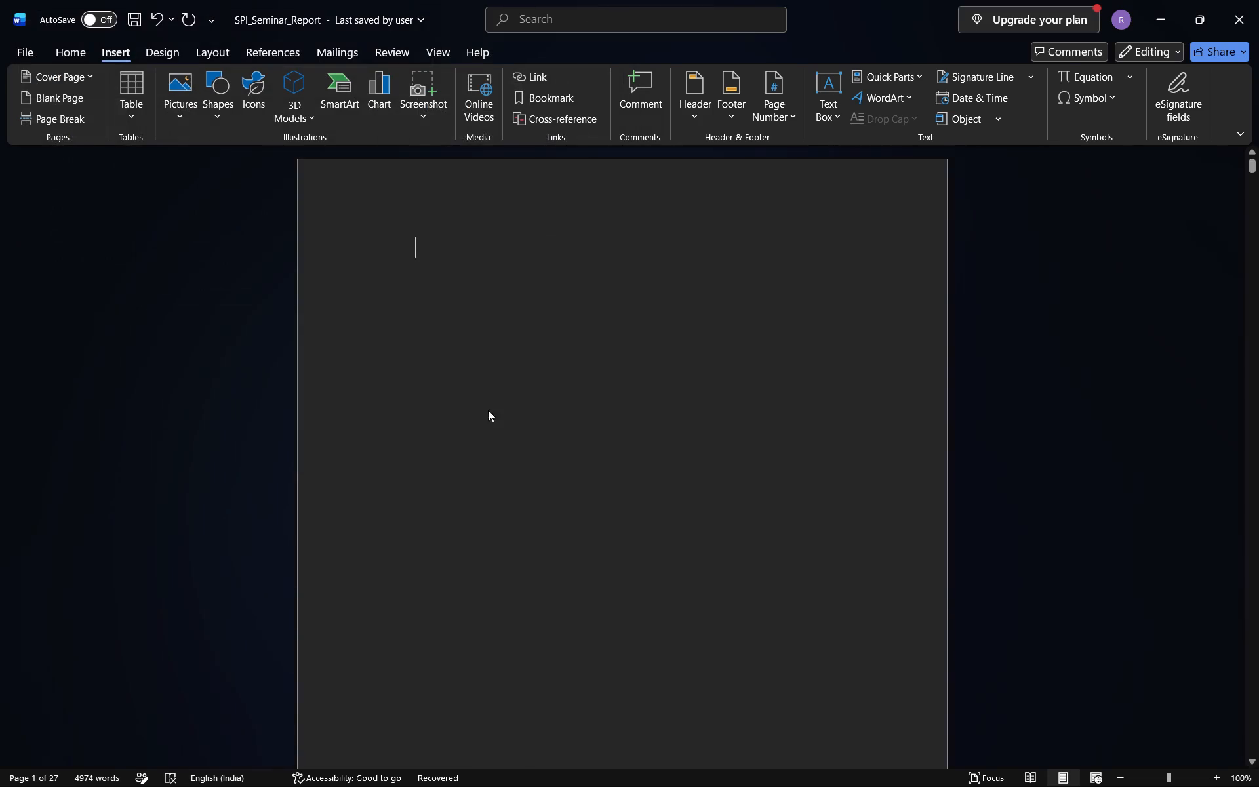
Check the layout of the inserted front matter, from the title page through the guidance line to the certificate page.
scroll(574, 390, "up", 7)
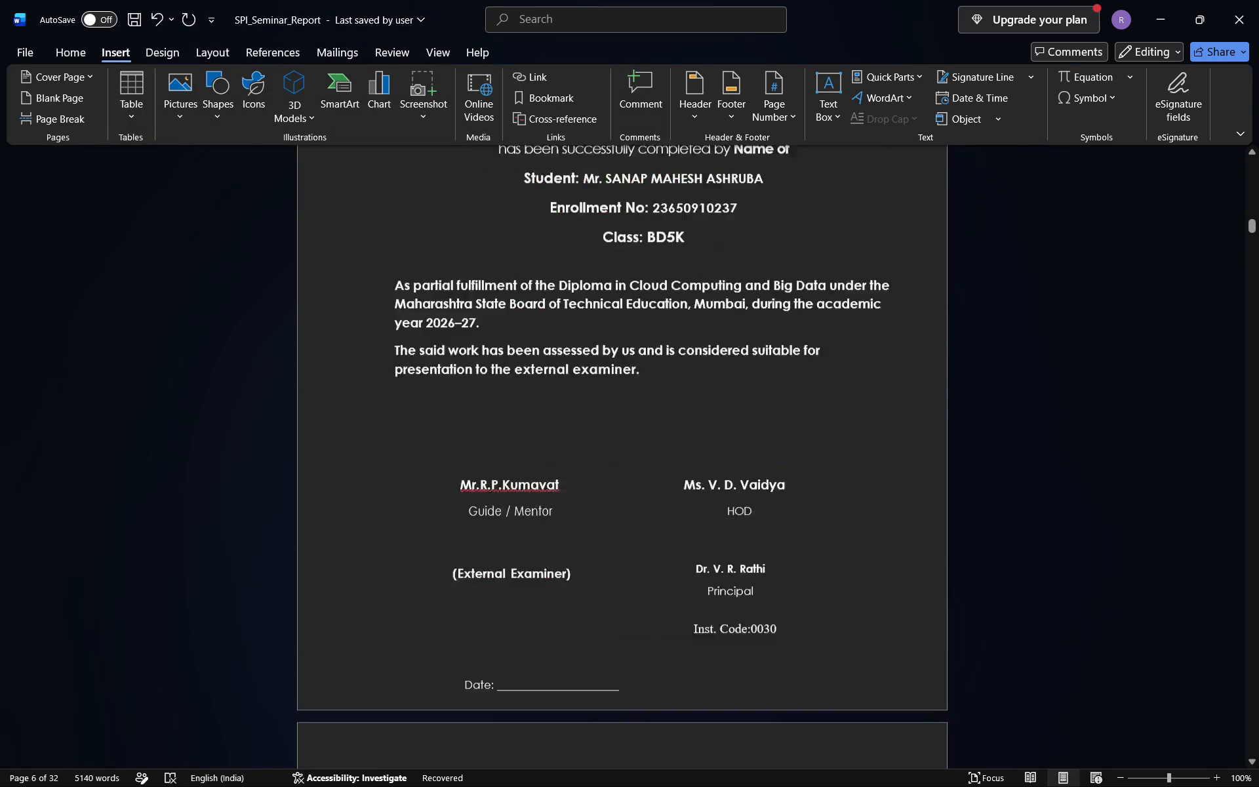
scroll(574, 390, "up", 8)
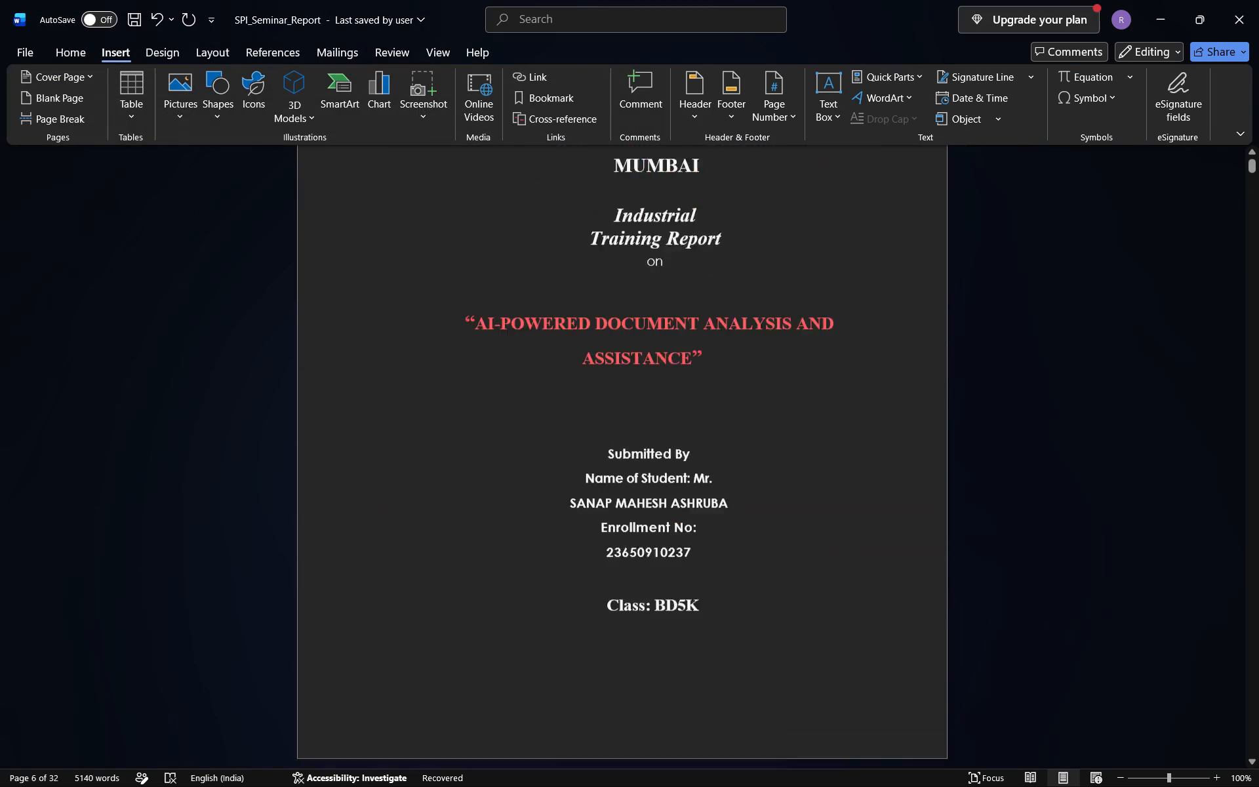
scroll(574, 390, "up", 6)
scroll(574, 390, "down", 9)
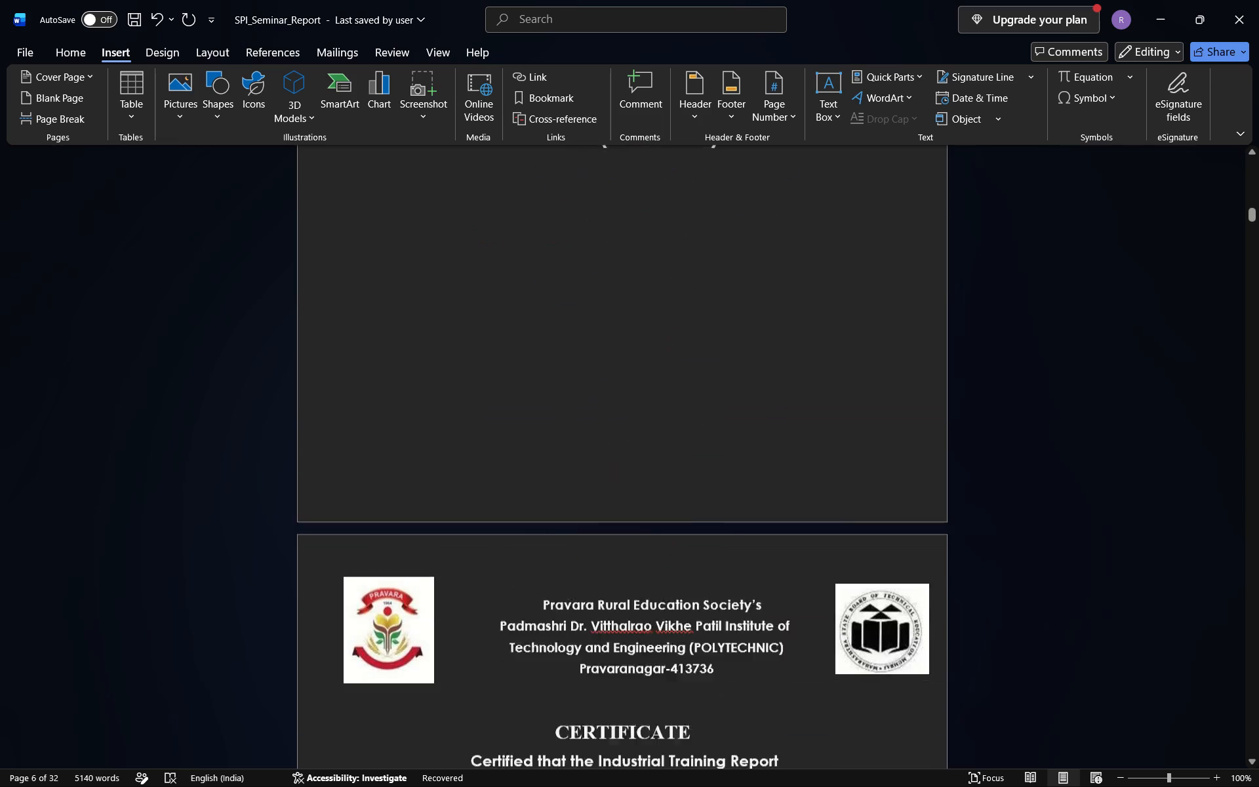
scroll(574, 390, "down", 12)
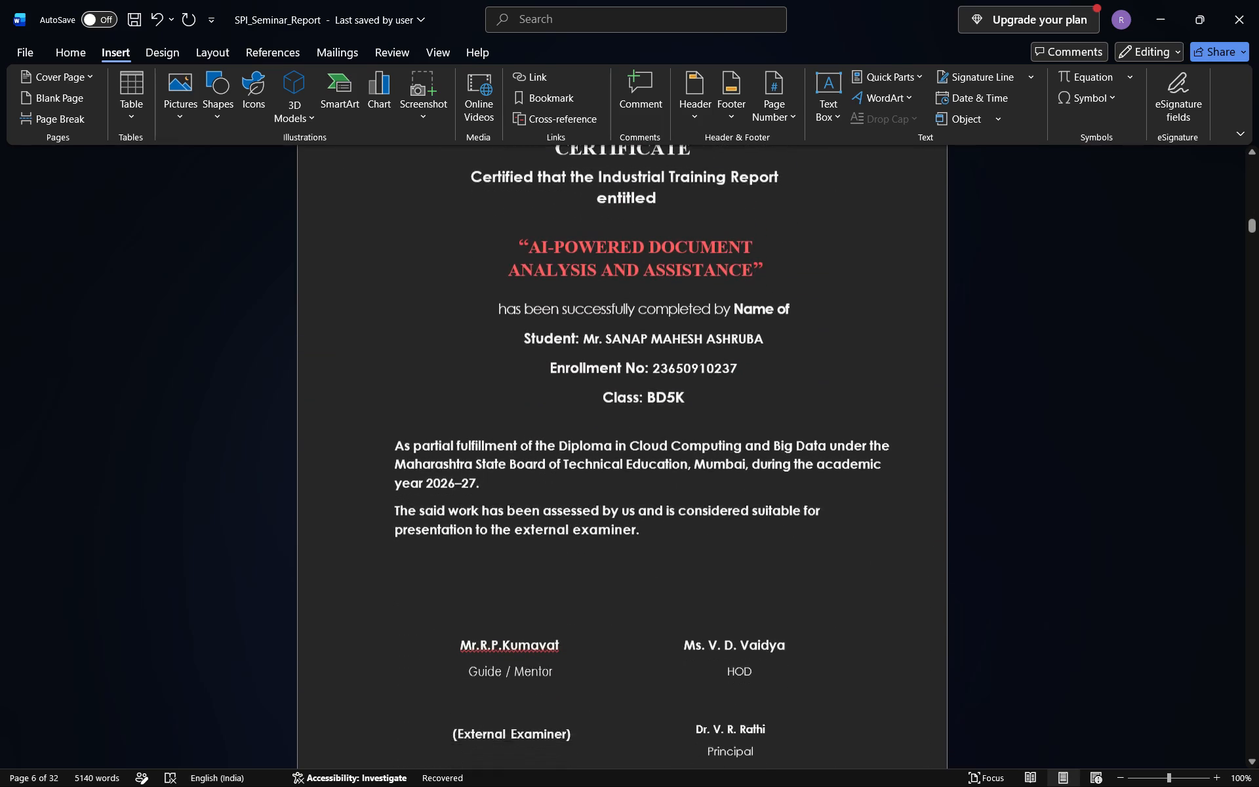
scroll(574, 390, "down", 2)
scroll(574, 390, "up", 1)
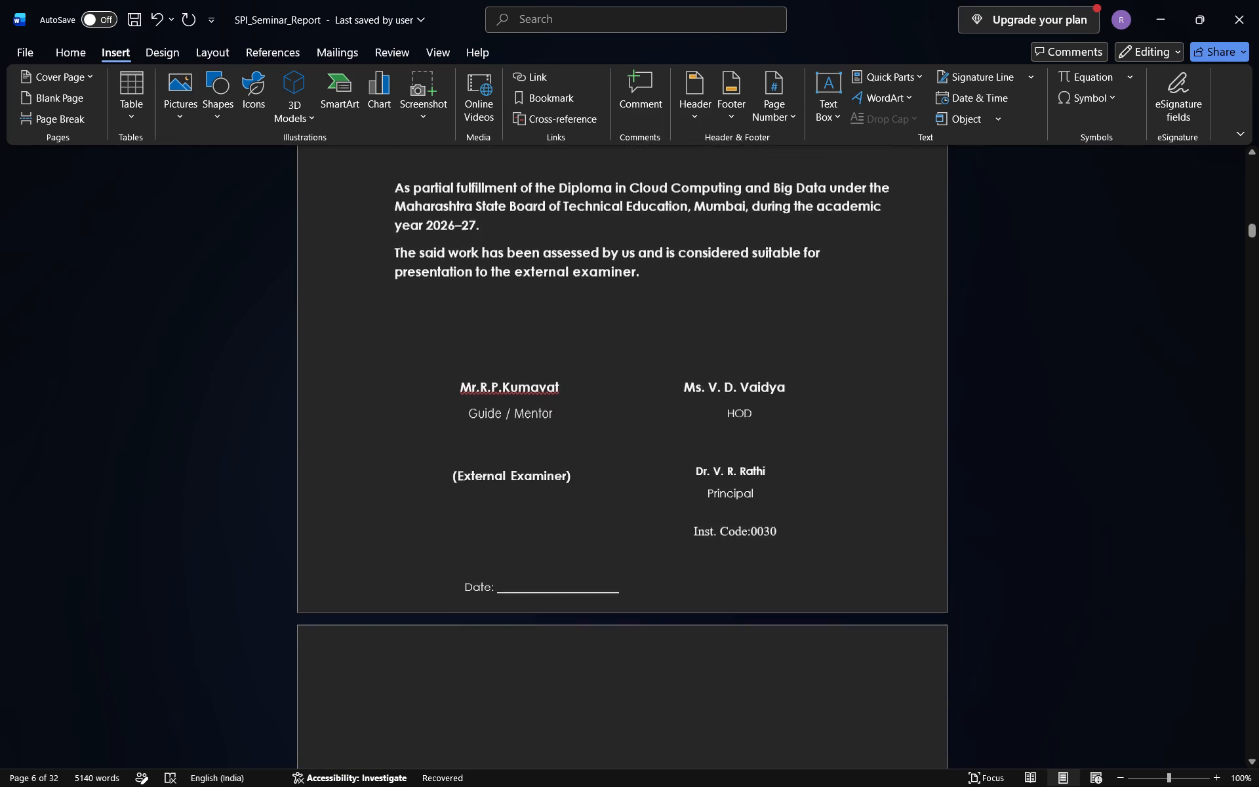
scroll(574, 390, "up", 8)
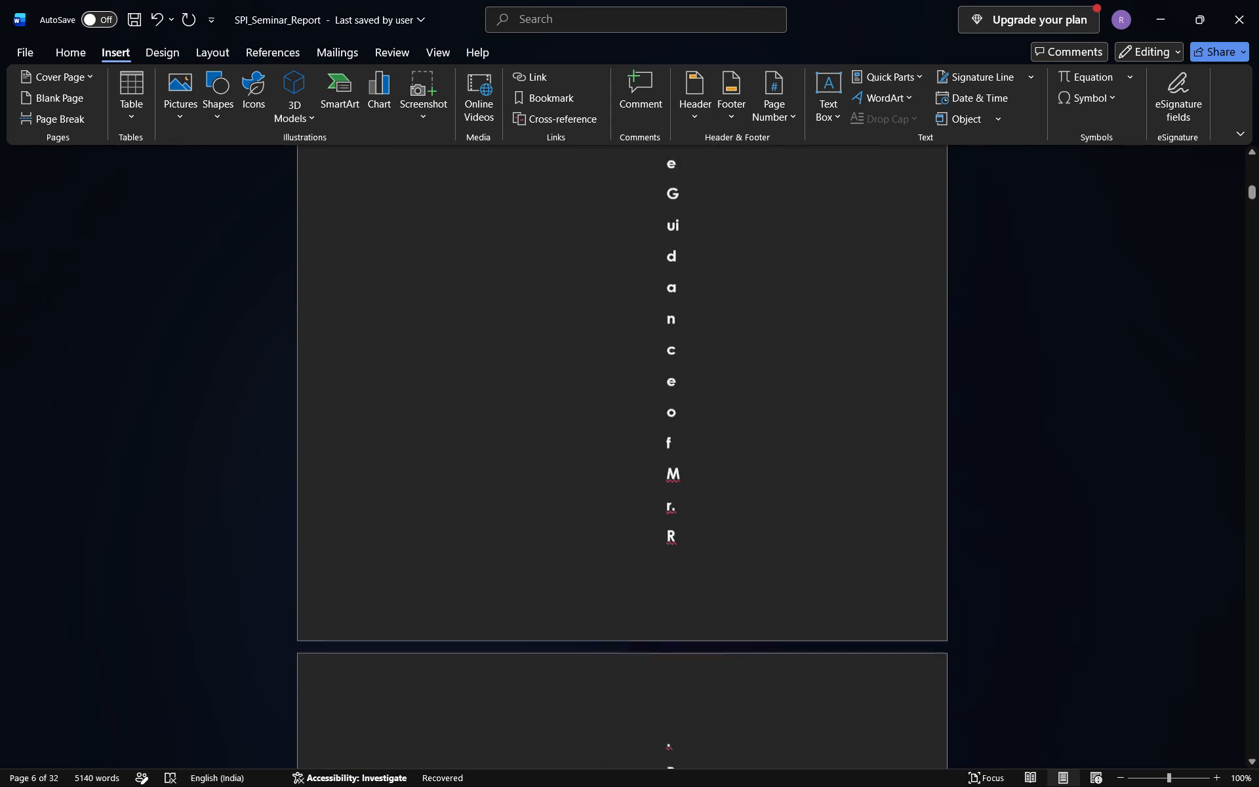
scroll(574, 390, "up", 3)
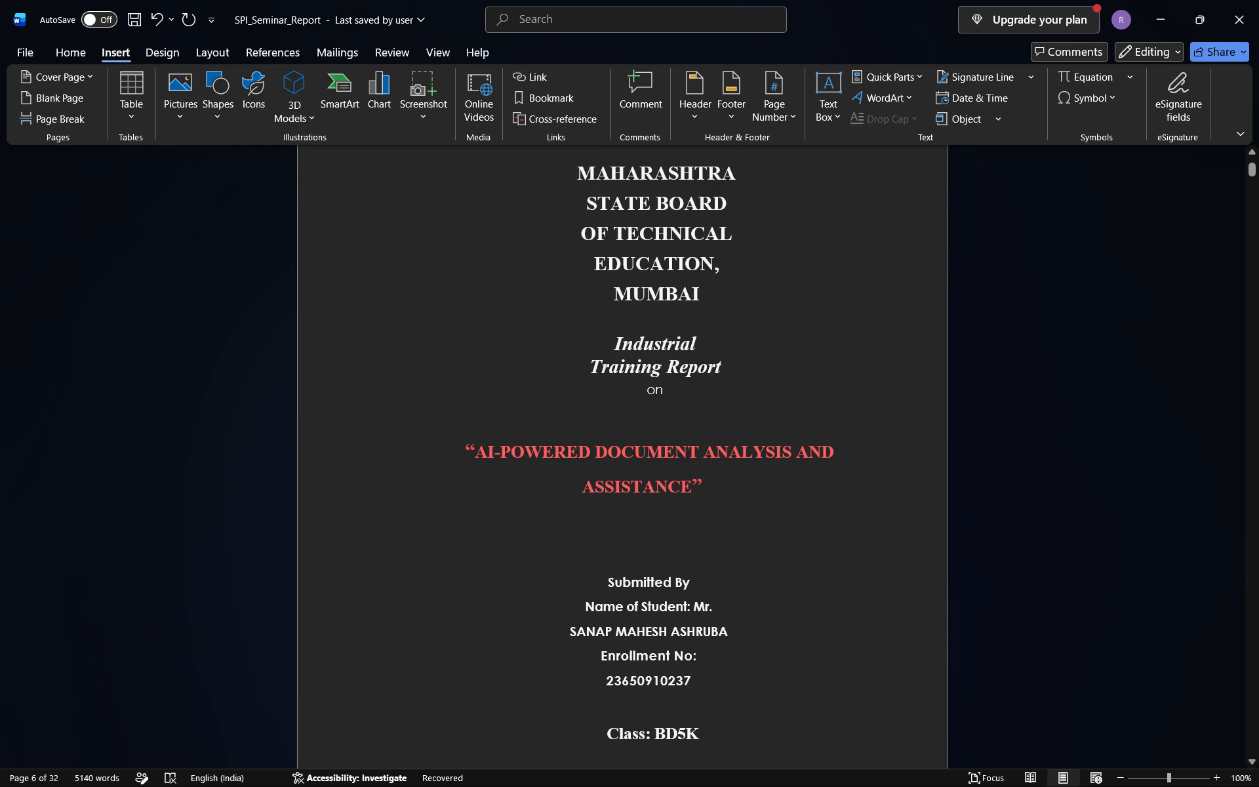
scroll(574, 390, "up", 3)
scroll(574, 390, "right", 1)
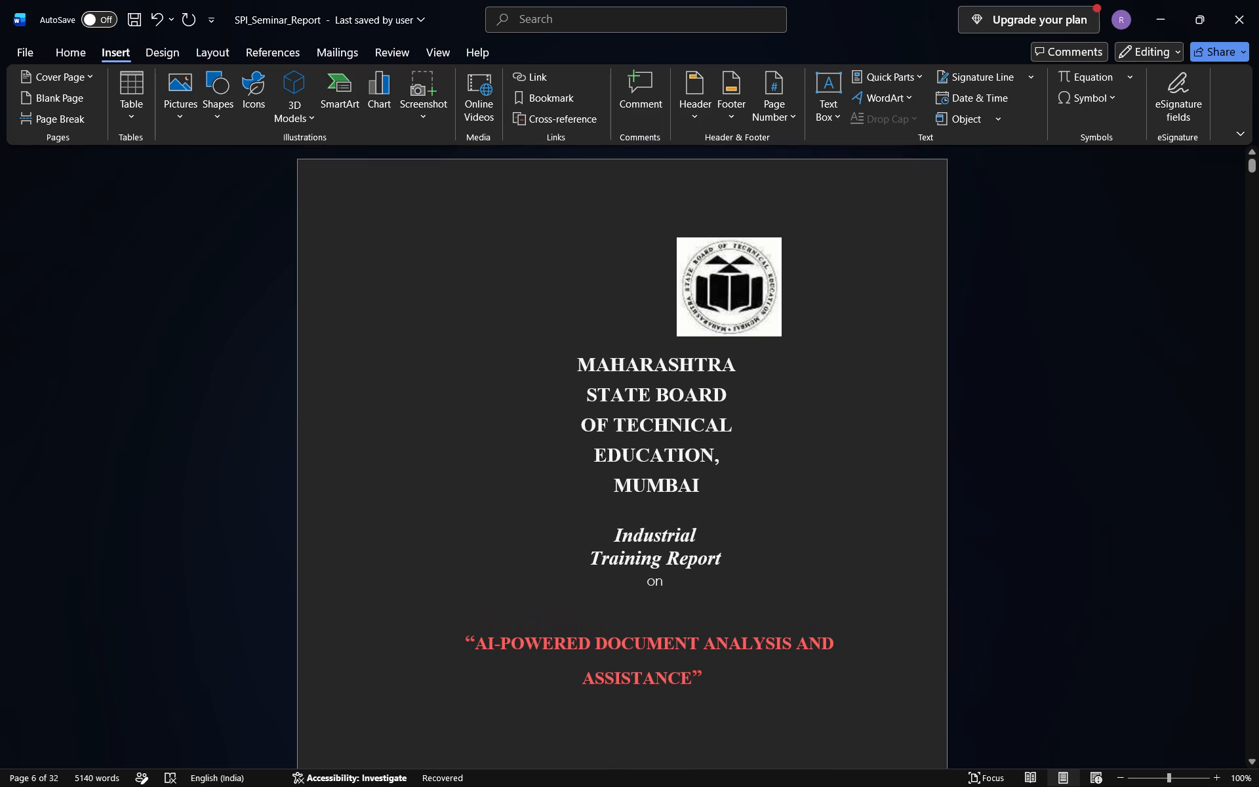
Try to centre the state board logo above the title page heading, and resize it to about 3.63 cm wide.
left_click(723, 305)
left_click_drag(723, 305, 635, 313)
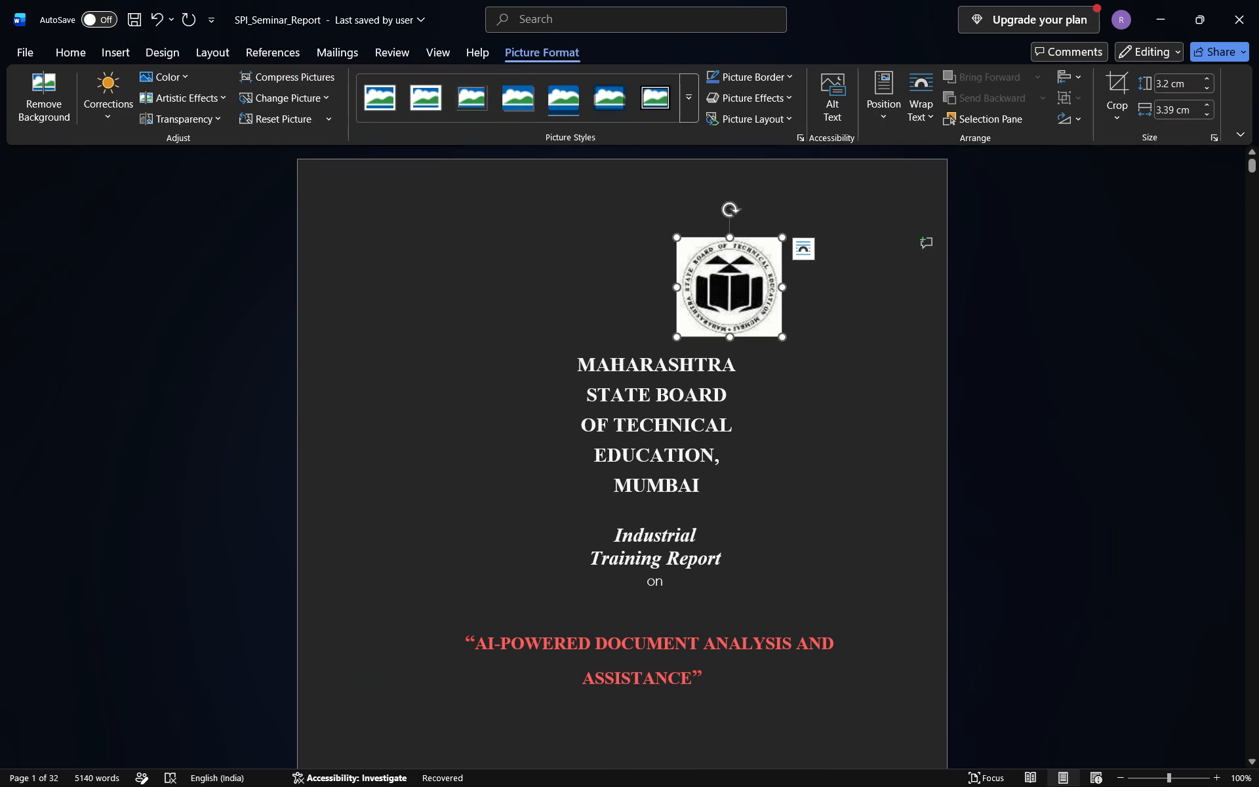
left_click_drag(717, 284, 644, 289)
left_click_drag(677, 287, 694, 296)
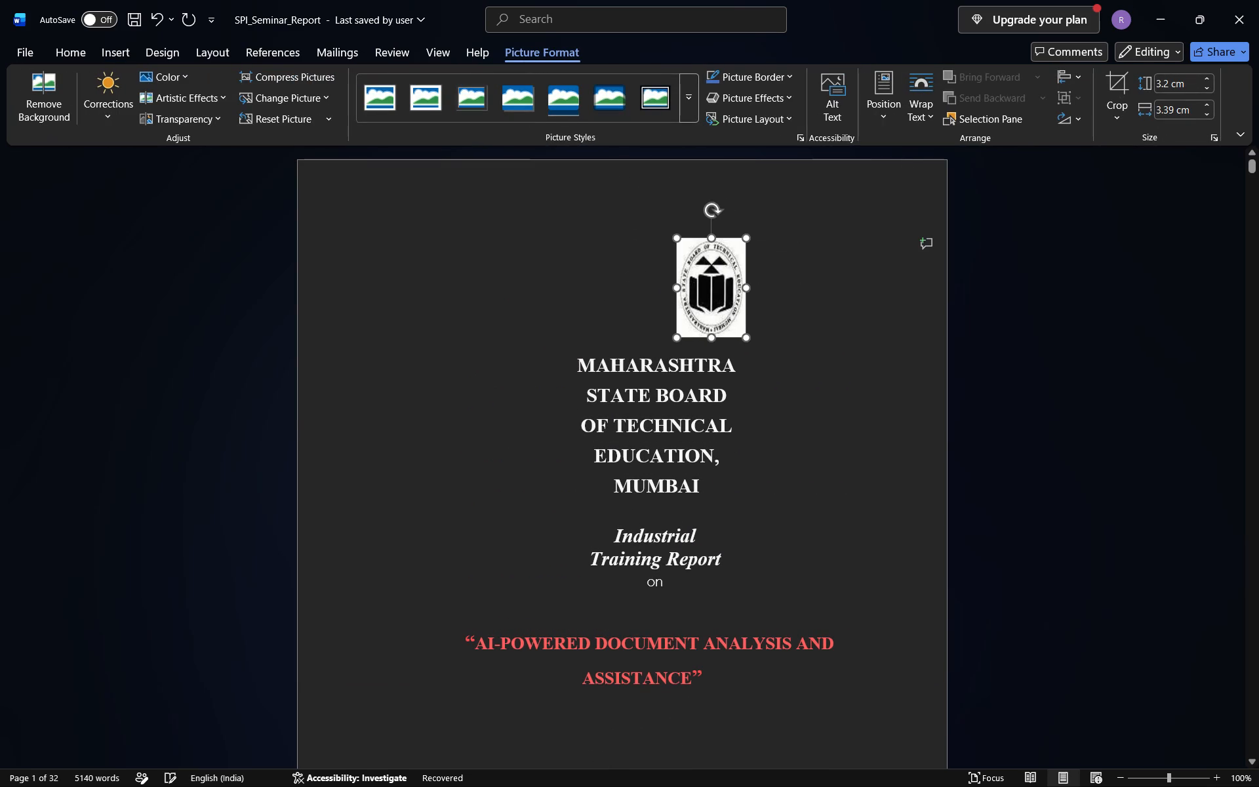
left_click_drag(694, 296, 669, 292)
left_click(543, 268)
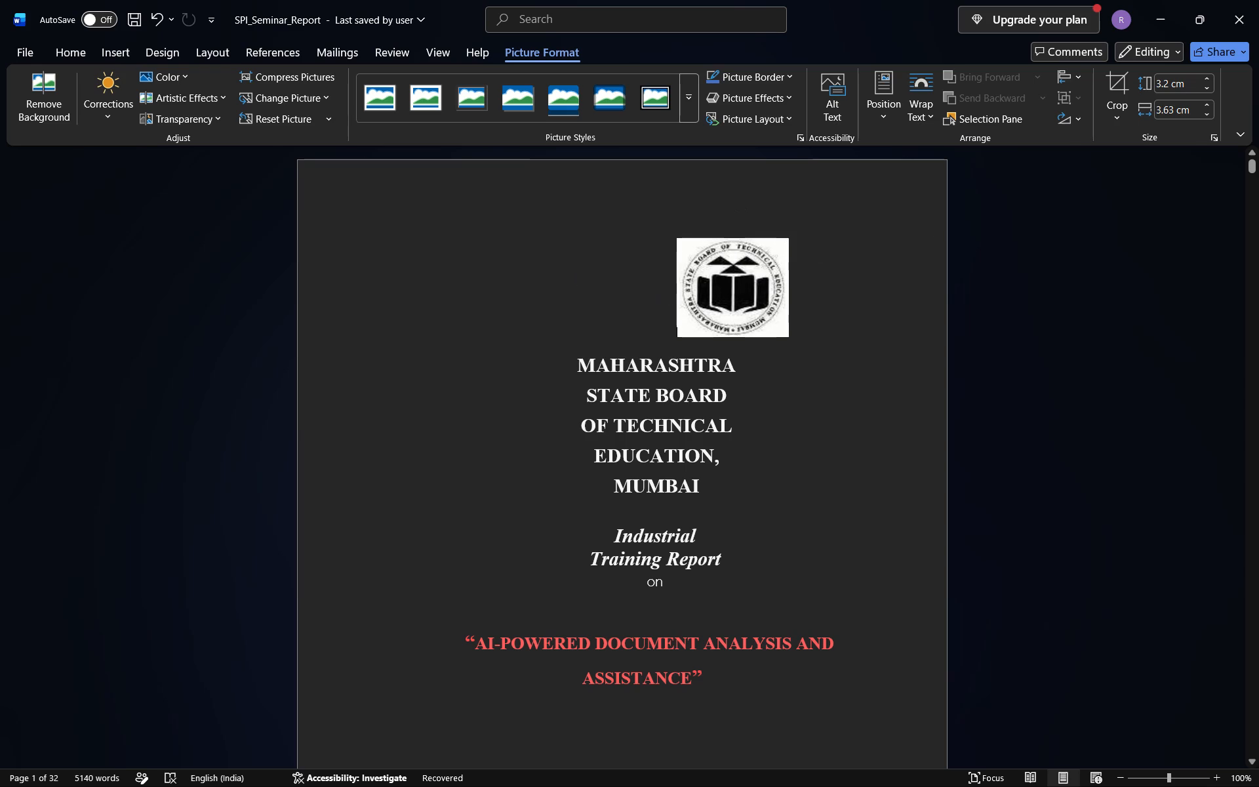
Review the inserted front matter's layout, from the title page through the vertical guidance line and department details to the certificate page.
scroll(590, 459, "down", 5)
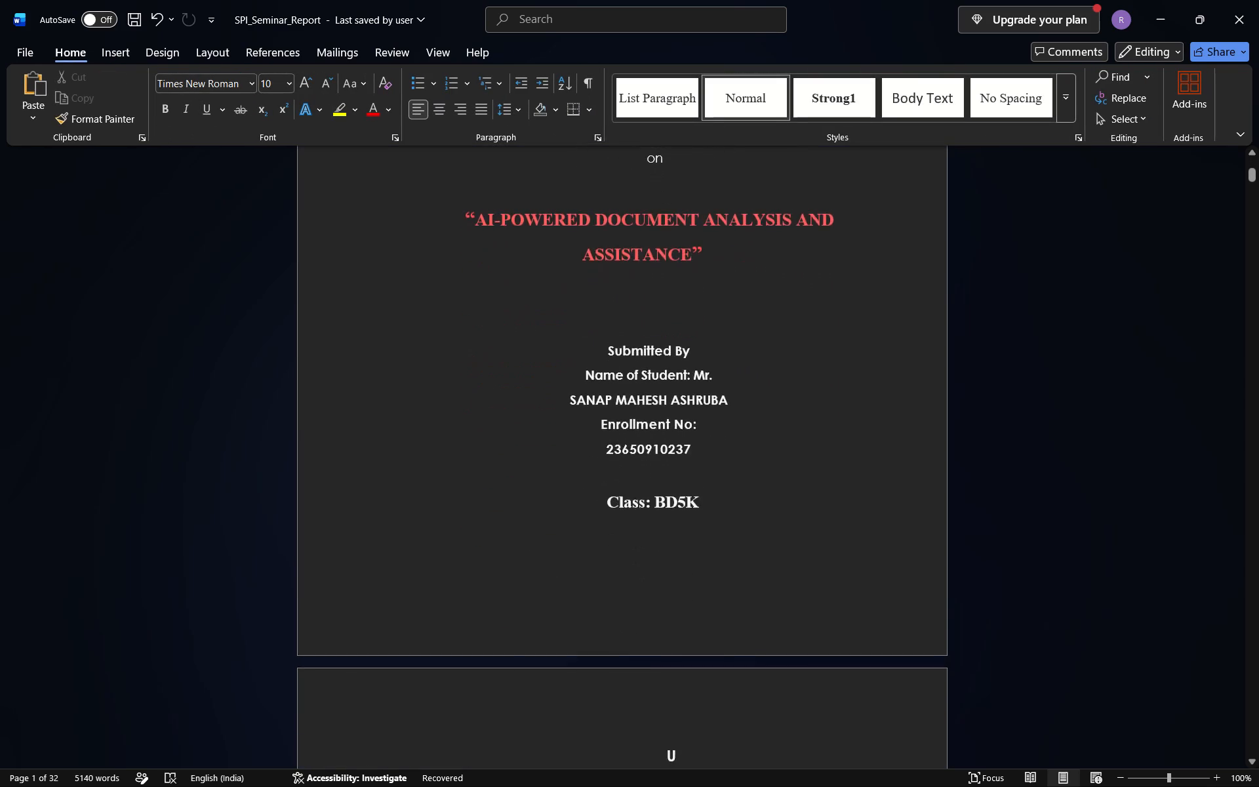
scroll(590, 459, "down", 5)
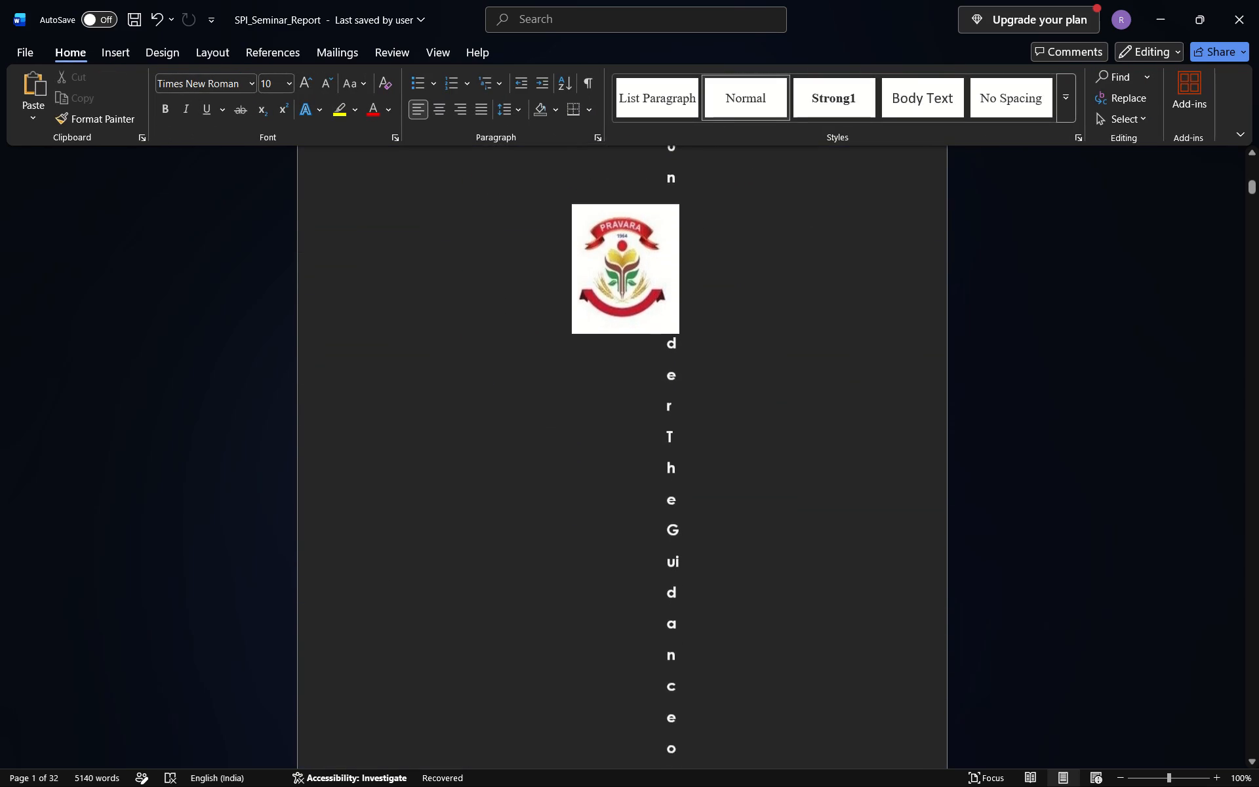
scroll(590, 459, "down", 1)
scroll(633, 310, "up", 4)
scroll(633, 310, "down", 3)
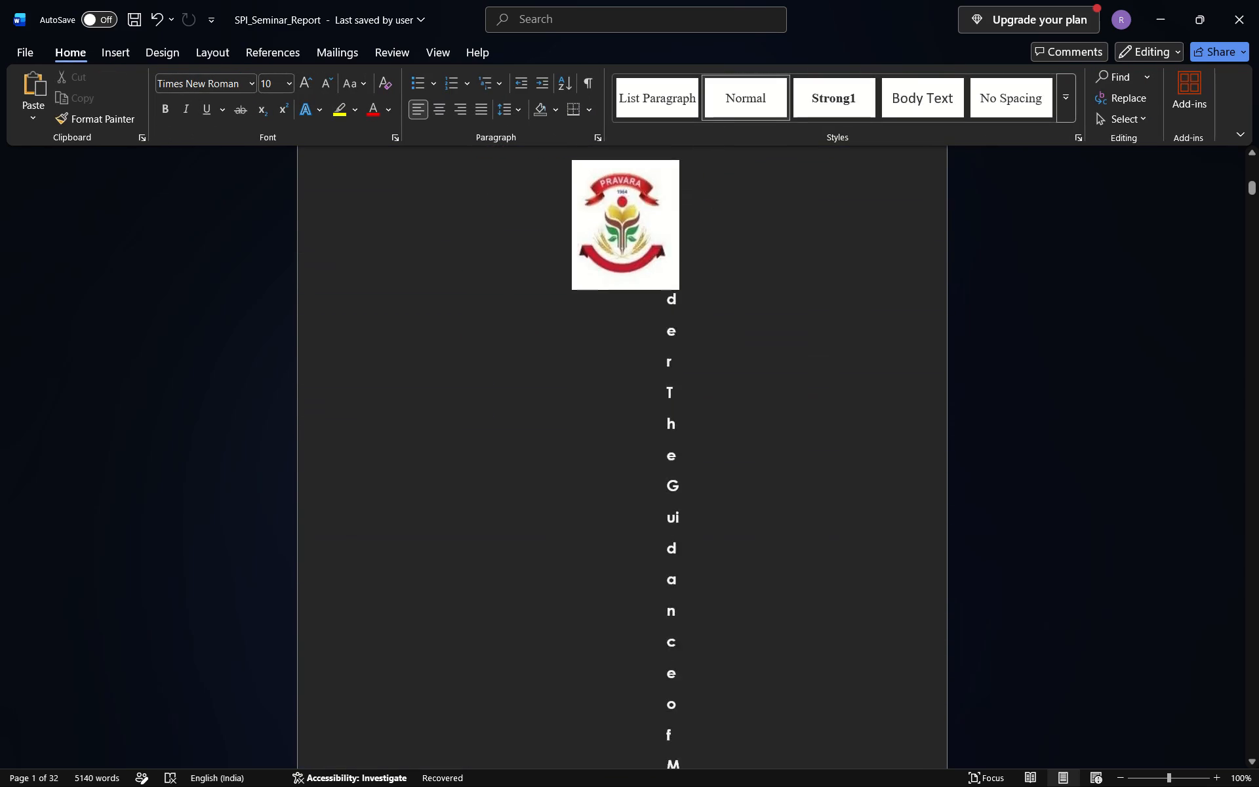
scroll(633, 310, "down", 6)
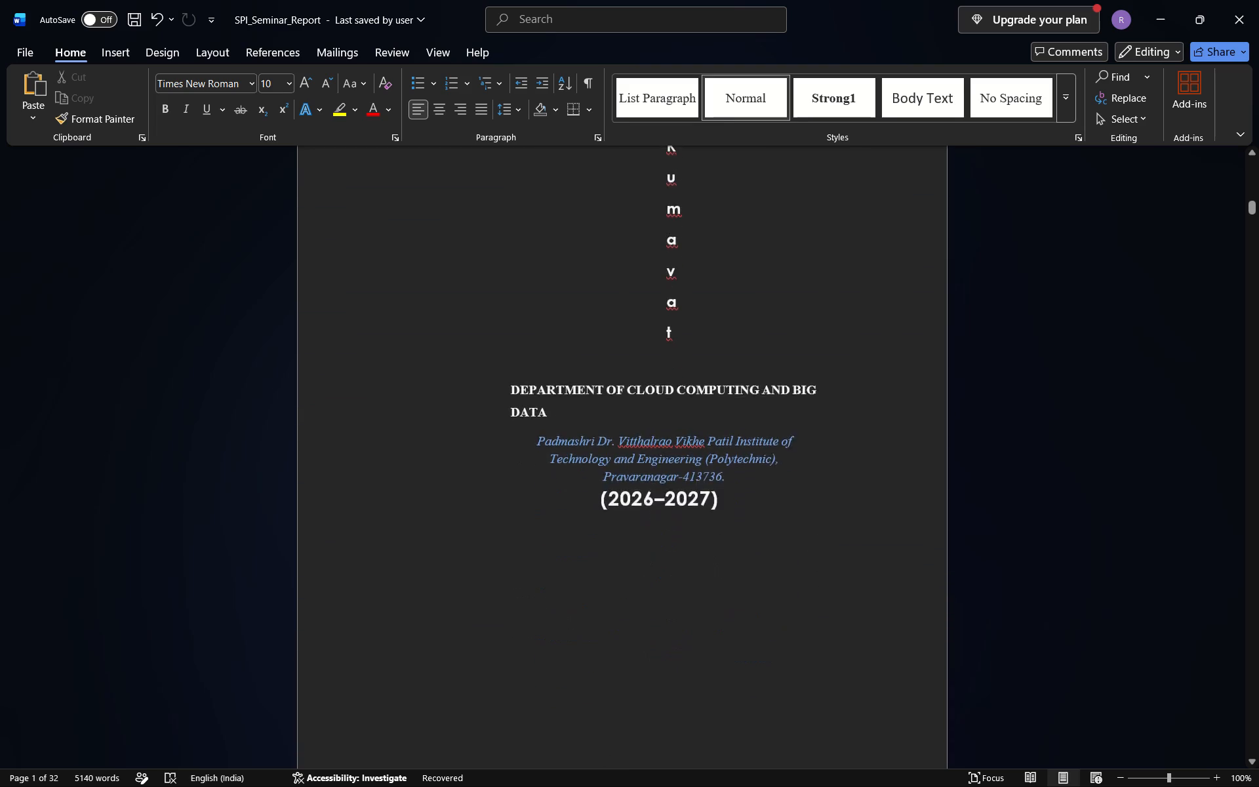
scroll(633, 310, "down", 5)
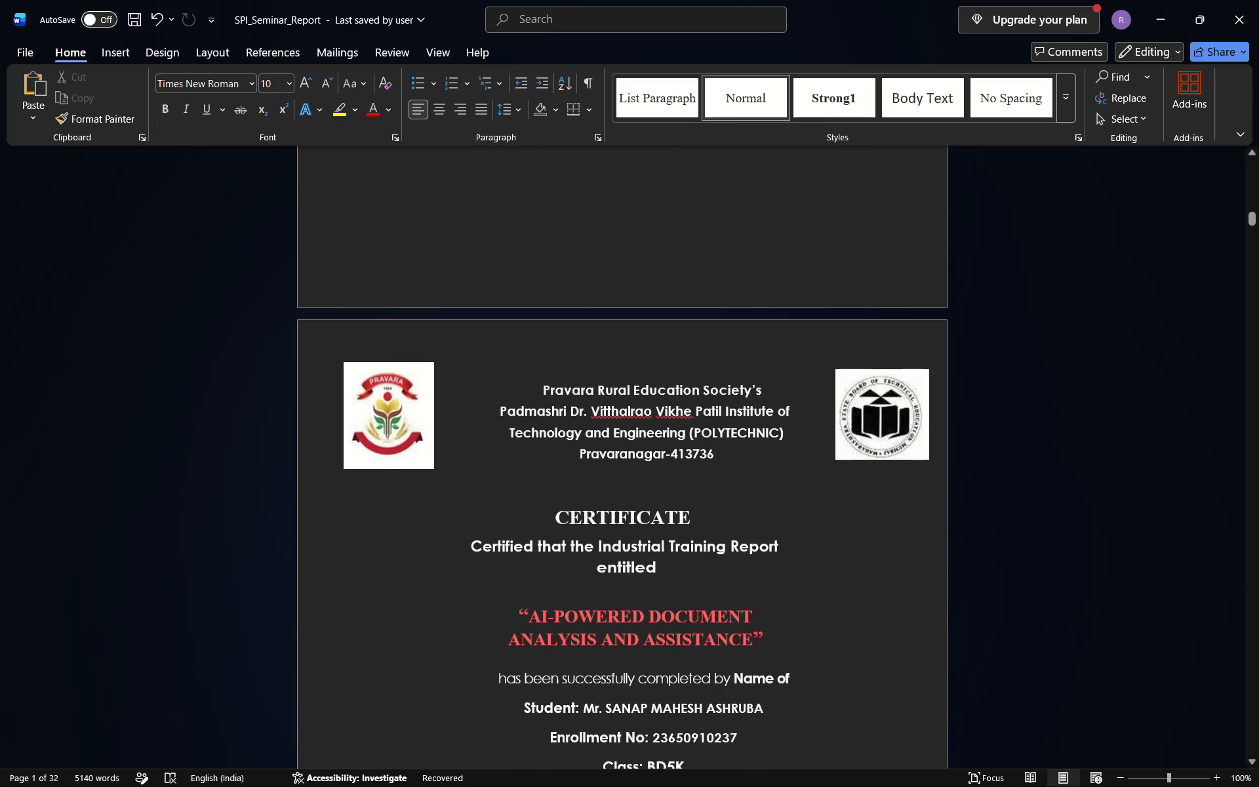
scroll(617, 353, "down", 3)
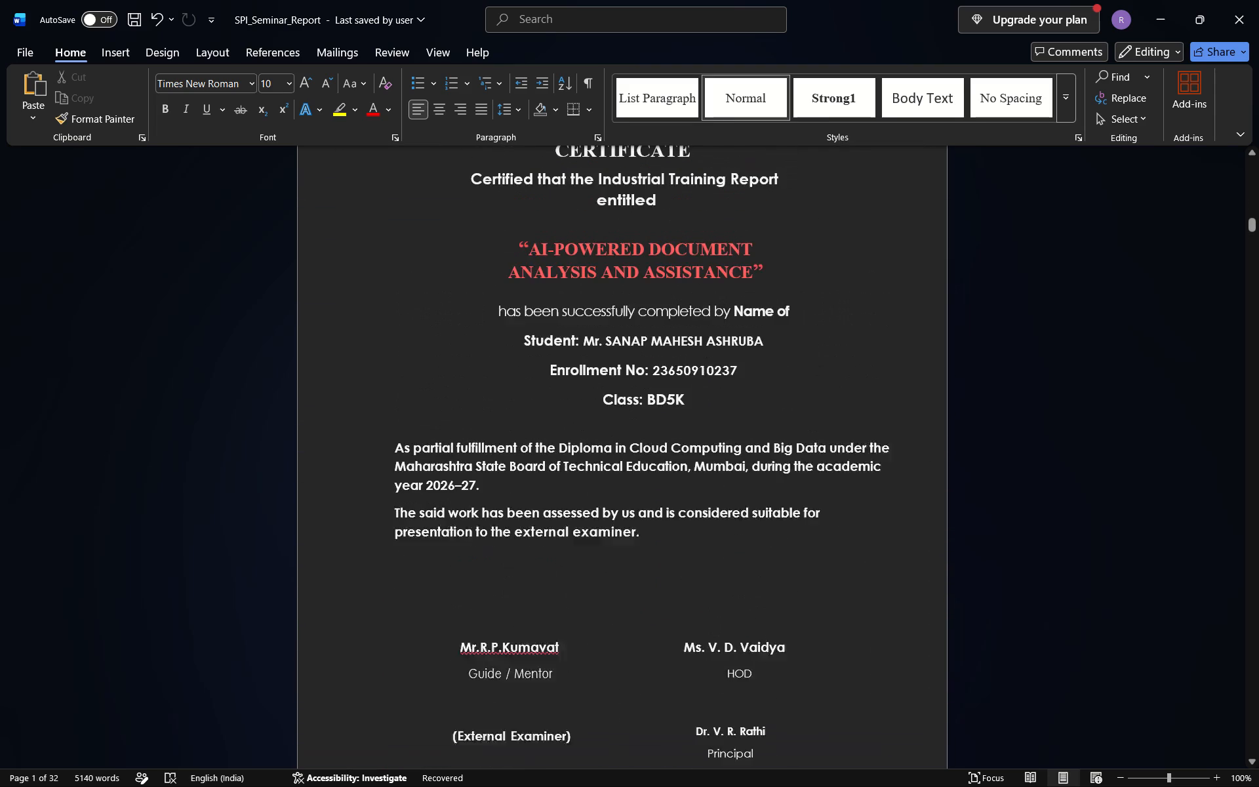
scroll(617, 353, "up", 8)
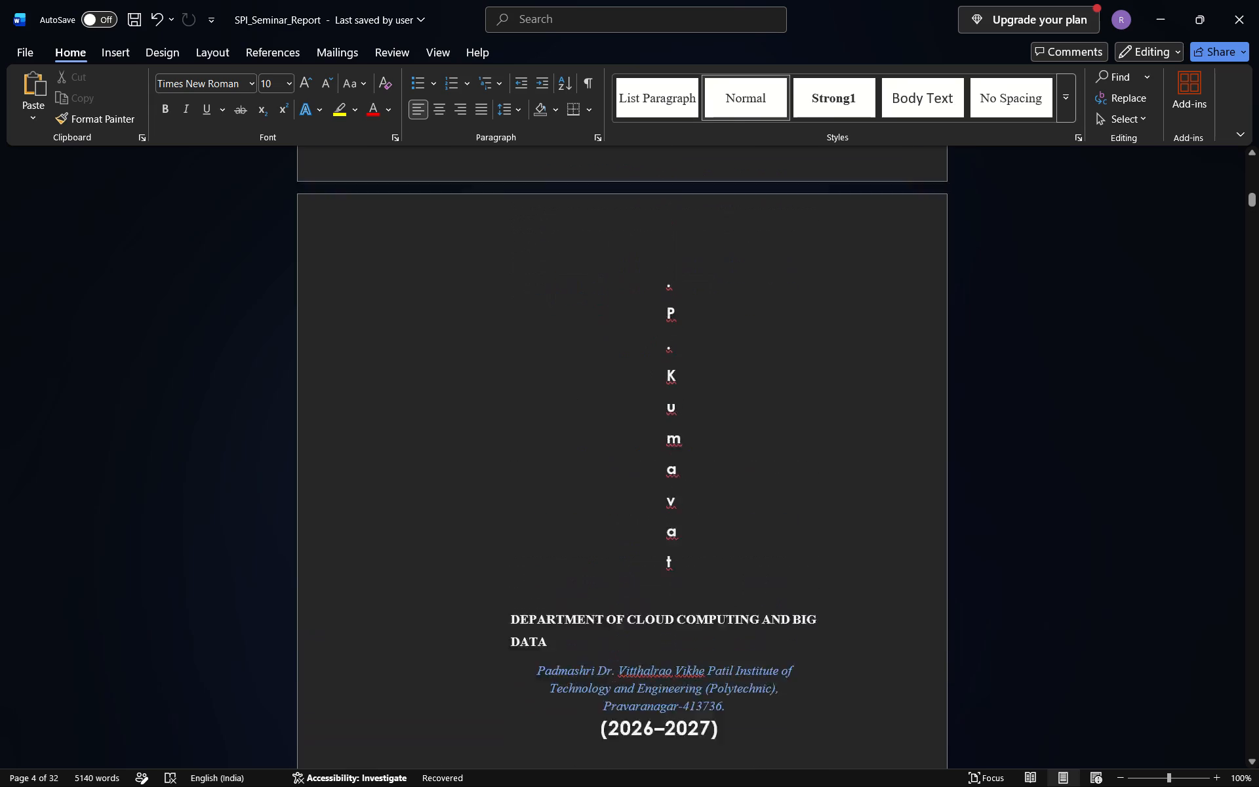
scroll(617, 353, "up", 7)
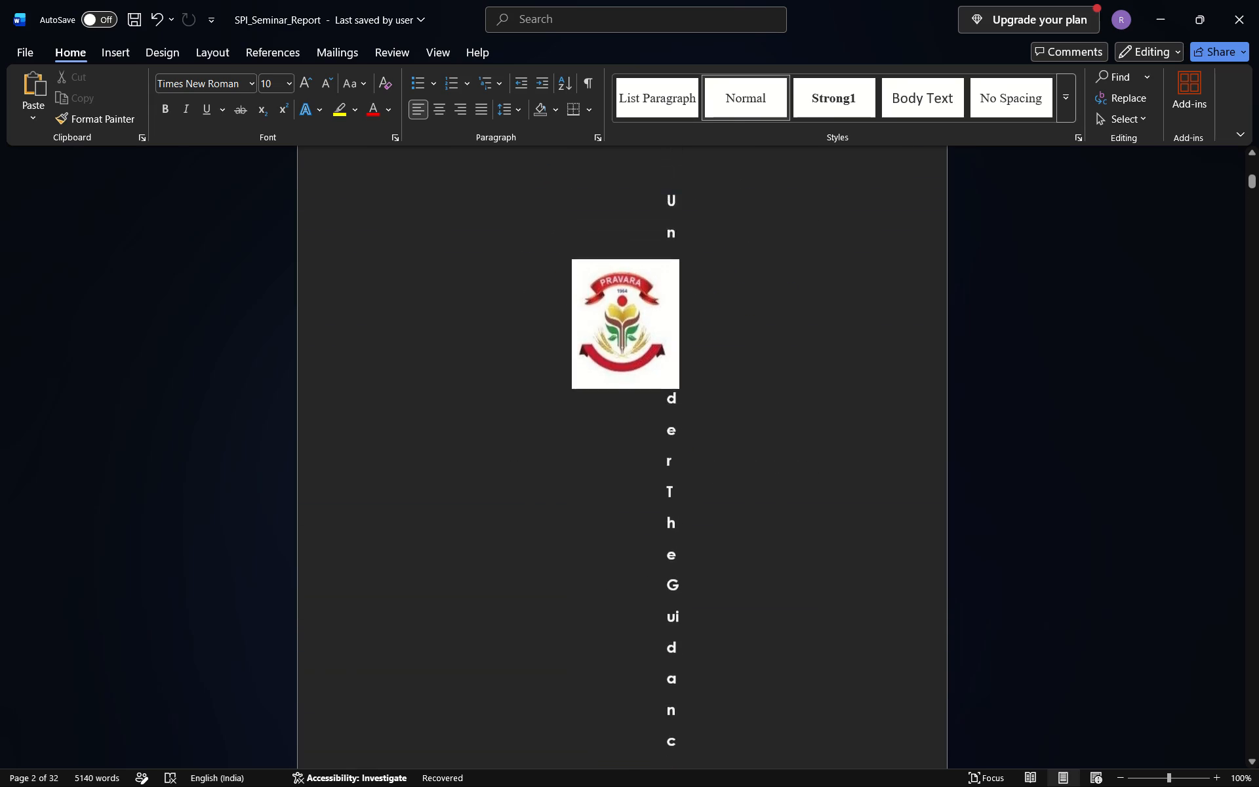
scroll(617, 353, "up", 1)
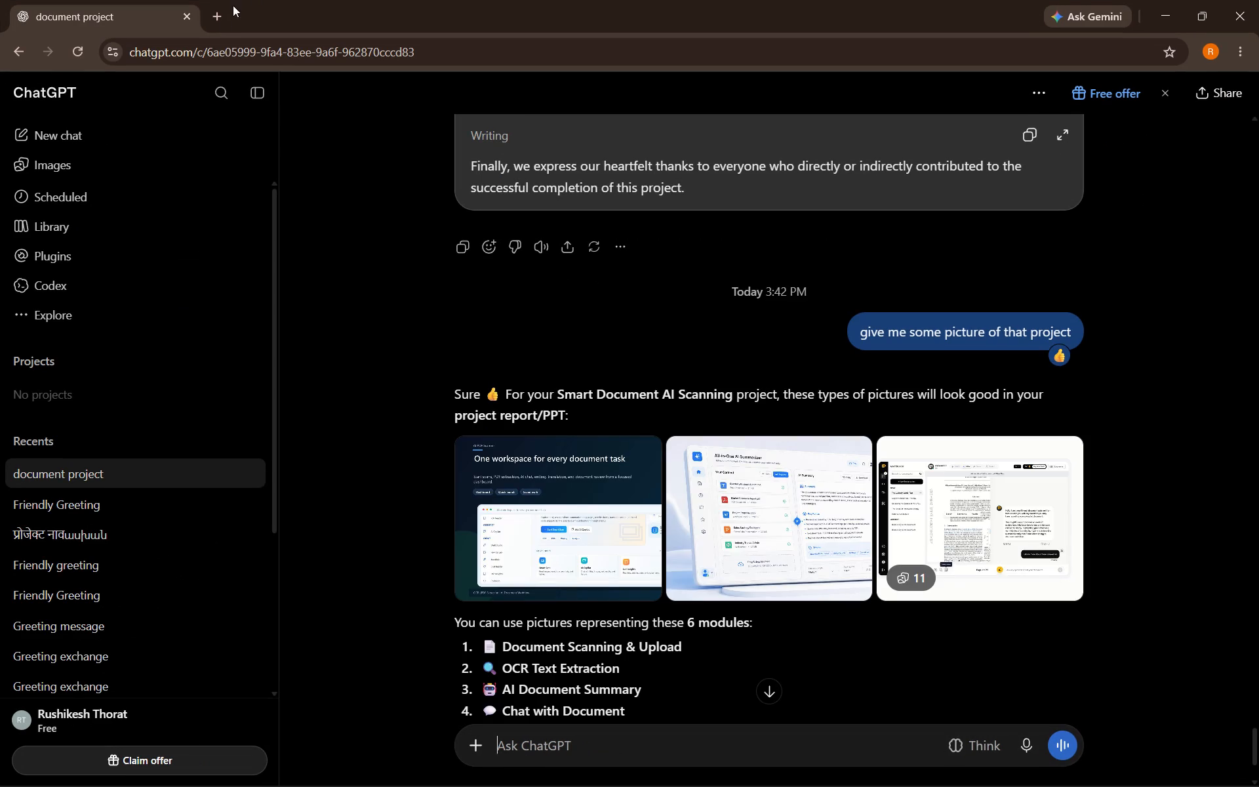
Switch to Chrome and search Google for "whatsapp web" in a new tab.
left_click(214, 24)
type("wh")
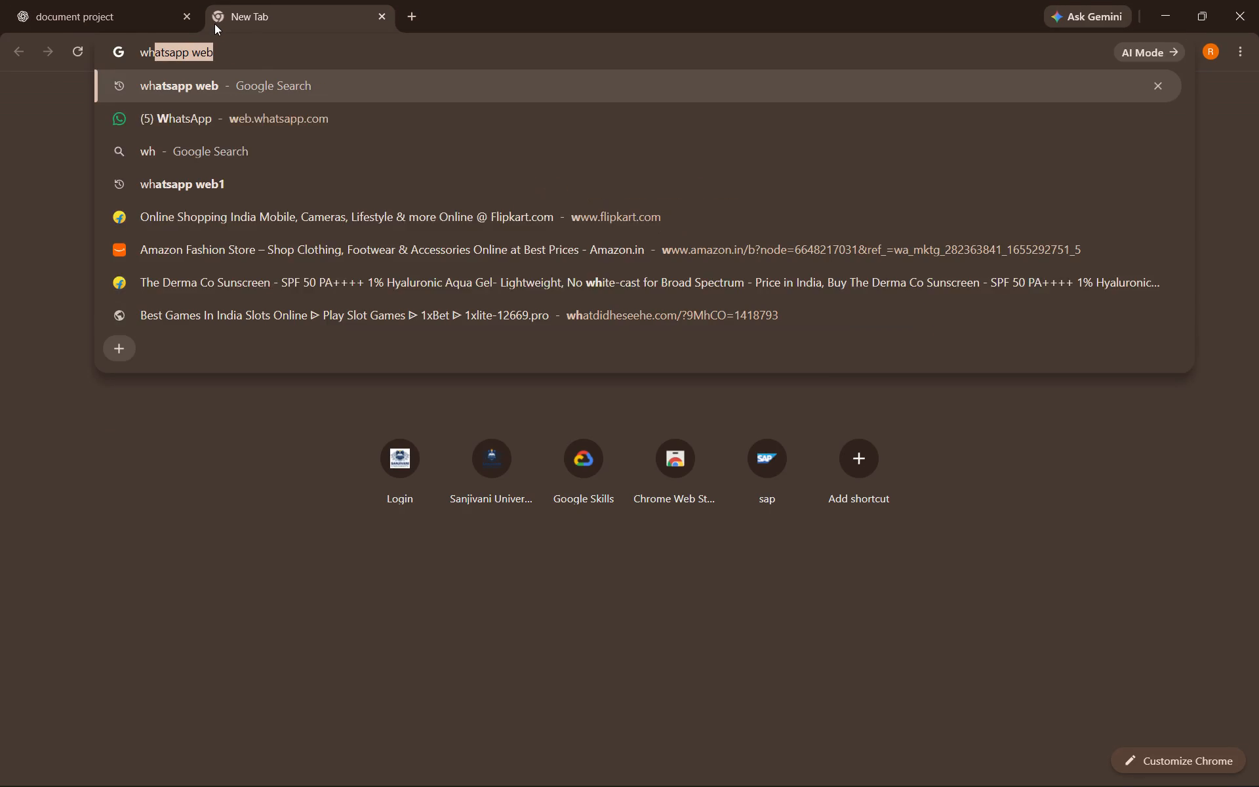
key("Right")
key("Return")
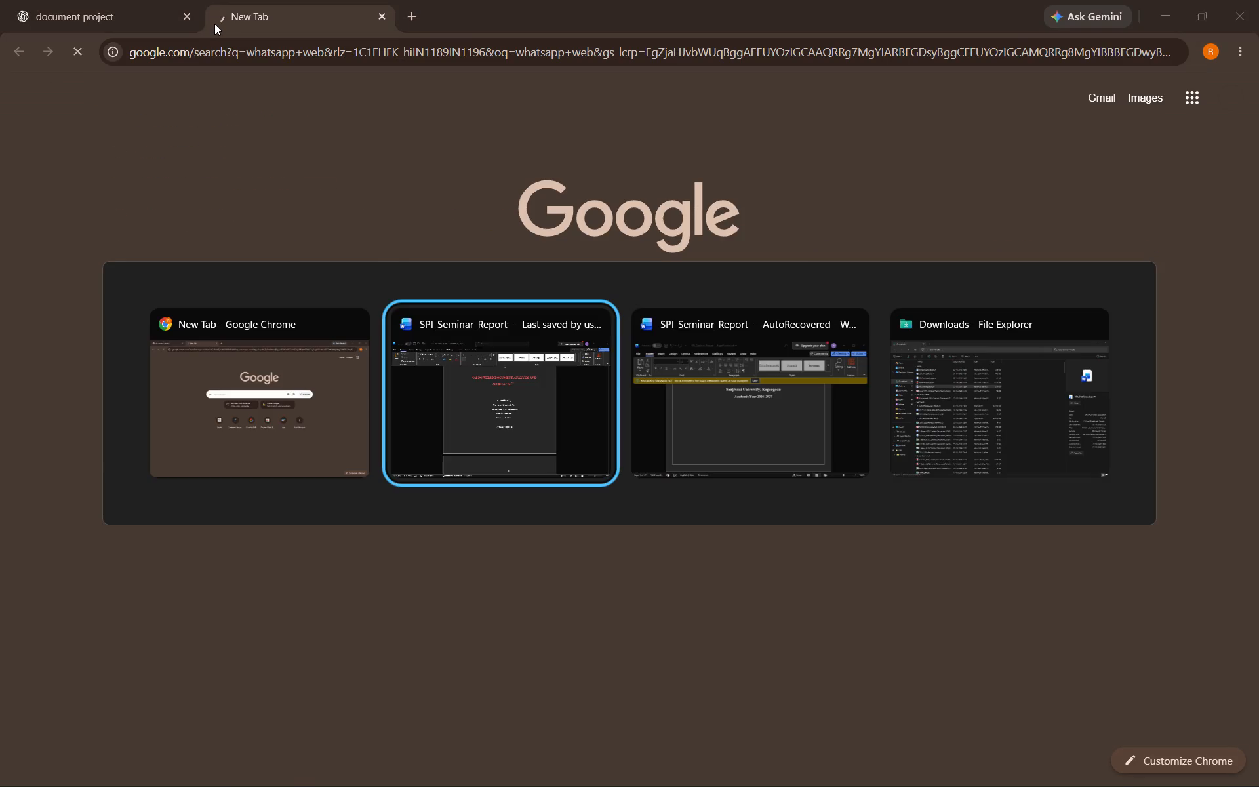
Switch back to the Word report and delete the inserted title page content before the certificate, including the "(2026–2027)" line.
scroll(298, 164, "down", 3)
scroll(491, 338, "down", 2)
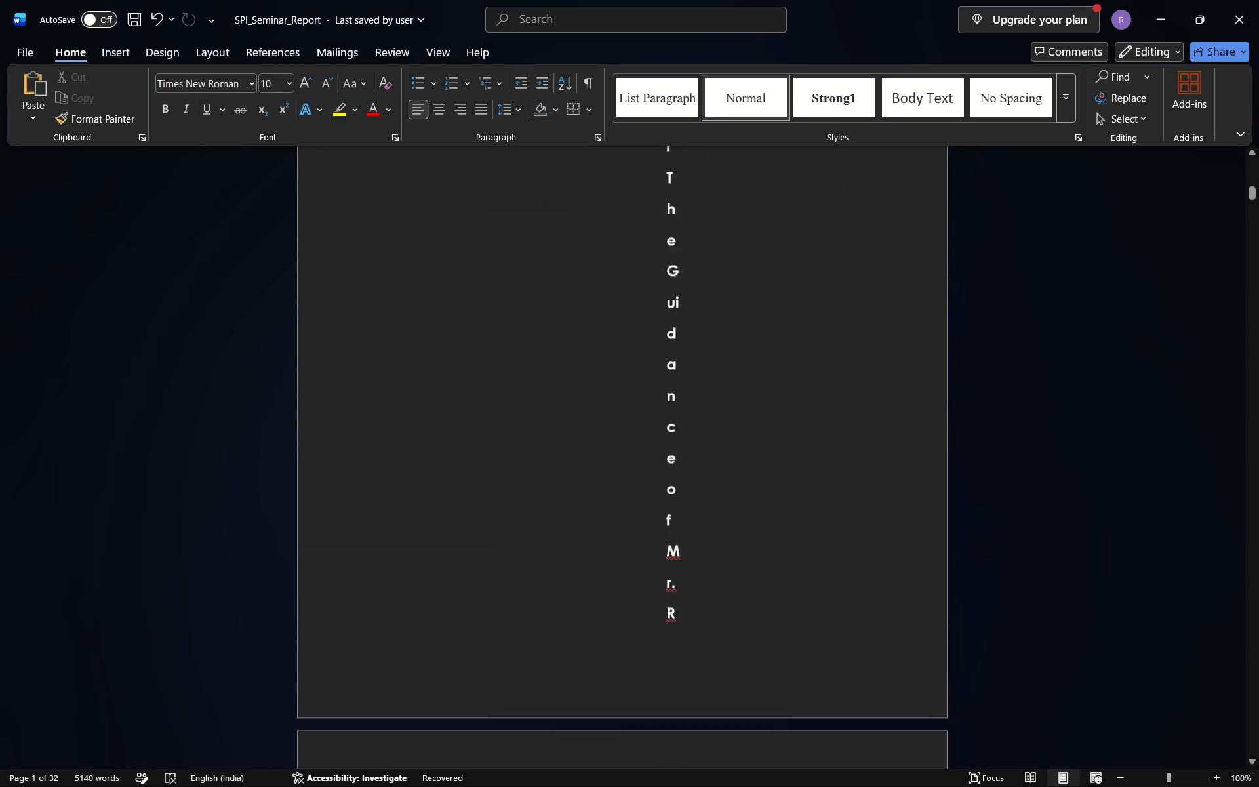
scroll(491, 338, "down", 9)
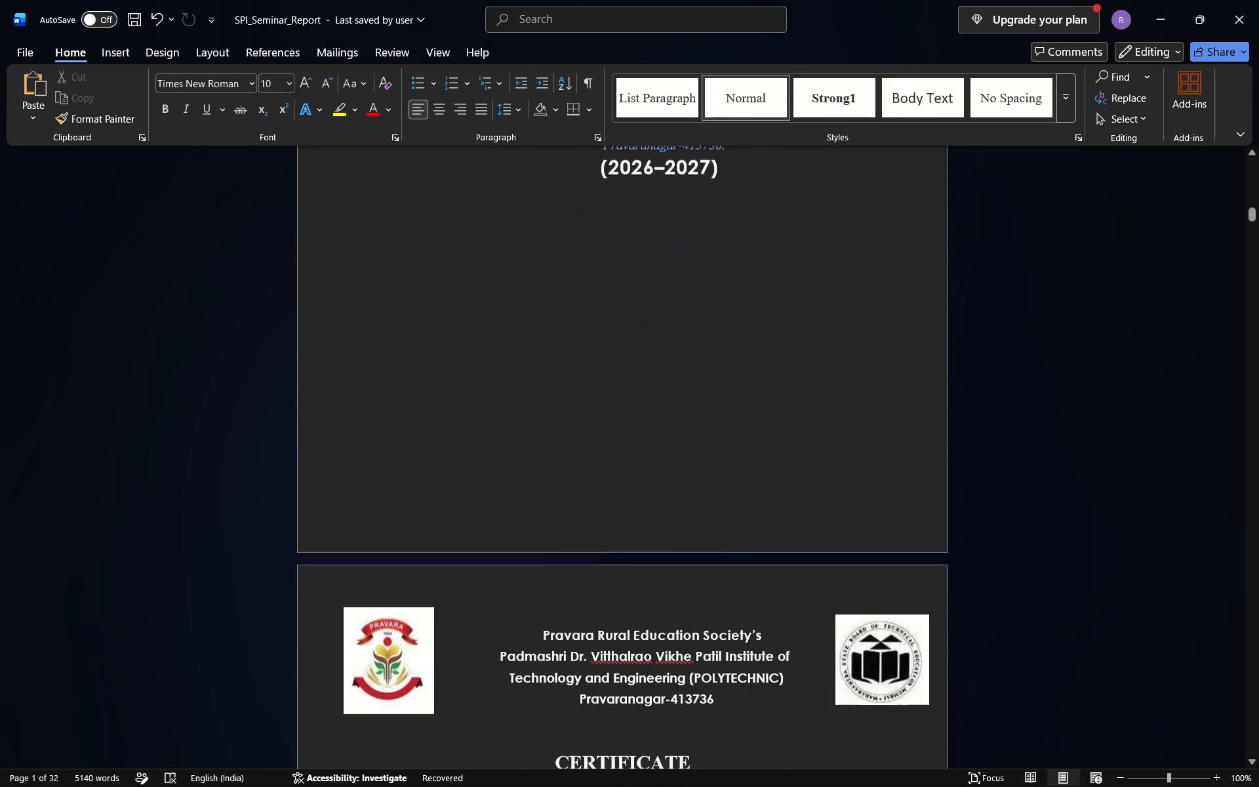
left_click_drag(592, 317, 511, 16)
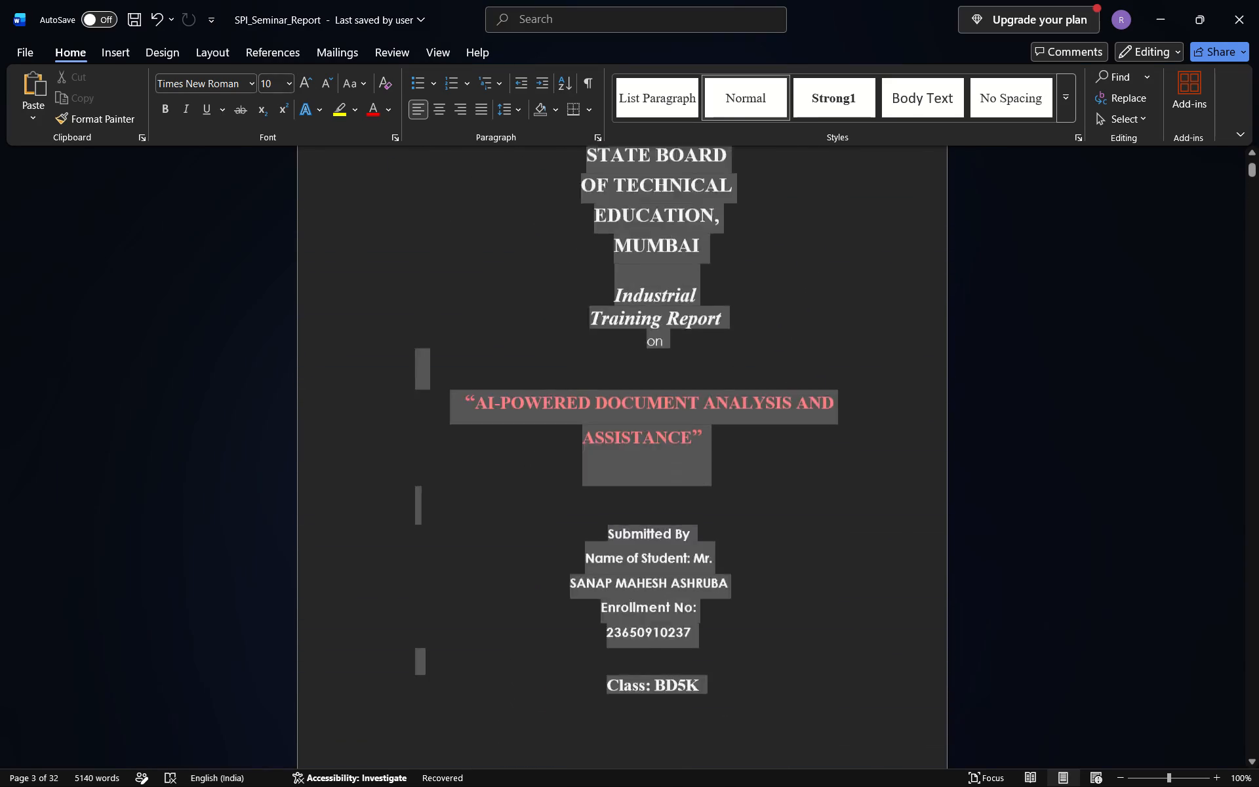
left_click_drag(511, 16, 566, 180)
key("BackSpace")
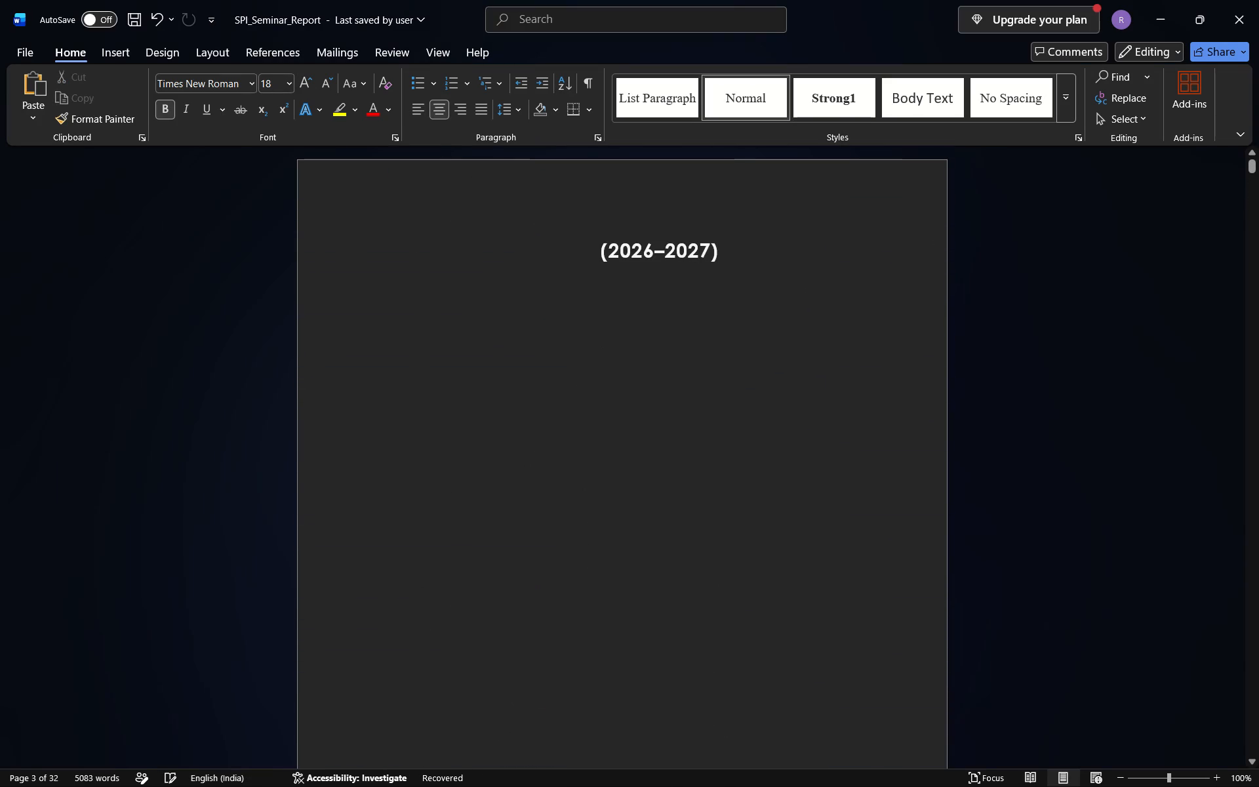
left_click_drag(718, 259, 559, 251)
key("BackSpace")
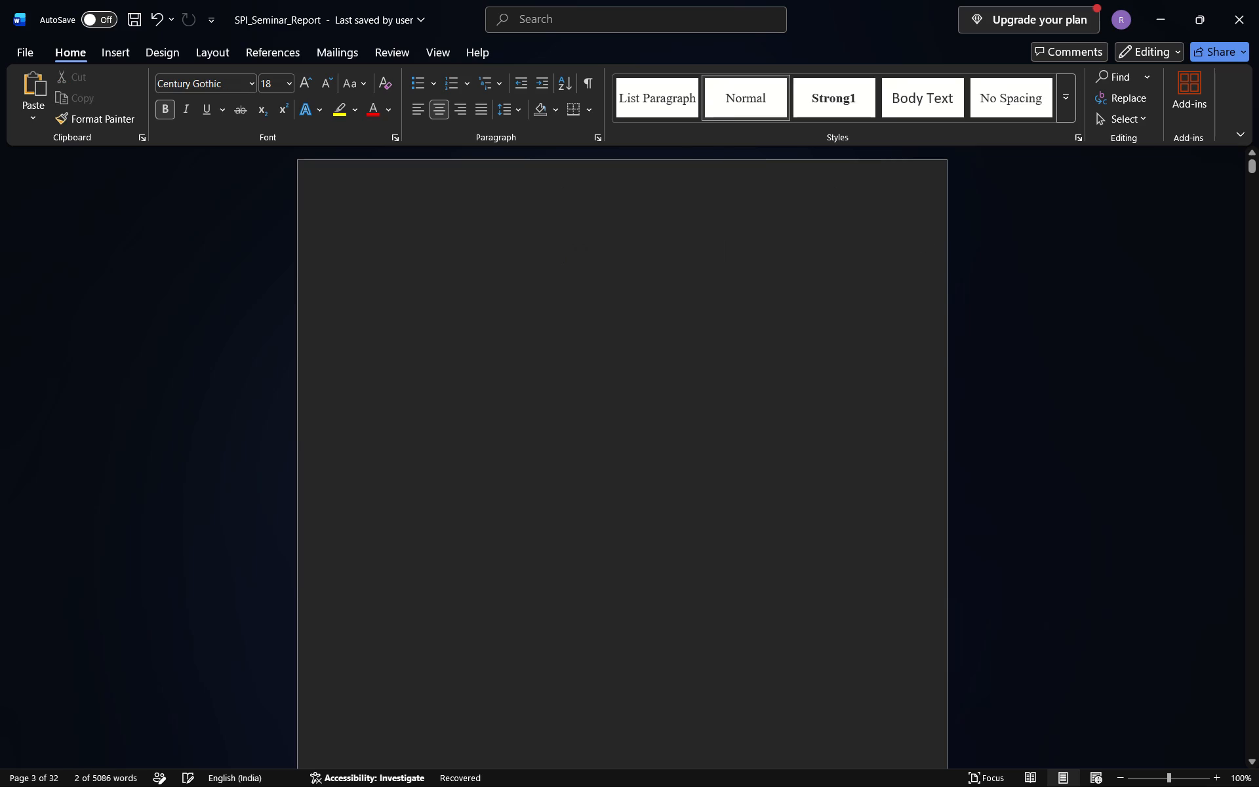
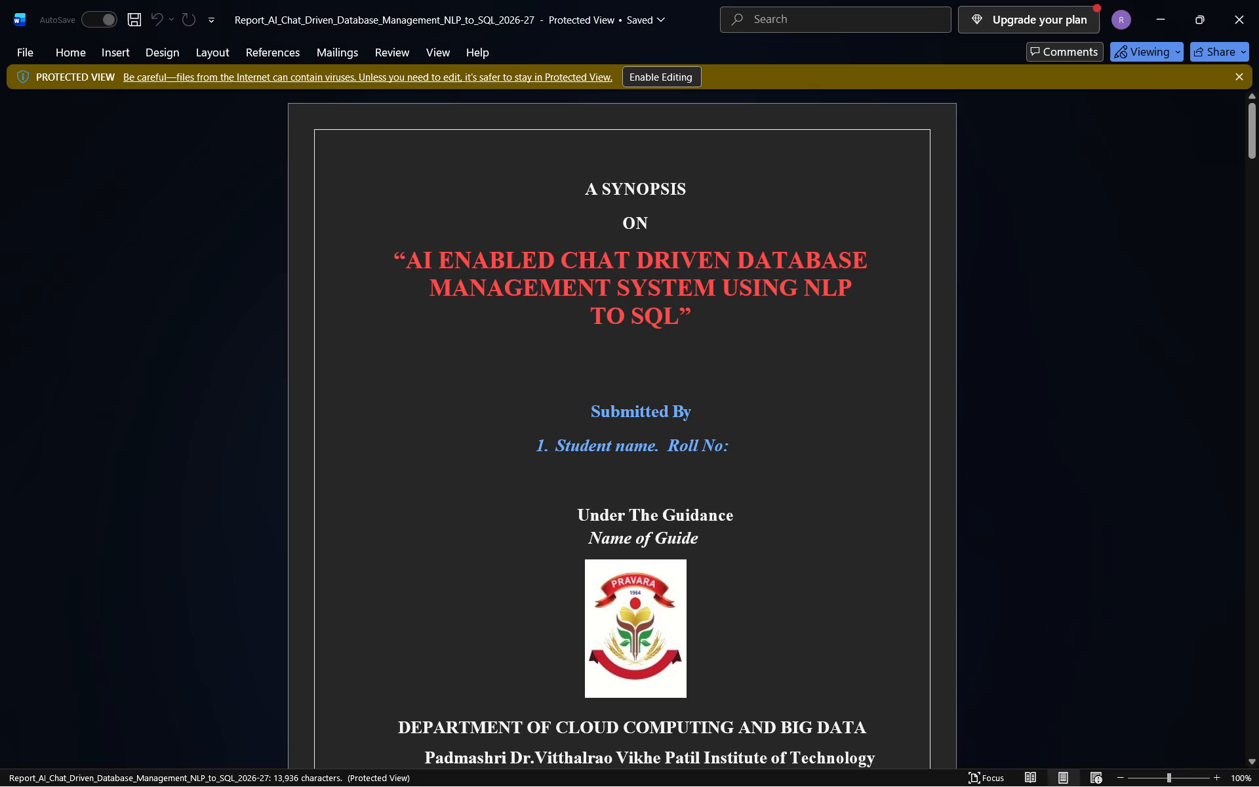
Select the certificate page's content in the AI chat-driven database report, from the Pravara logo down through the partial fulfillment text.
scroll(662, 508, "down", 1)
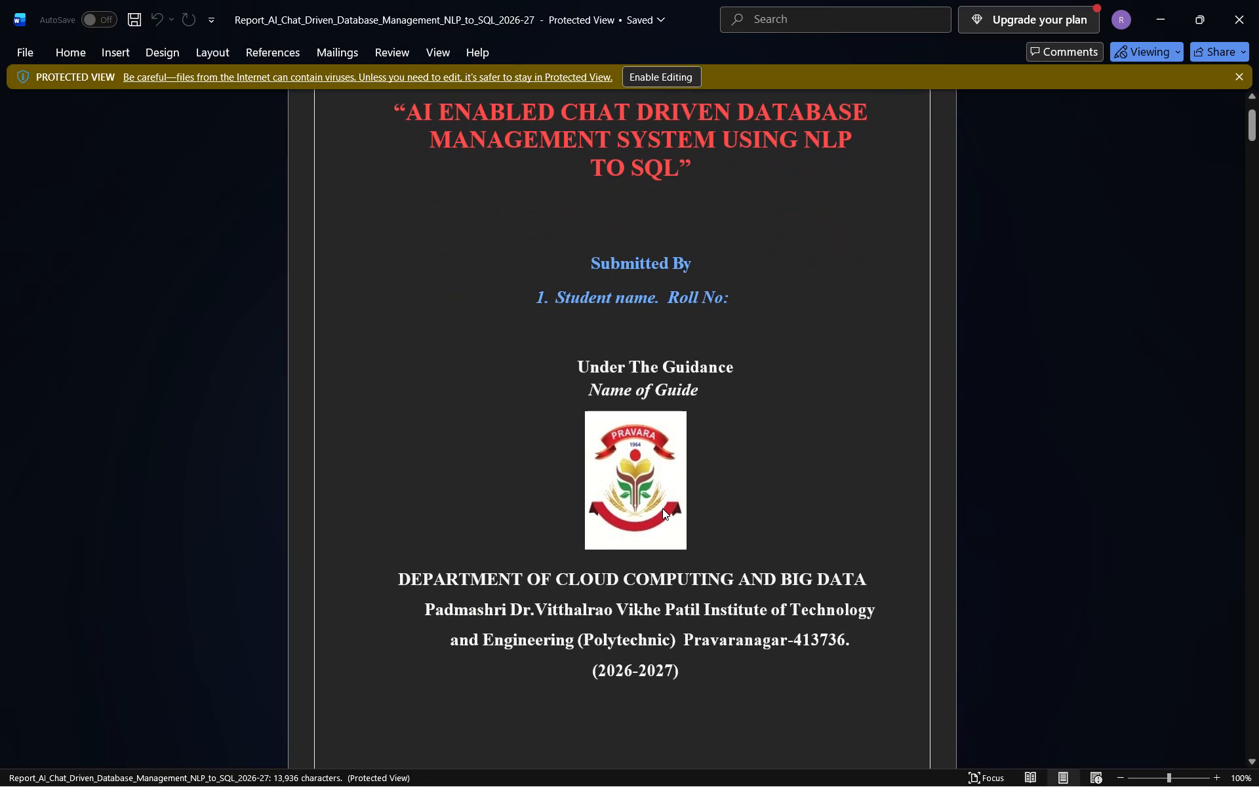
scroll(662, 508, "up", 1)
scroll(662, 508, "down", 1)
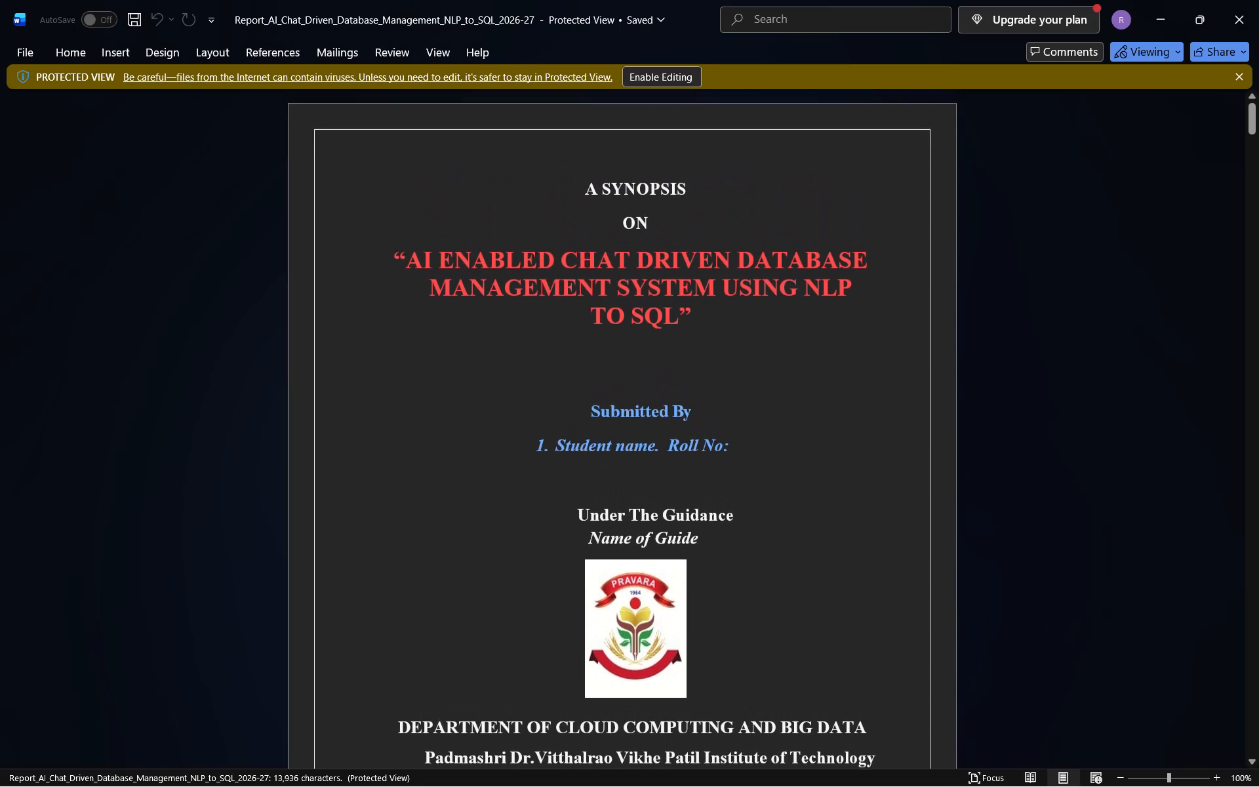
scroll(662, 508, "down", 3)
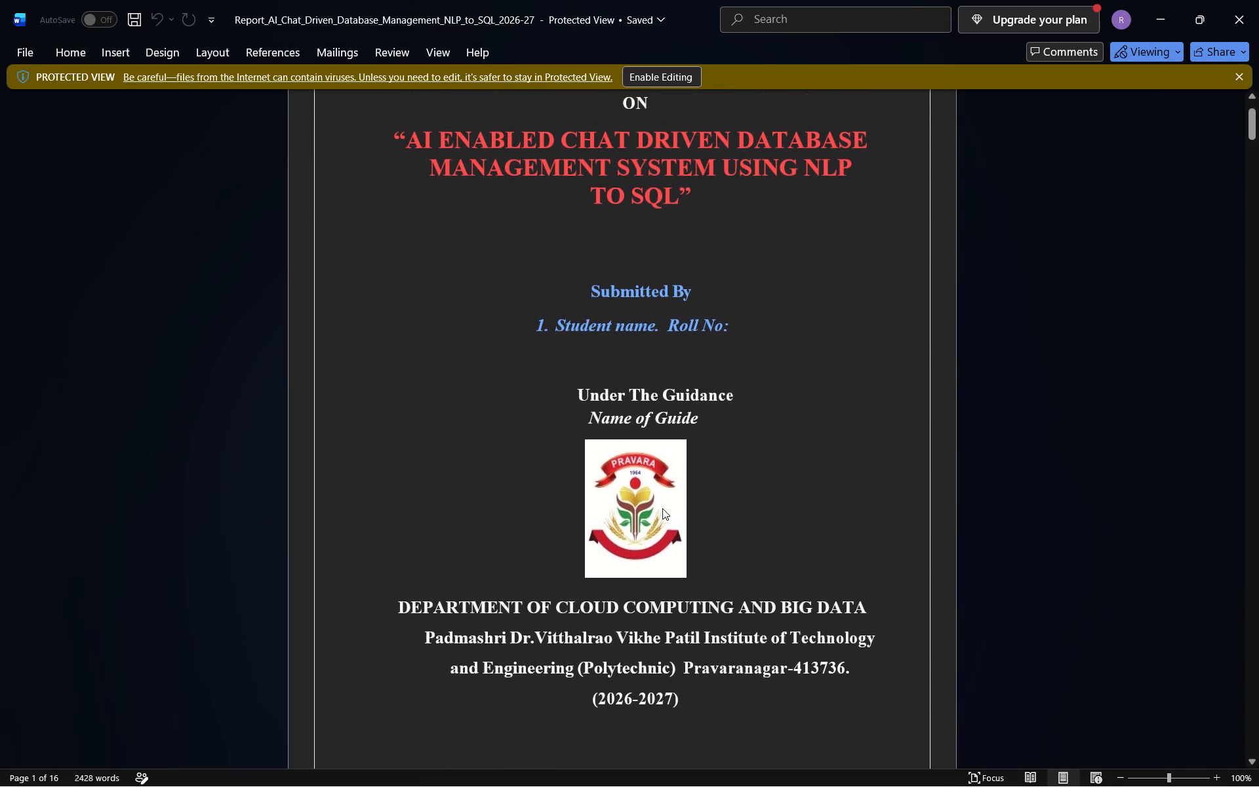
scroll(662, 508, "down", 3)
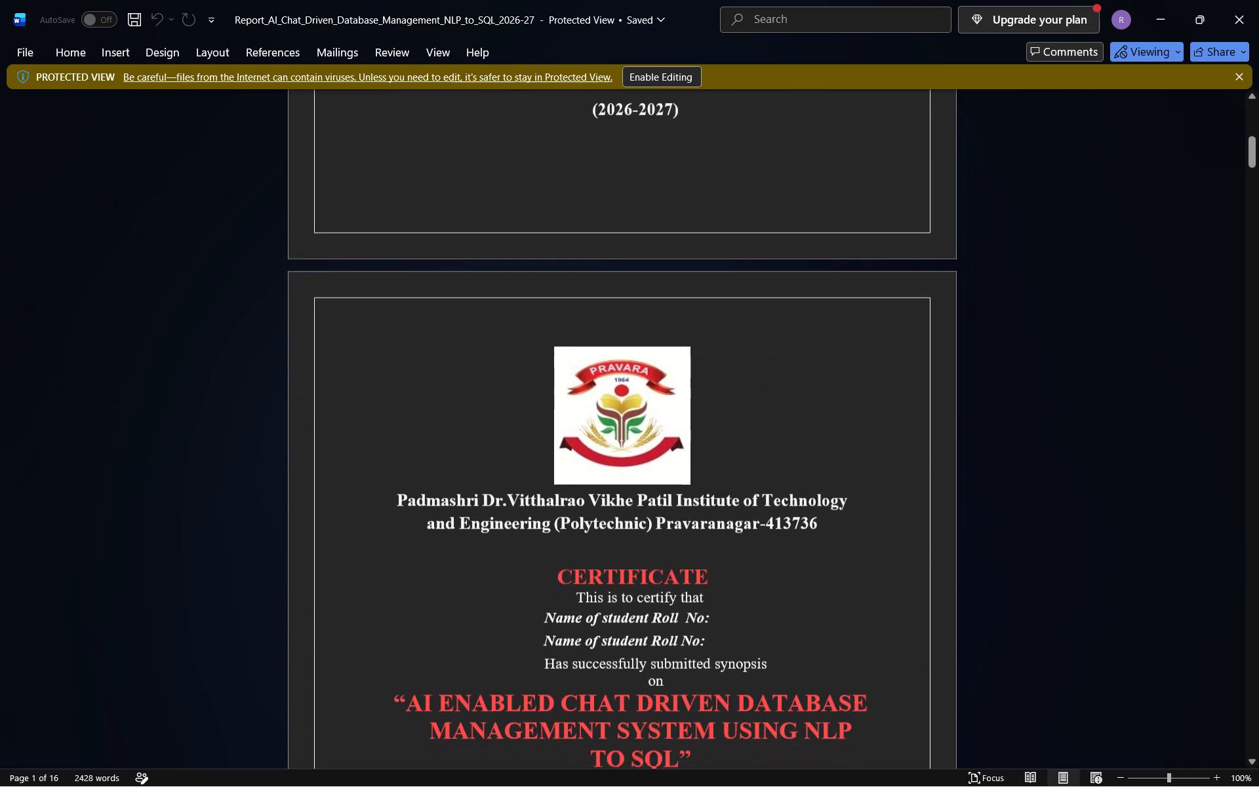
scroll(662, 508, "down", 2)
left_click_drag(482, 286, 763, 786)
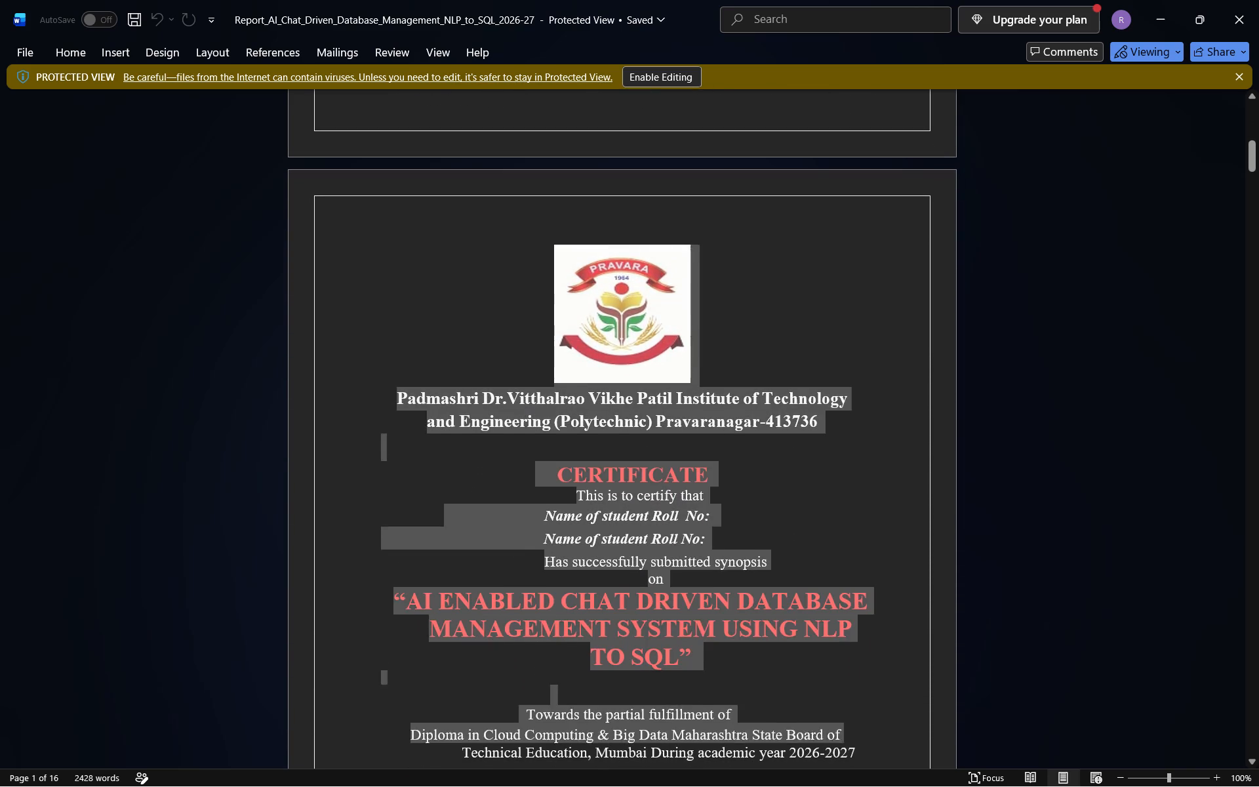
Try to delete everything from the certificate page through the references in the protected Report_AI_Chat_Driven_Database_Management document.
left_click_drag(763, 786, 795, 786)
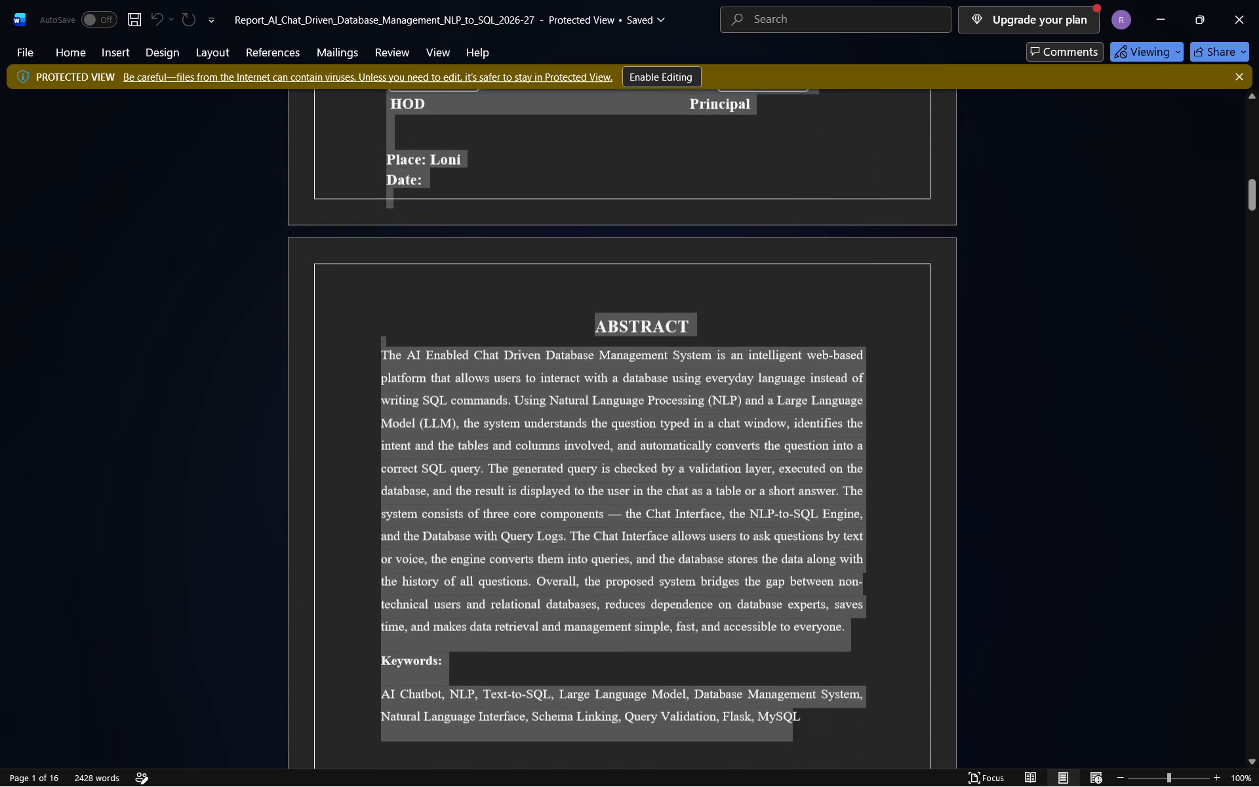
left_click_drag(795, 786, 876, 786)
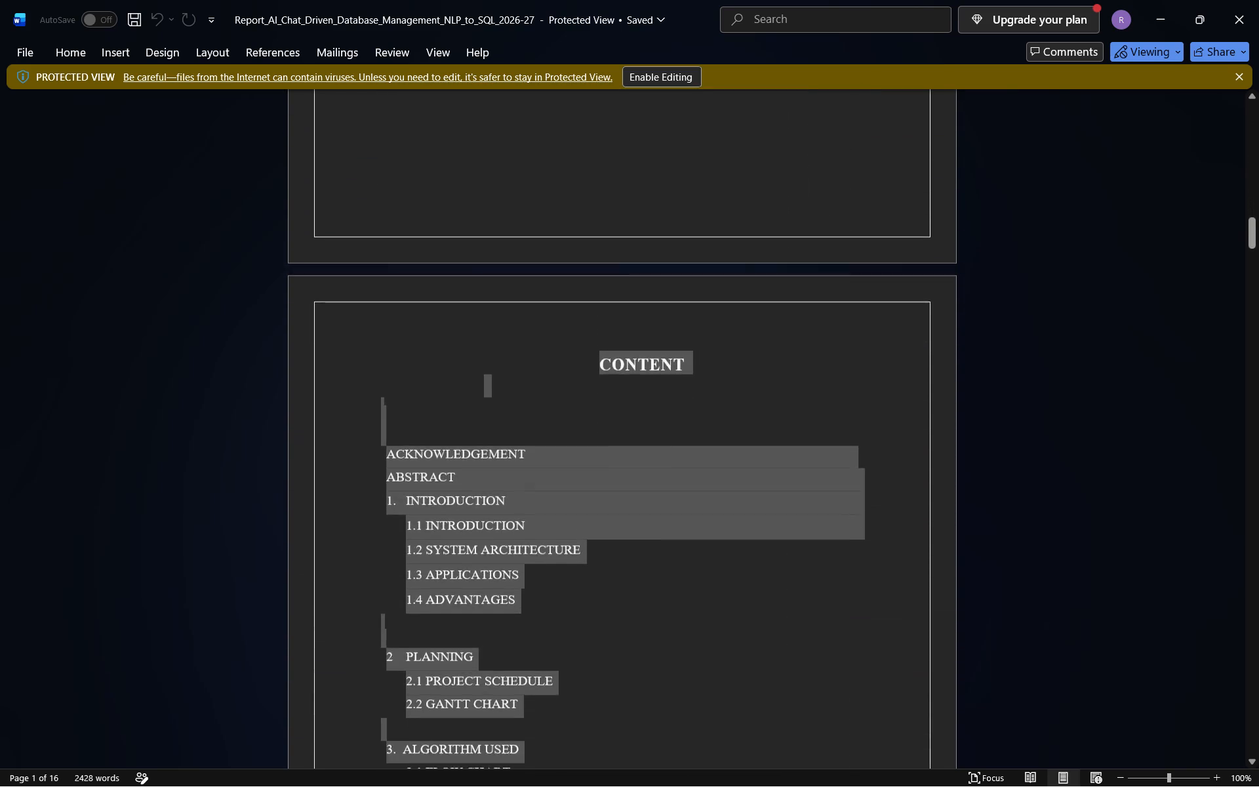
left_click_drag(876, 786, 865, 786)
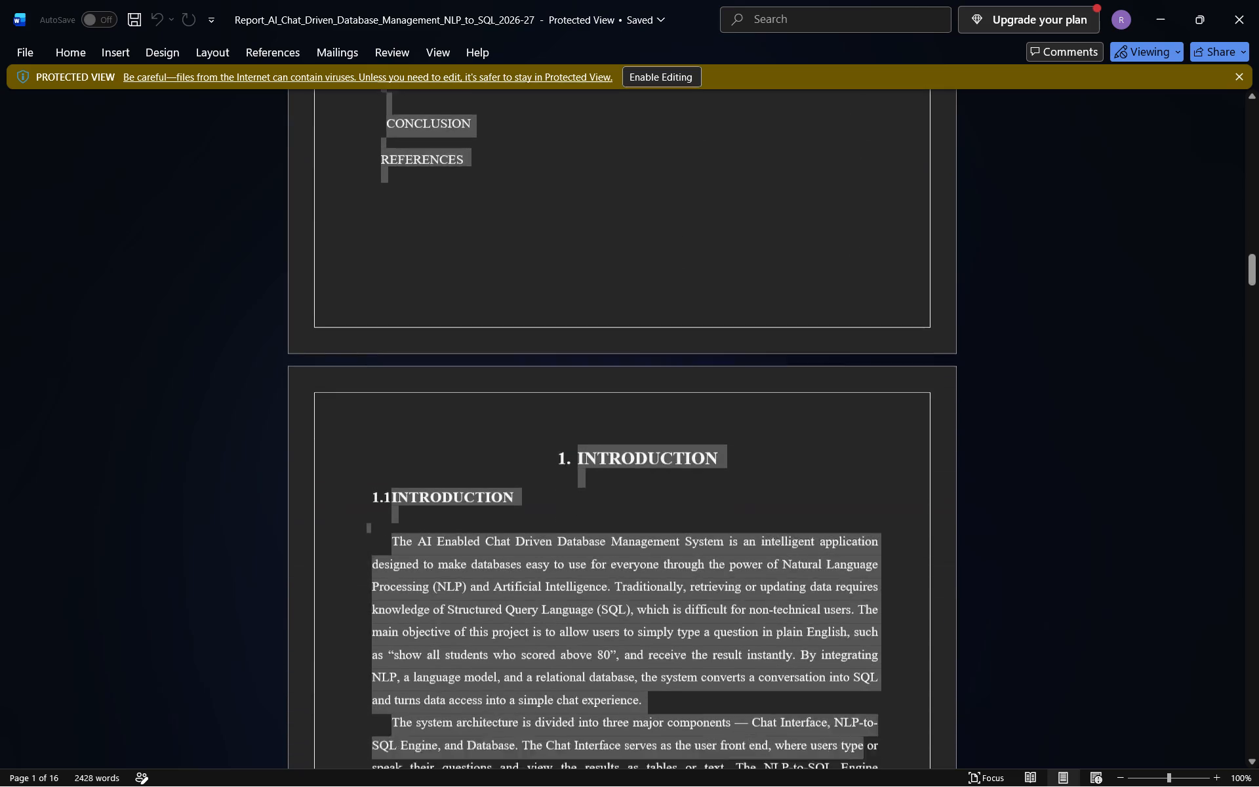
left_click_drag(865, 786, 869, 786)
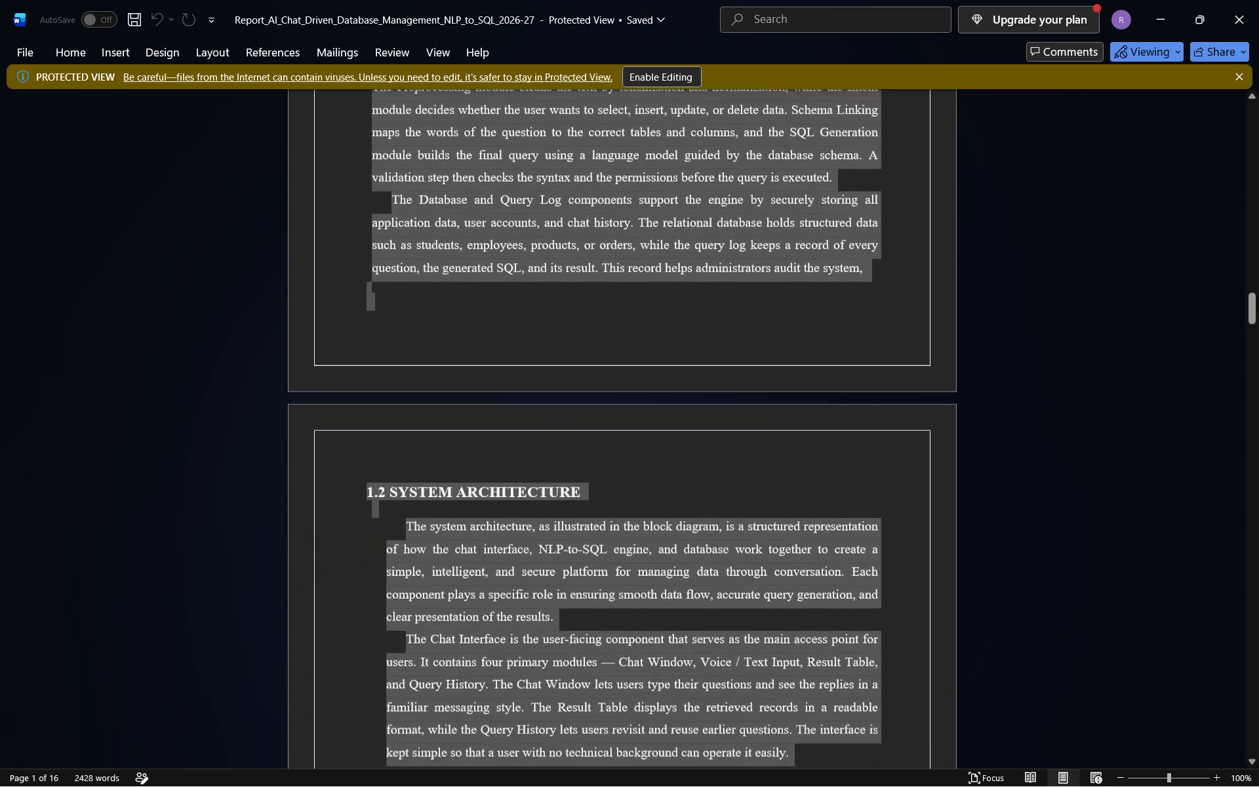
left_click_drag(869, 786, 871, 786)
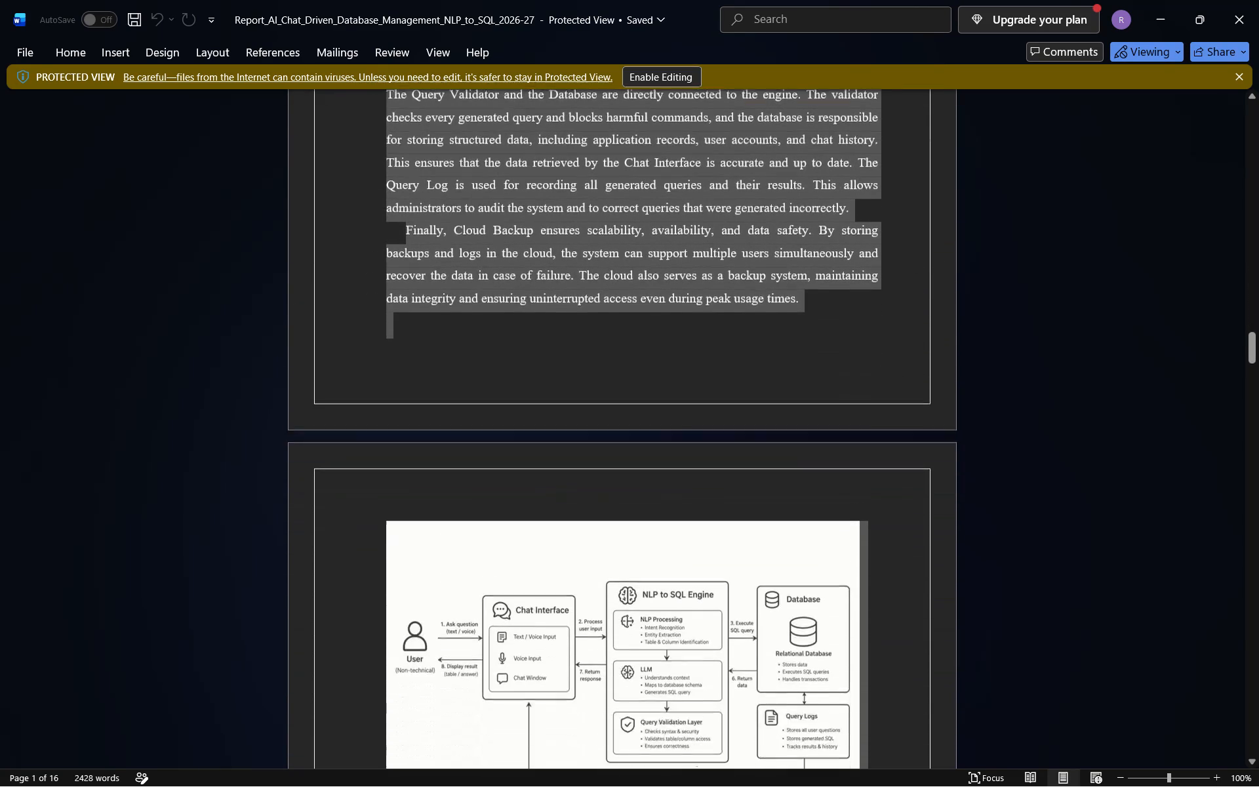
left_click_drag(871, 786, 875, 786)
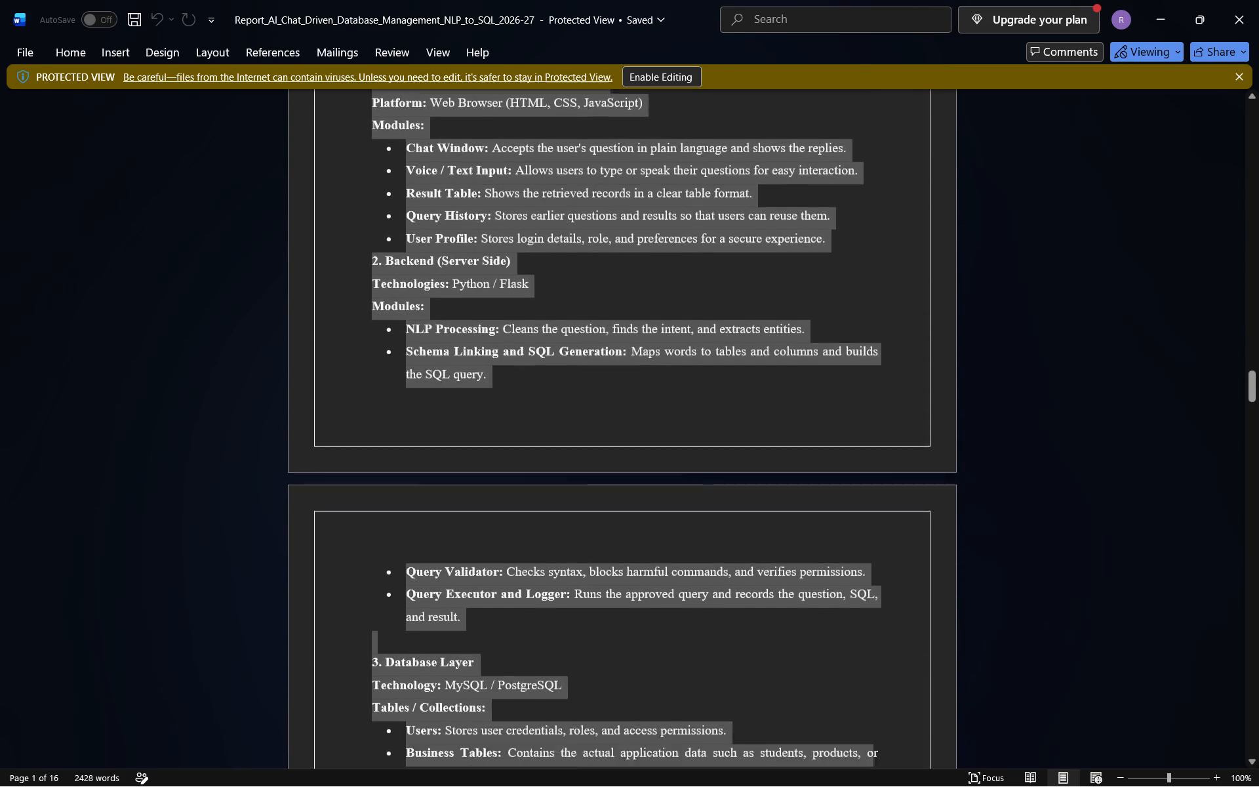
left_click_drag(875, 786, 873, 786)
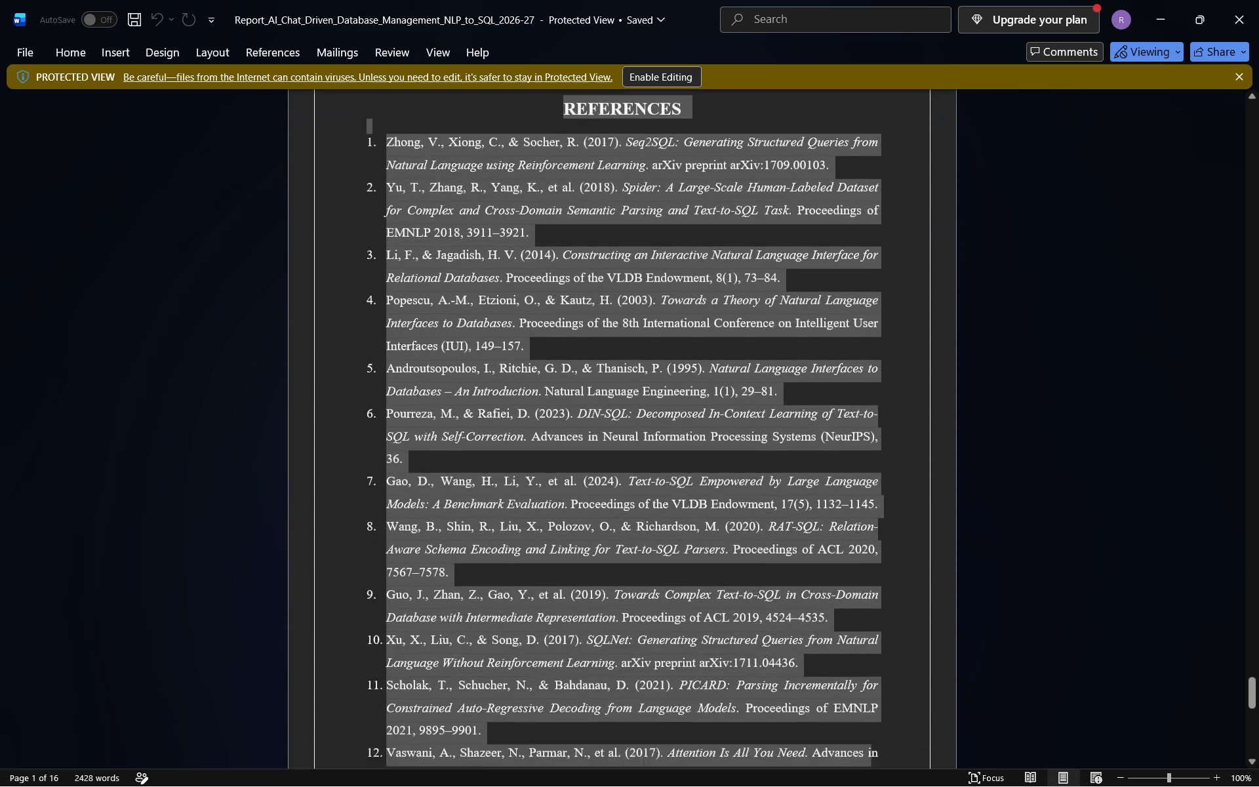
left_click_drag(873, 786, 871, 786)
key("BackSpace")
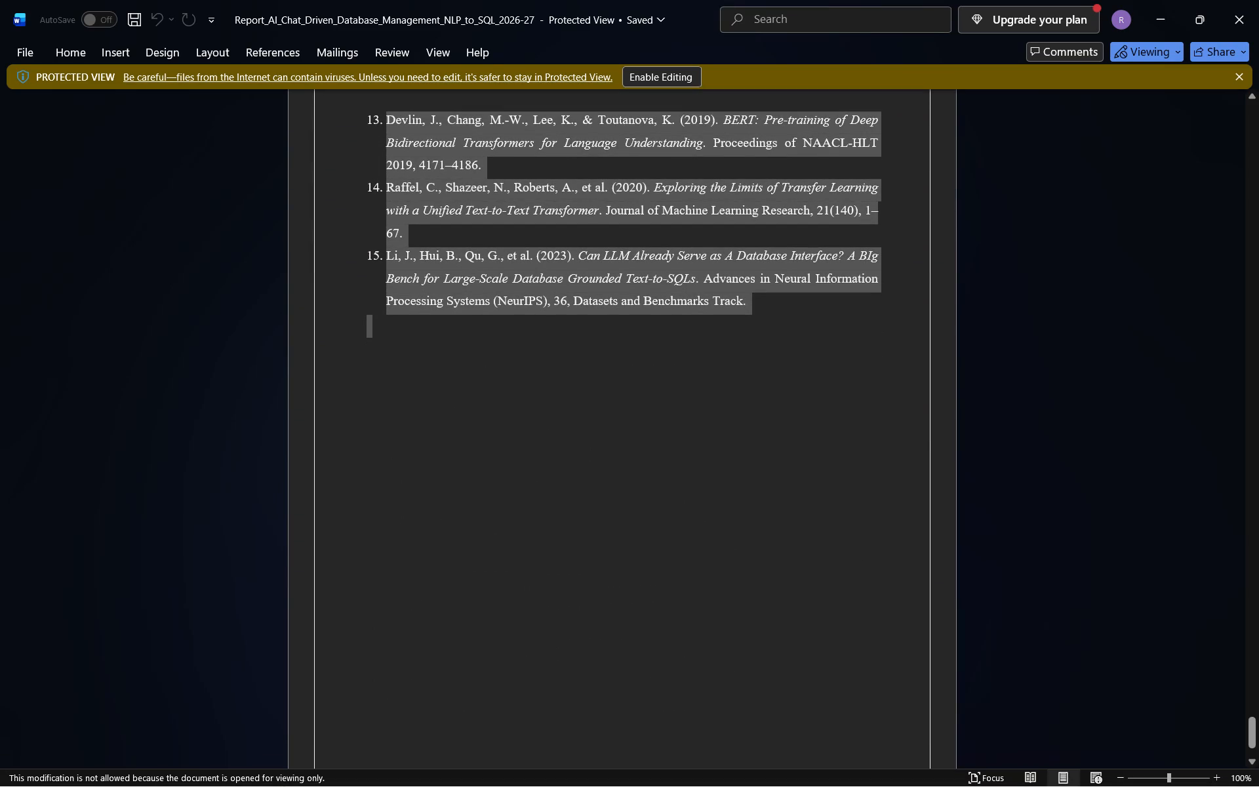
Enable editing and delete everything after the title page, from the certificate page through the last reference.
left_click(680, 82)
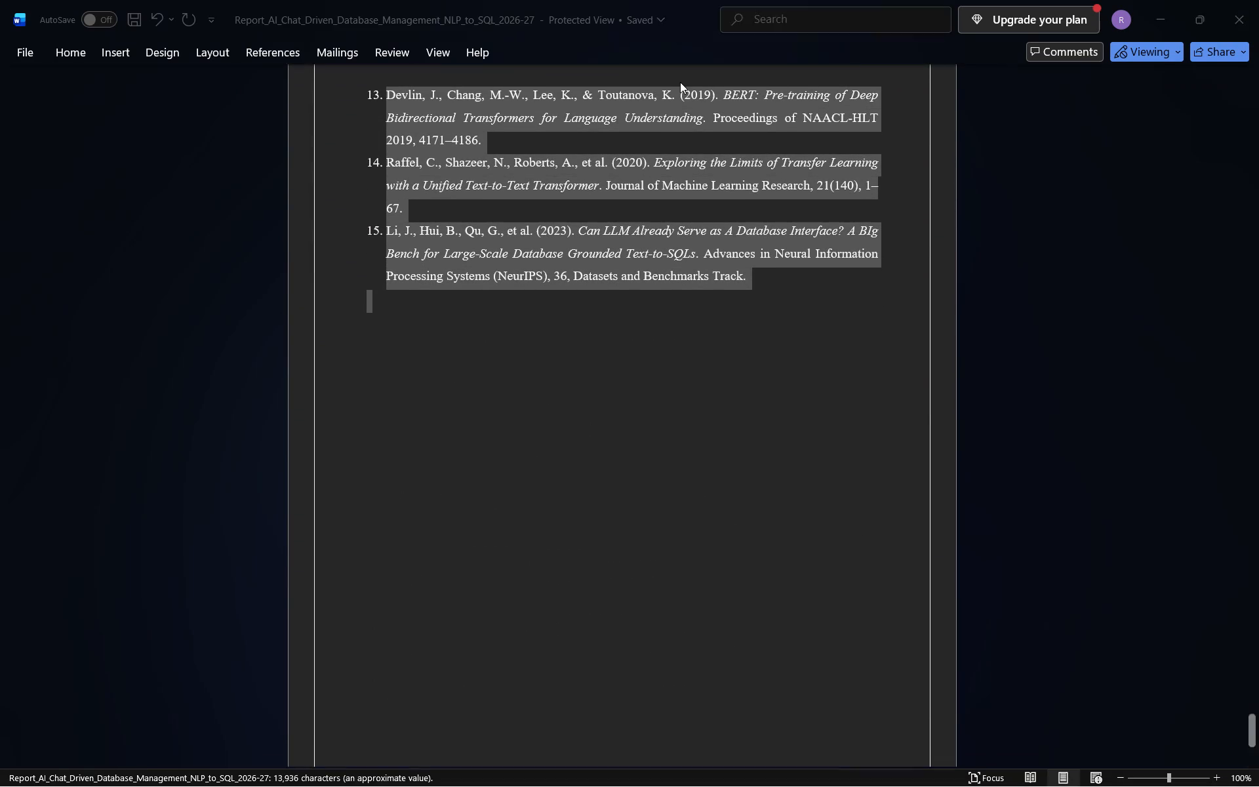
scroll(669, 634, "down", 5)
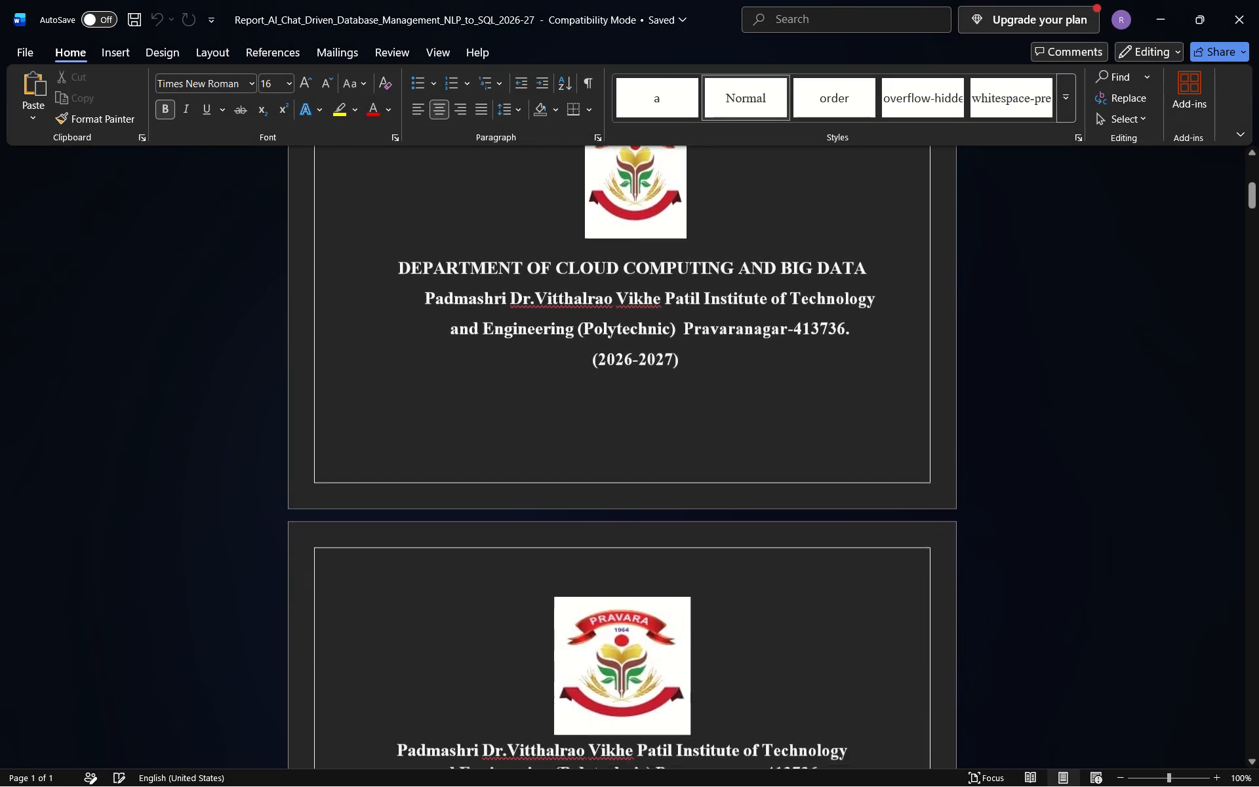
scroll(669, 634, "down", 1)
left_click_drag(483, 357, 656, 786)
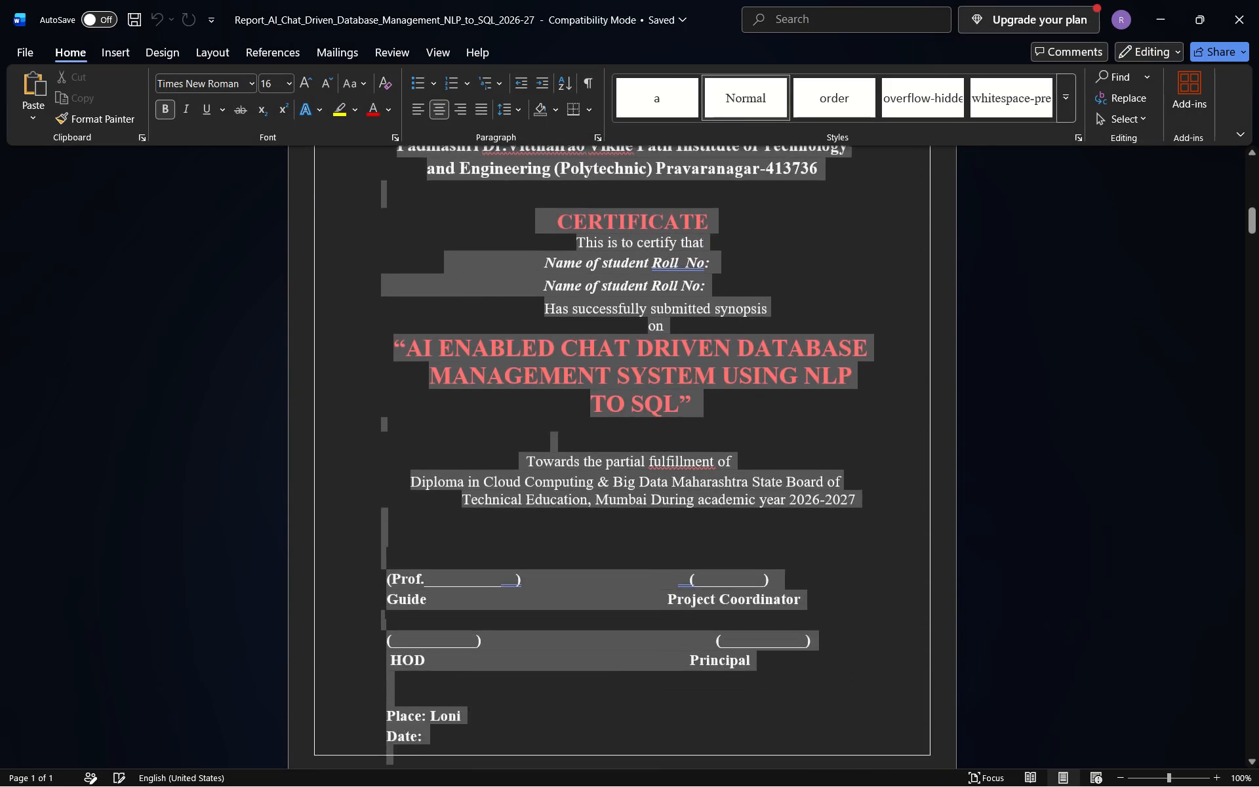
left_click_drag(656, 786, 649, 786)
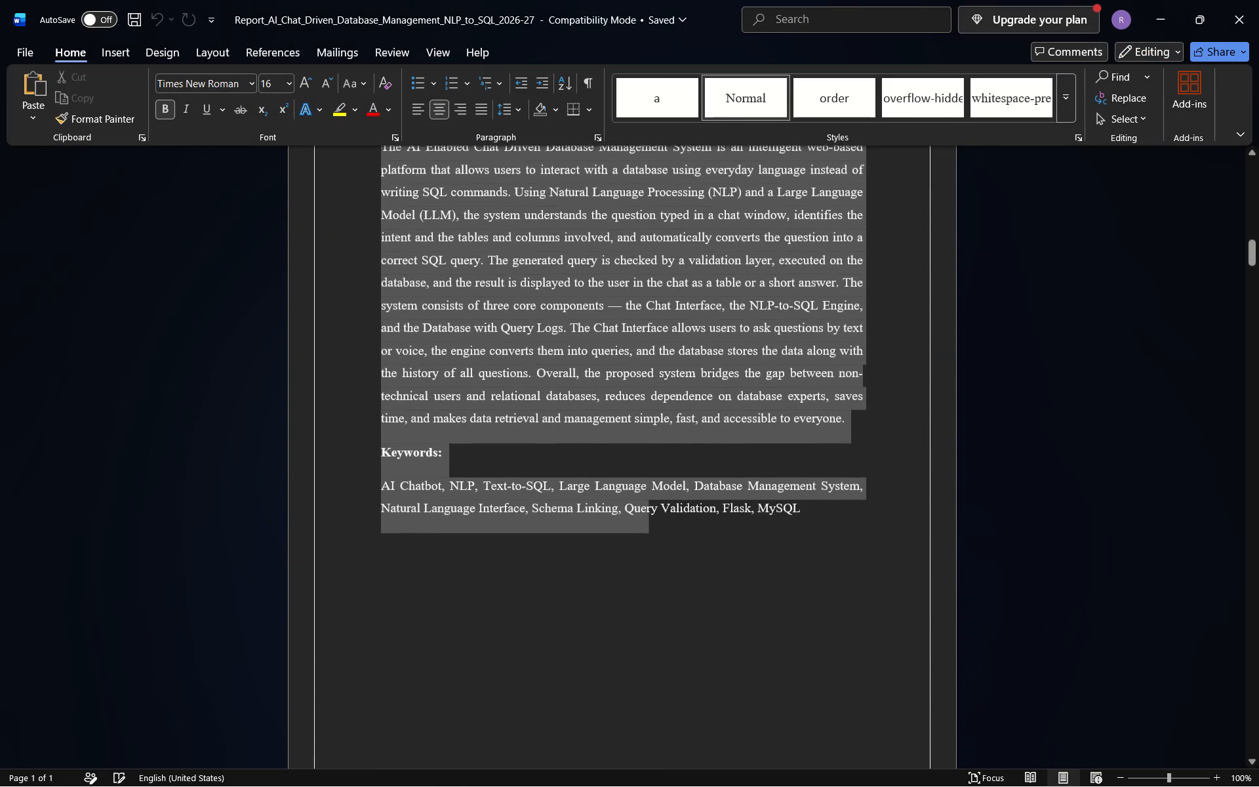
left_click_drag(649, 786, 649, 785)
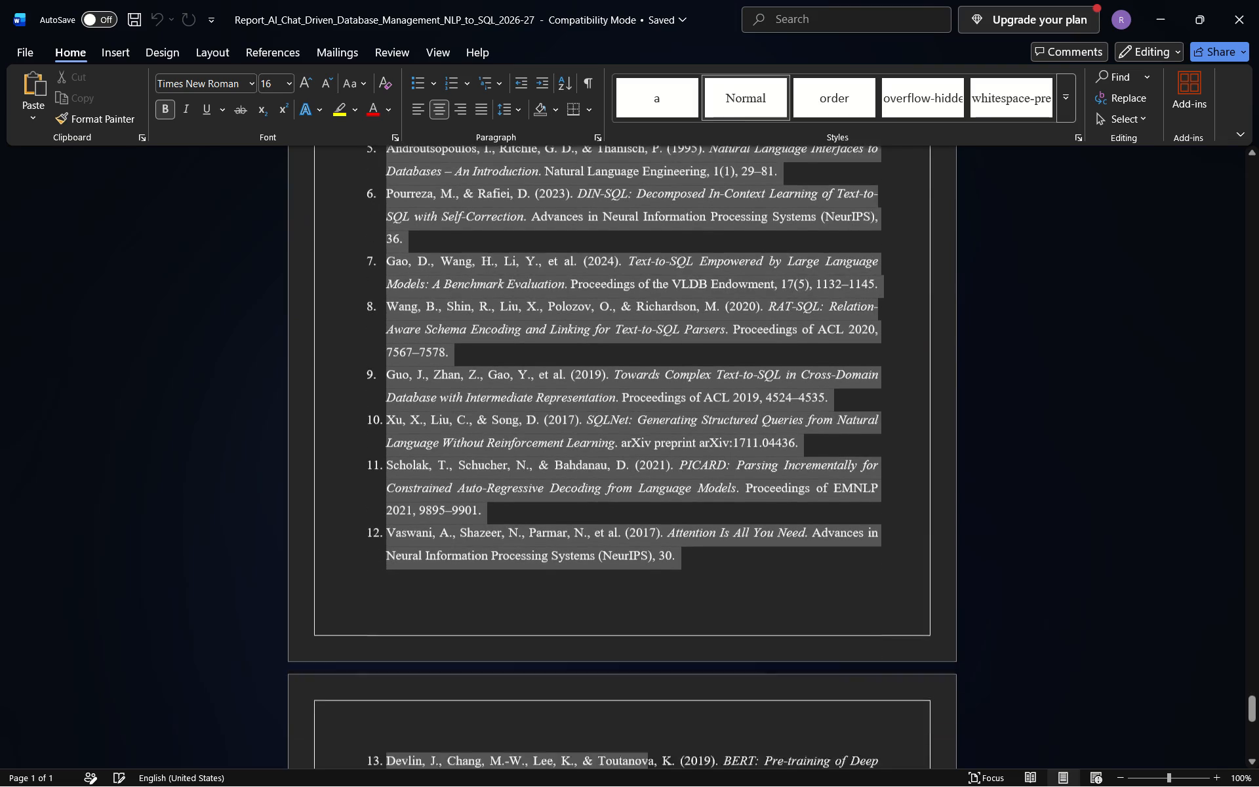
left_click_drag(649, 785, 799, 572)
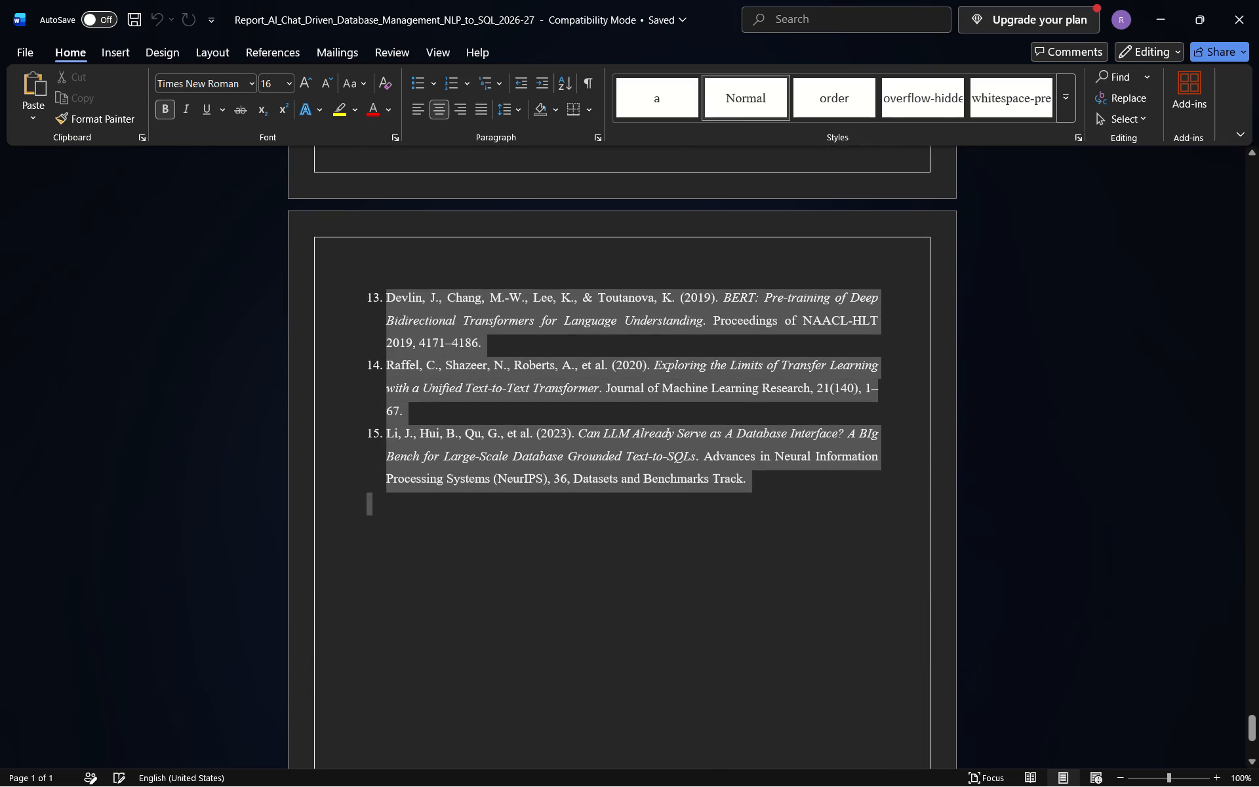
left_click_drag(799, 572, 799, 571)
key("BackSpace")
Close the AutoRecovered copy of SPI_Seminar_Report.
scroll(833, 446, "up", 3)
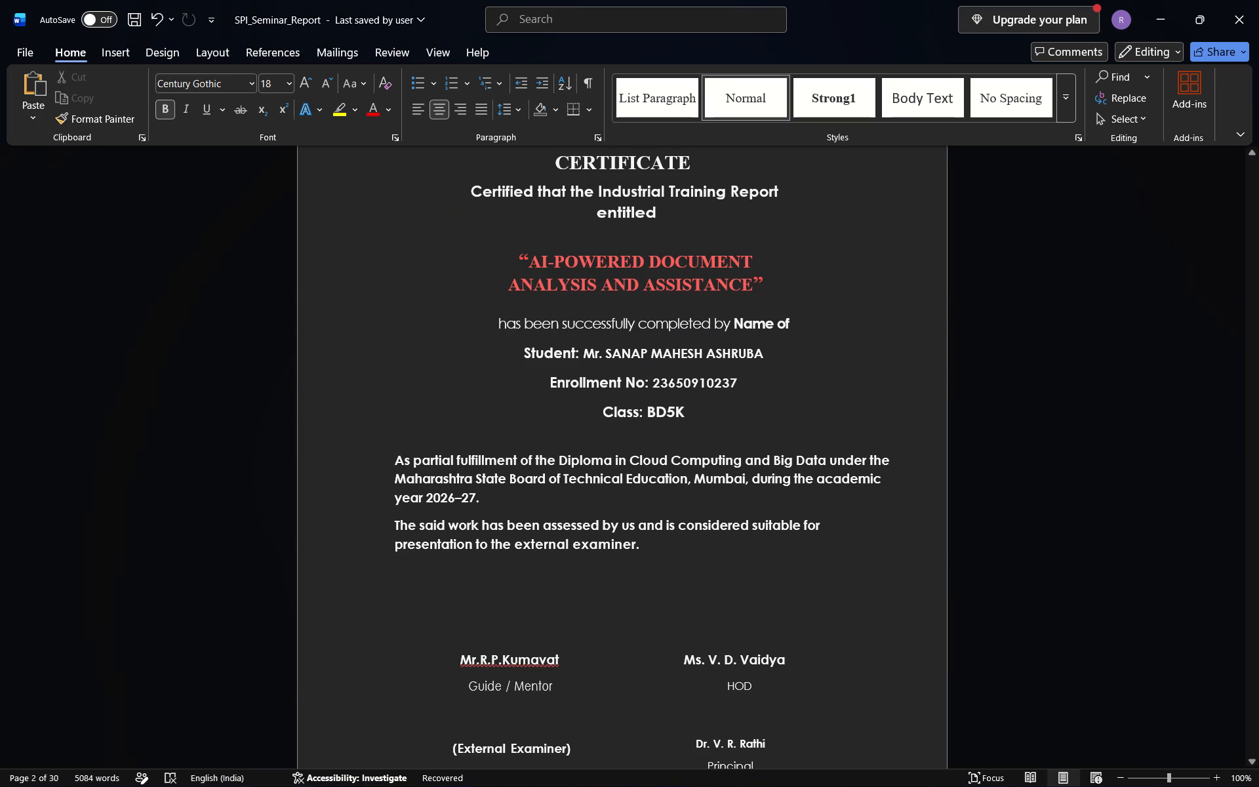
scroll(795, 446, "up", 7)
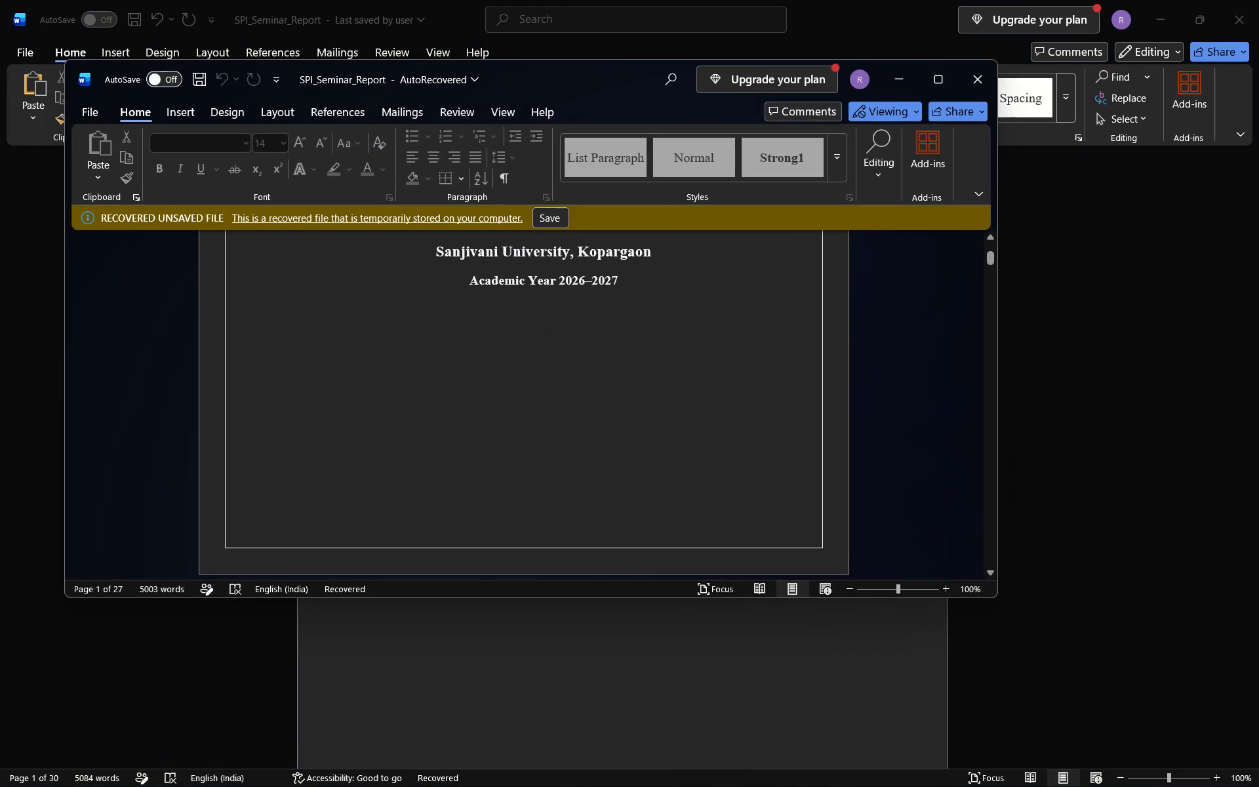
scroll(689, 376, "up", 3)
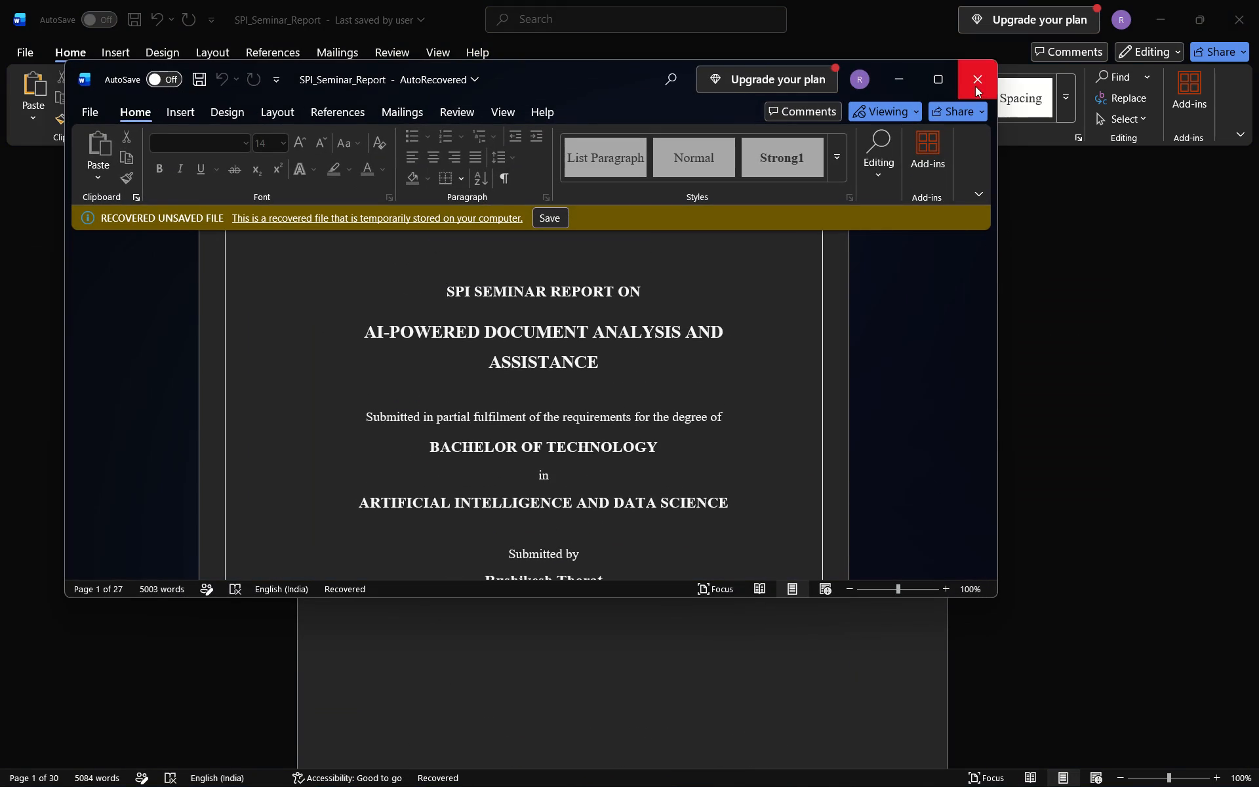
left_click(975, 86)
left_click(569, 399)
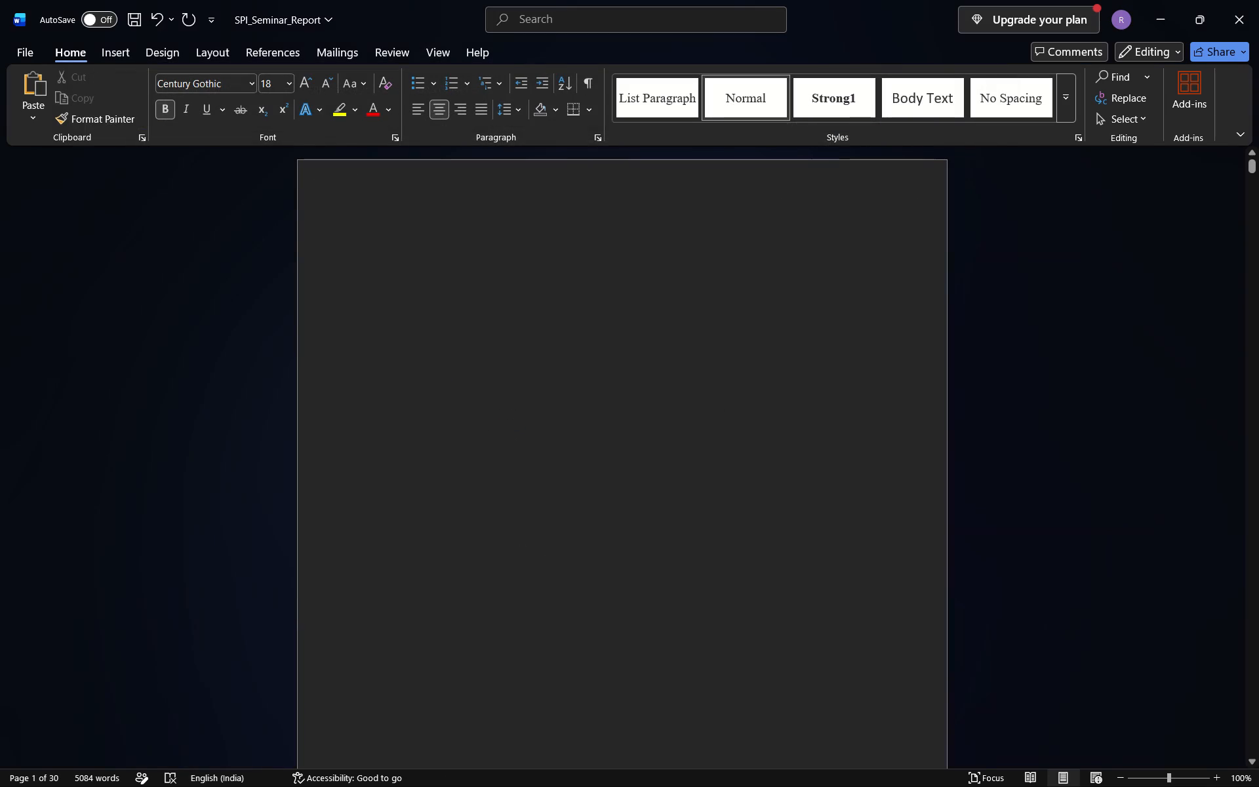
Open the SmartHealth_report Word document from the Downloads folder and enable it for editing.
scroll(798, 358, "up", 5)
scroll(798, 358, "down", 8)
scroll(798, 358, "up", 4)
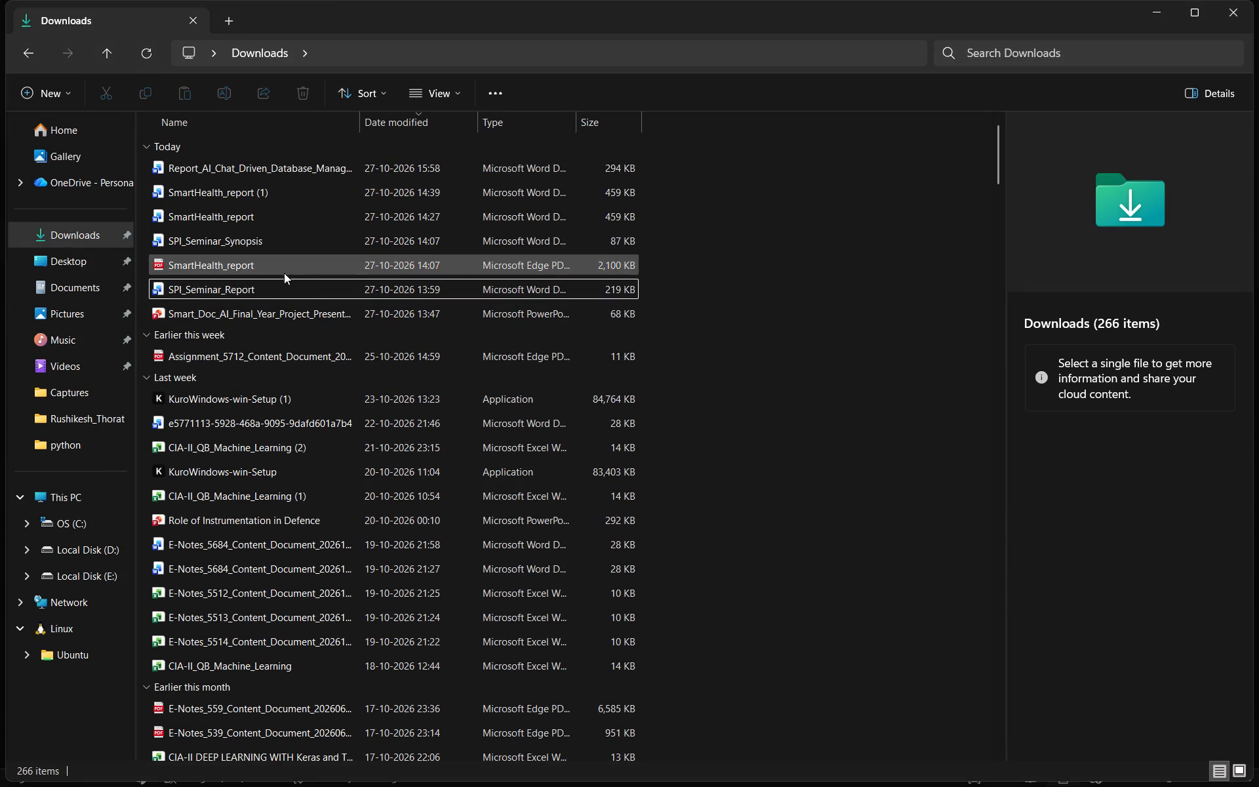
double_click(289, 216)
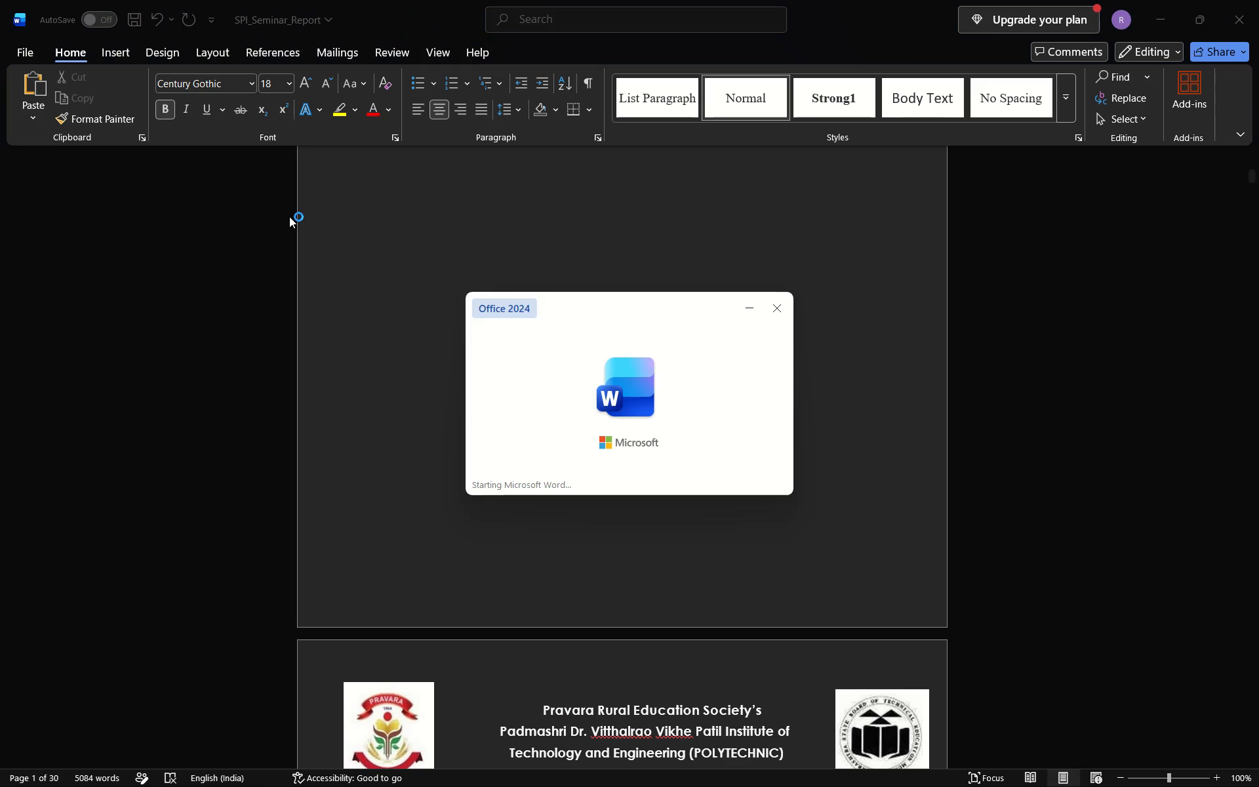
left_click(616, 344)
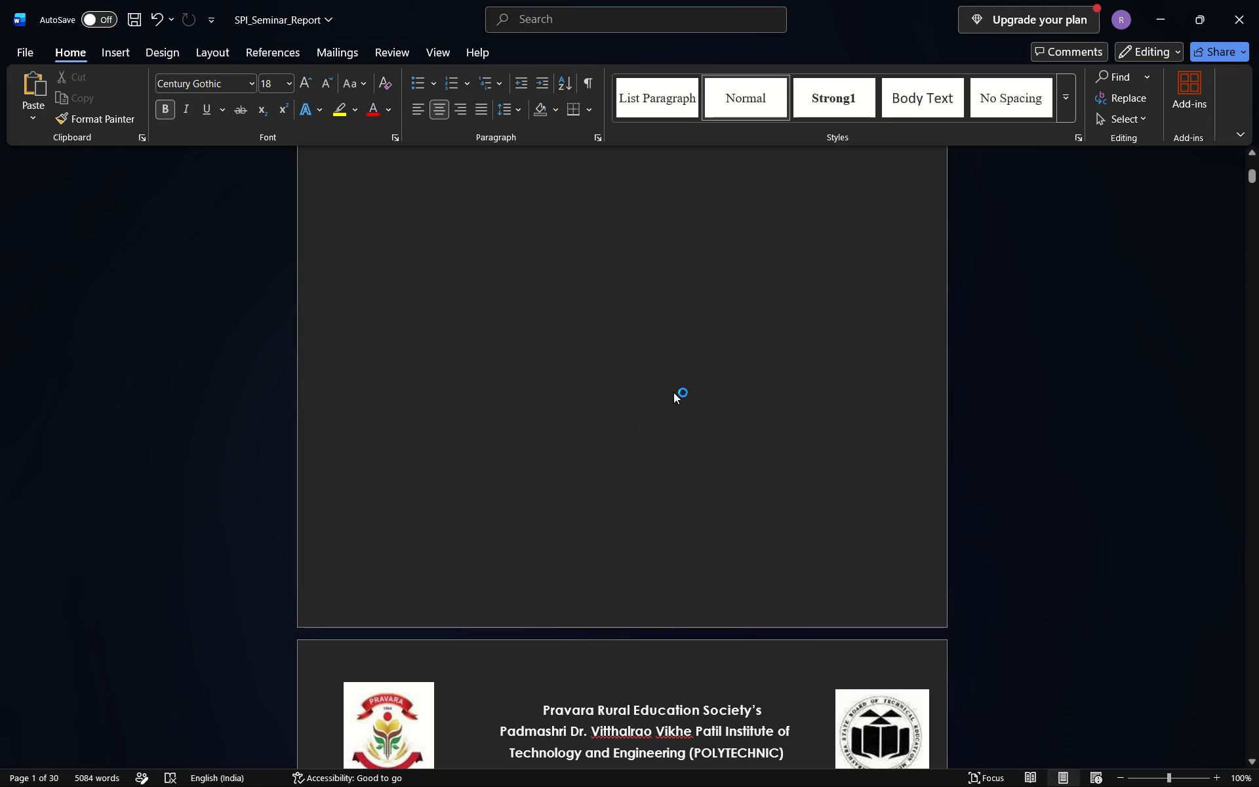
scroll(673, 392, "up", 4)
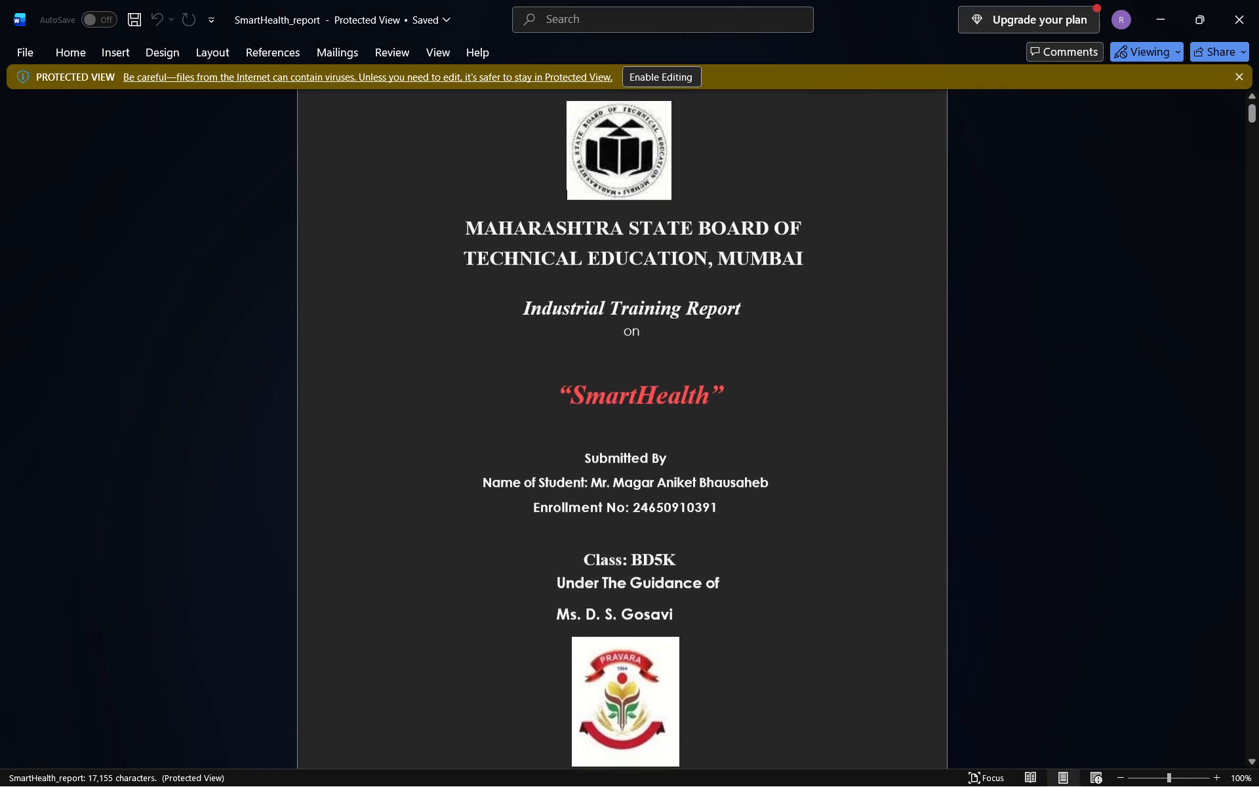
right_click(590, 195)
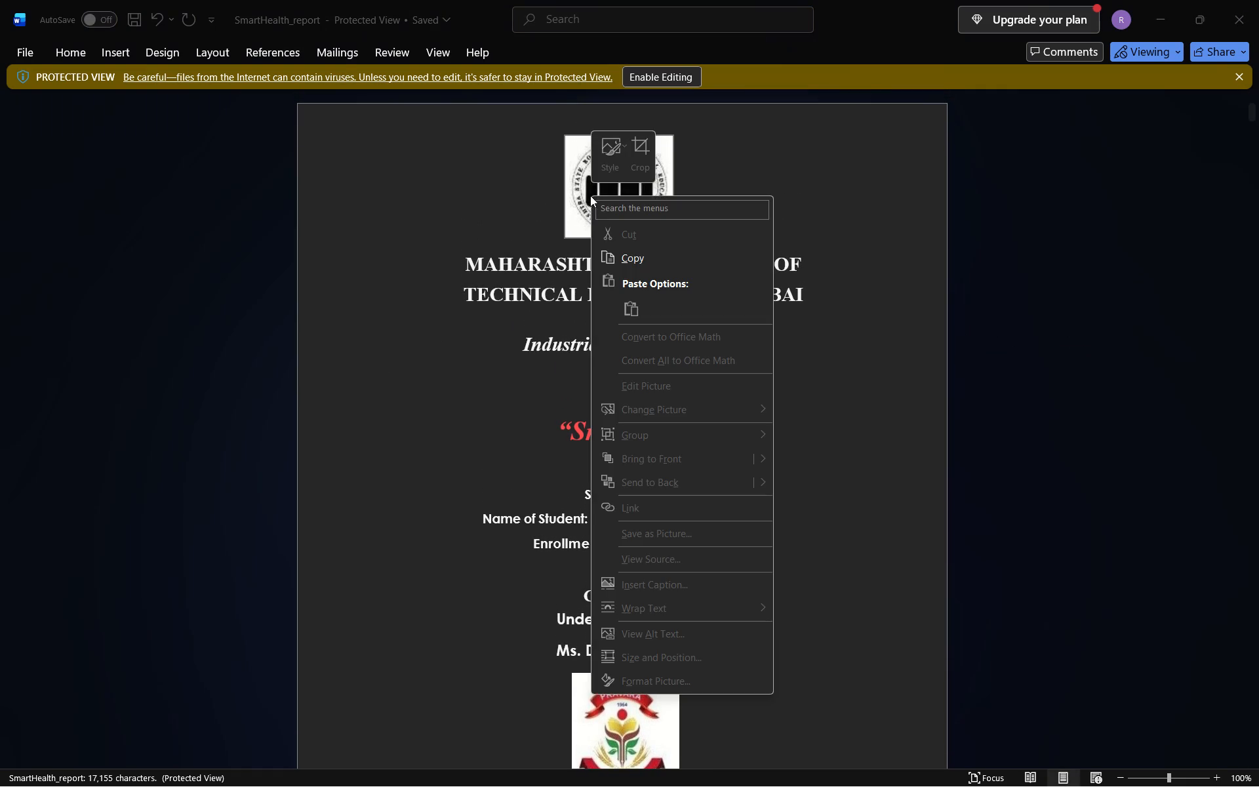
left_click_drag(869, 245, 675, 75)
left_click(675, 75)
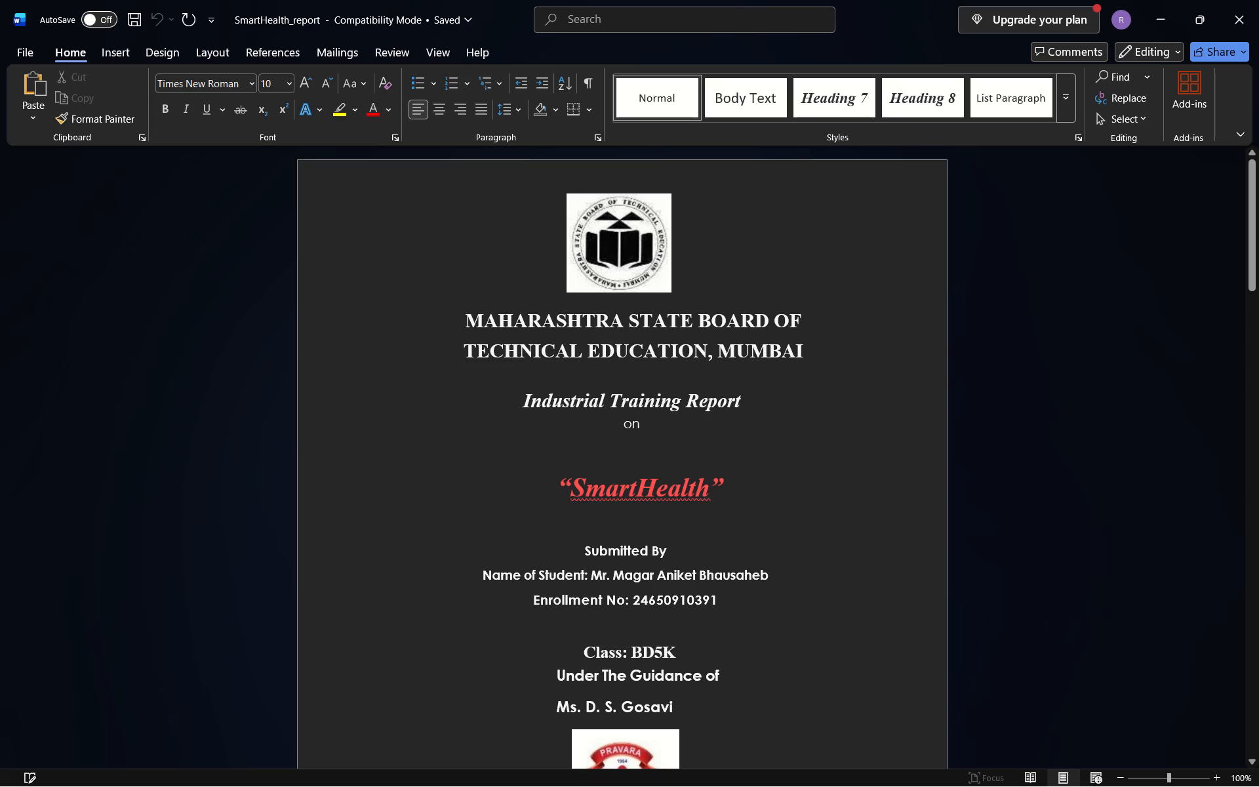
Replace the "A SYNOPSIS ON" lines of the Report_AI_Chat title page with the state board logo cut from SmartHealth_report.
right_click(610, 228)
left_click(719, 266)
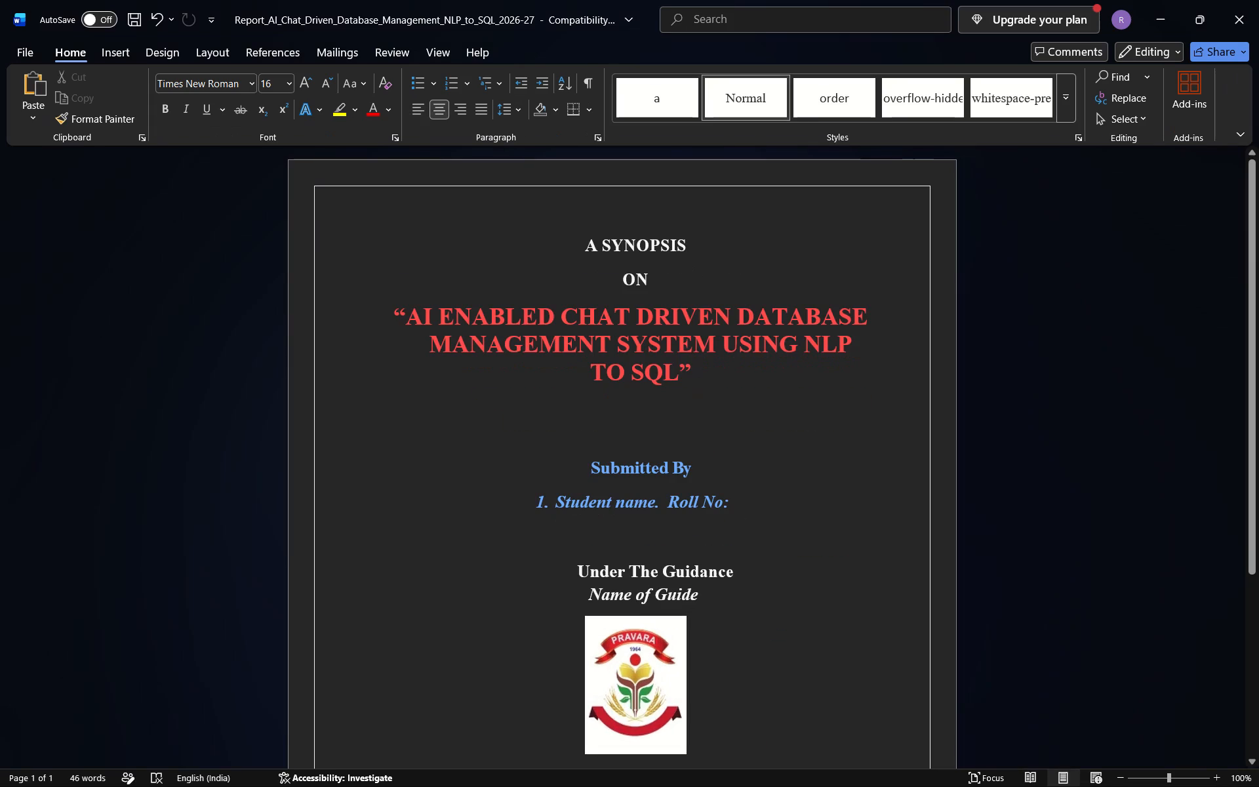
scroll(641, 235, "up", 5)
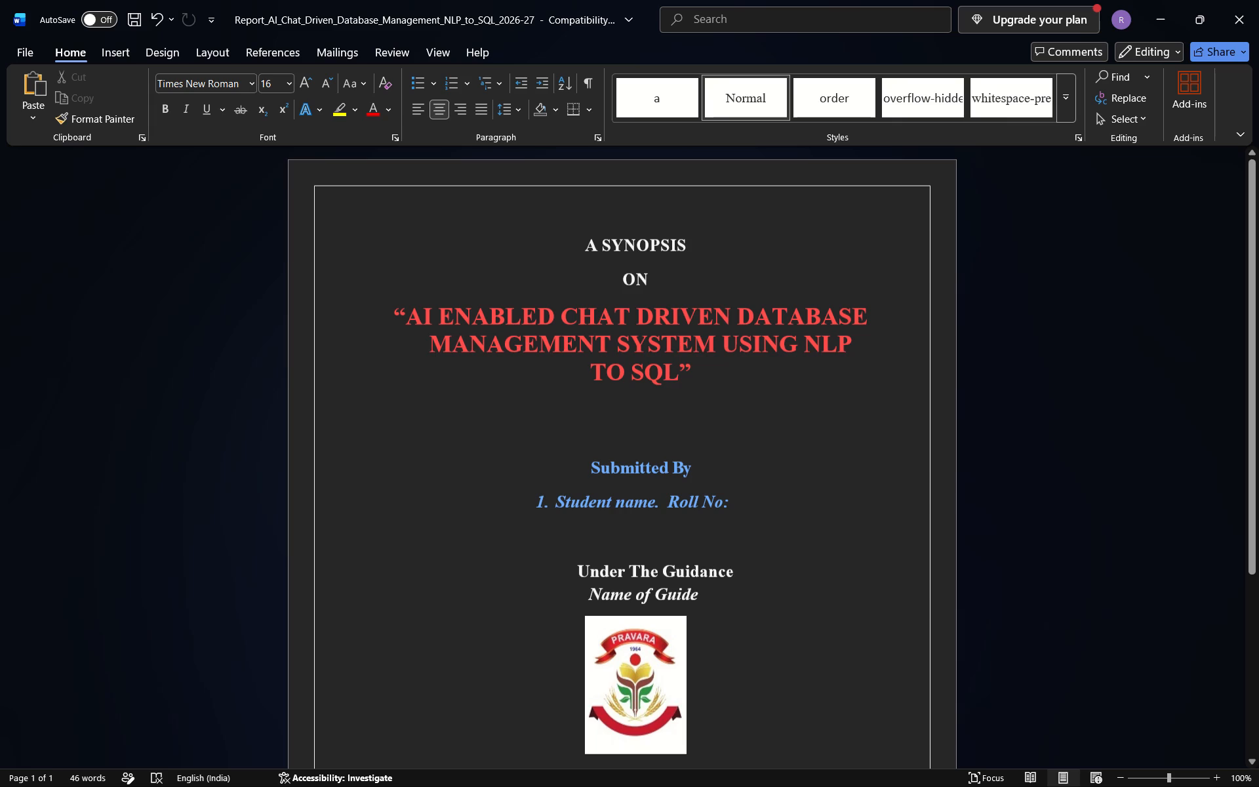
left_click_drag(675, 278, 573, 227)
key("BackSpace")
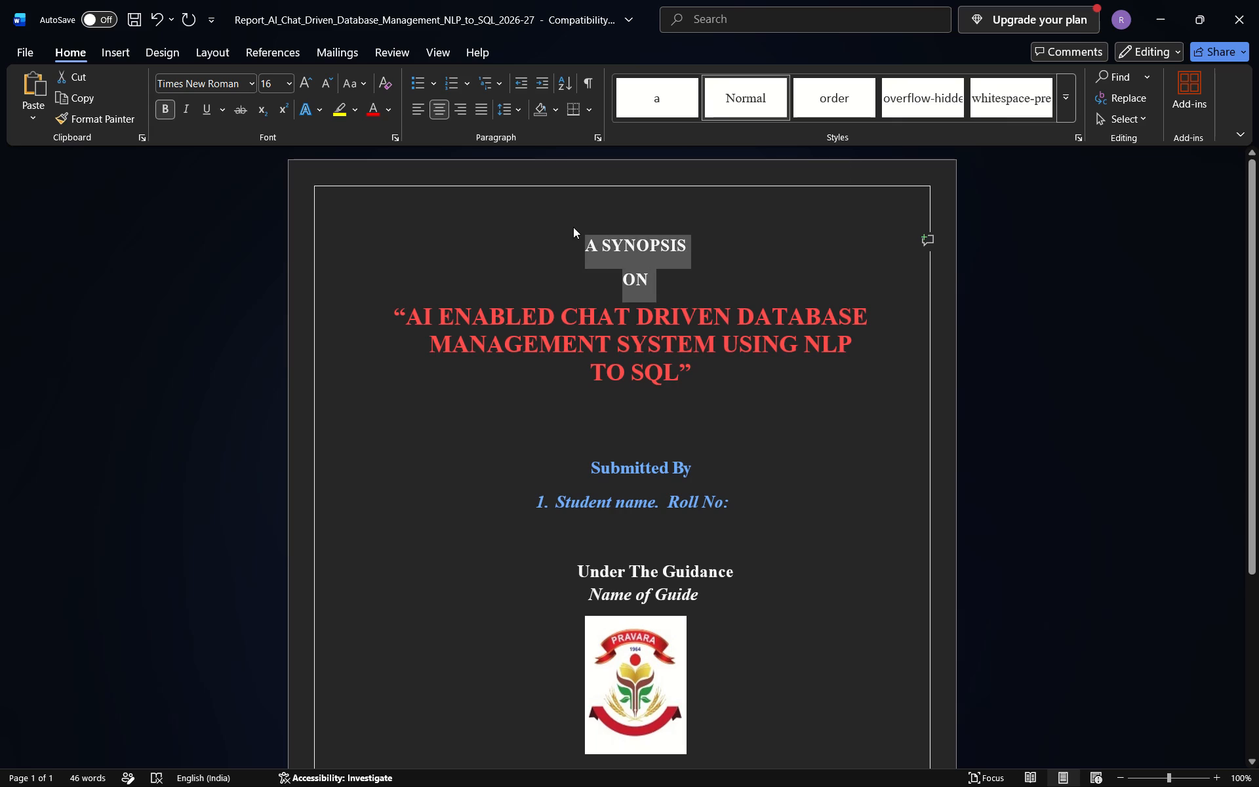
key("Return")
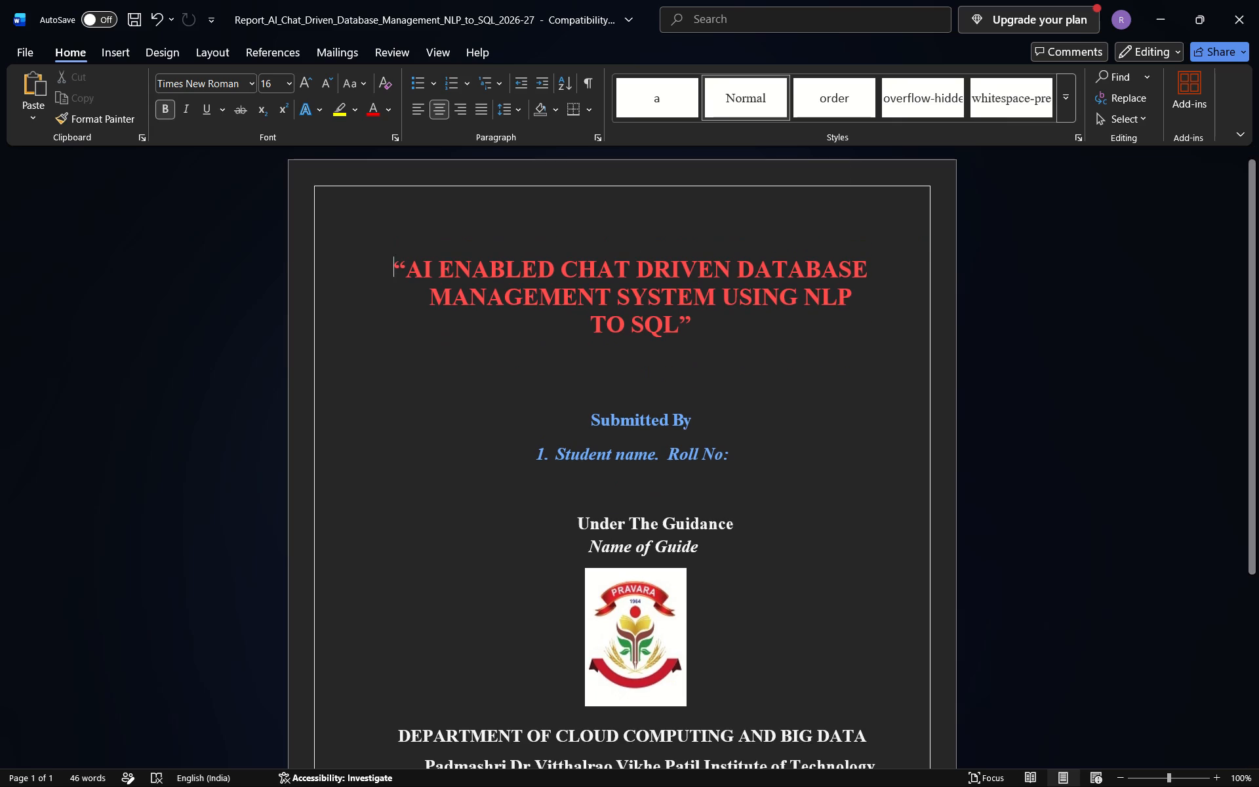
left_click(437, 216)
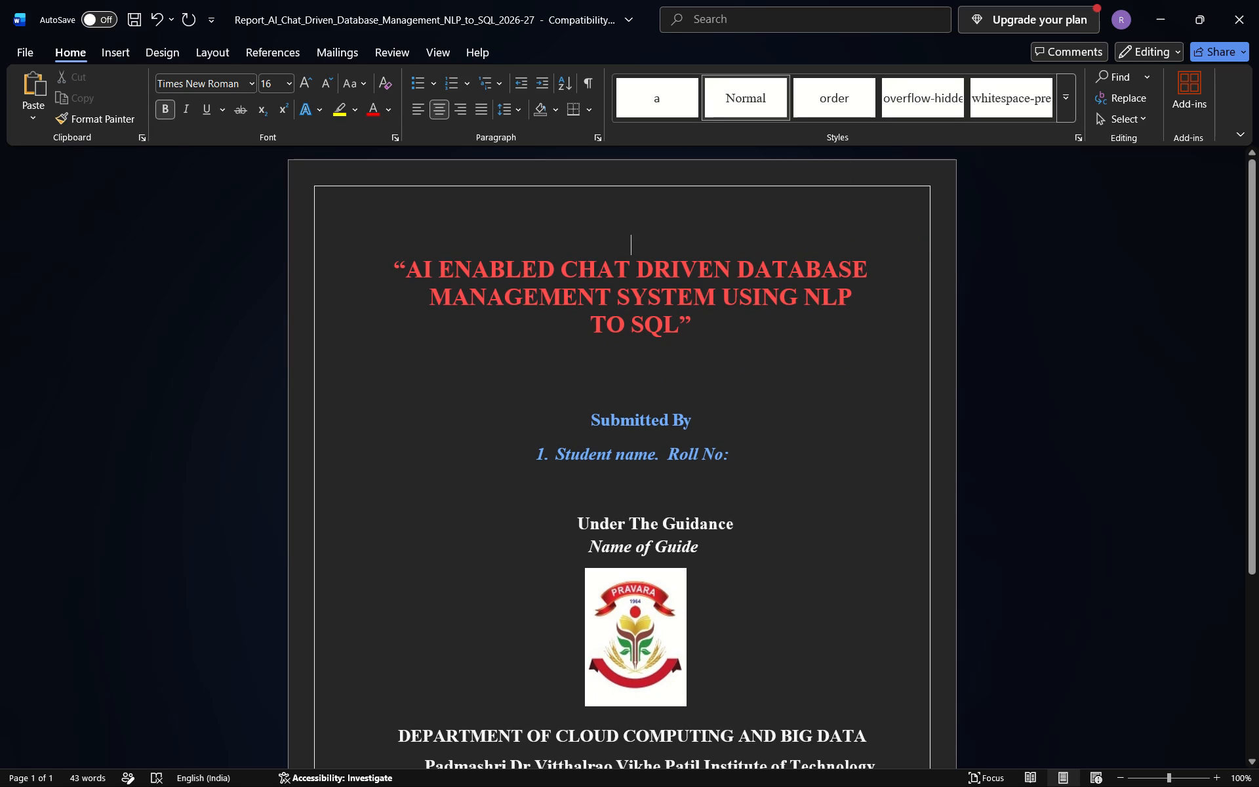
key("ctrl+v")
Replace the red project title below the logo with the heading "MAHARASHTRA STATE BOARD OF TECHNICAL EDUCATION, MUMBAI" copied from SmartHealth_report.
scroll(576, 308, "up", 2)
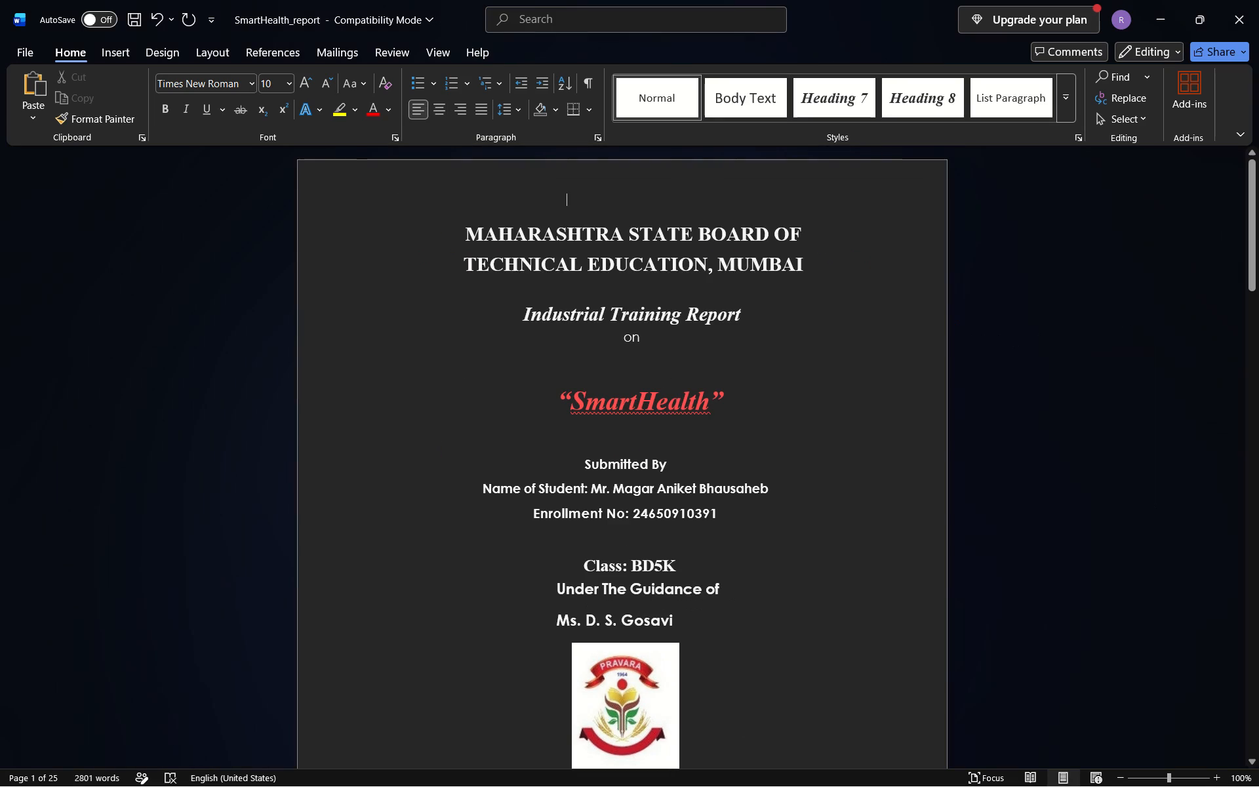
scroll(740, 370, "up", 1)
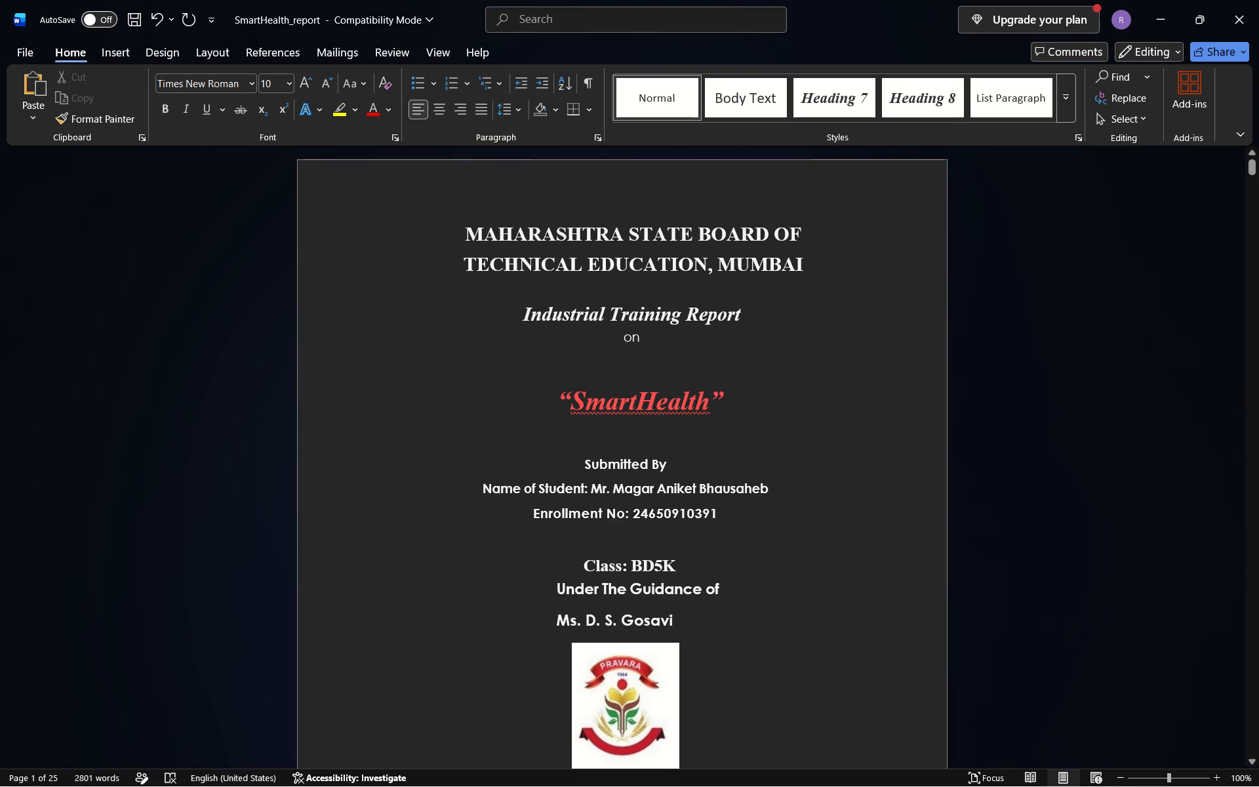
left_click_drag(818, 272, 508, 252)
key("ctrl+c")
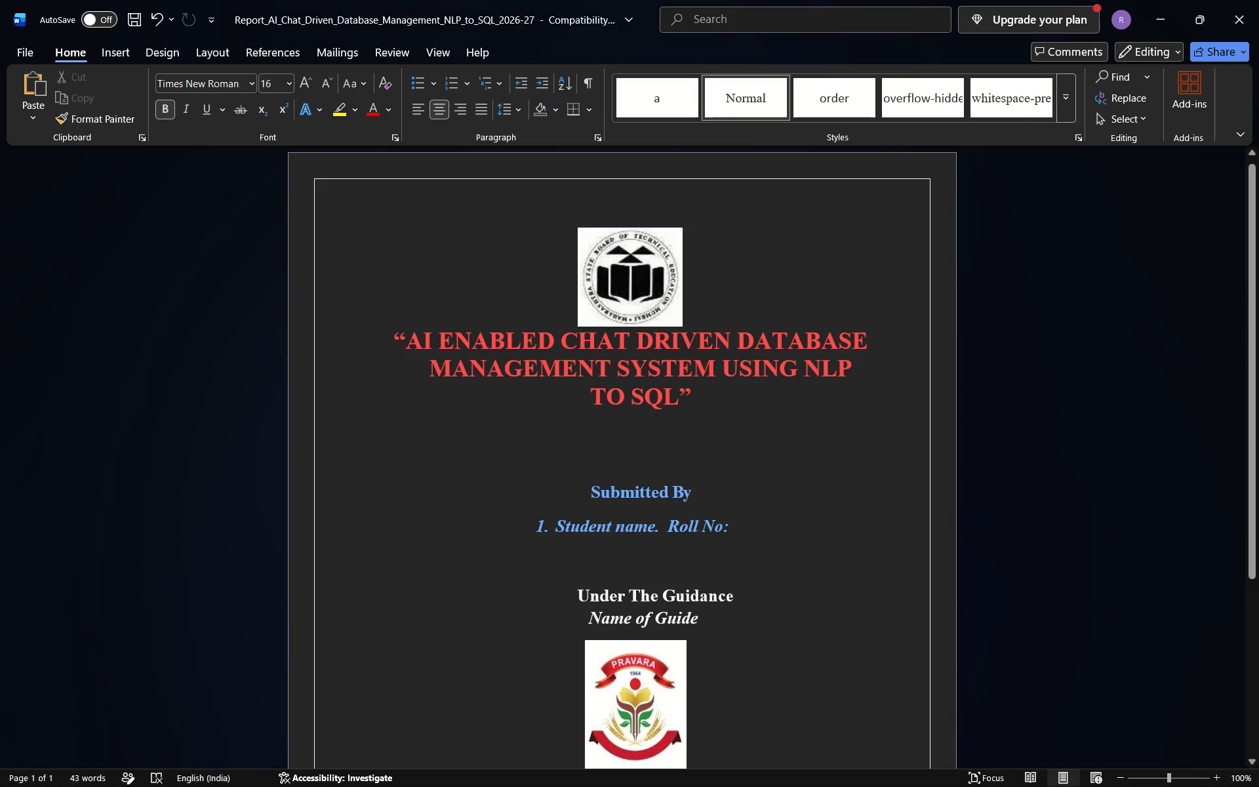
left_click_drag(693, 405, 400, 342)
key("BackSpace")
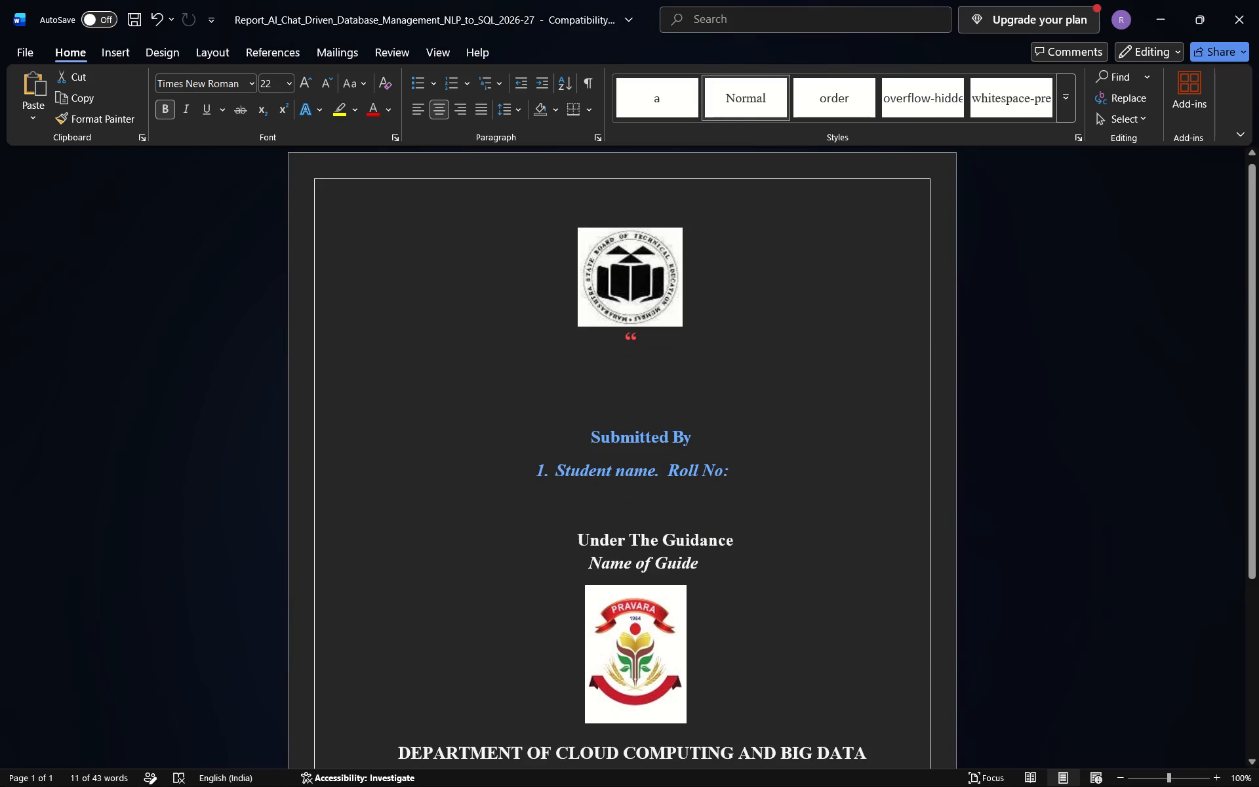
key("BackSpace")
key("ctrl+v")
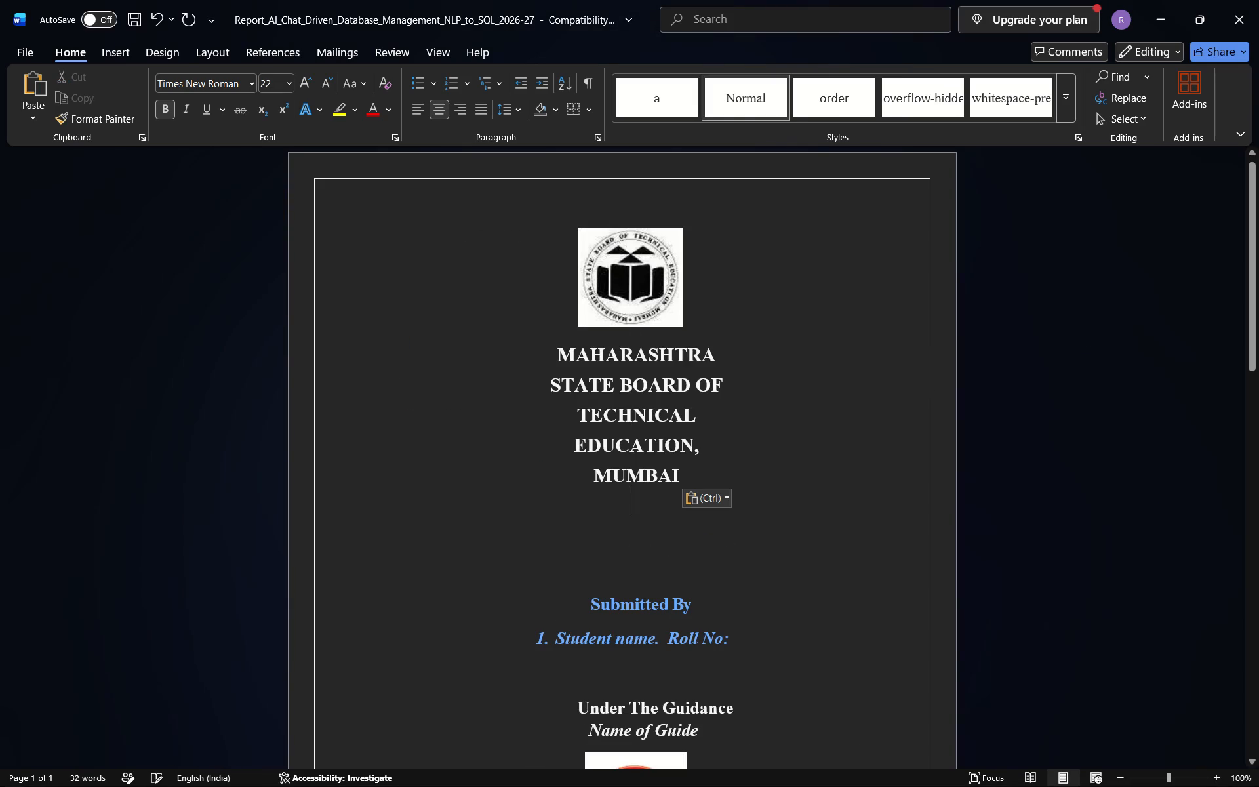
left_click(540, 339)
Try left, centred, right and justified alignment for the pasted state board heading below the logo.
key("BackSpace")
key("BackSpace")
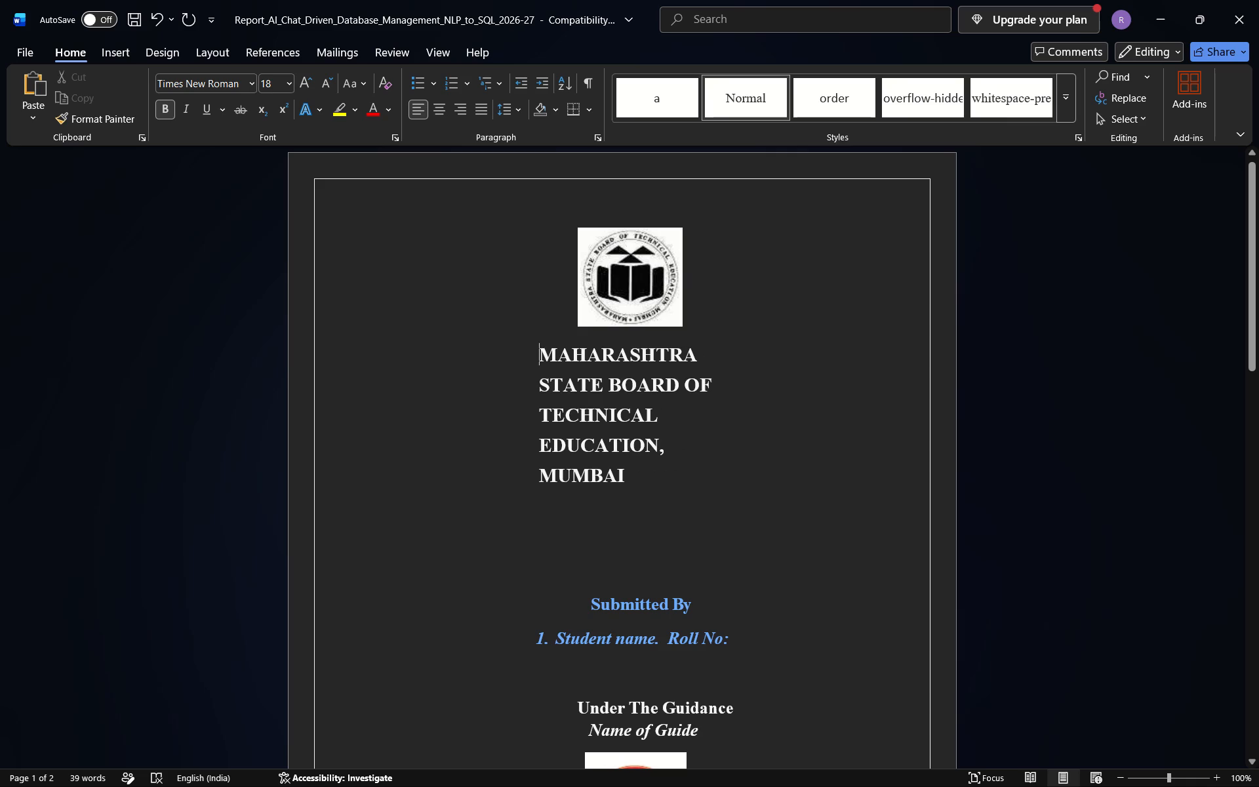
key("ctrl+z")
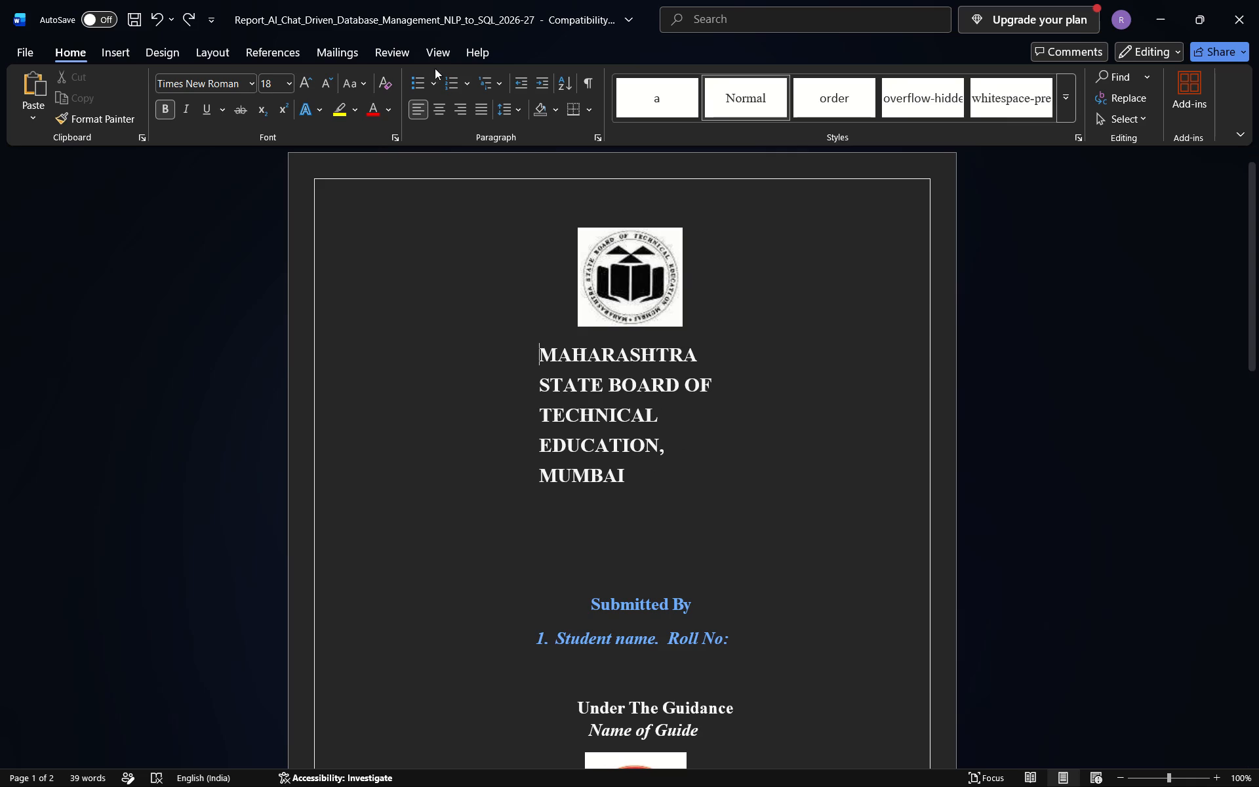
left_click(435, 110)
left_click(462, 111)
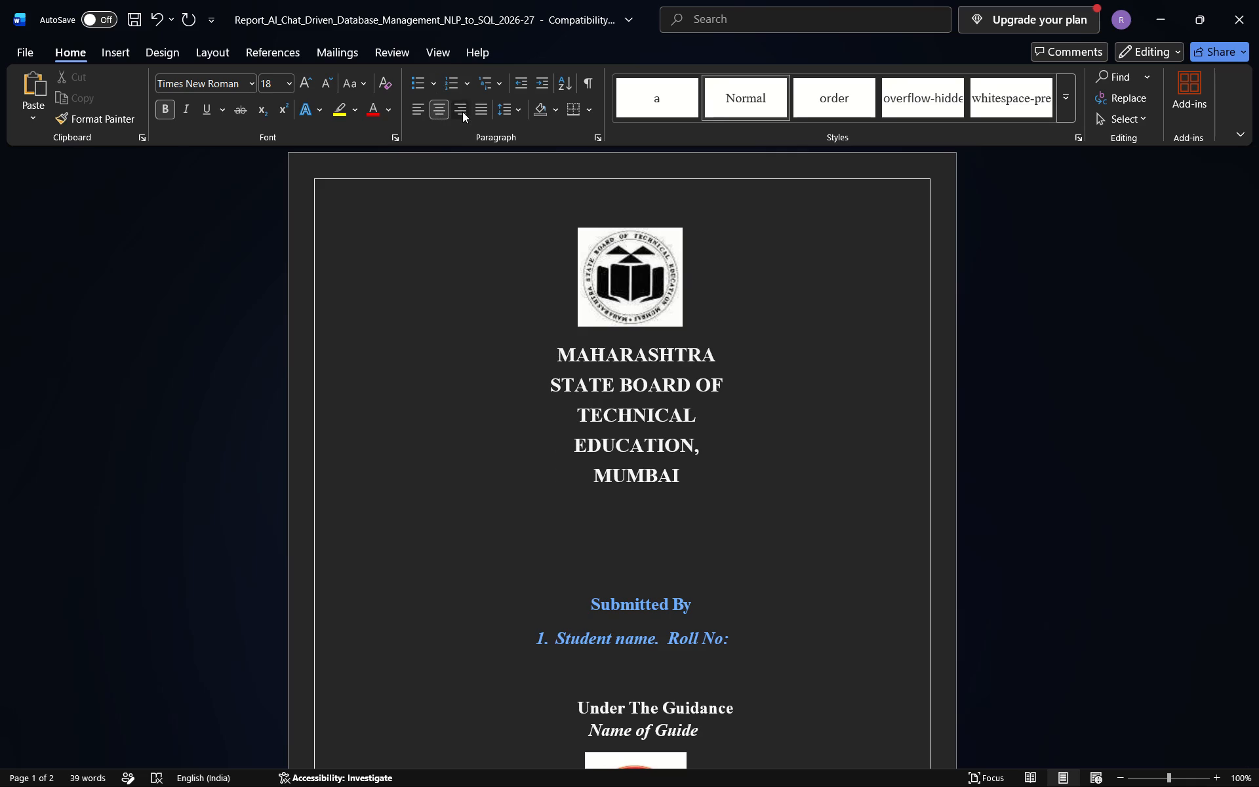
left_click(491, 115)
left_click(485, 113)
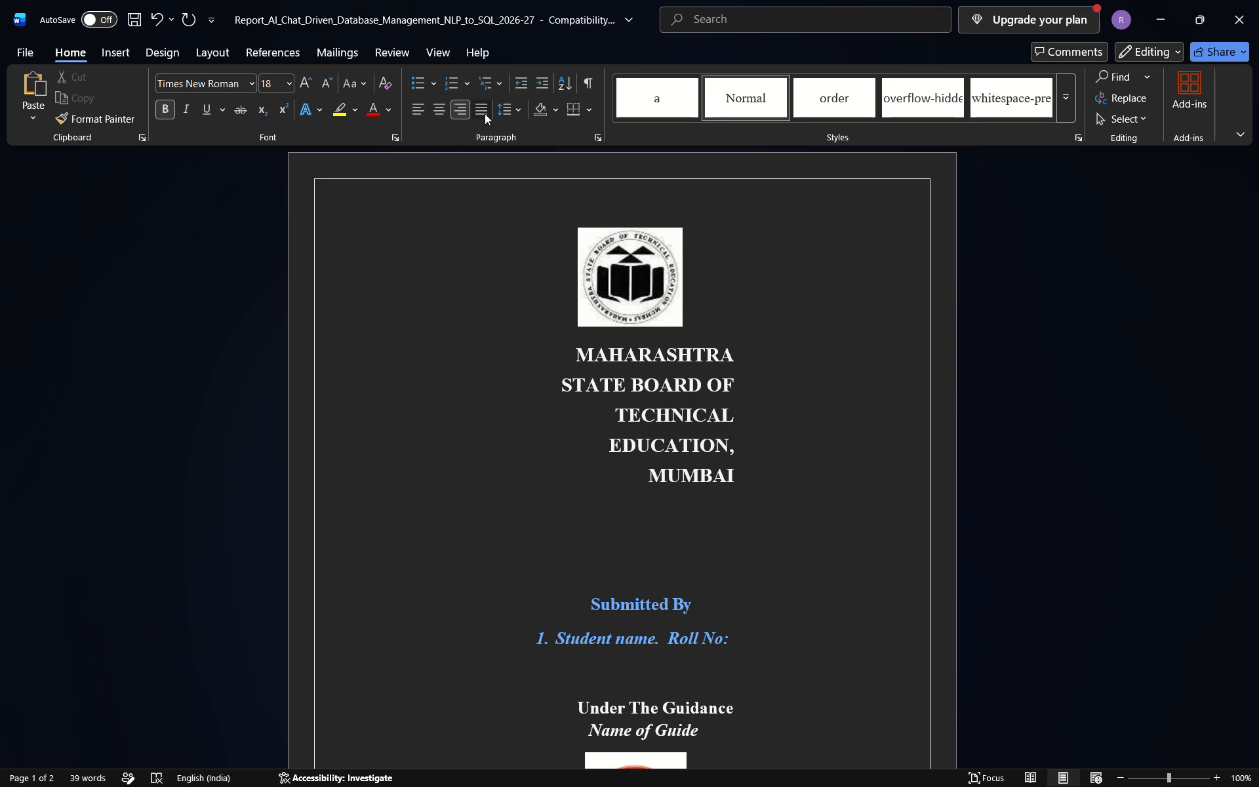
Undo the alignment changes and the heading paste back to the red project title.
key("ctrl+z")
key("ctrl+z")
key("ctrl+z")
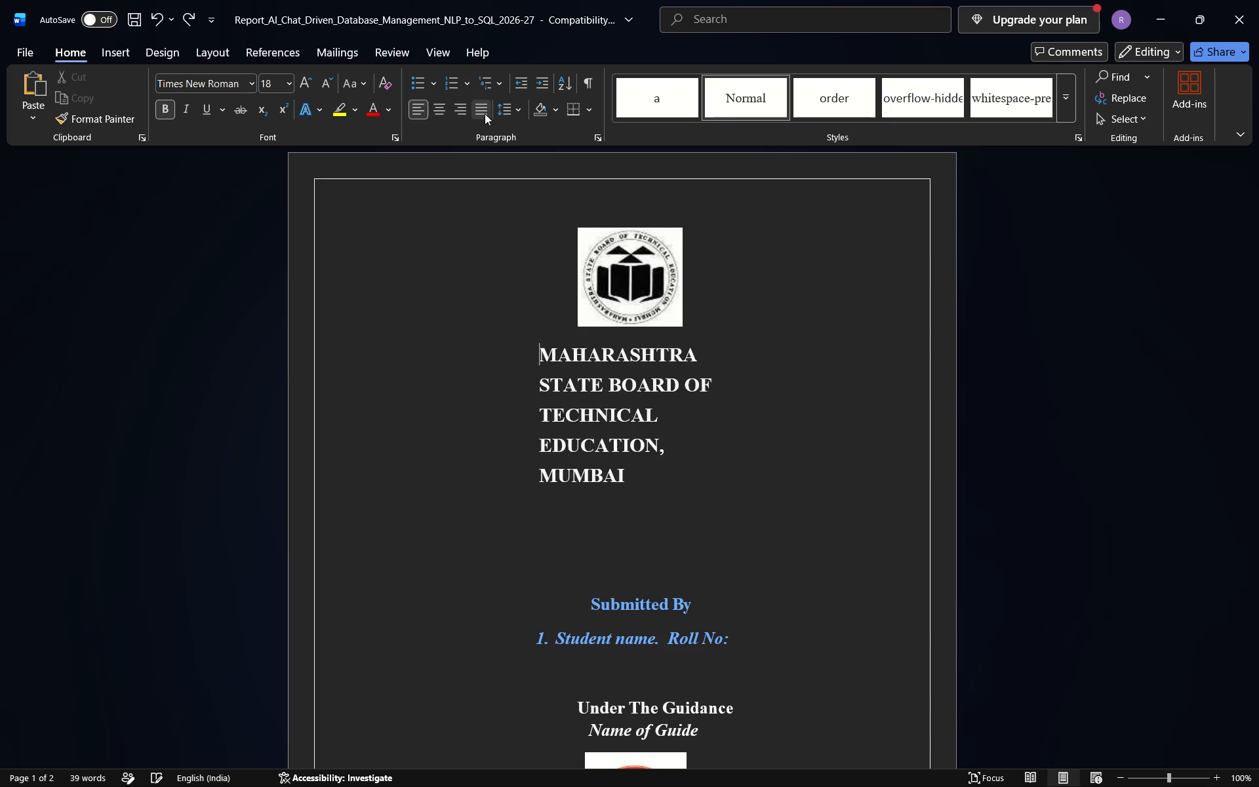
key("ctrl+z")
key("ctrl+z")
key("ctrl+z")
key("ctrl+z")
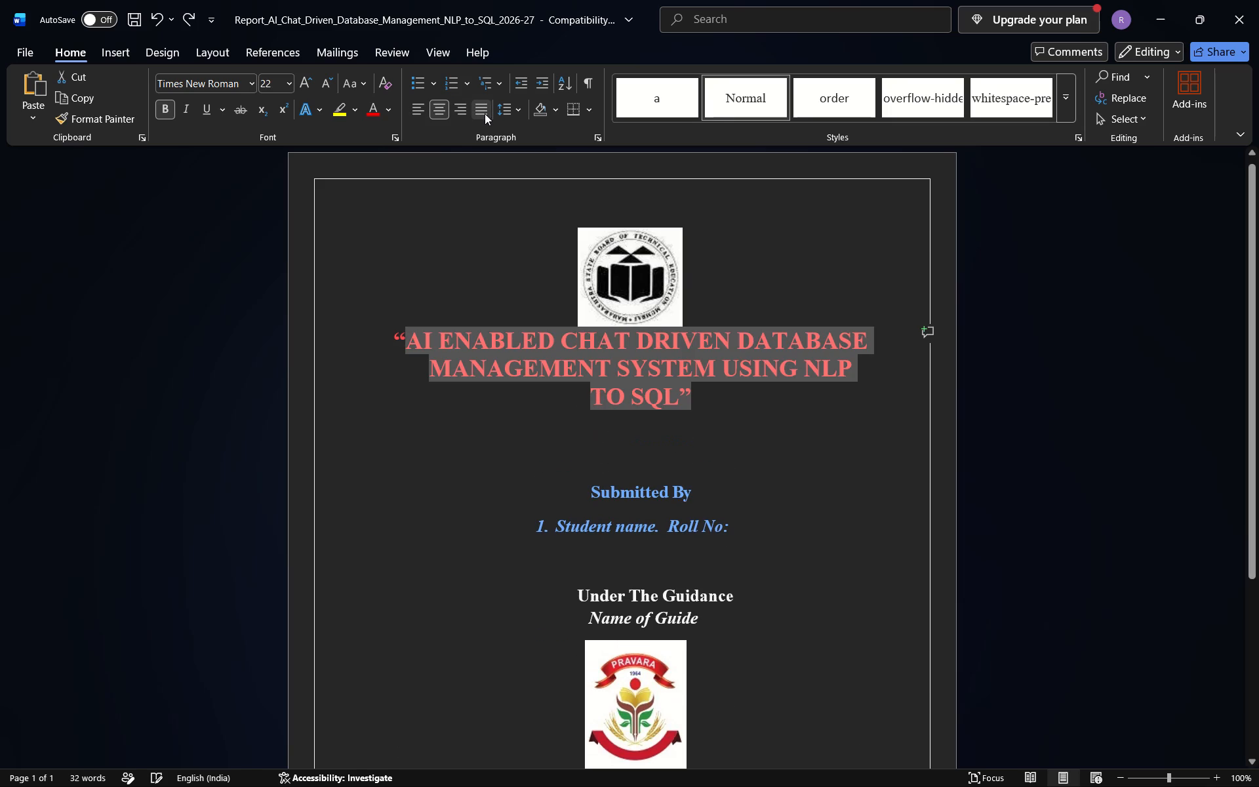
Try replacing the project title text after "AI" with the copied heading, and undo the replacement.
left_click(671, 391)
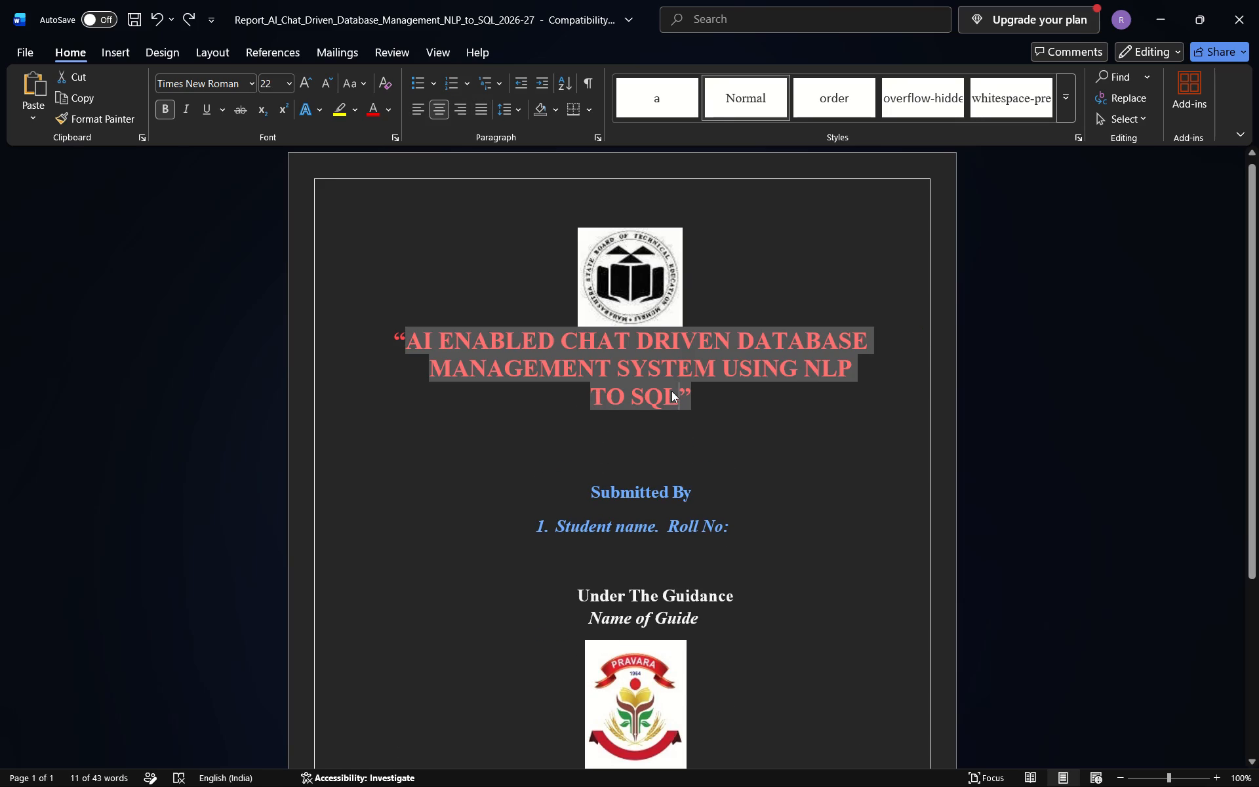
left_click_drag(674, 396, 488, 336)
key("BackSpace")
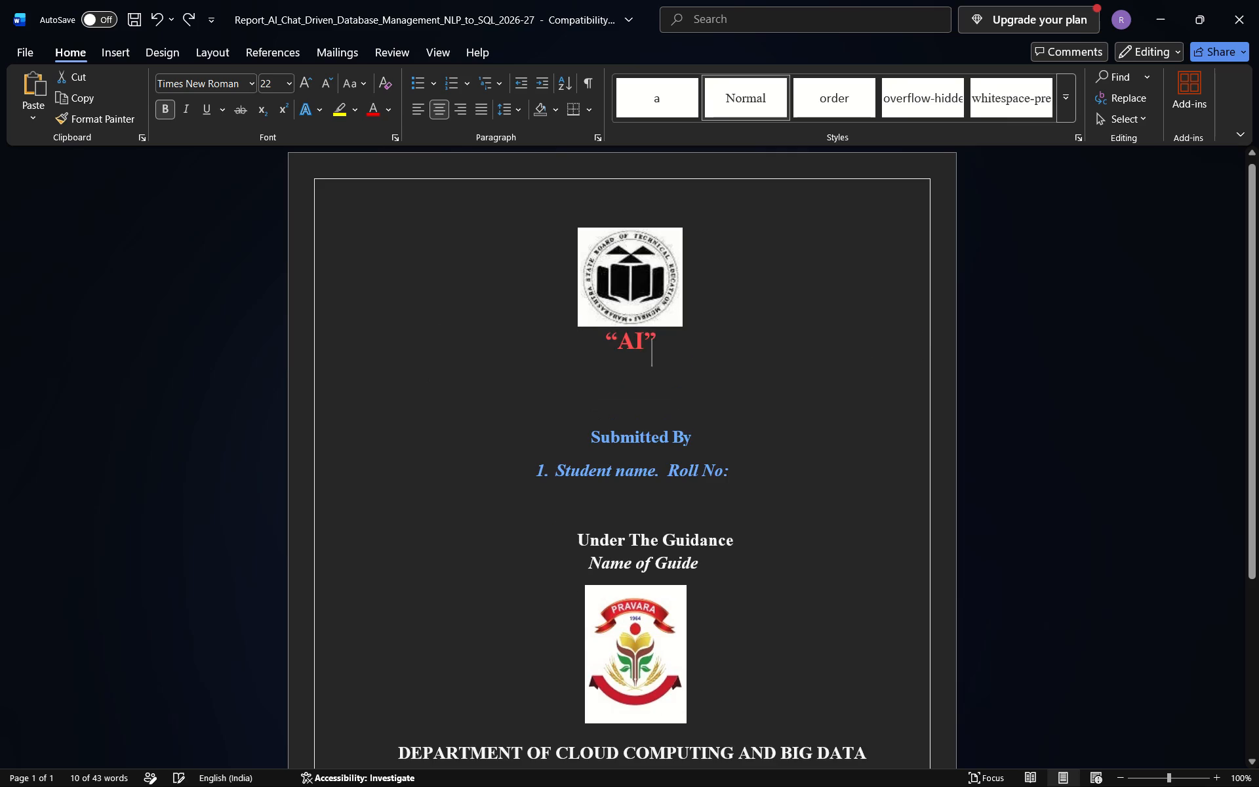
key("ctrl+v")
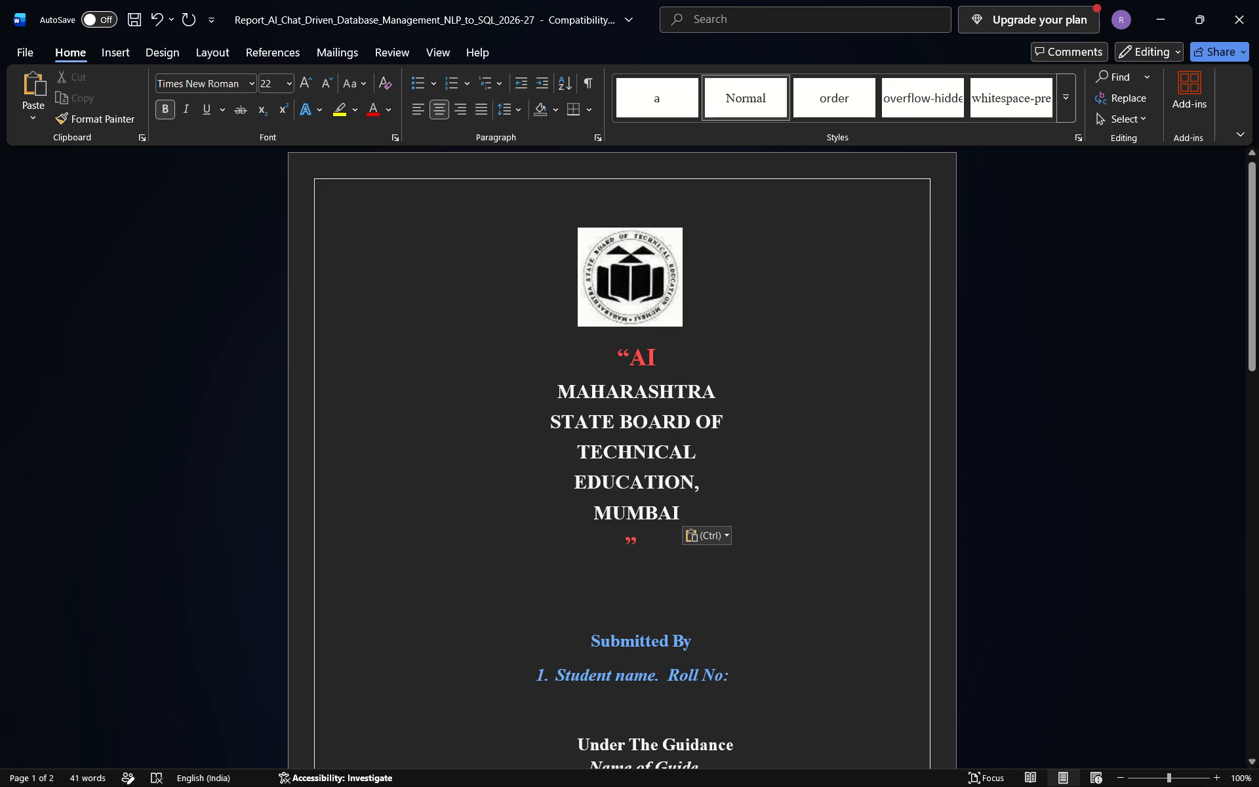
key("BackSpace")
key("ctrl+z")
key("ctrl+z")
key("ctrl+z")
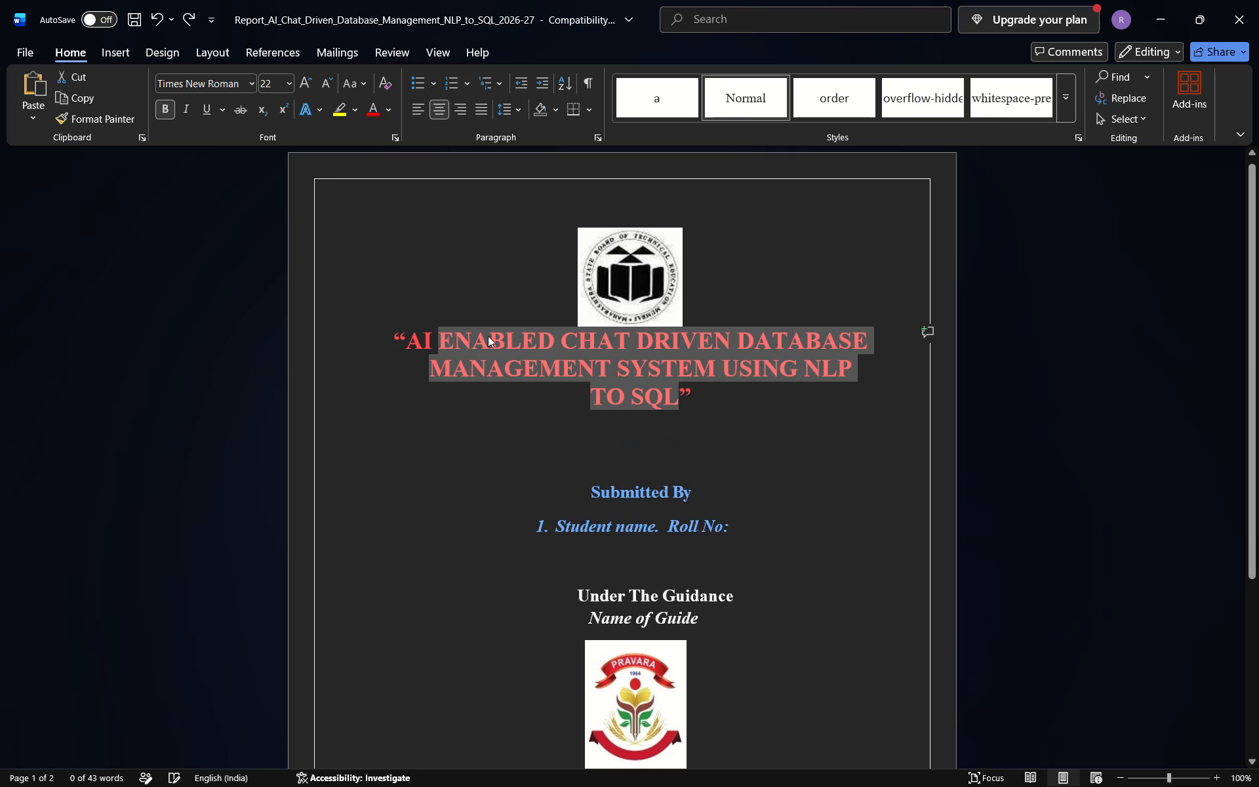
Replace the project title text inside the red quotation marks with the word "MAHARASHTRA" copied from SmartHealth_report.
key("BackSpace")
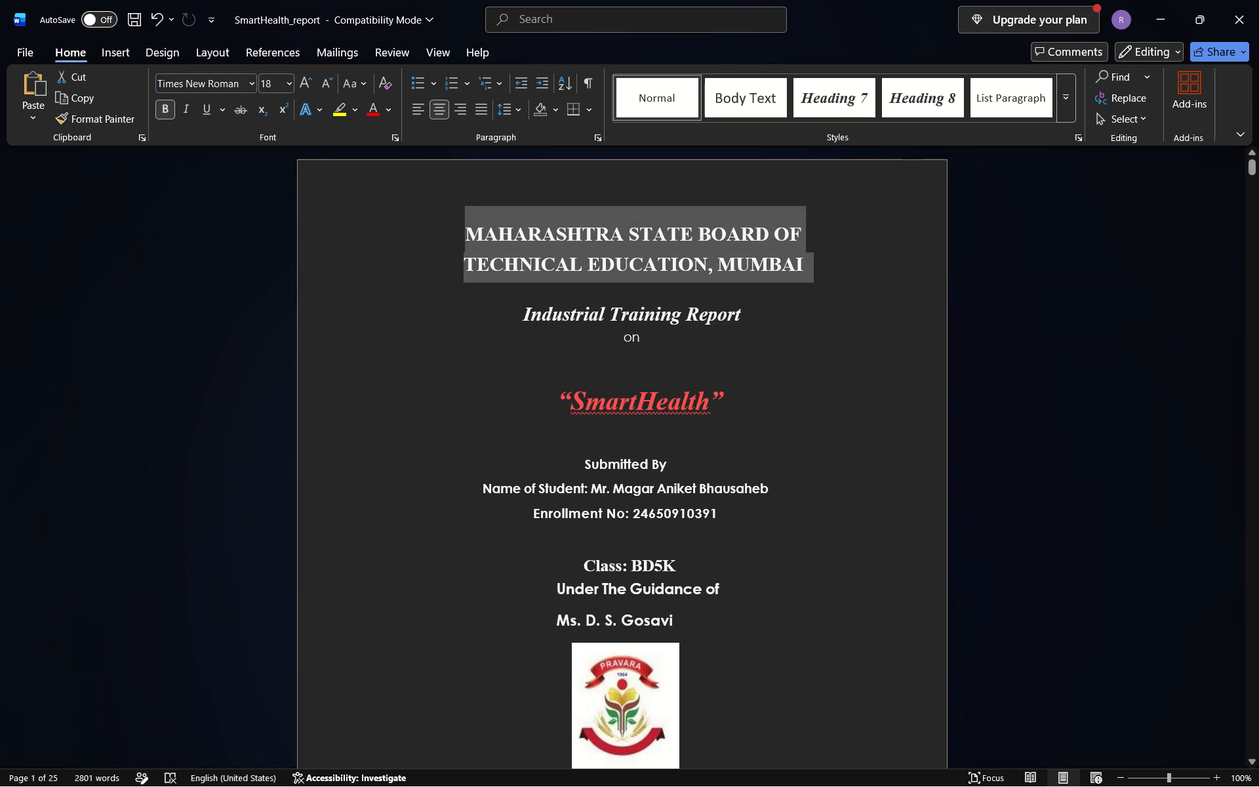
left_click(584, 239)
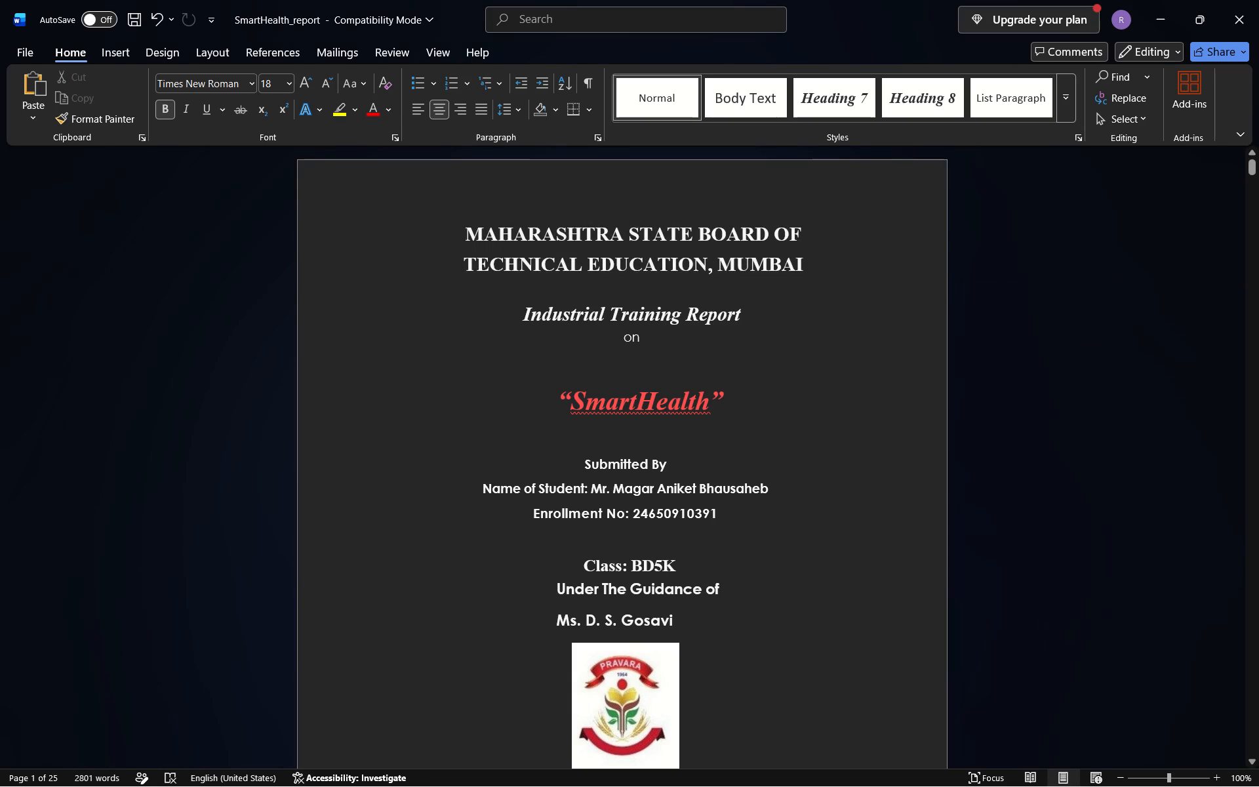
left_click_drag(626, 232, 458, 228)
key("ctrl+c")
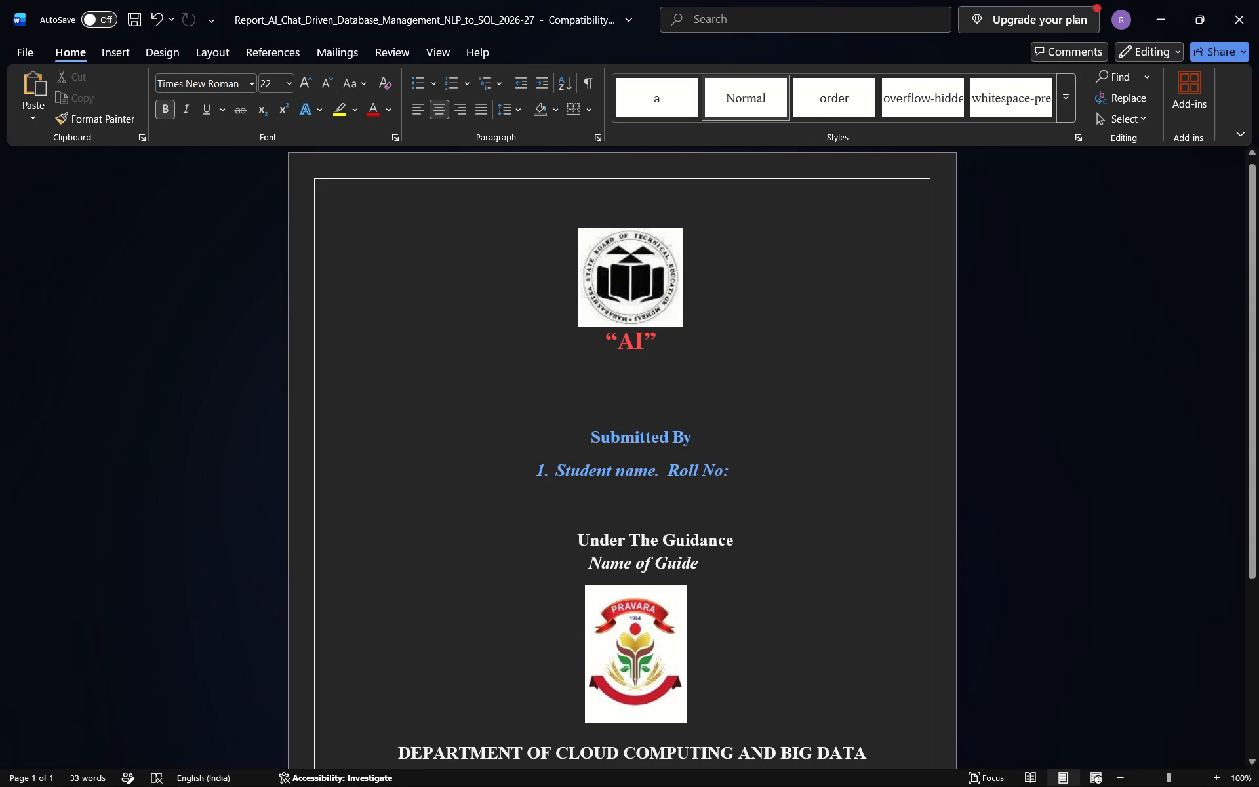
key("ctrl+v")
left_click(562, 353)
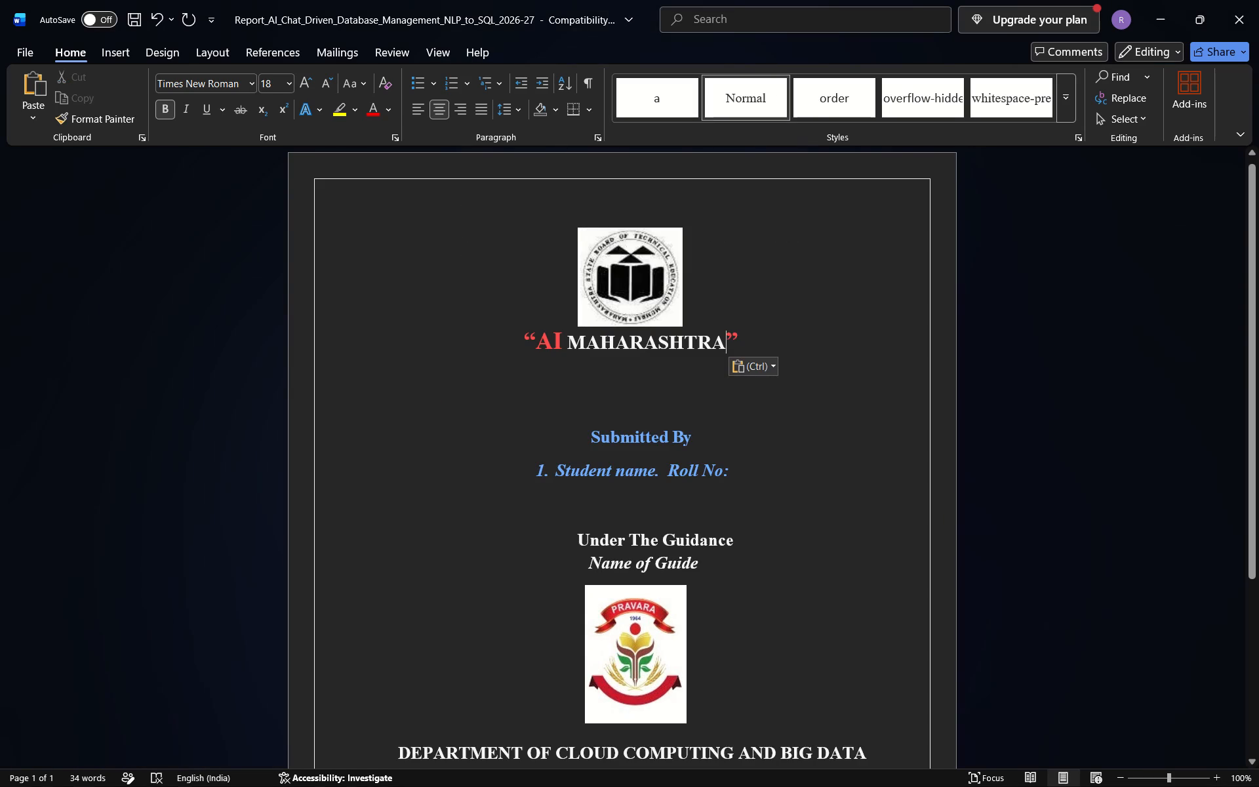
key("BackSpace")
key("BackSpace")
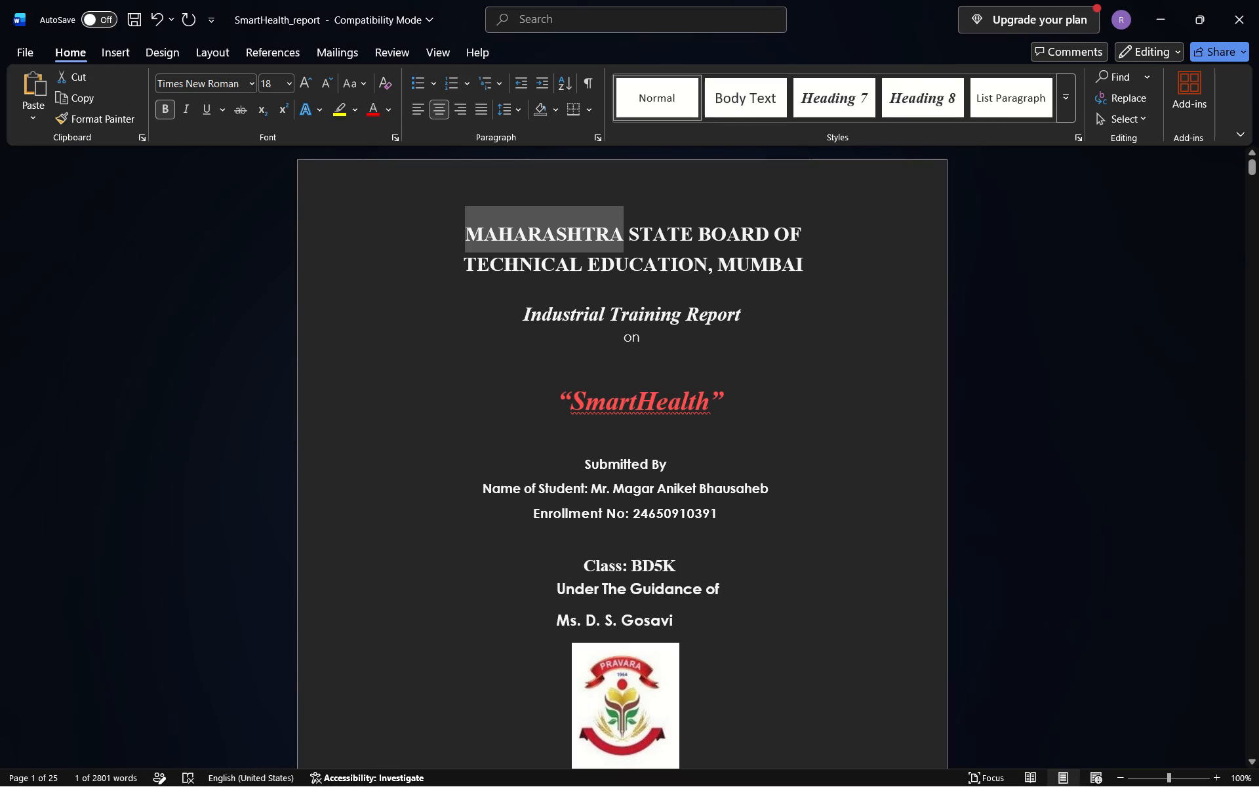
Add "STATE BOARD", copied from SmartHealth_report, after "MAHARASHTRA" with a space between them.
left_click_drag(770, 235, 627, 234)
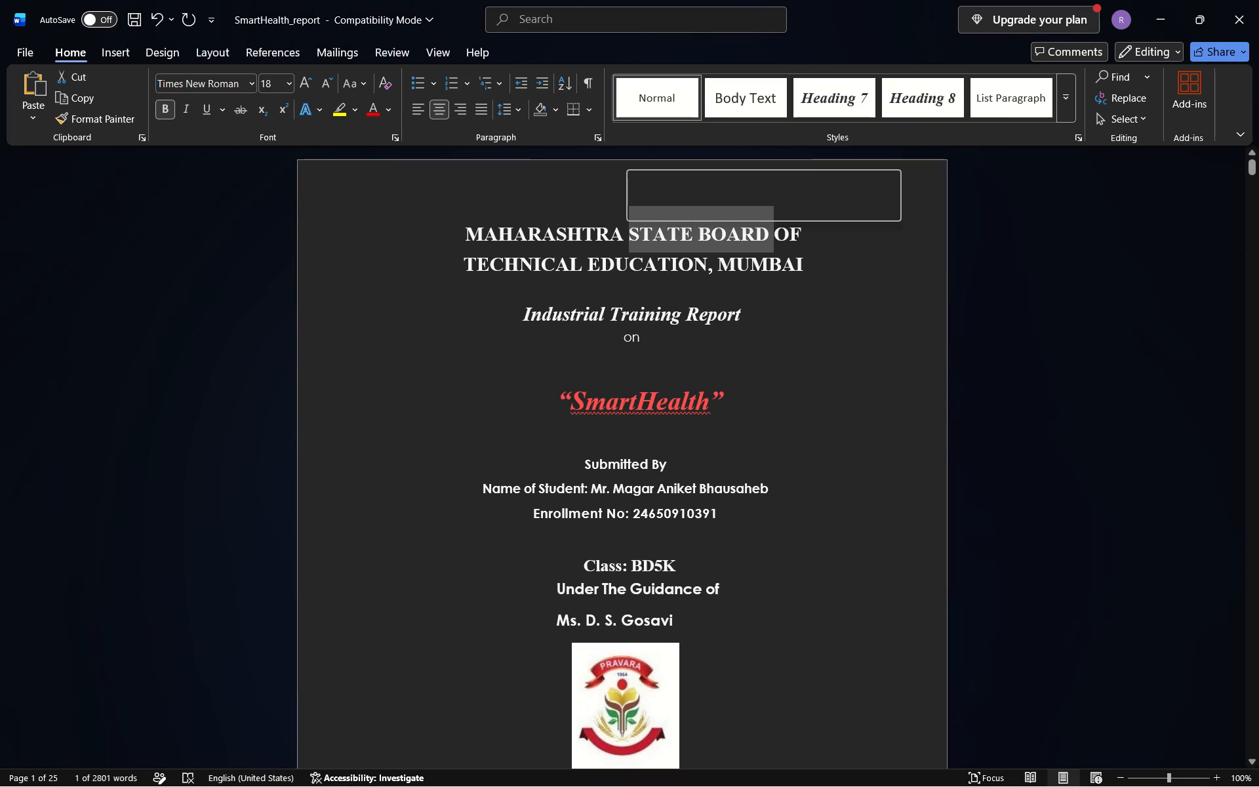
key("ctrl+c")
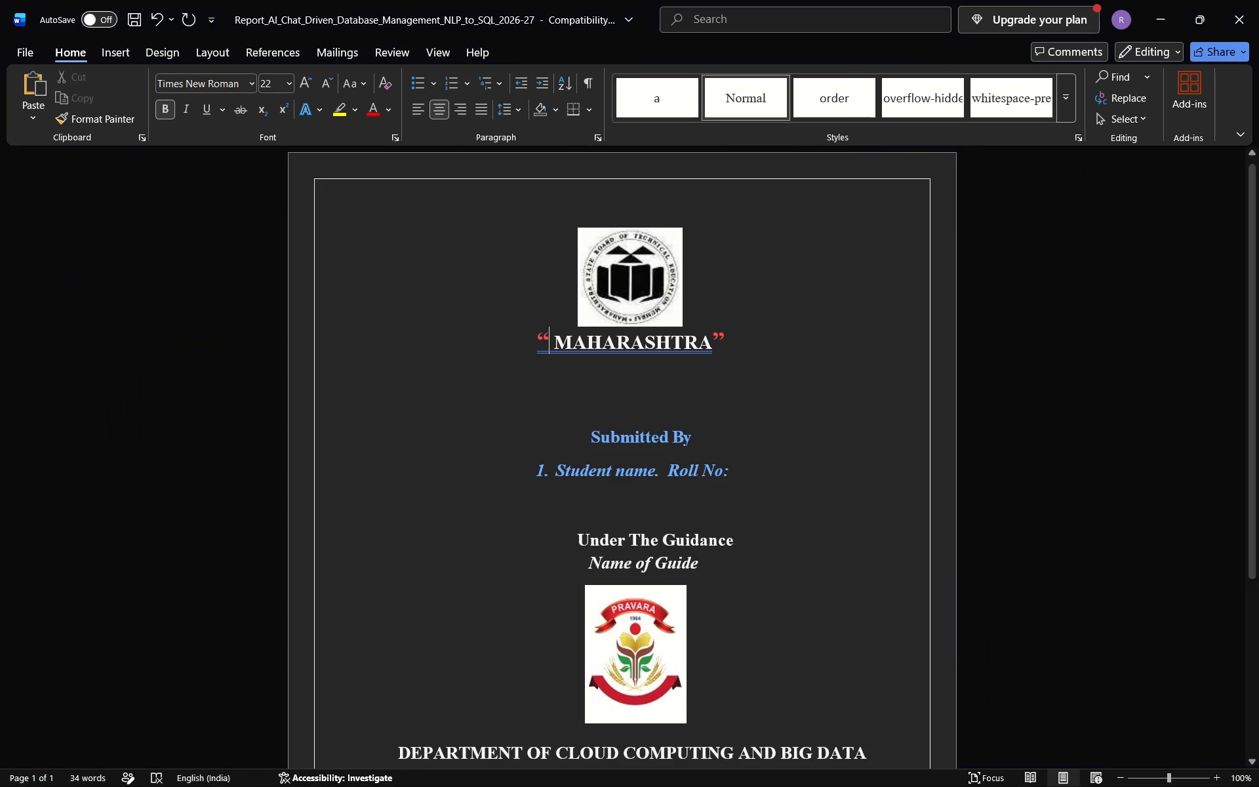
key("Right")
key("Right")
key("Right")
key("Right")
key("Right")
key("Right")
key("Right")
key("Right")
key("Right")
key("Right")
key("Right")
key("Right")
key("Right")
key("Right")
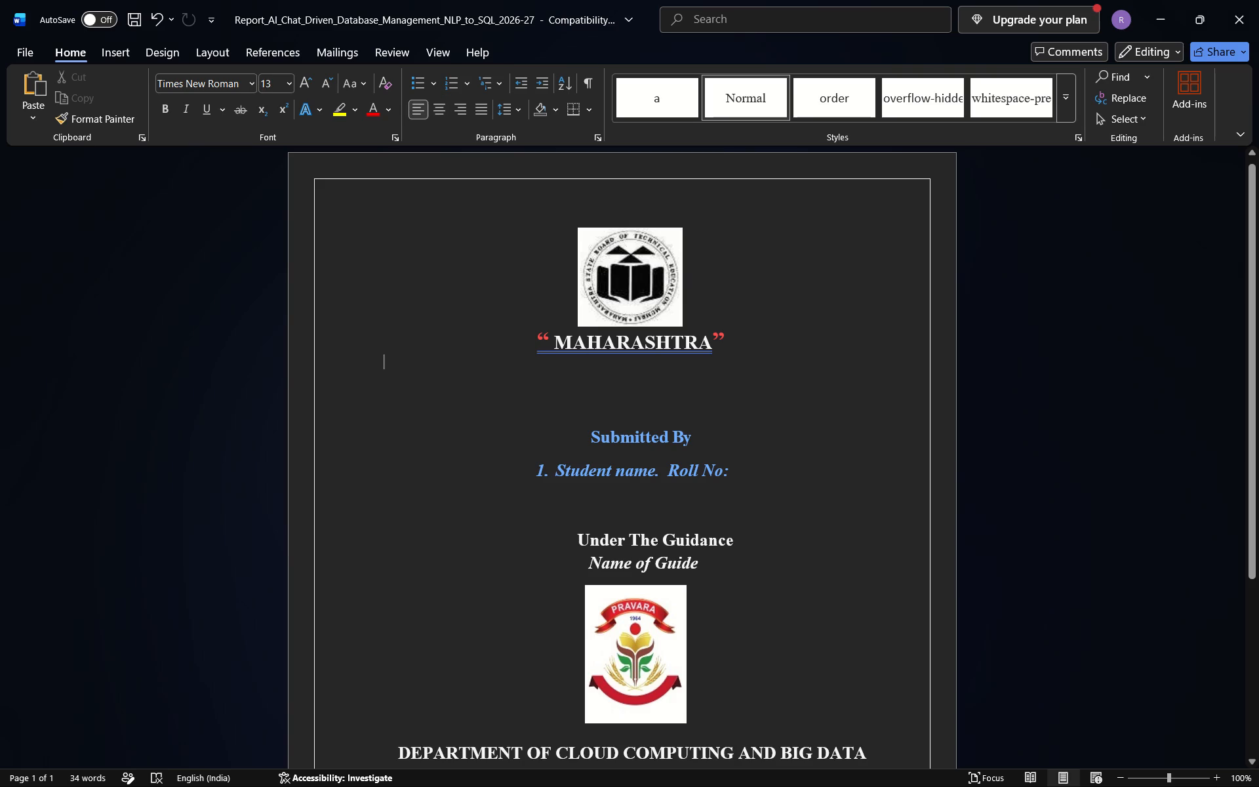
key("Left")
key("Left")
key("space")
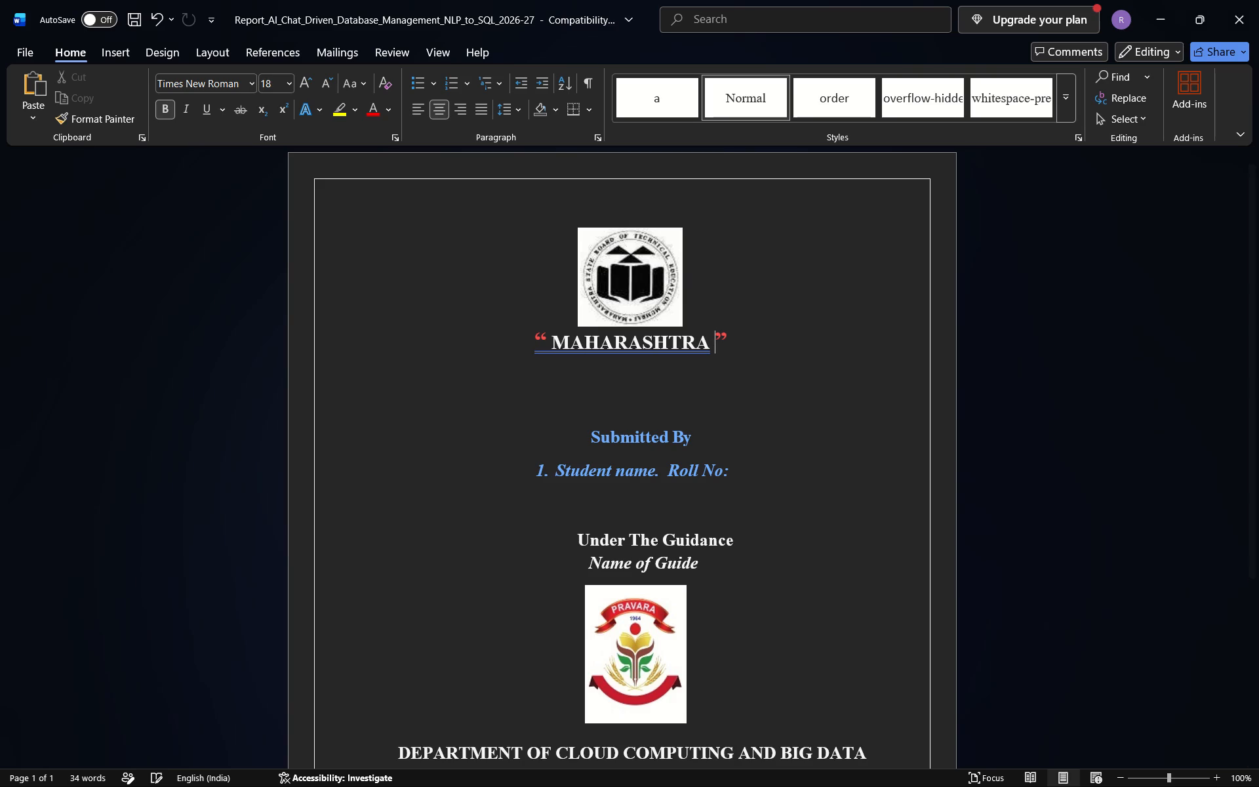
key("ctrl+v")
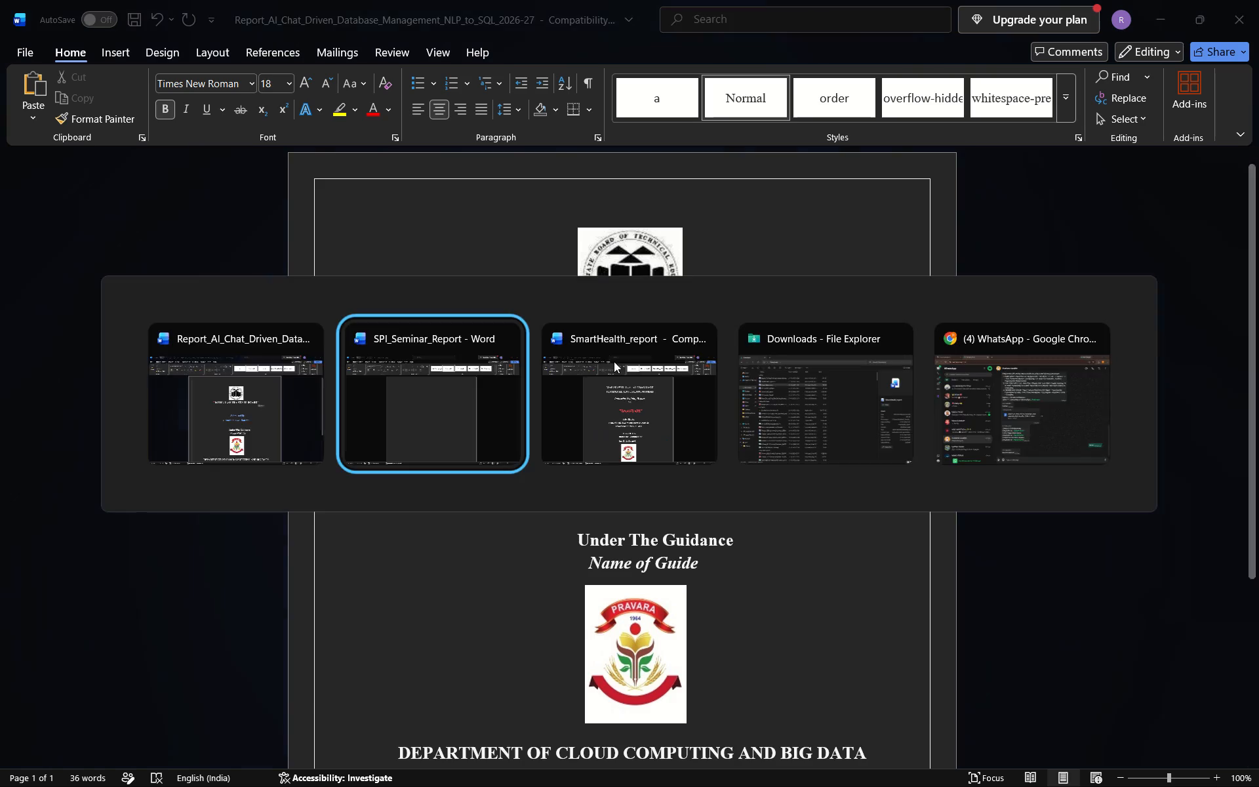
scroll(729, 374, "up", 5)
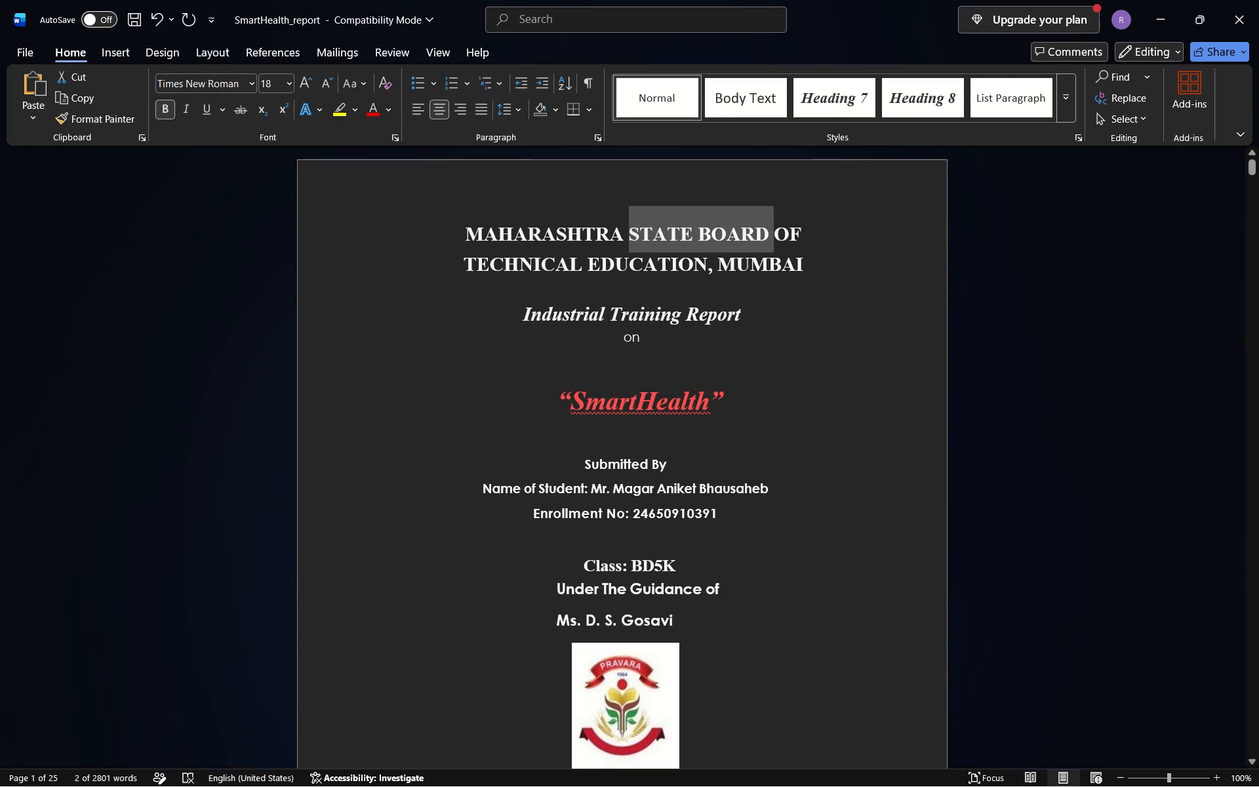
left_click_drag(466, 260, 755, 264)
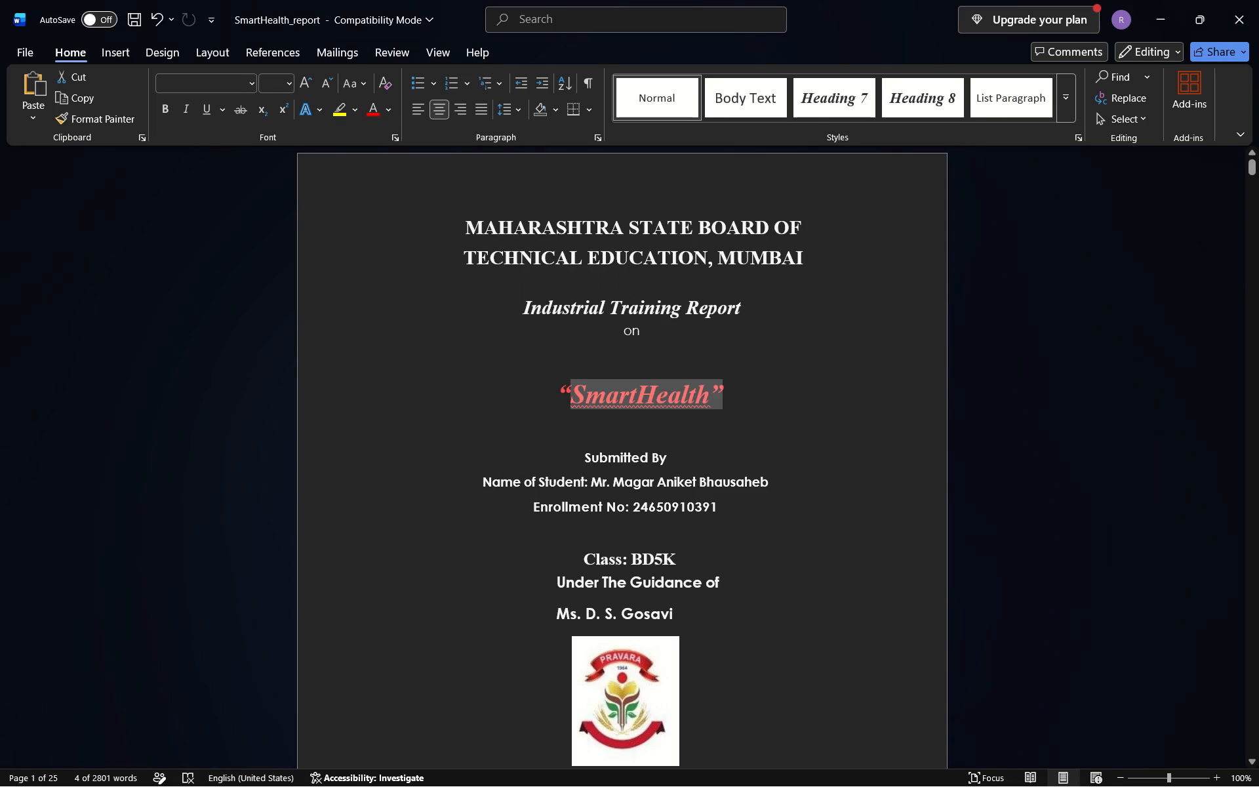
left_click_drag(612, 397, 567, 395)
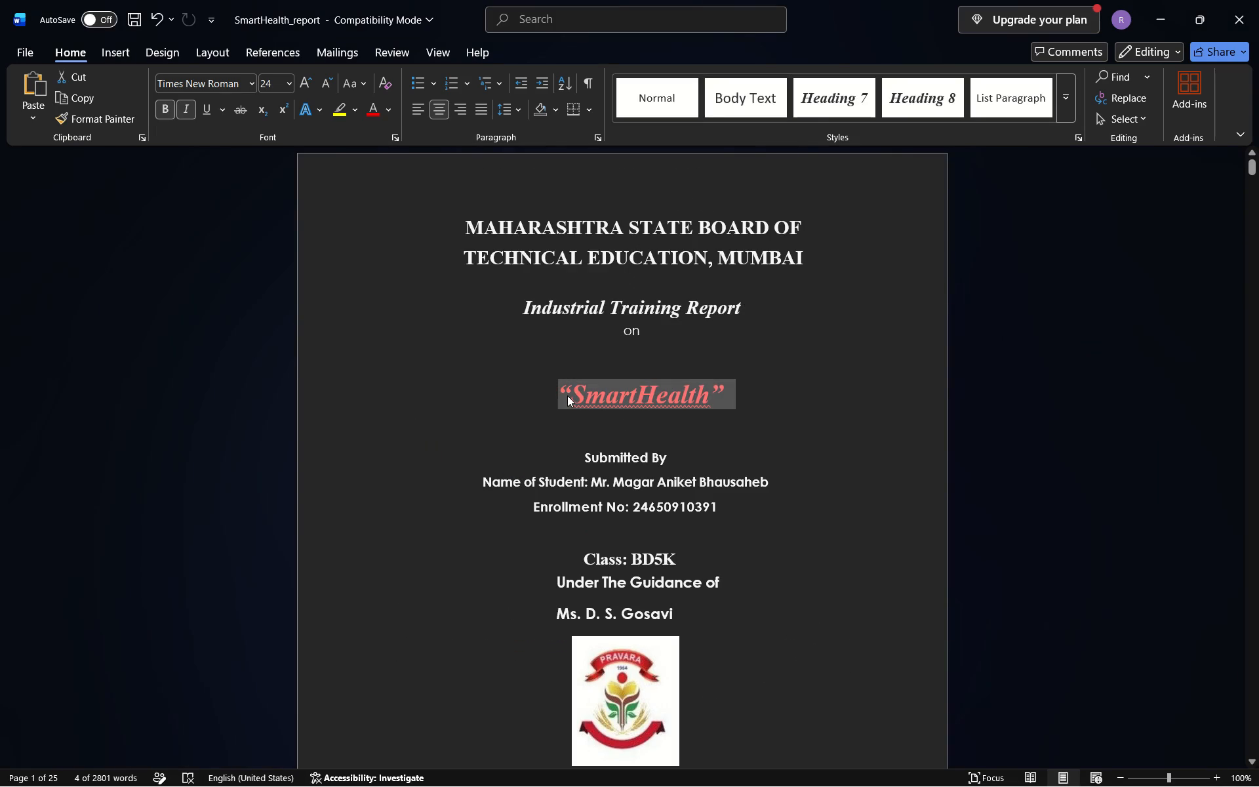
key("ctrl+c")
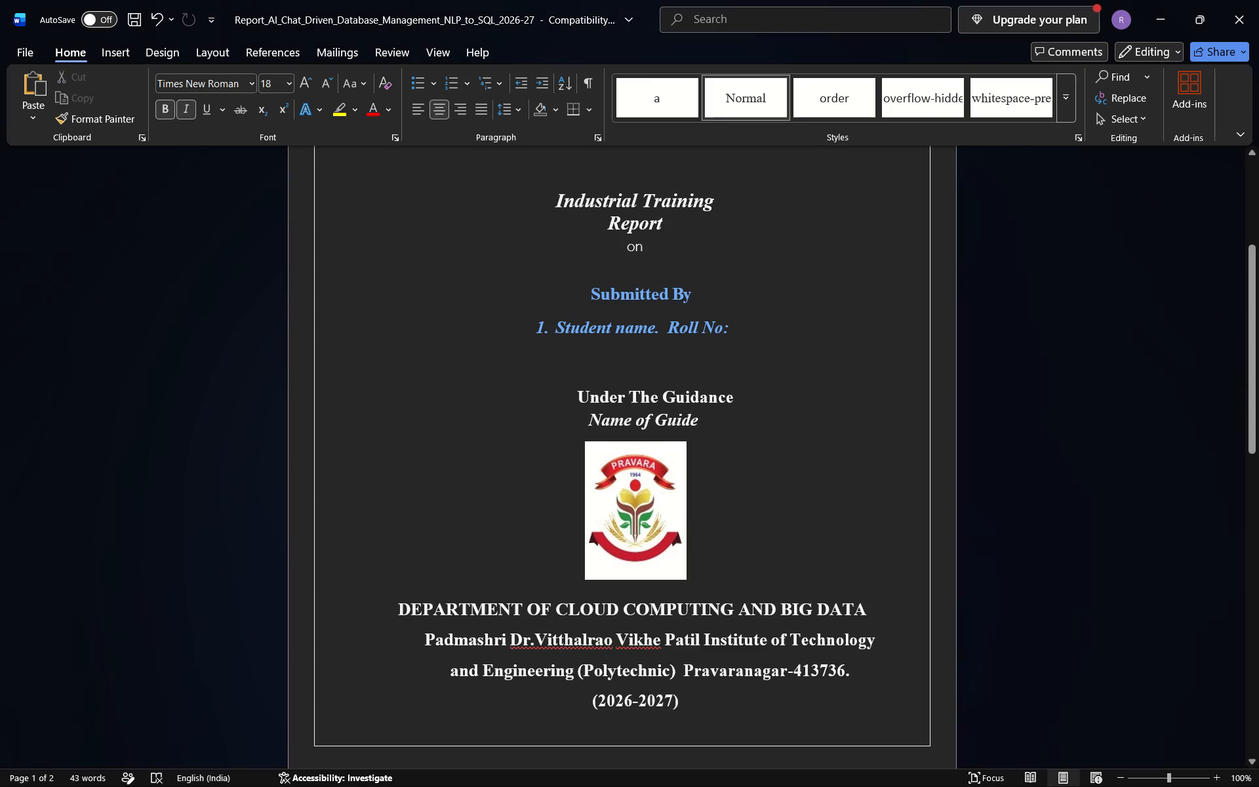
scroll(669, 410, "up", 2)
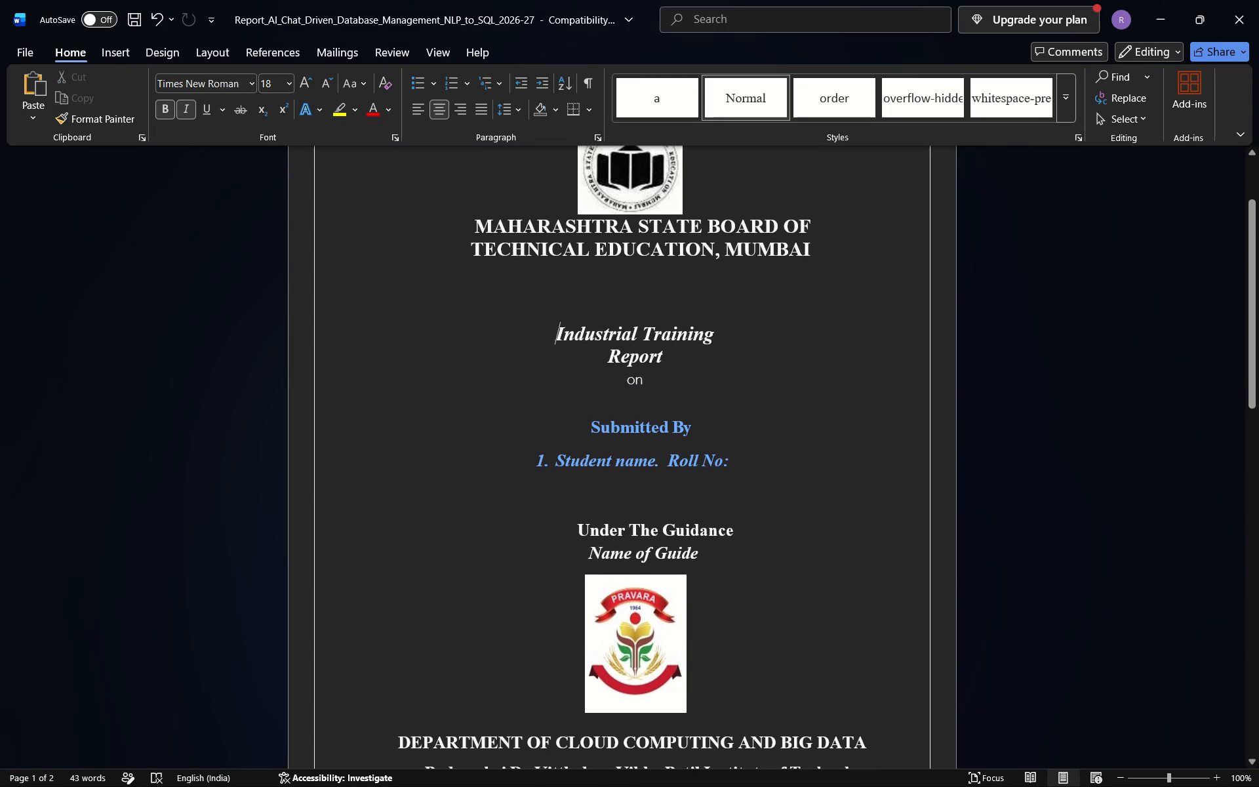
left_click(663, 381)
key("Return")
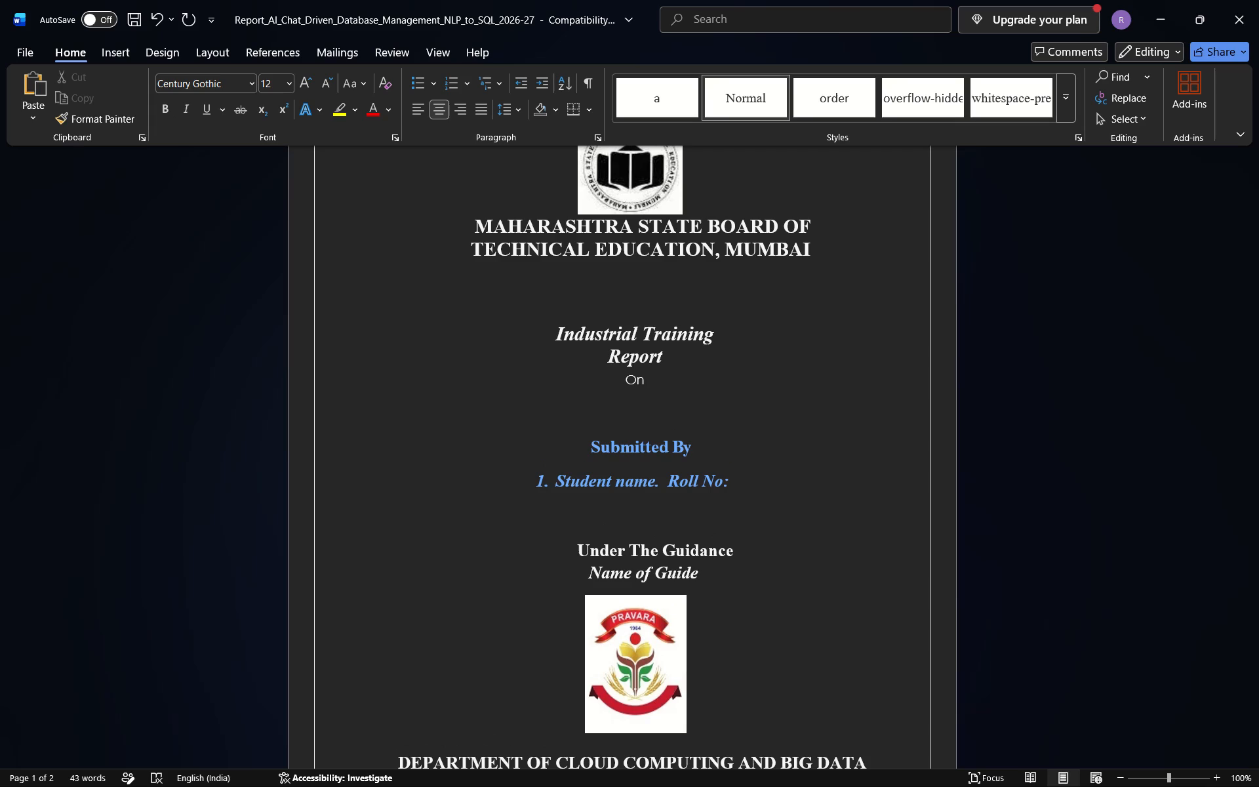
key("ctrl+v")
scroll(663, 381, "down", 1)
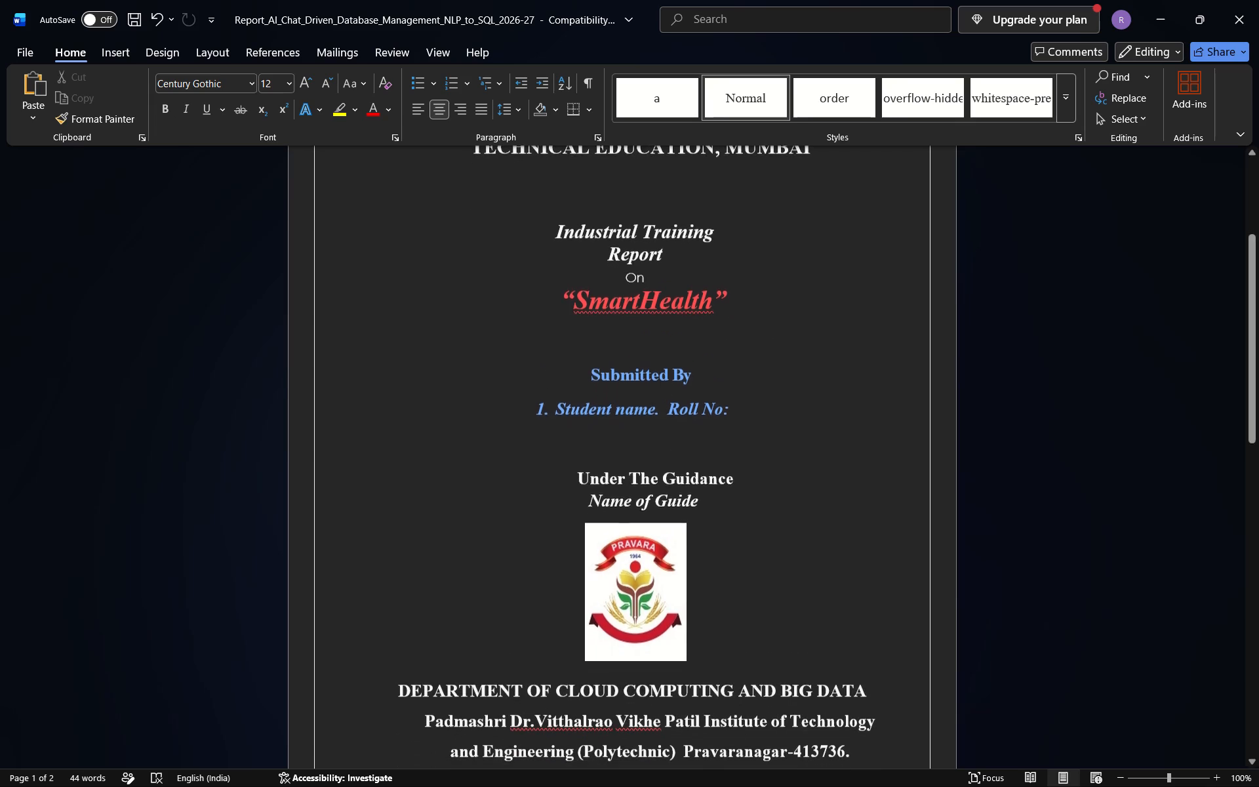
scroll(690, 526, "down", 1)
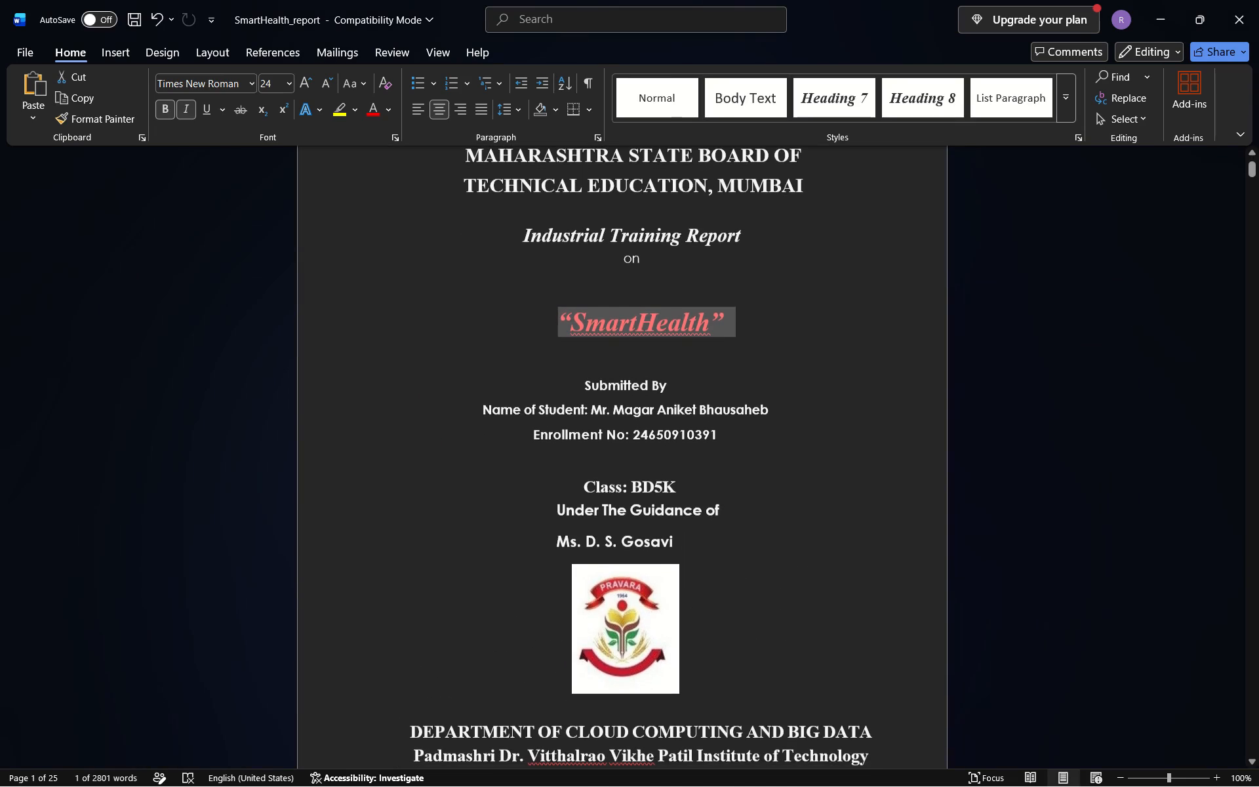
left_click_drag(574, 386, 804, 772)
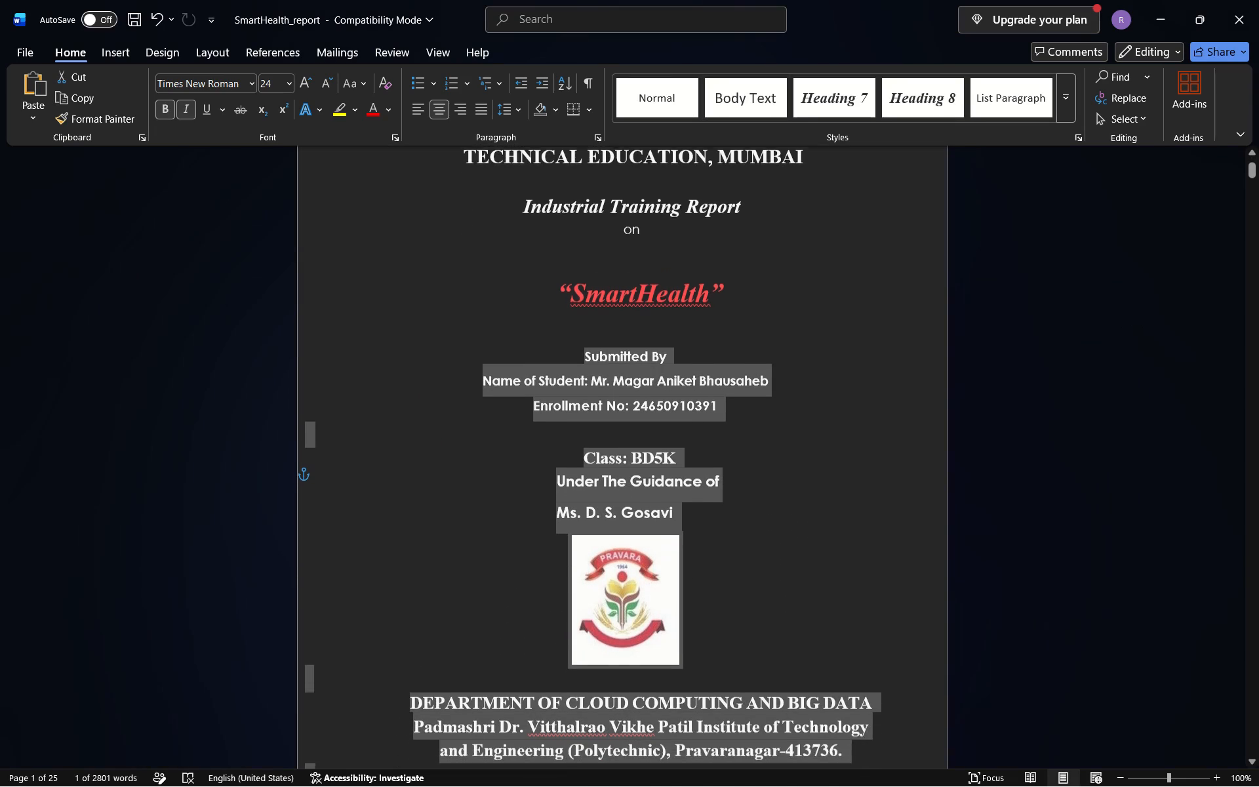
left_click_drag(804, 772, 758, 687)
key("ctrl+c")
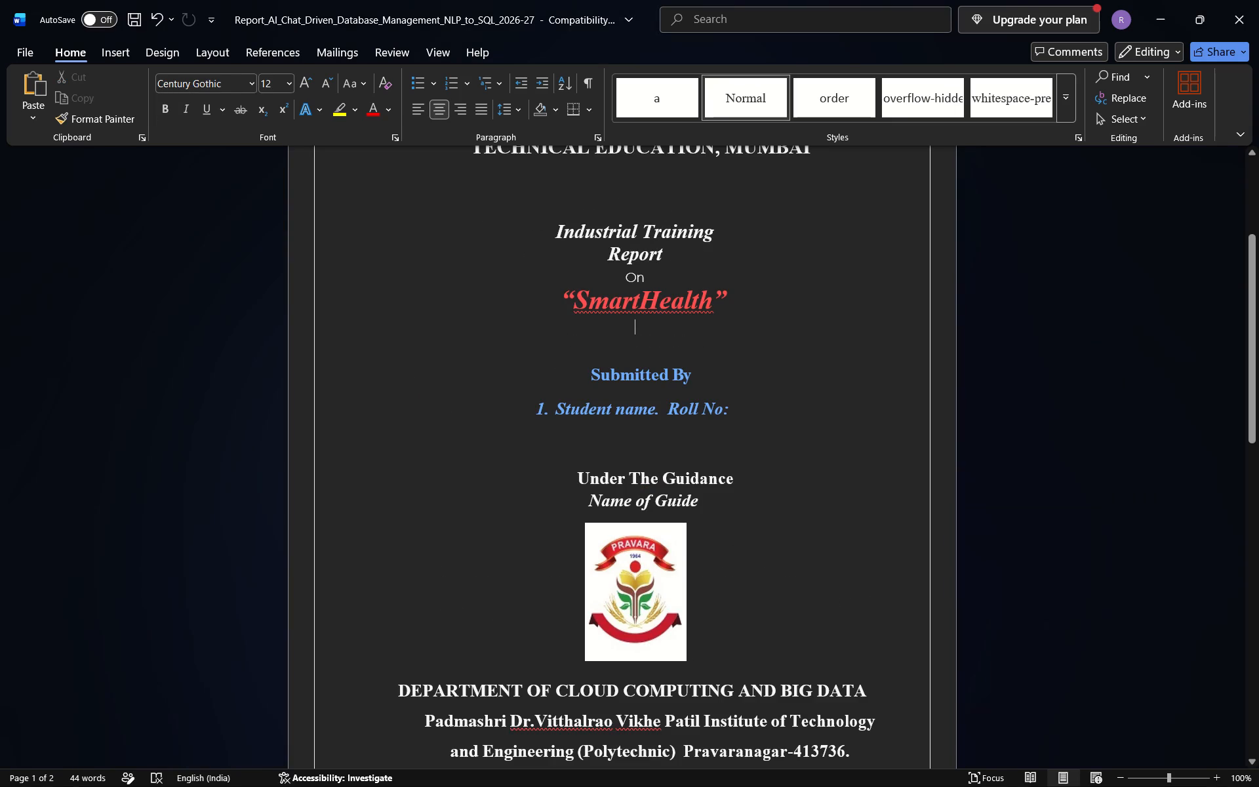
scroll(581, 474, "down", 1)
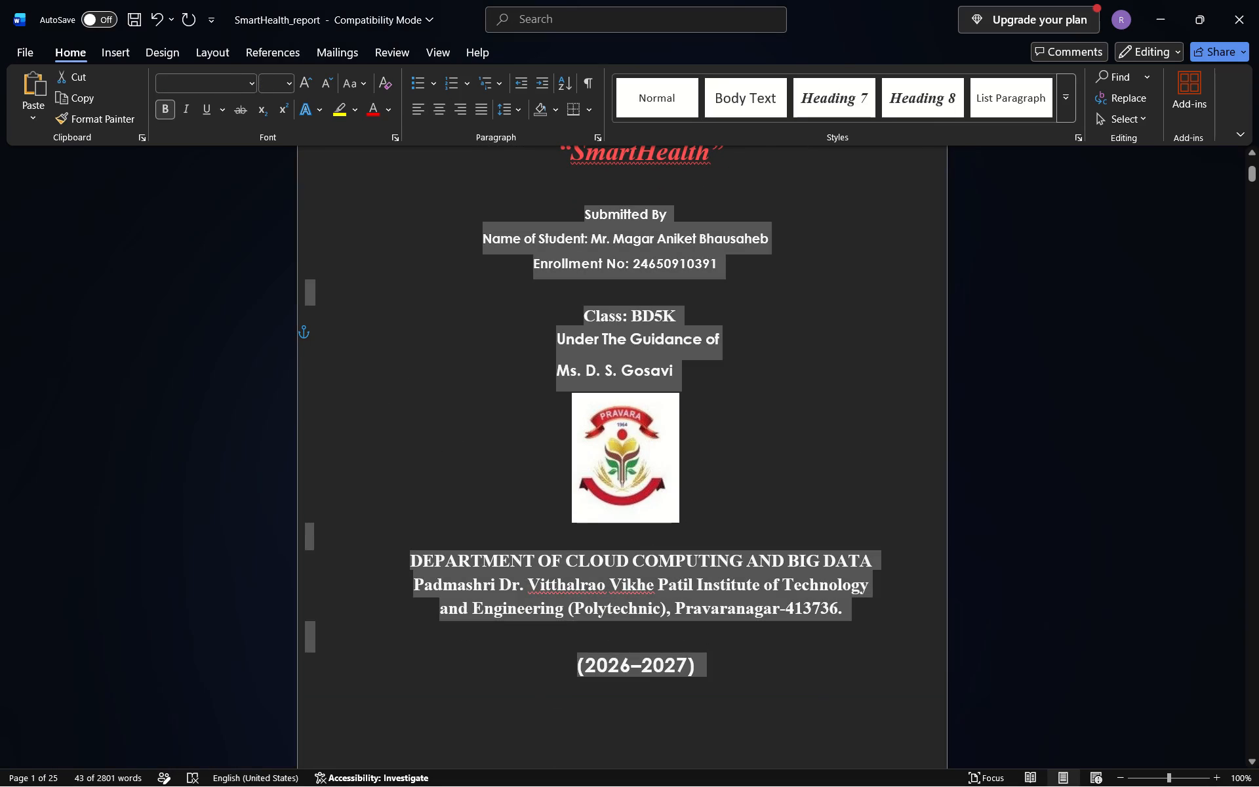
Replace the "Under The Guidance" and "Name of Guide" lines with the student details from "Submitted By" to "Class: BD5K", copied from SmartHealth_report.
left_click(764, 463)
left_click_drag(687, 373, 604, 237)
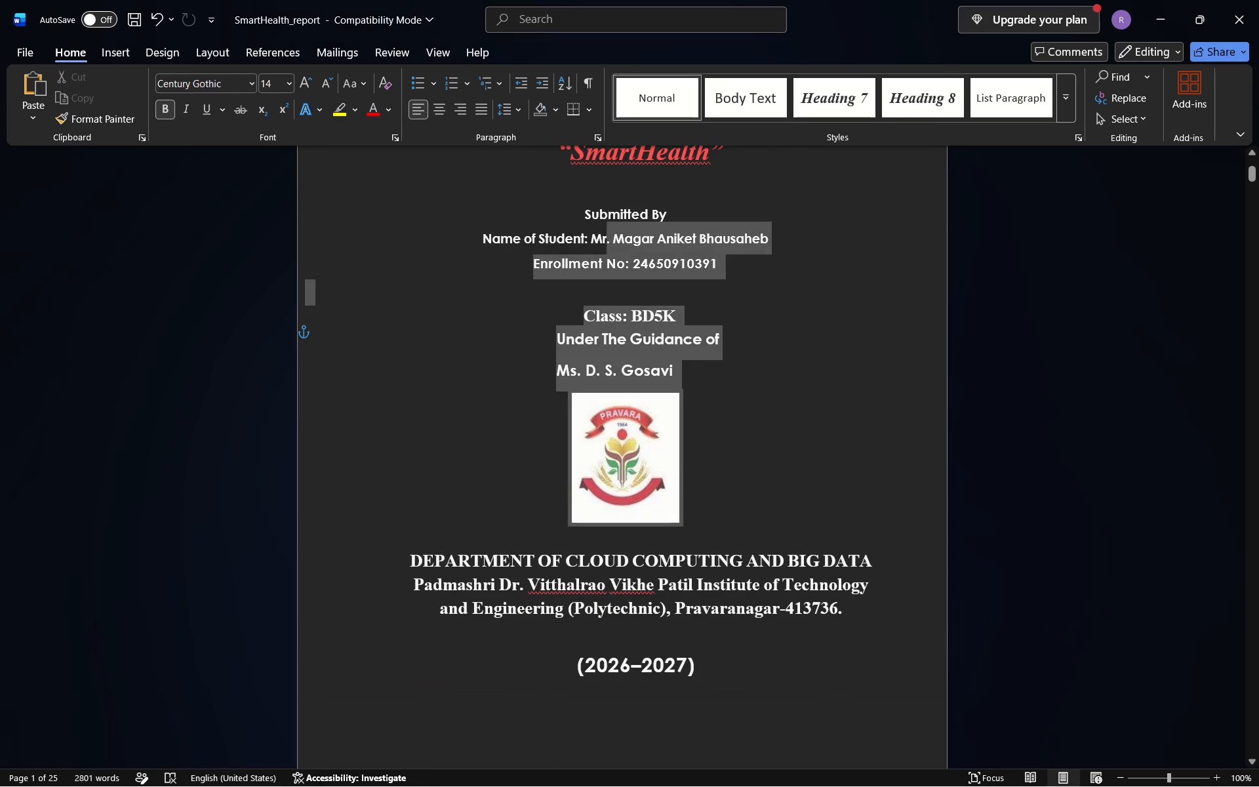
left_click_drag(604, 237, 596, 228)
left_click(574, 209)
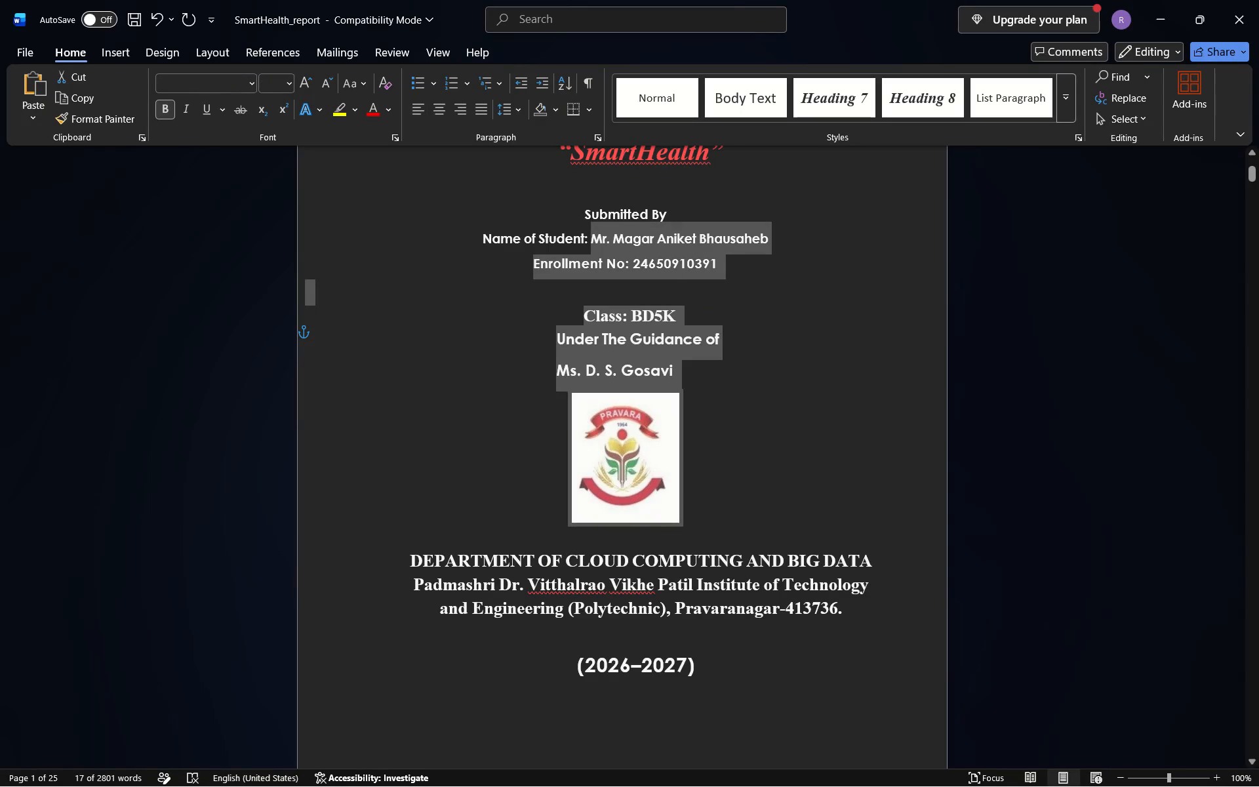
left_click_drag(574, 209, 685, 374)
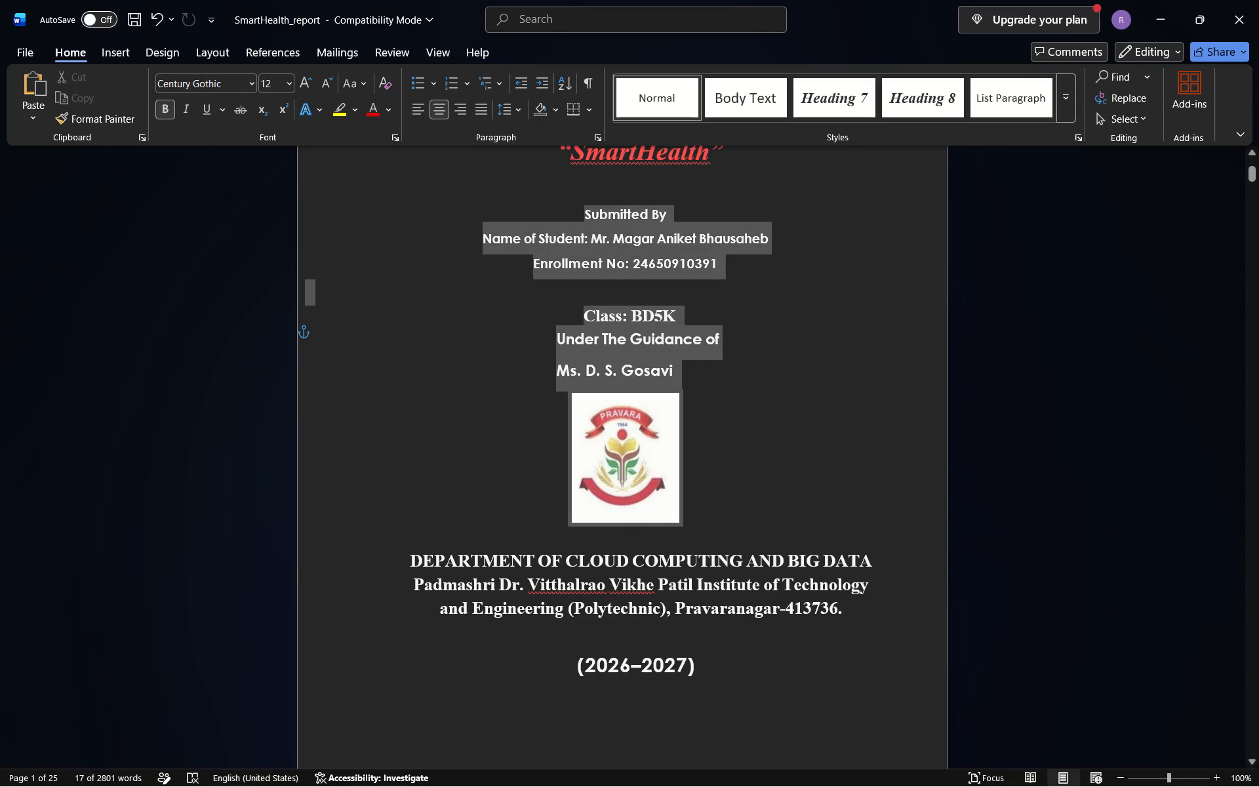
left_click_drag(685, 374, 706, 321)
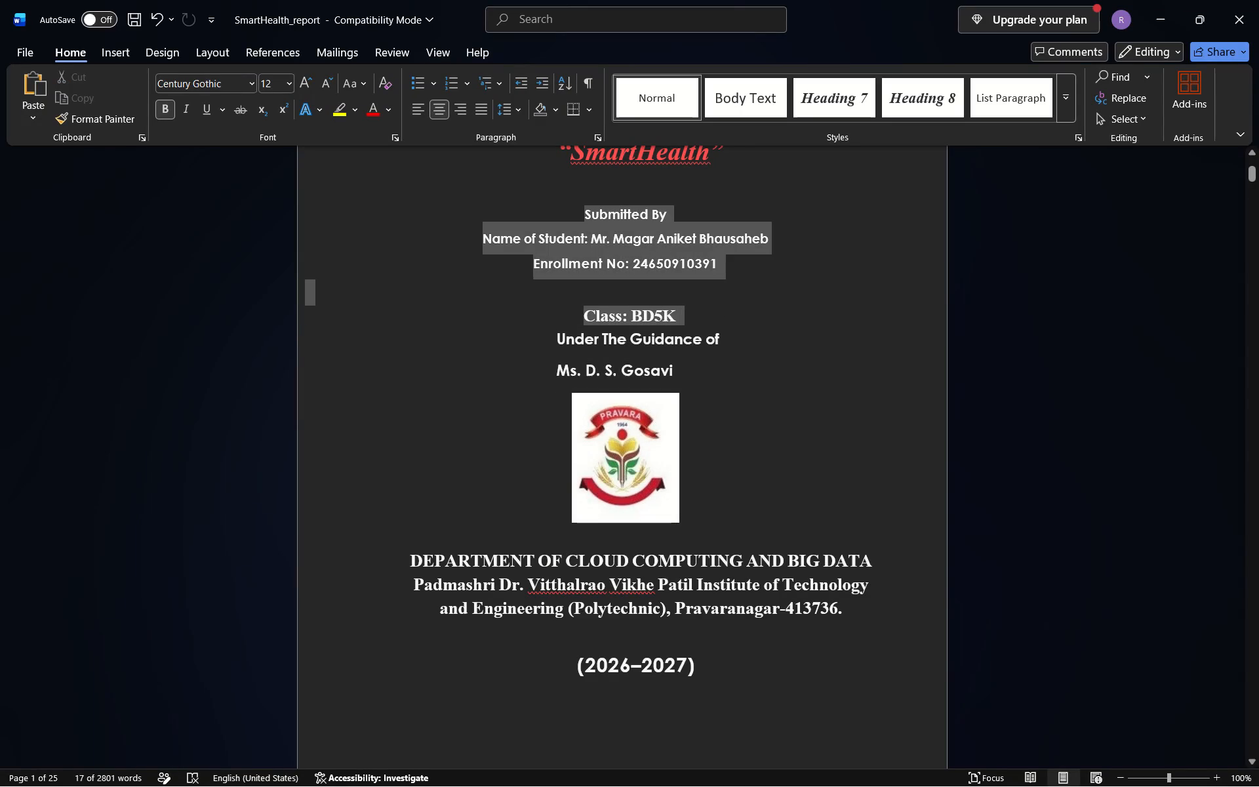
left_click_drag(706, 321, 715, 308)
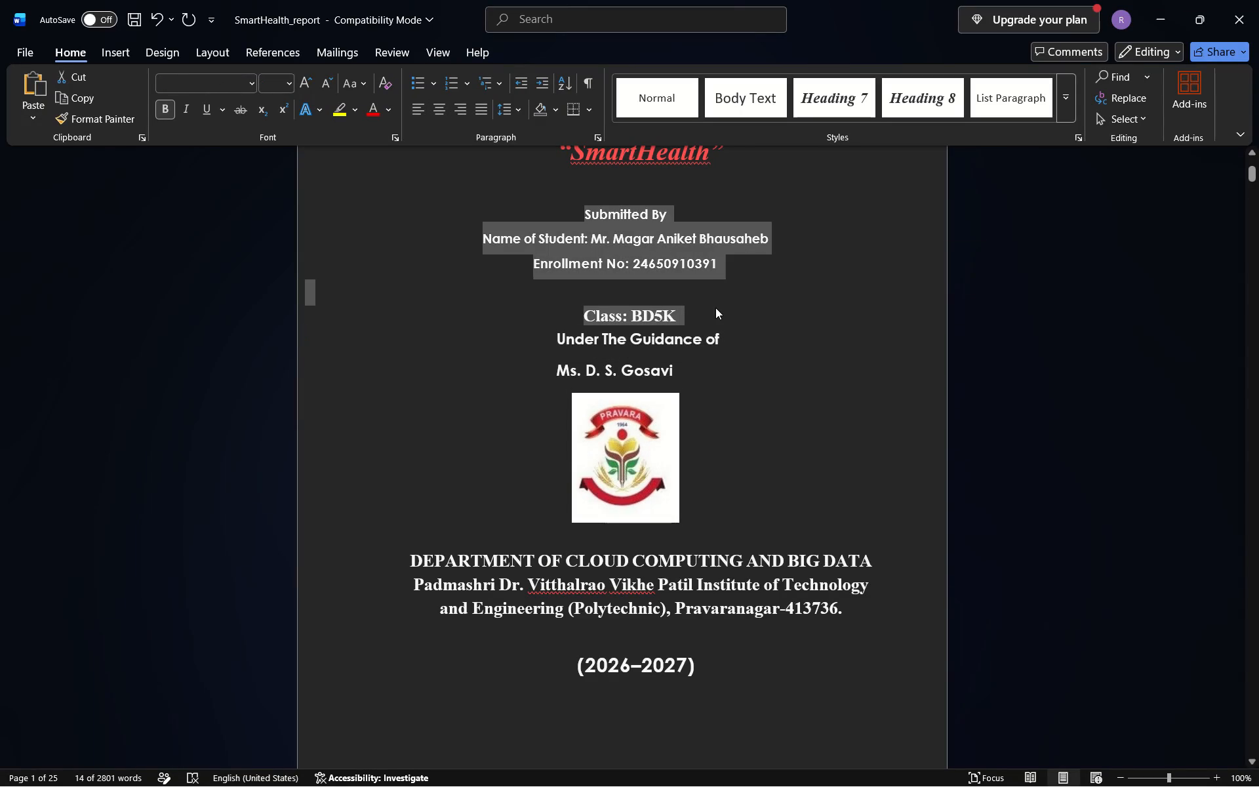
key("ctrl+c")
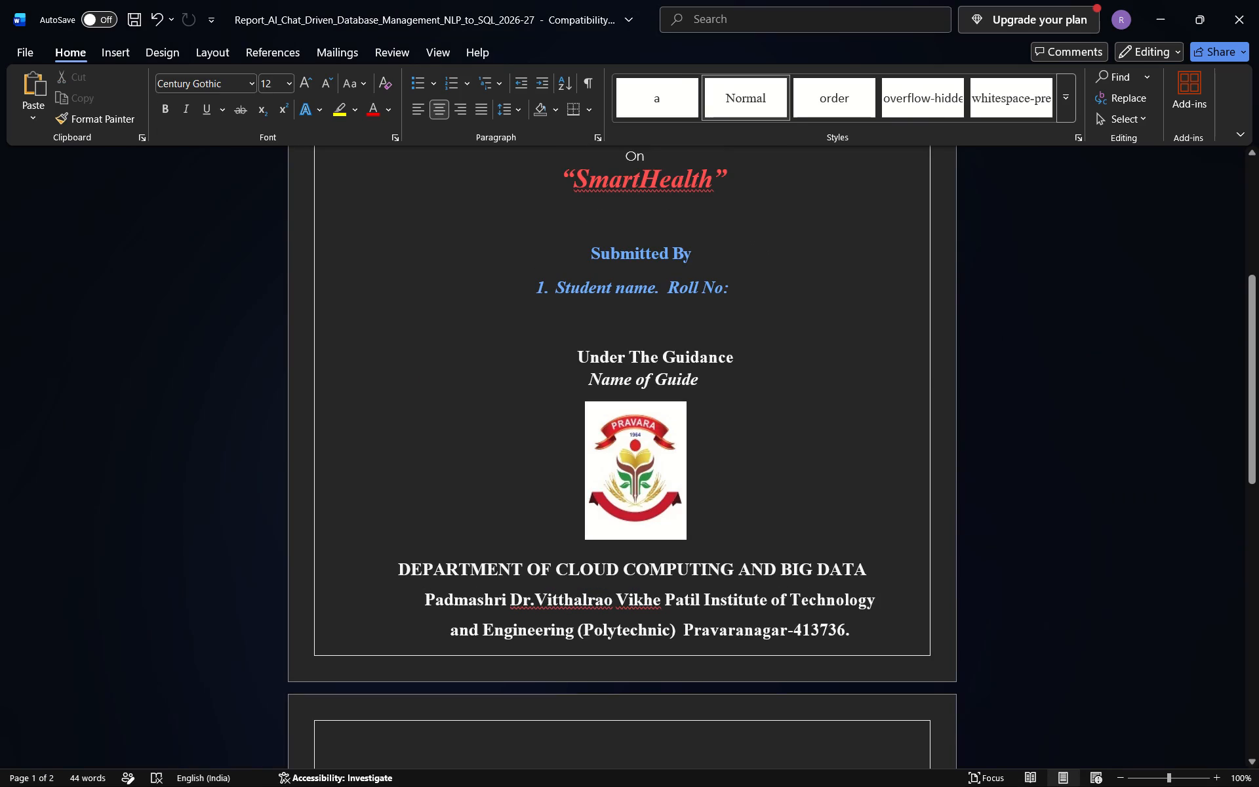
left_click_drag(720, 382, 578, 359)
key("BackSpace")
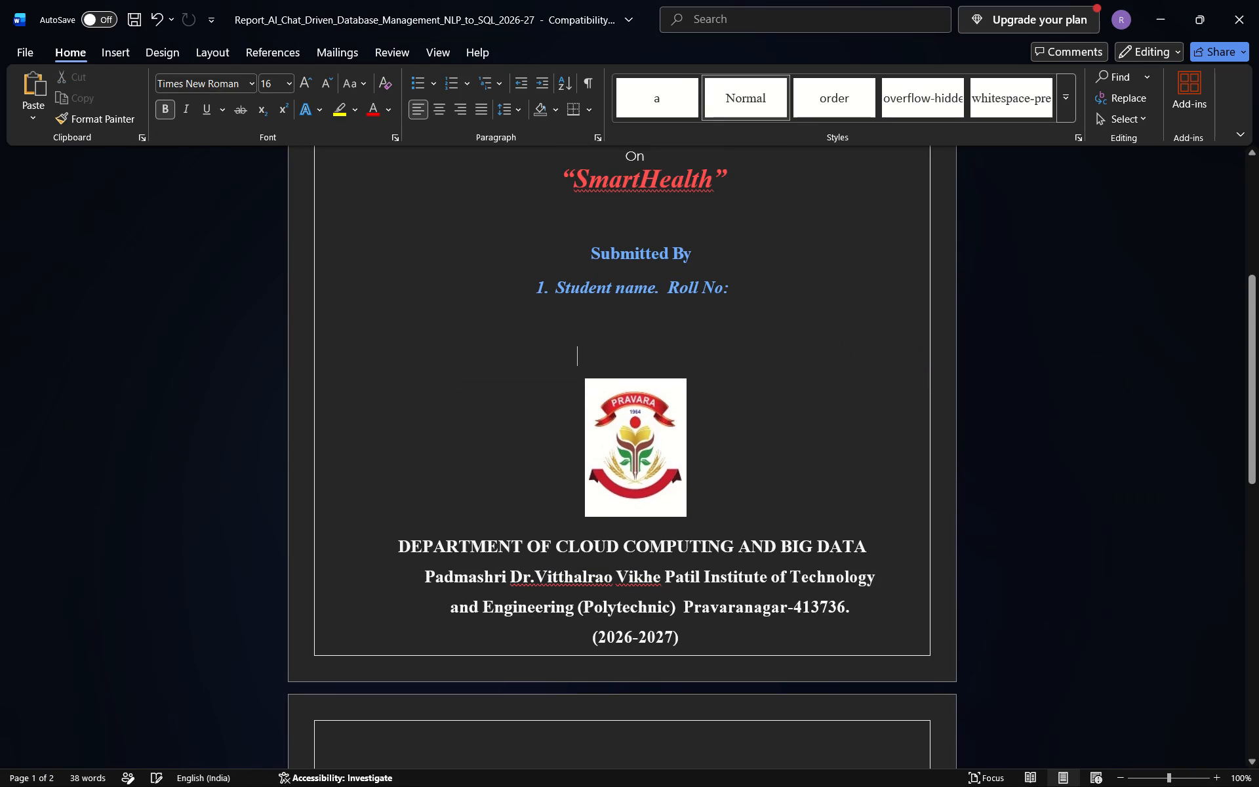
key("ctrl+v")
Delete the blue "Submitted By" line, the numbered "Student name. Roll No:" placeholder and the spaces beneath it.
scroll(668, 401, "down", 1)
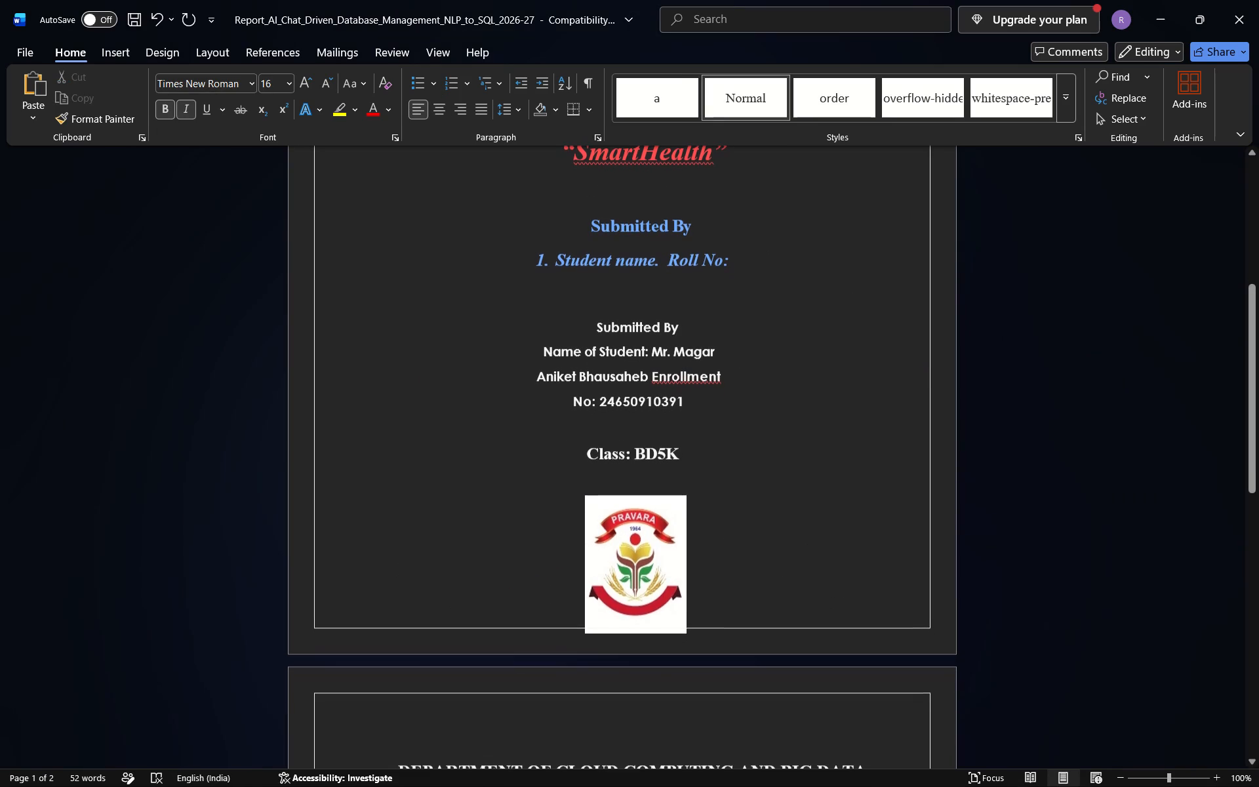
left_click(703, 291)
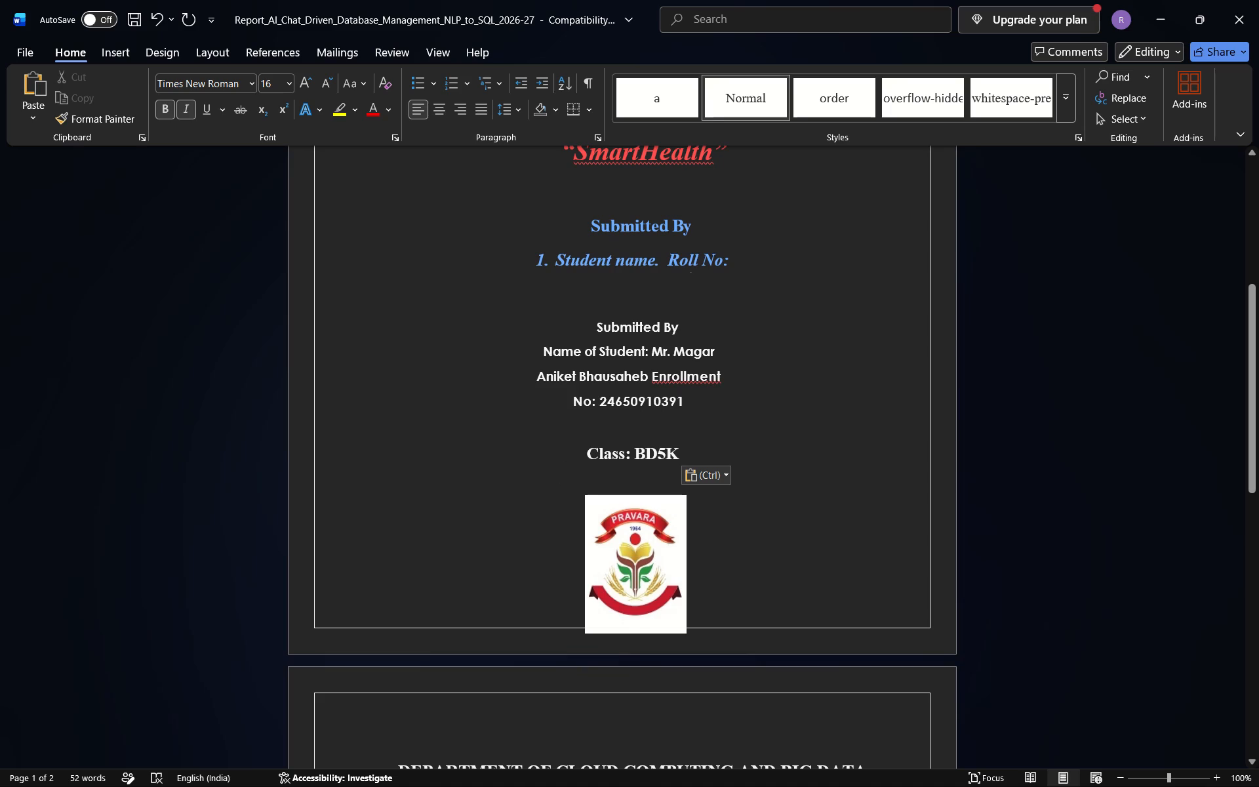
key("BackSpace")
key("BackSpace")
key("BackSpace")
key("BackSpace")
key("BackSpace")
key("BackSpace")
key("BackSpace")
left_click_drag(683, 287, 598, 251)
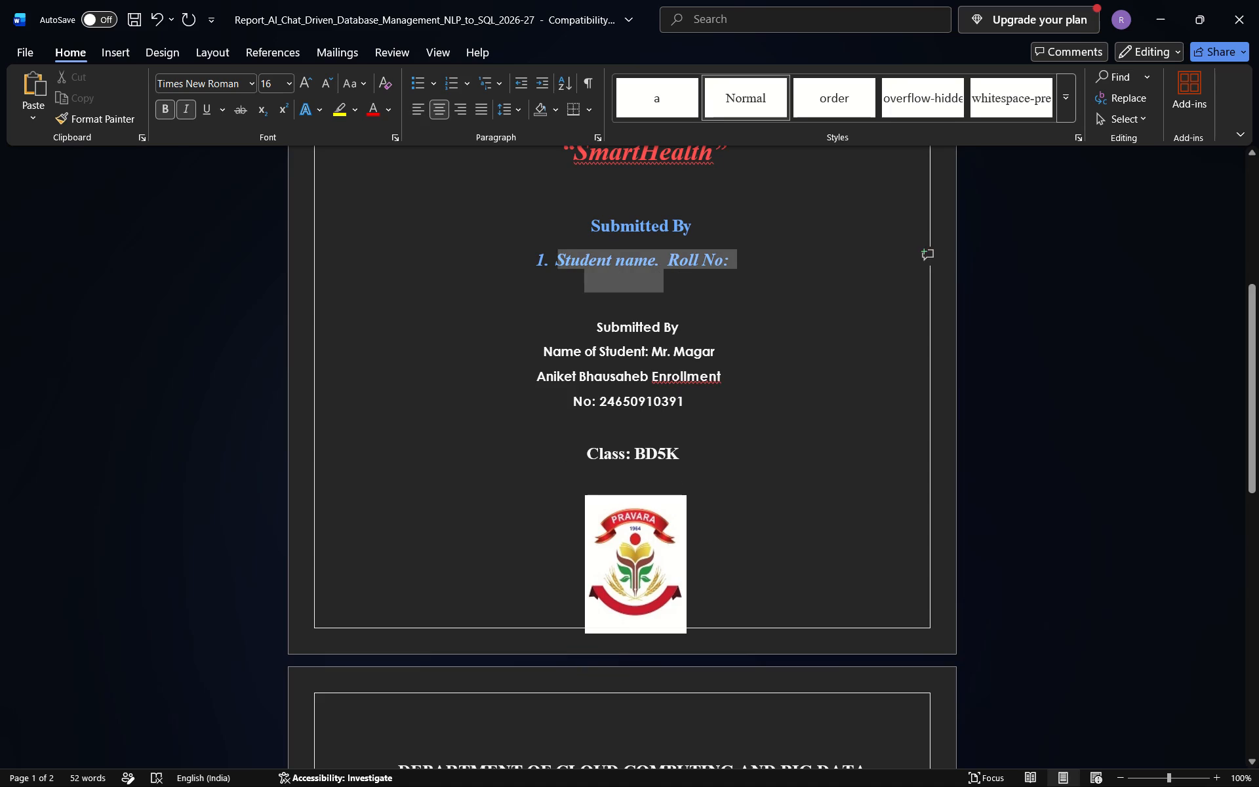
left_click_drag(598, 251, 576, 224)
key("BackSpace")
key("BackSpace")
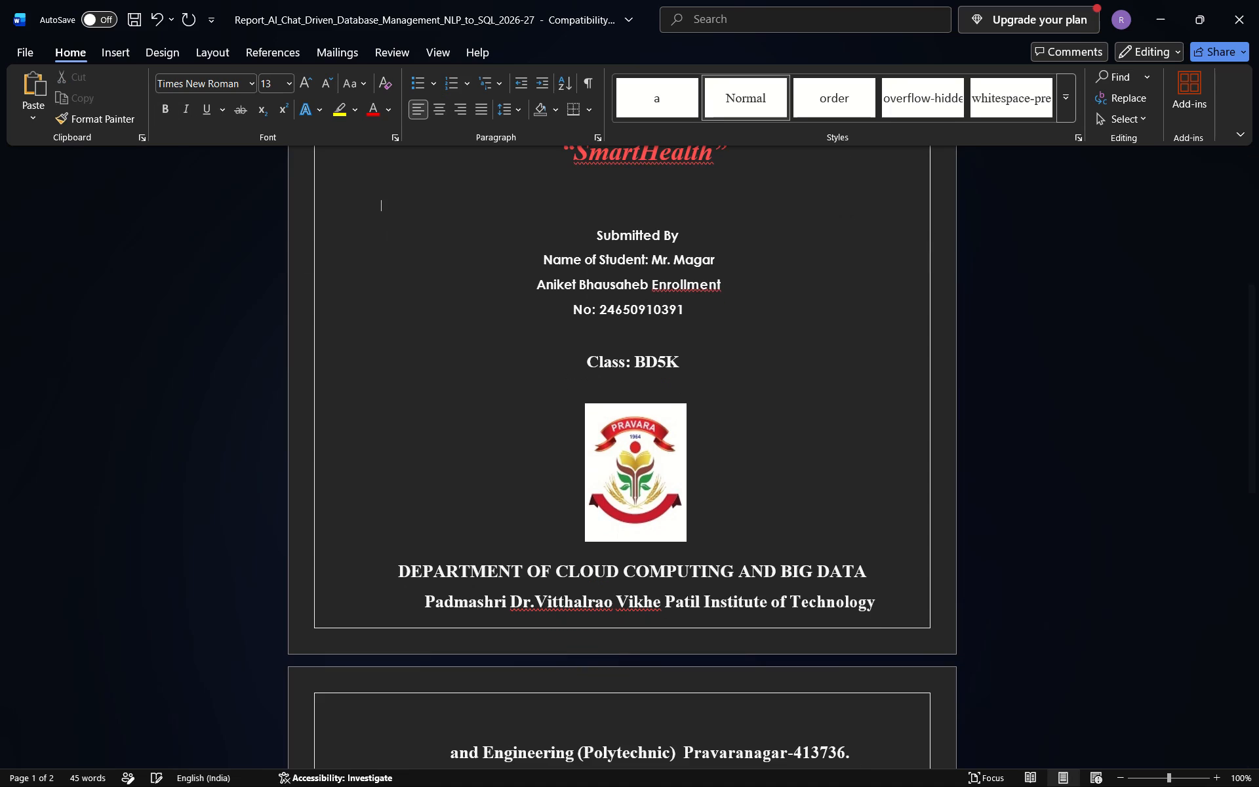
Remove the blank lines between the "SmartHealth" title and the white "Submitted By" line.
key("BackSpace")
key("BackSpace")
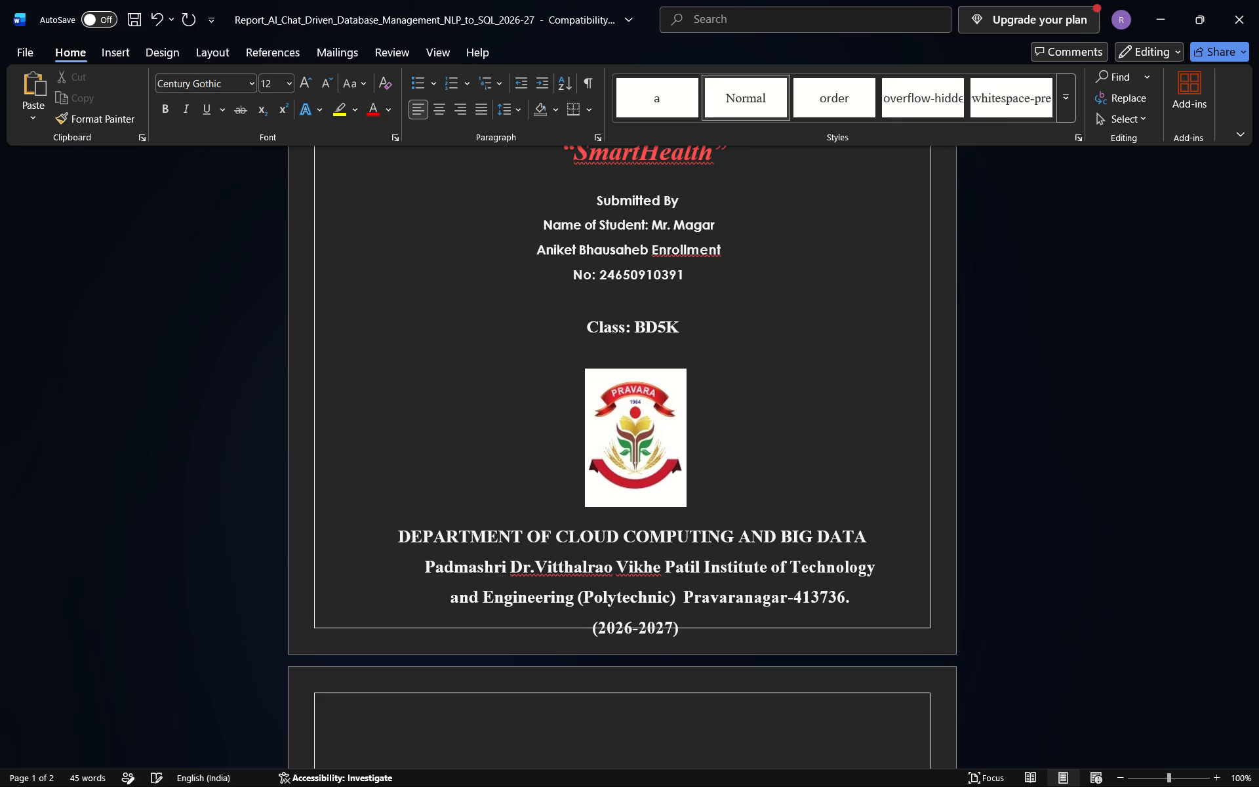
key("BackSpace")
scroll(614, 280, "down", 1)
scroll(614, 280, "up", 1)
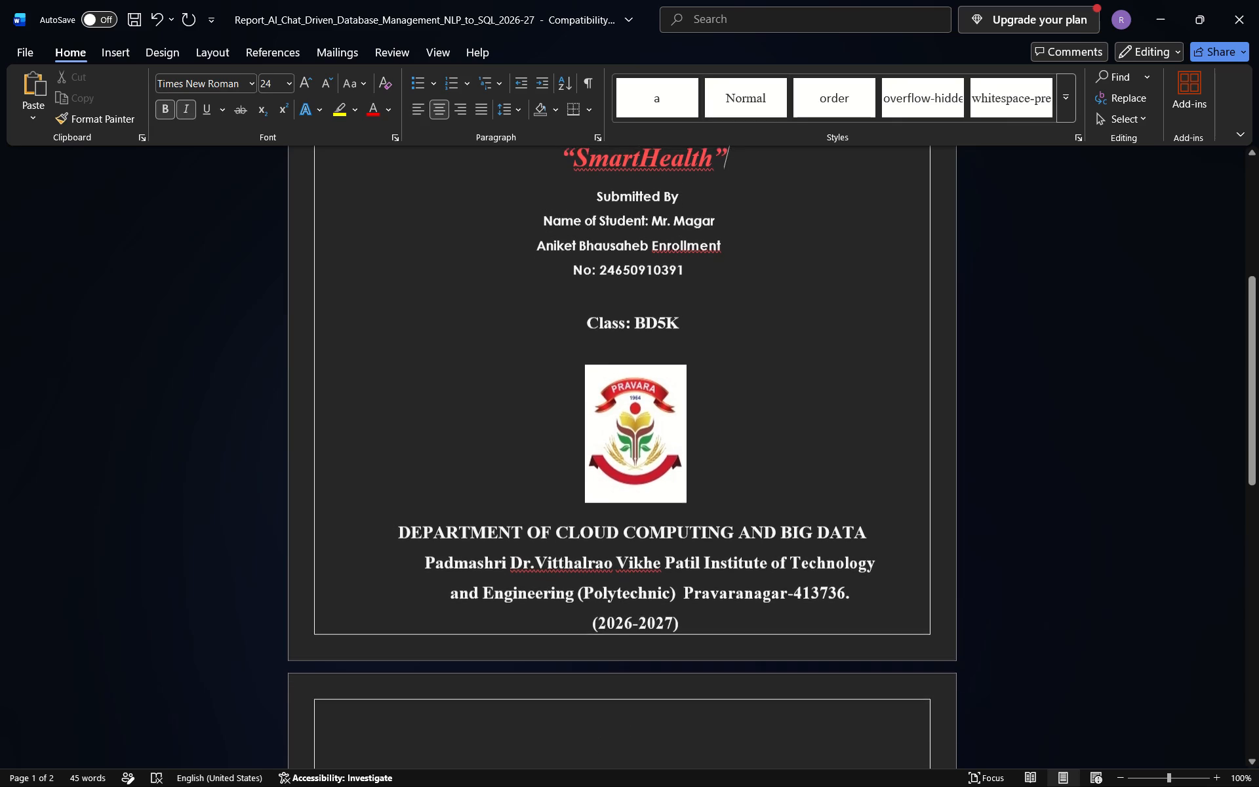
scroll(614, 280, "up", 1)
scroll(639, 363, "up", 3)
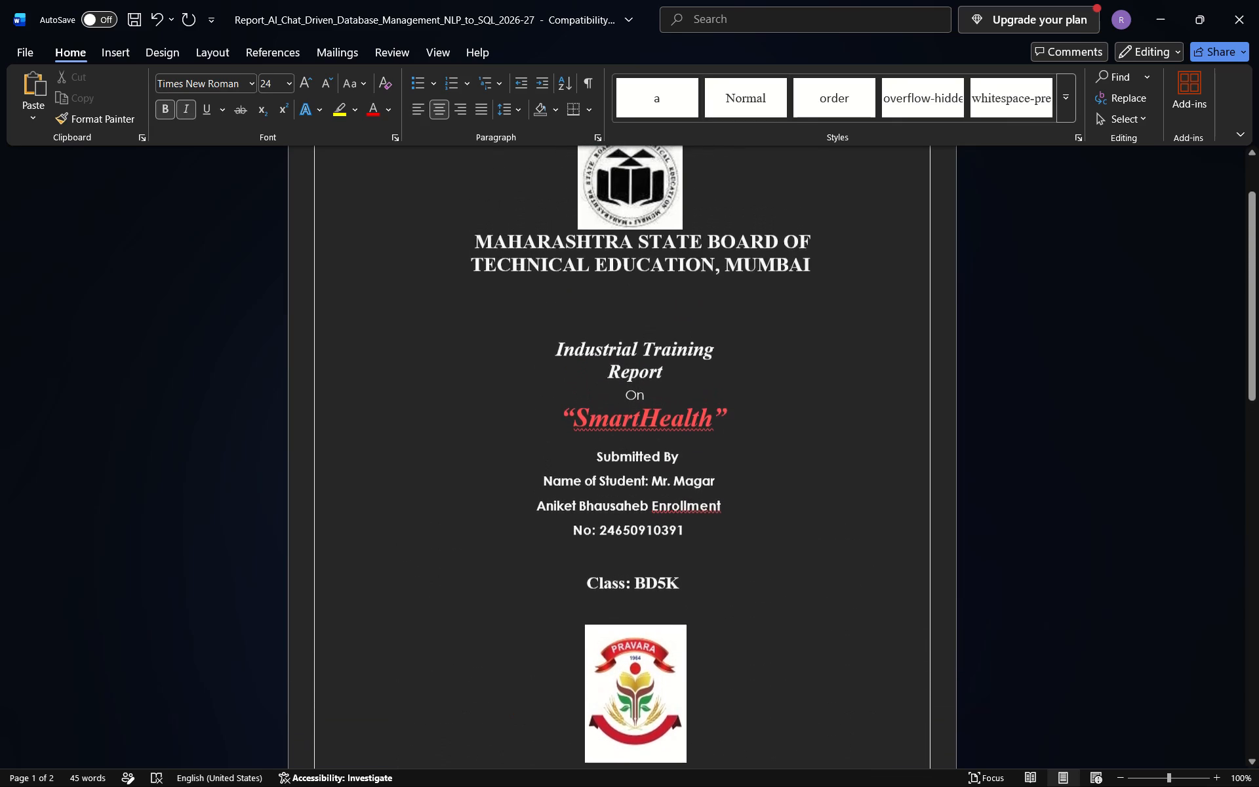
scroll(639, 363, "up", 1)
scroll(639, 363, "down", 3)
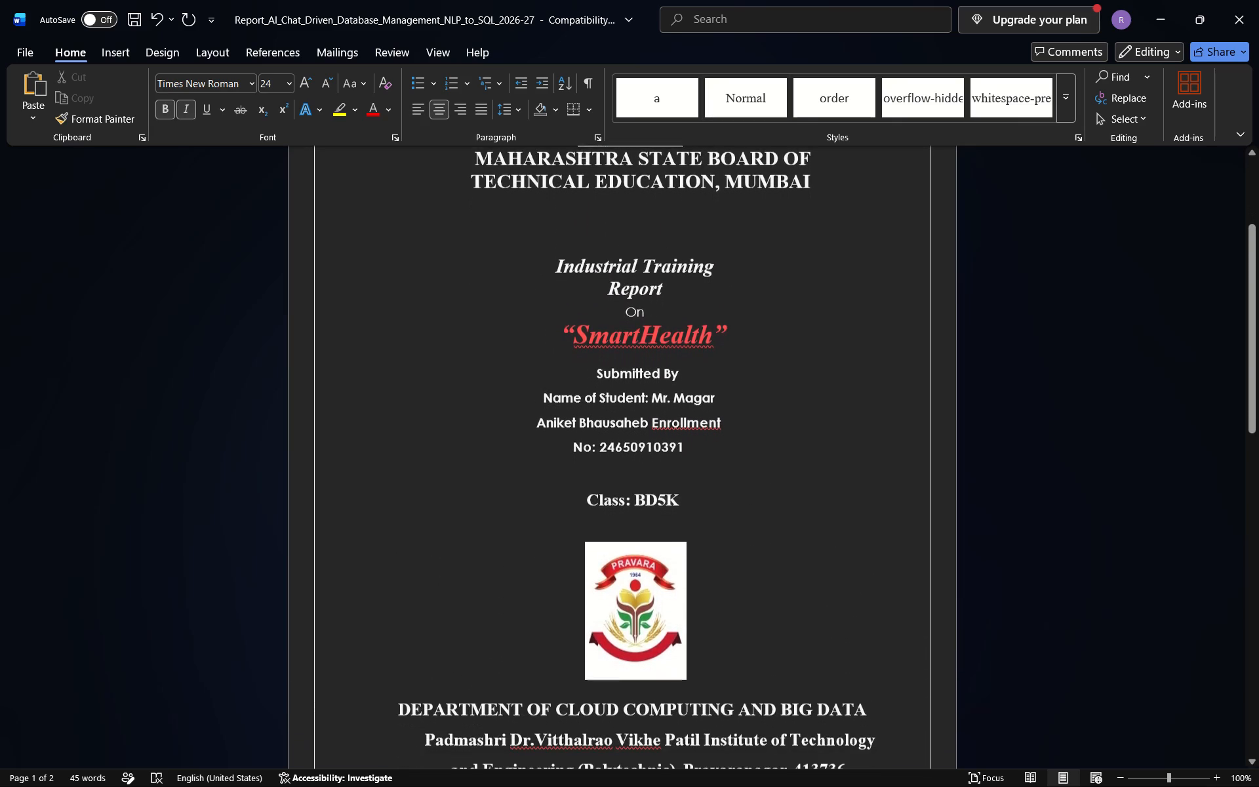
scroll(639, 363, "down", 2)
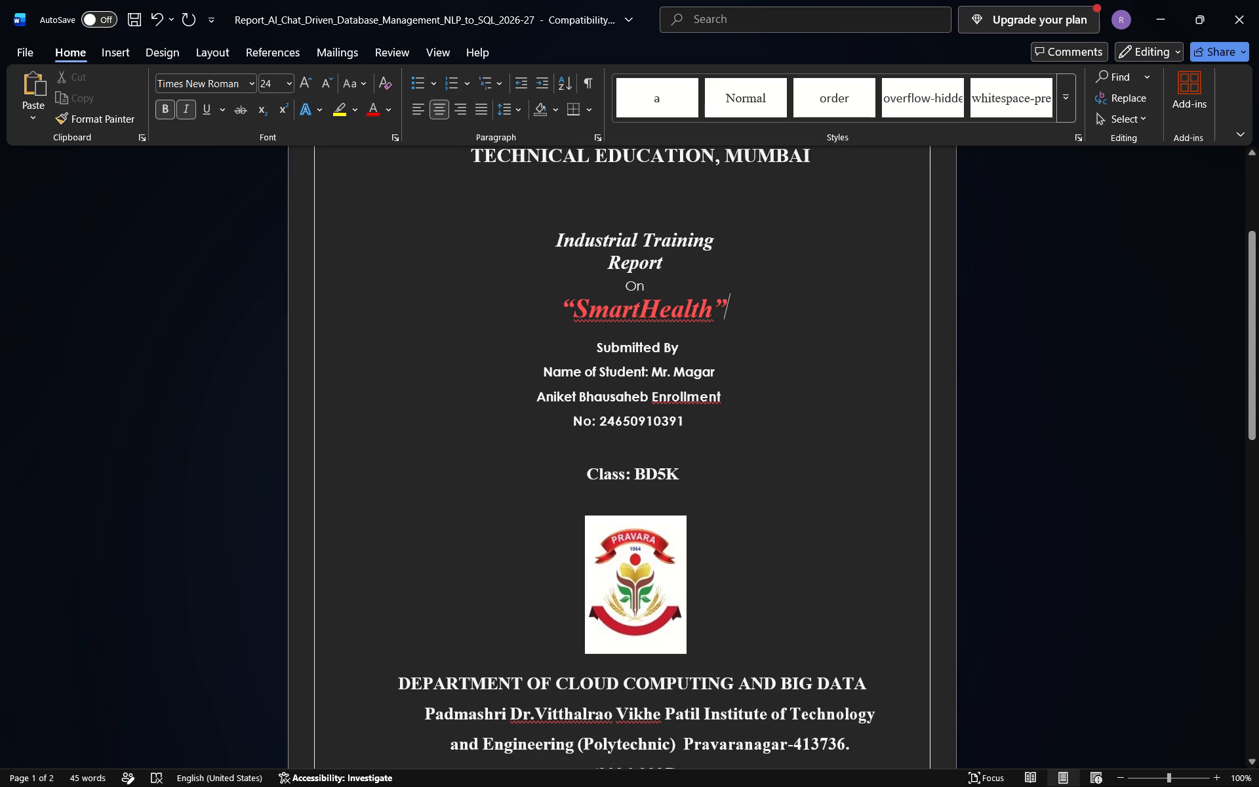
scroll(639, 363, "down", 1)
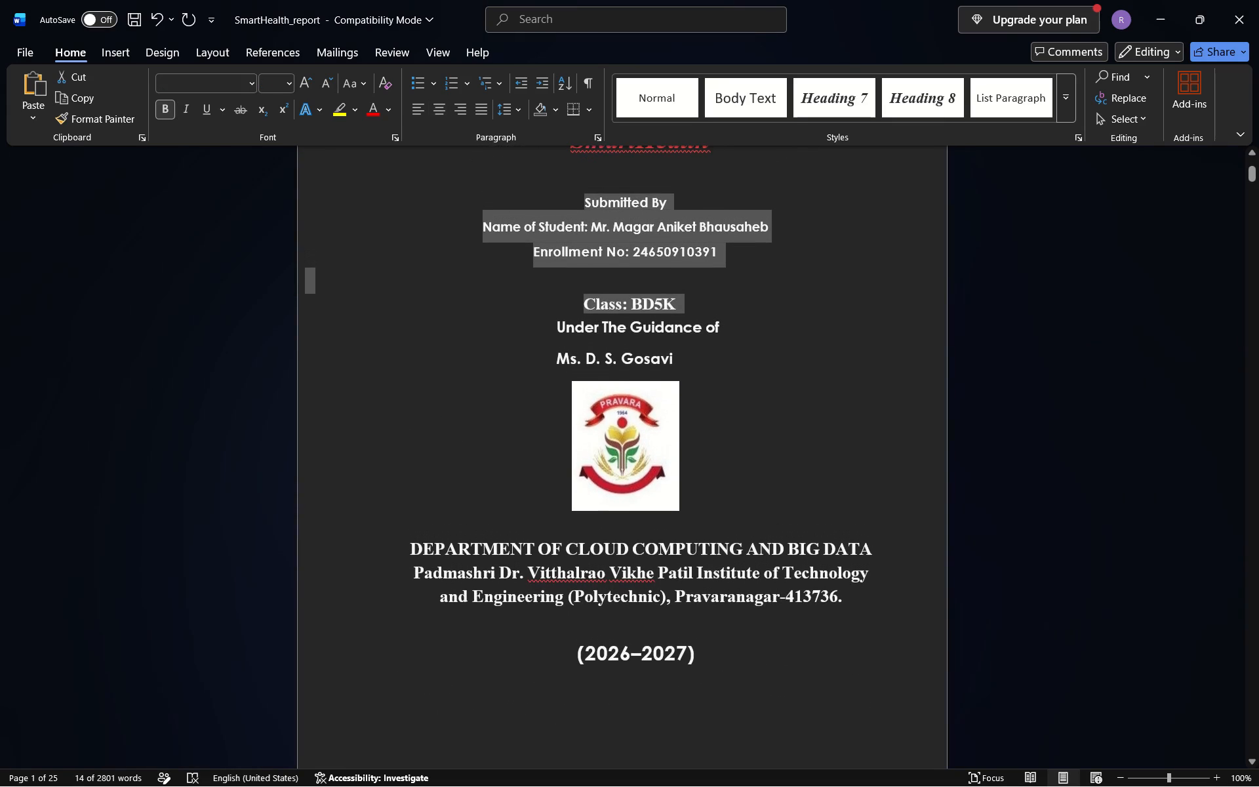
left_click_drag(678, 360, 570, 335)
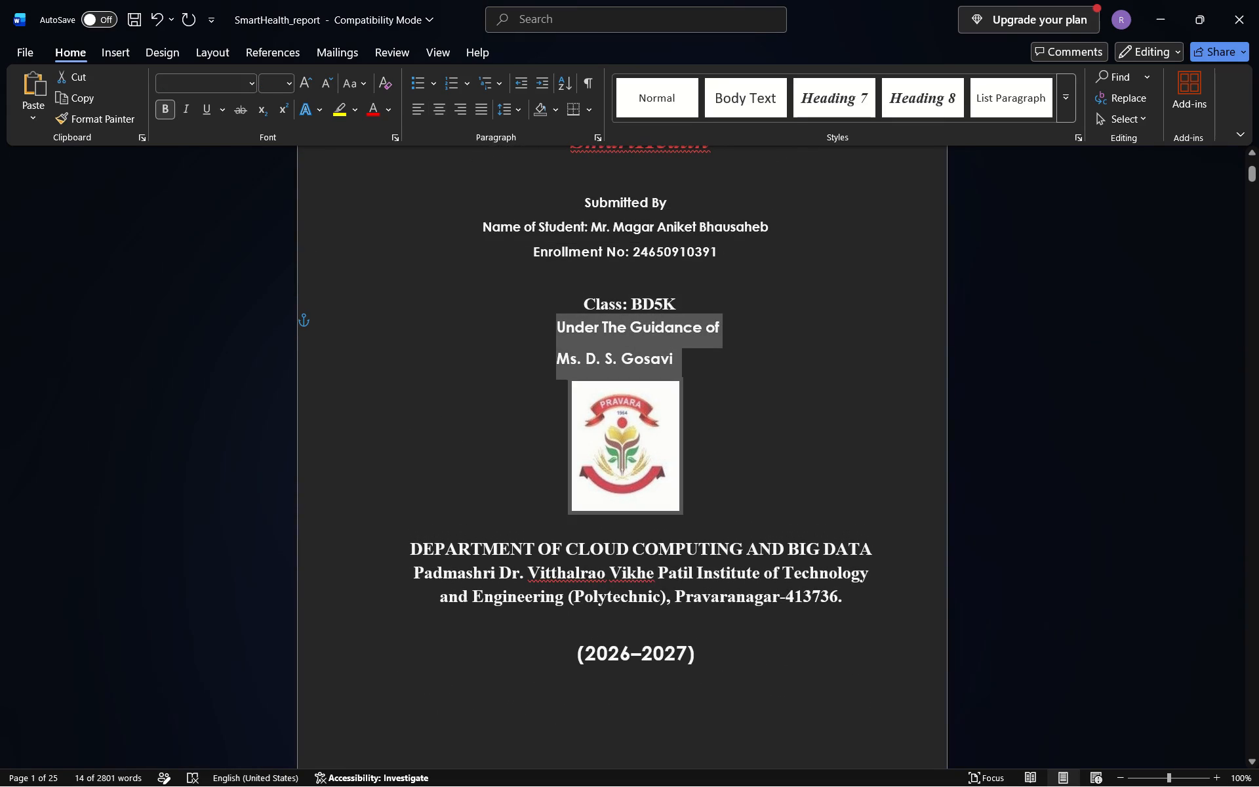
left_click_drag(570, 335, 610, 342)
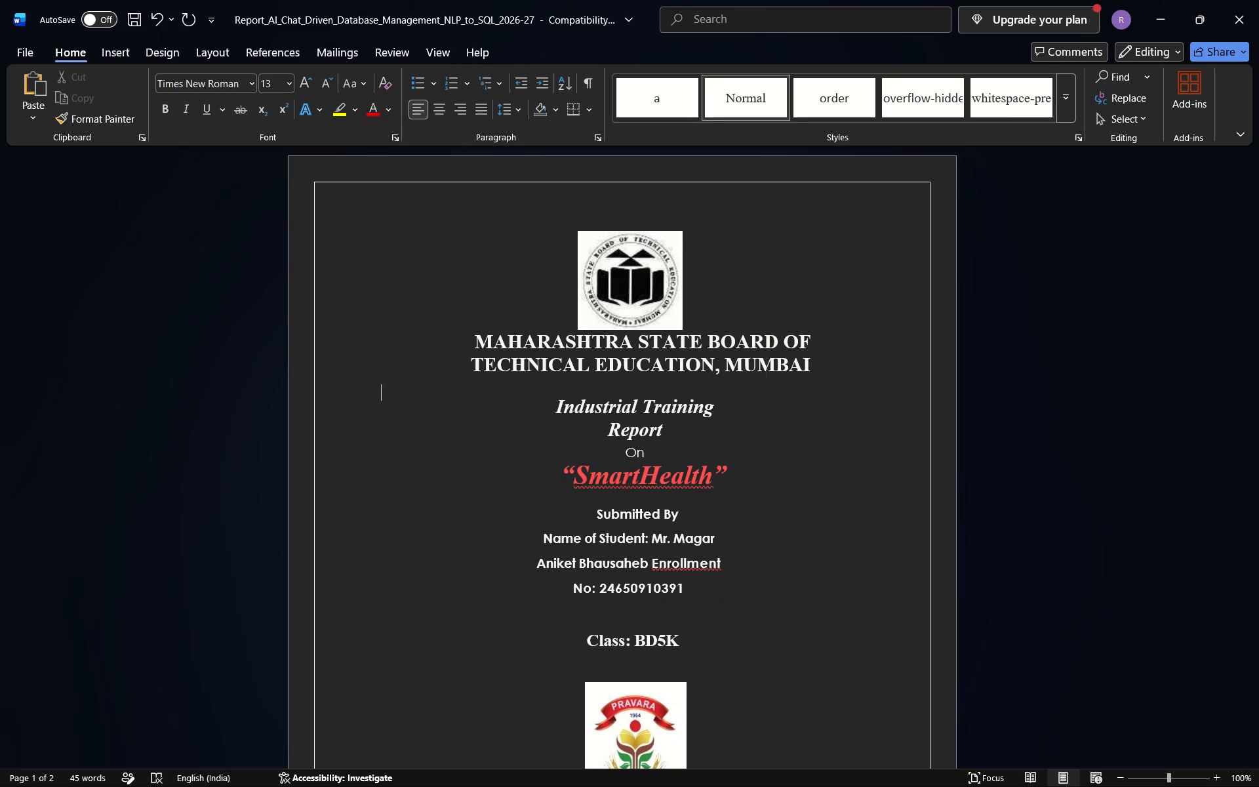
Paste the copied guidance text on a new line below the student's enrollment number.
scroll(362, 648, "down", 2)
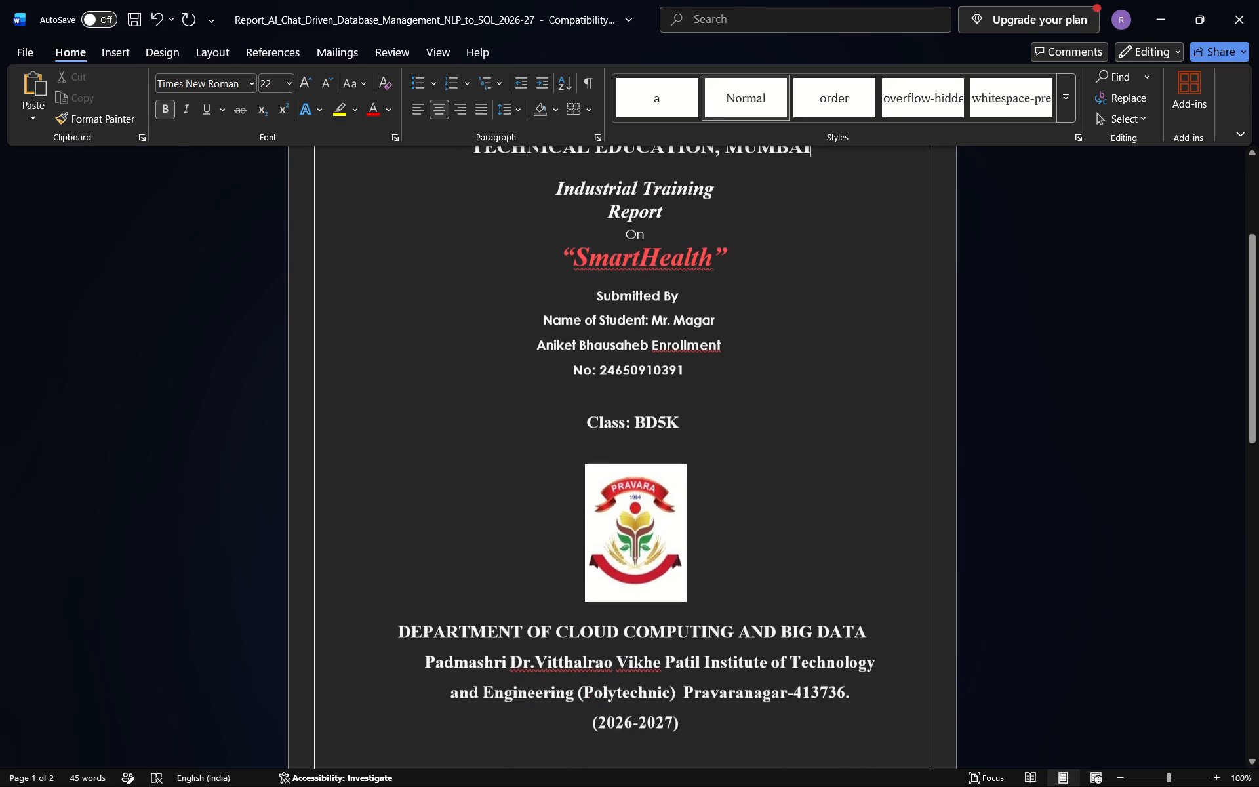
scroll(362, 648, "down", 1)
scroll(362, 648, "up", 2)
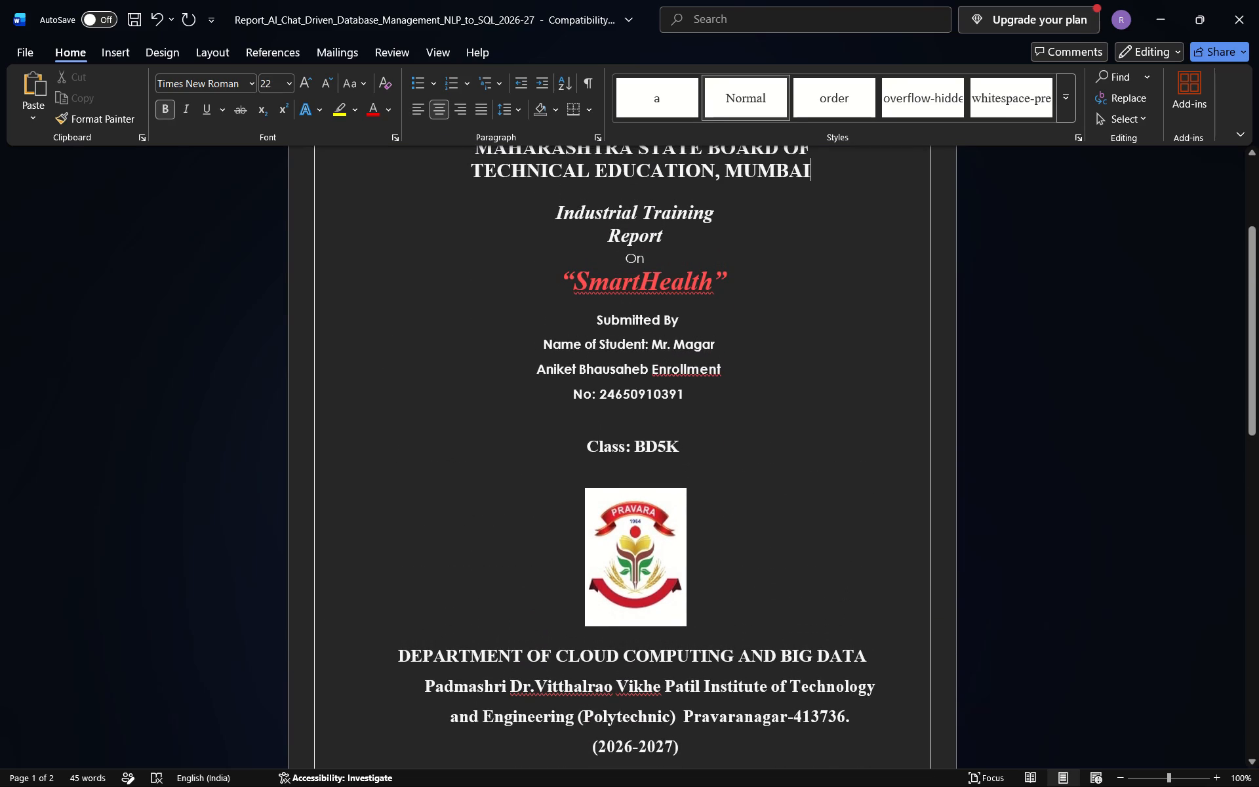
left_click(695, 397)
key("Return")
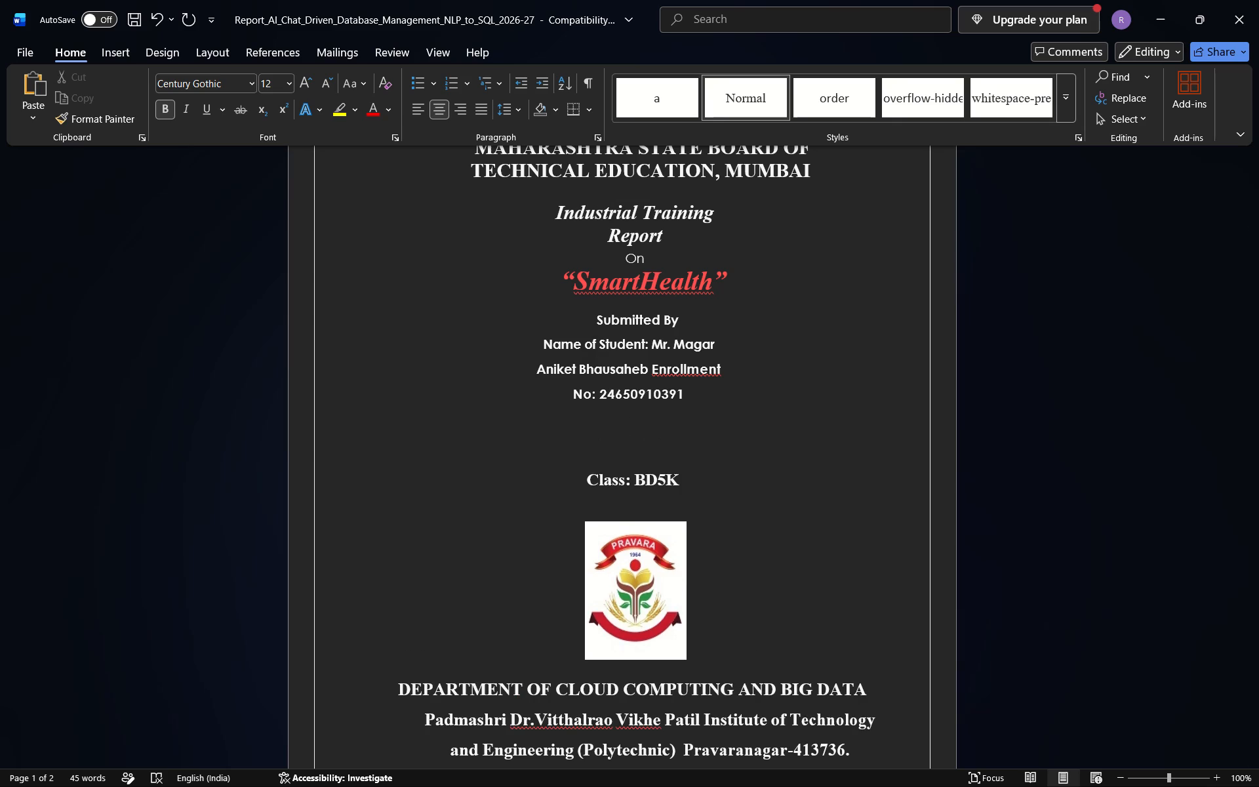
key("ctrl+v")
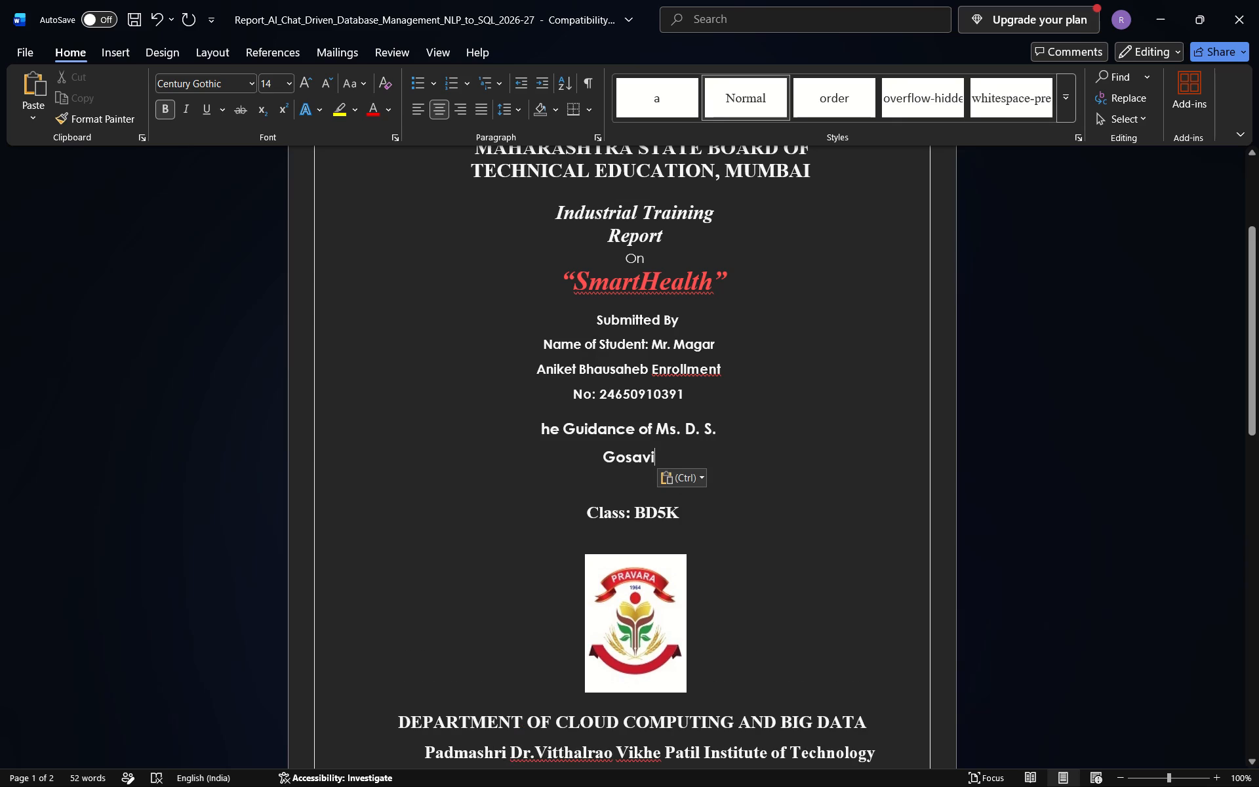
Complete the missing start of the pasted guidance line so that it reads "Under The Guidance of".
left_click(525, 435)
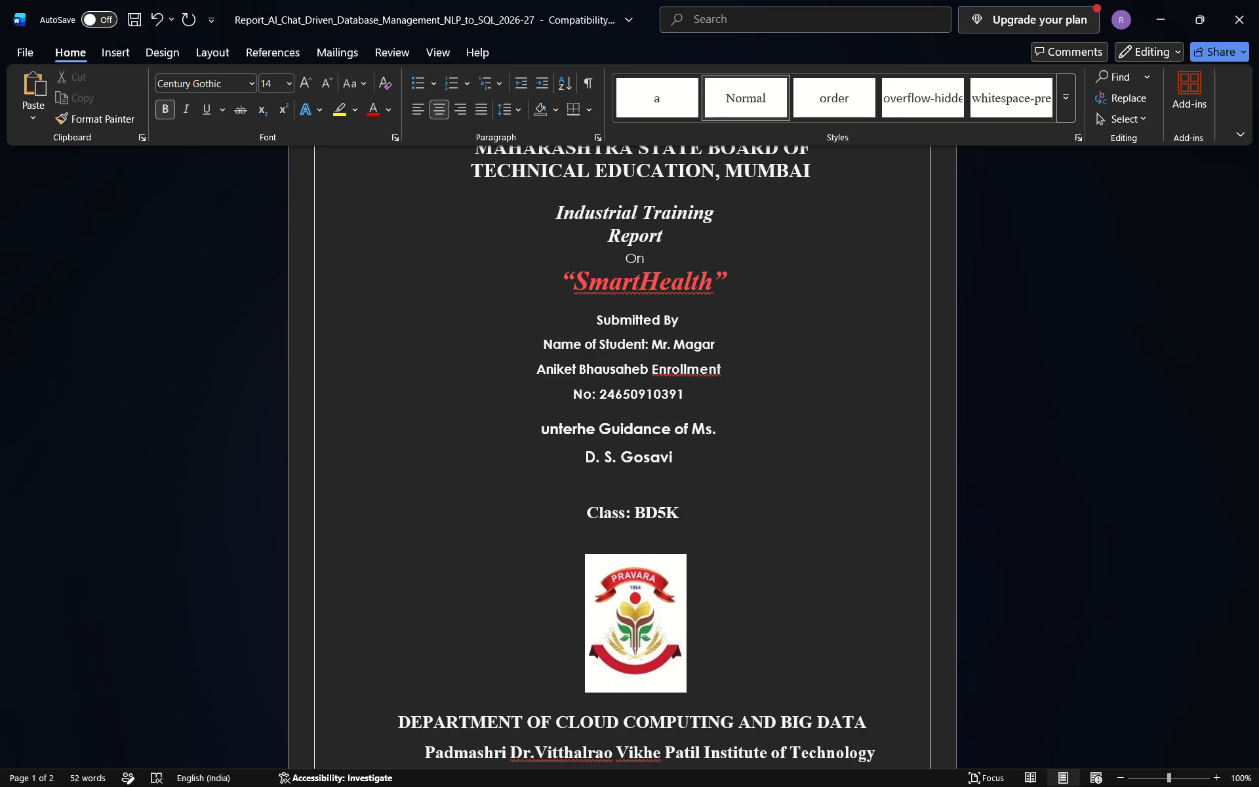
key("BackSpace")
key("BackSpace")
key("BackSpace")
key("BackSpace")
key("BackSpace")
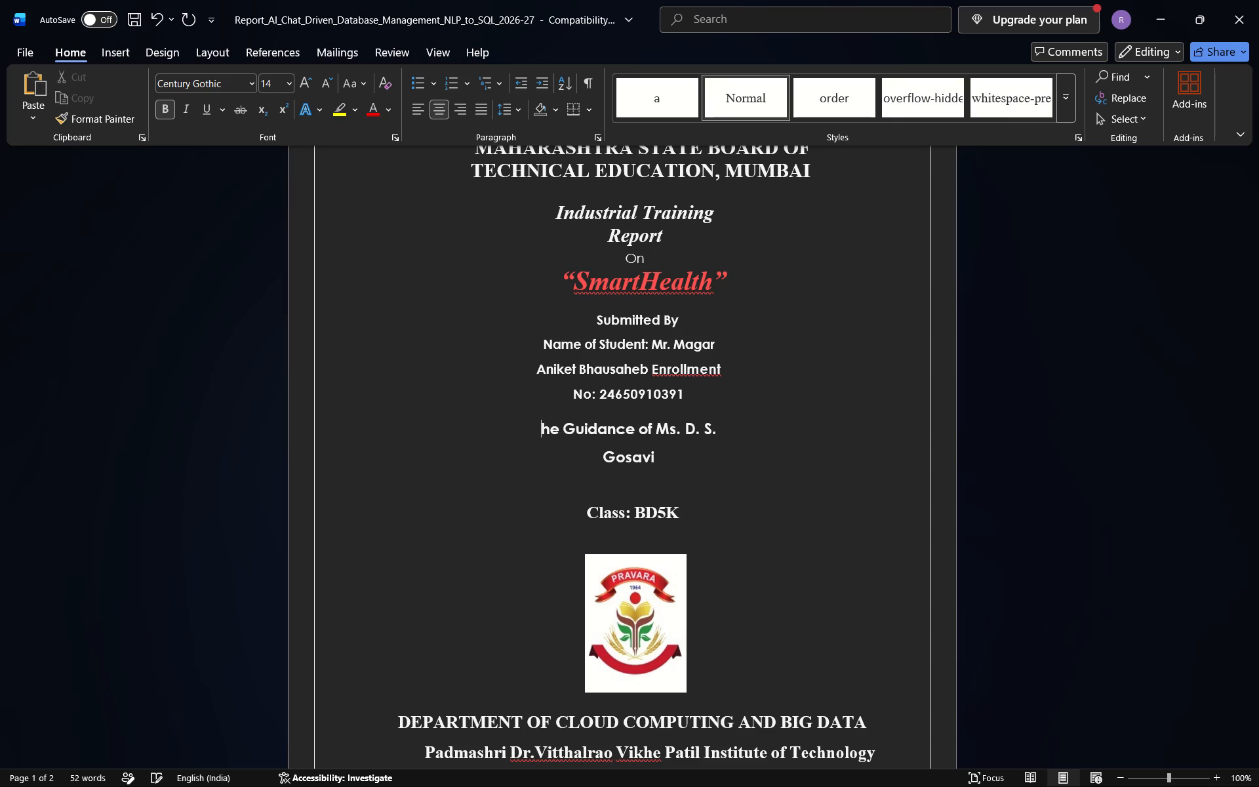
type("UN")
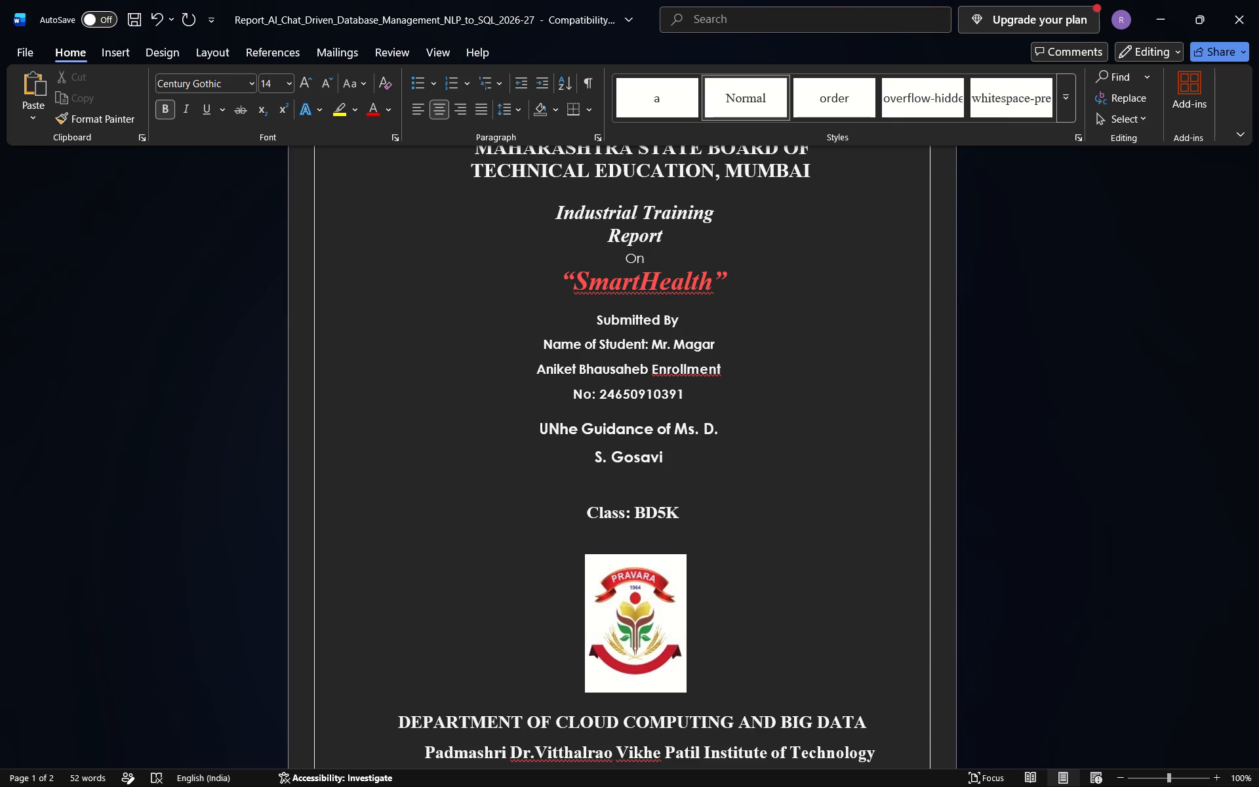
key("BackSpace")
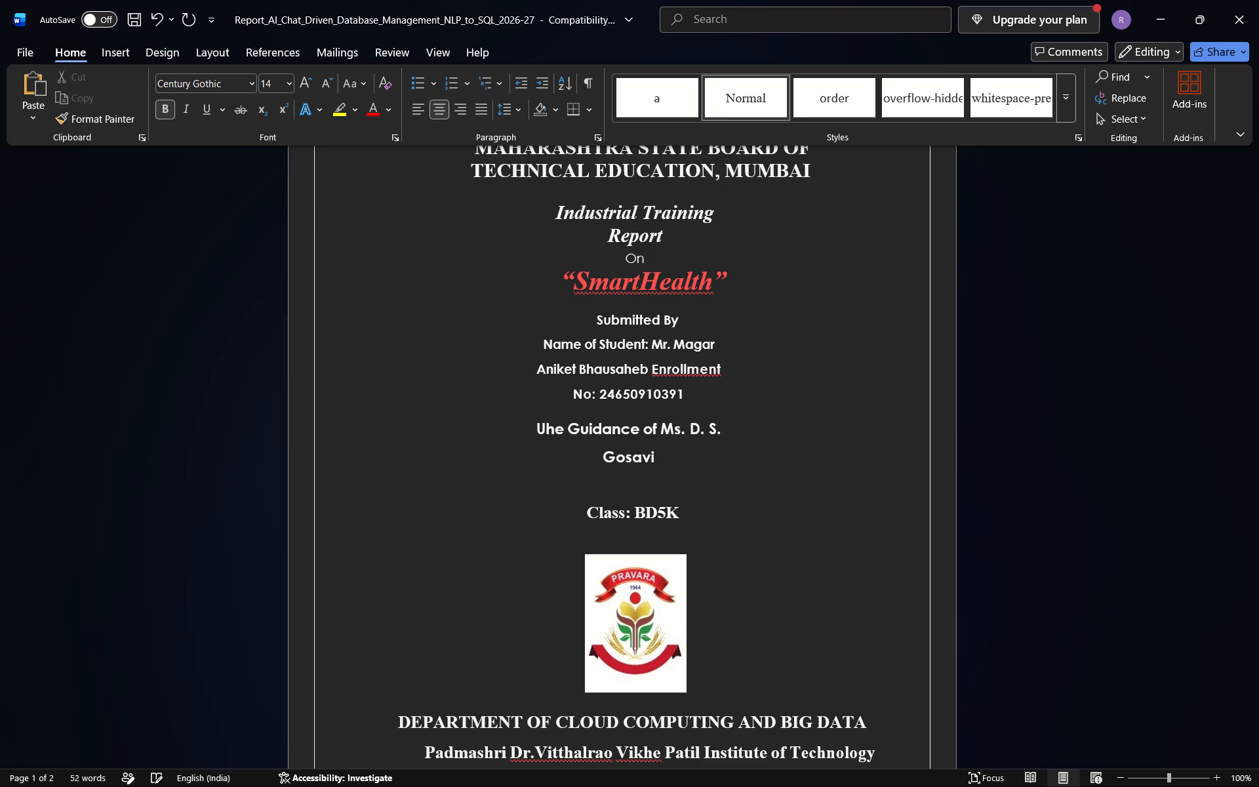
key("n")
type("der")
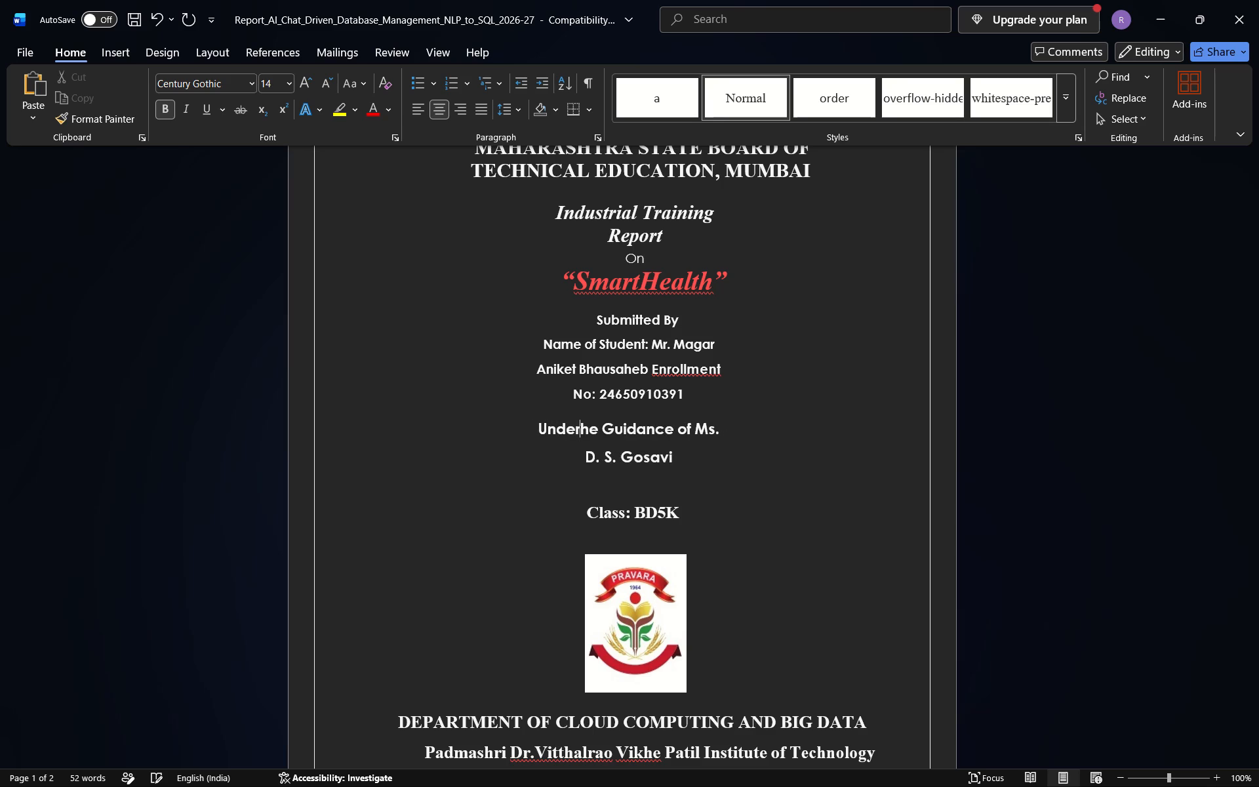
key("space")
key("t")
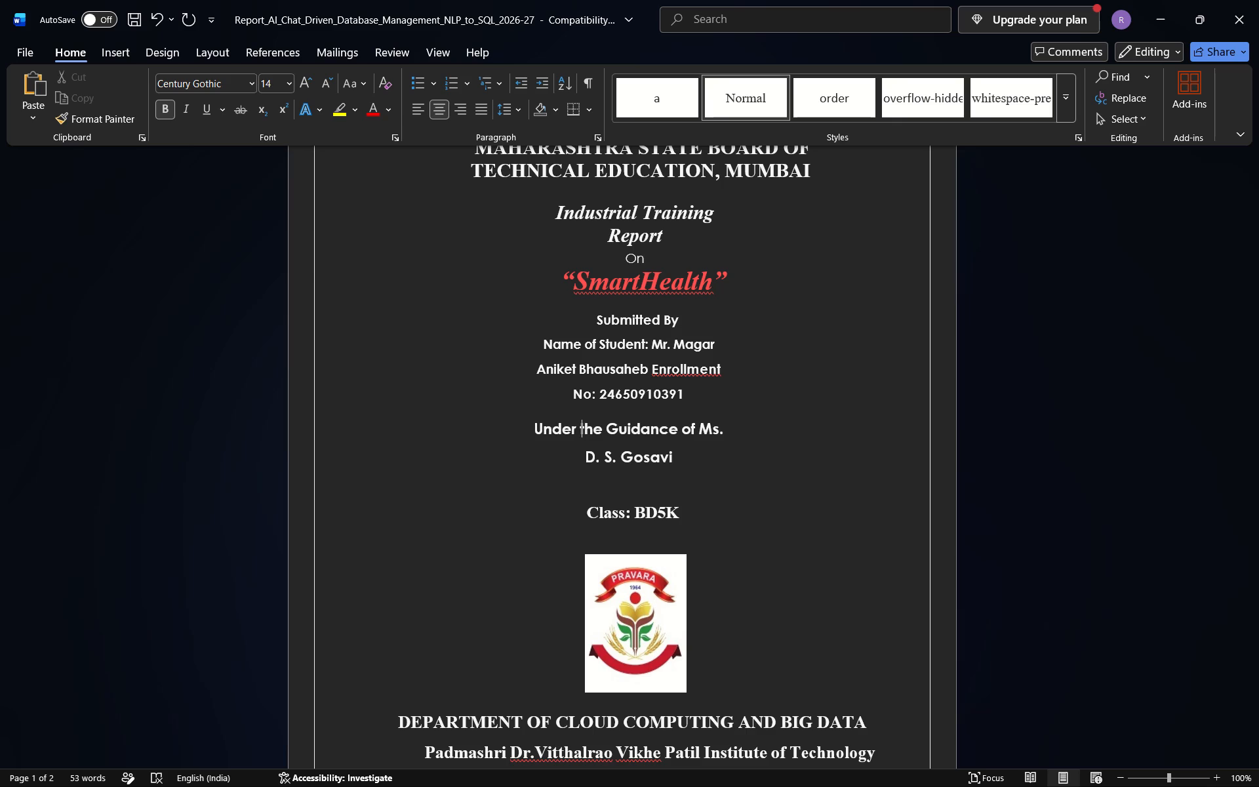
key("BackSpace")
key("t")
key("BackSpace")
key("t")
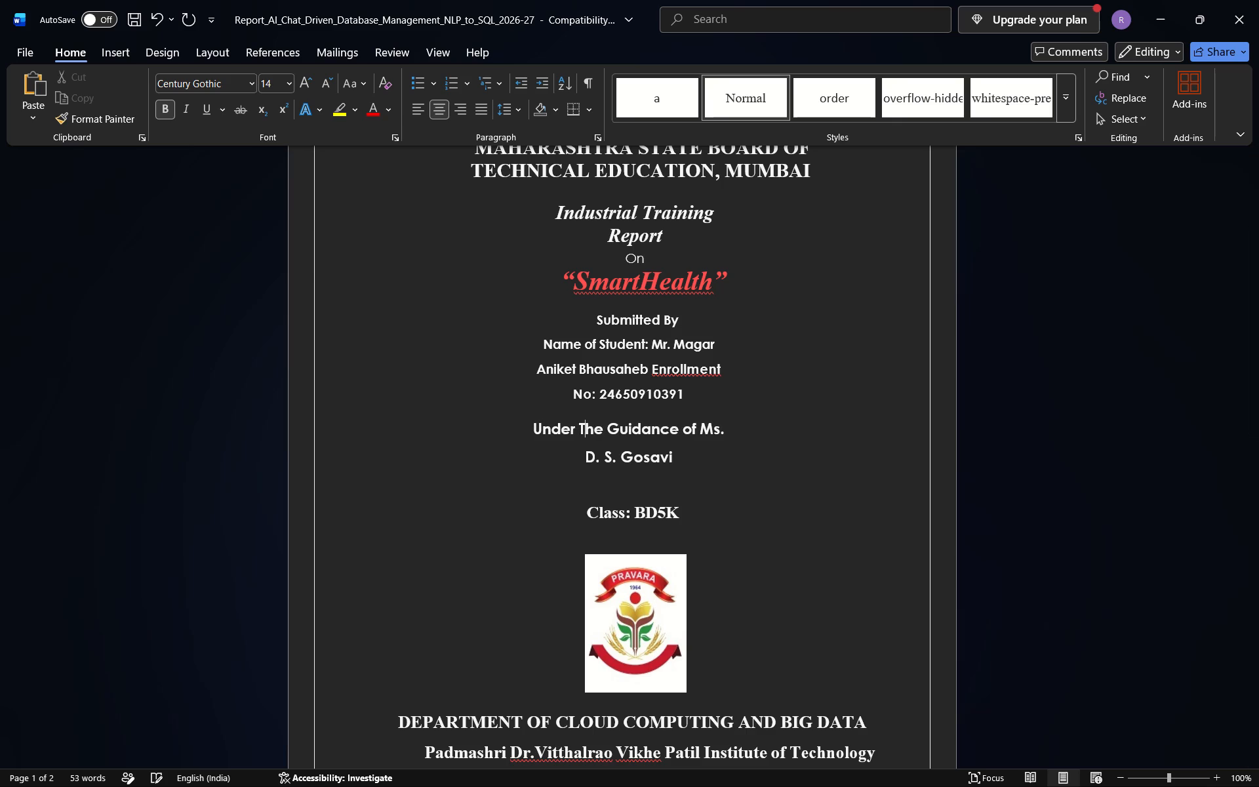
Change the guide's title to "Mr." and move it with the name onto a separate line below "Under The Guidance of".
left_click(726, 430)
key("BackSpace")
key("BackSpace")
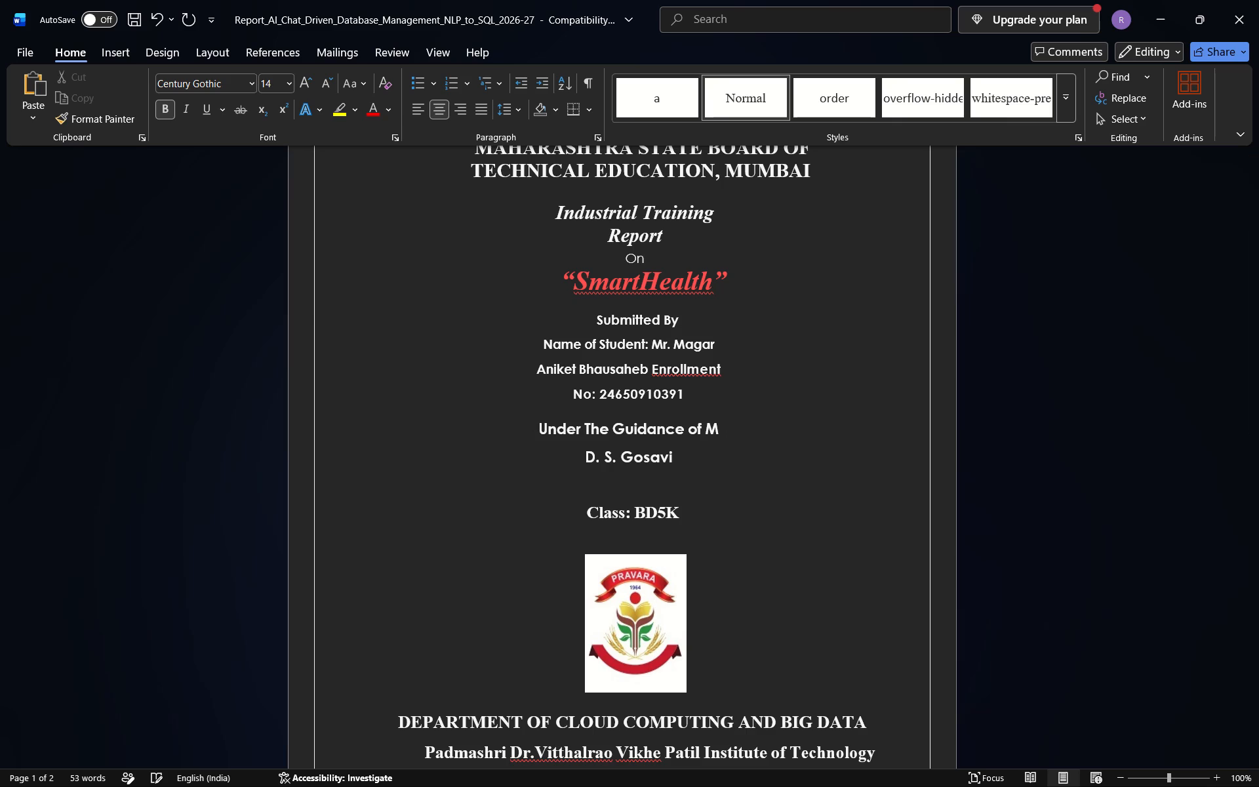
key("r")
key("BackSpace")
key("r")
key("period")
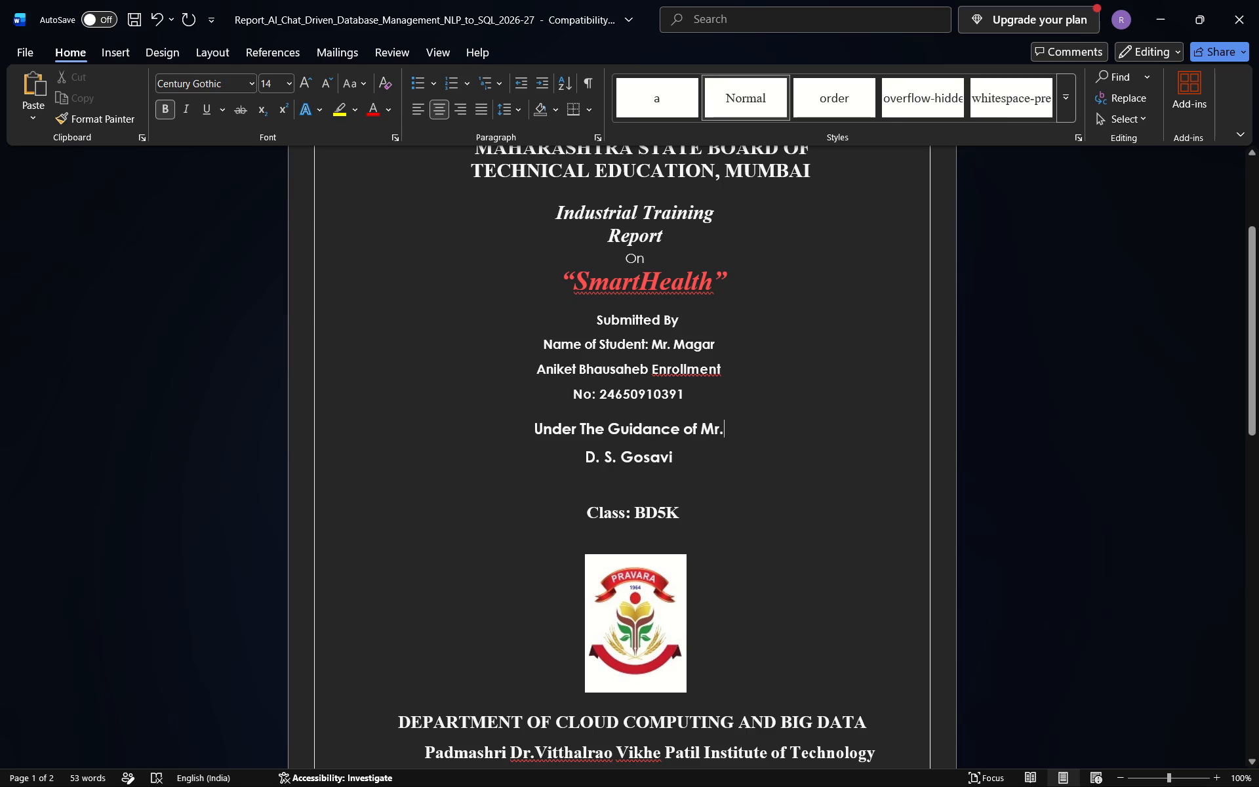
left_click(704, 428)
key("Return")
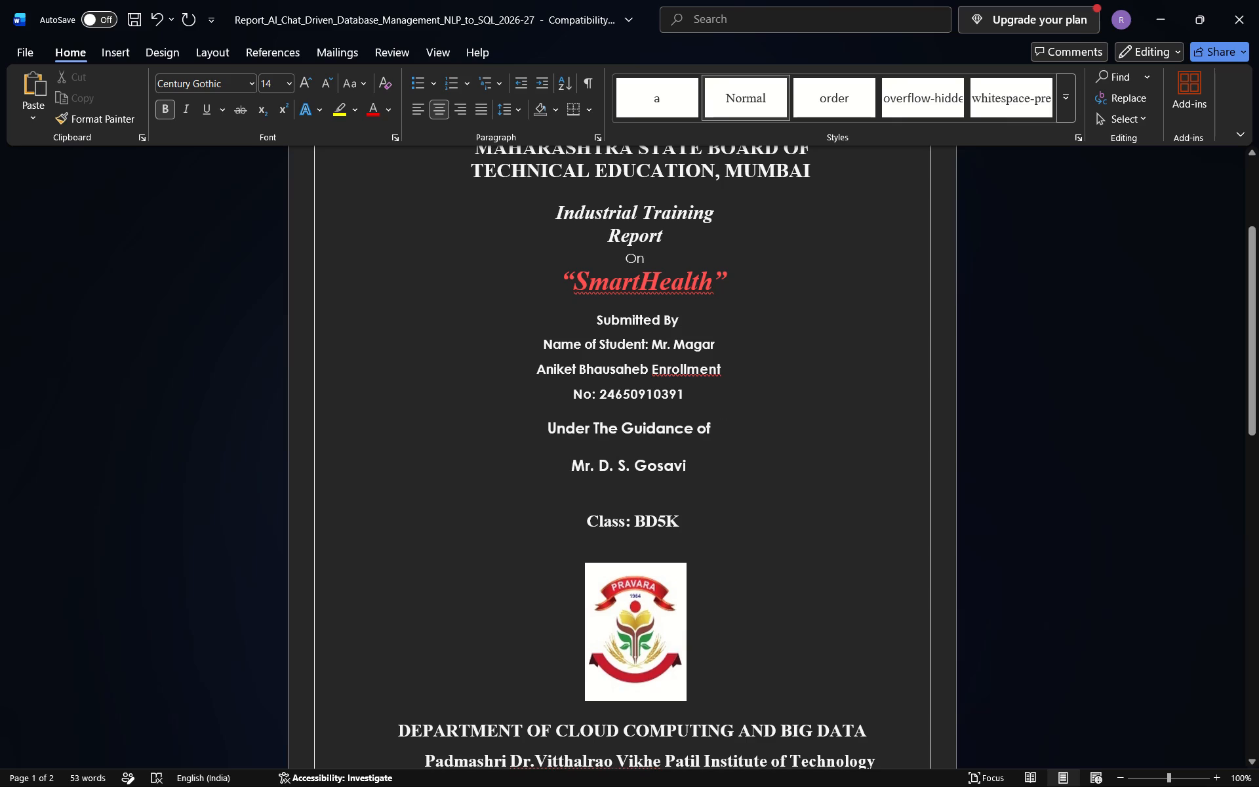
Replace the guide's name after "Mr." with the new guide's initials and surname.
left_click(702, 473)
key("BackSpace")
key("BackSpace")
key("BackSpace")
key("BackSpace")
key("BackSpace")
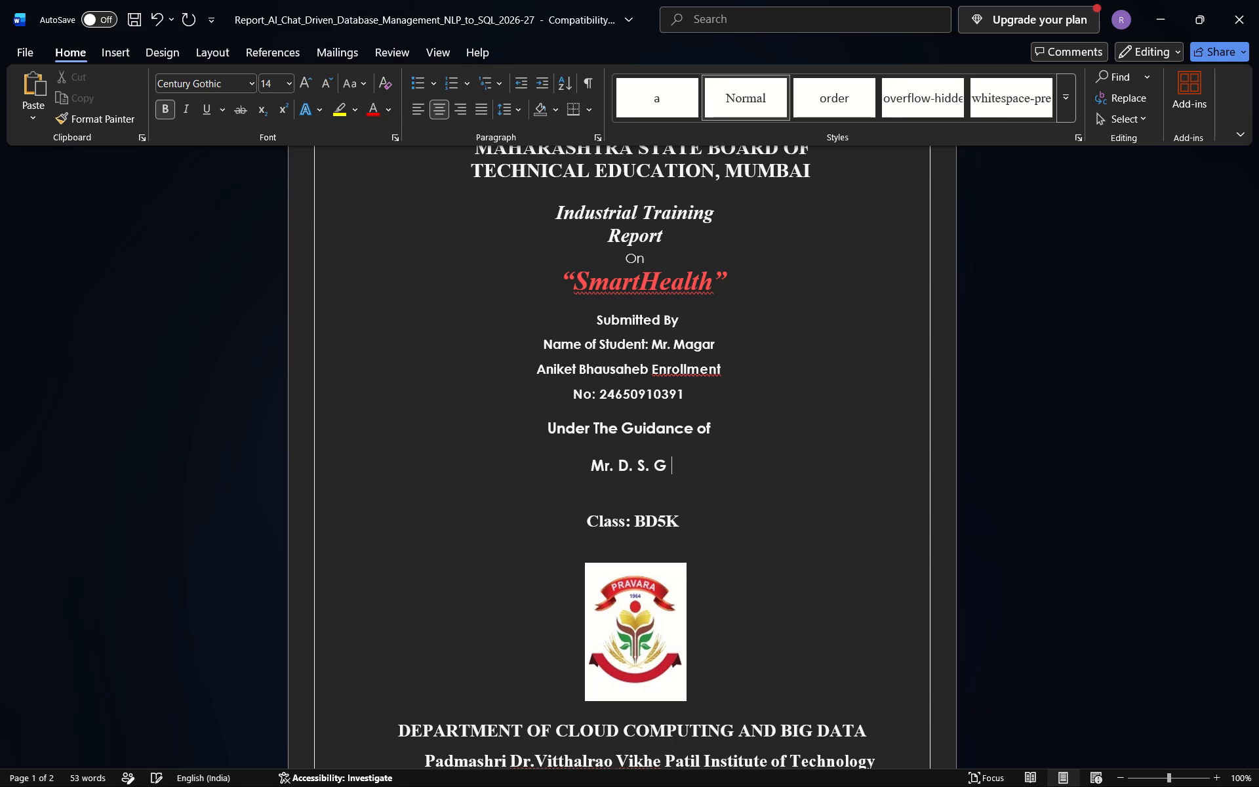
key("BackSpace")
key("BackSpace")
key("BackSpace")
key("BackSpace")
key("BackSpace")
key("BackSpace")
key("BackSpace")
key("r")
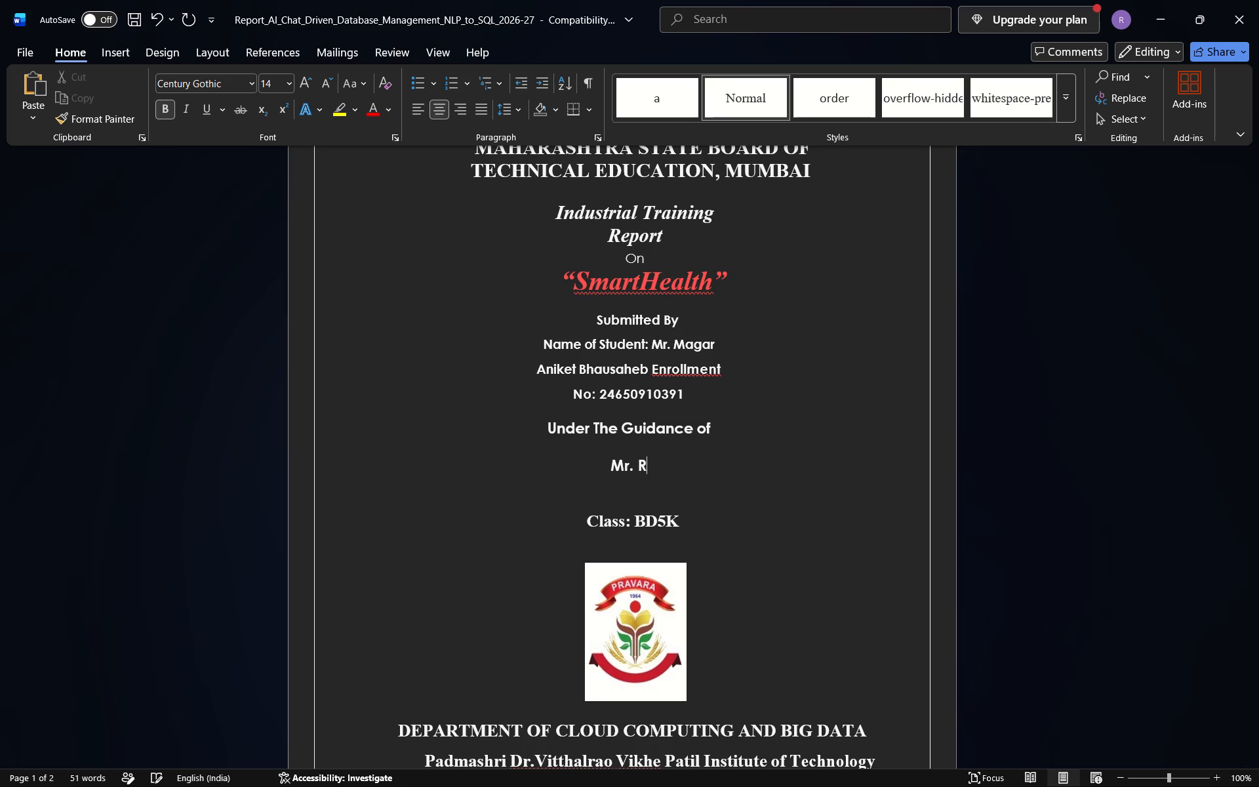
key("period")
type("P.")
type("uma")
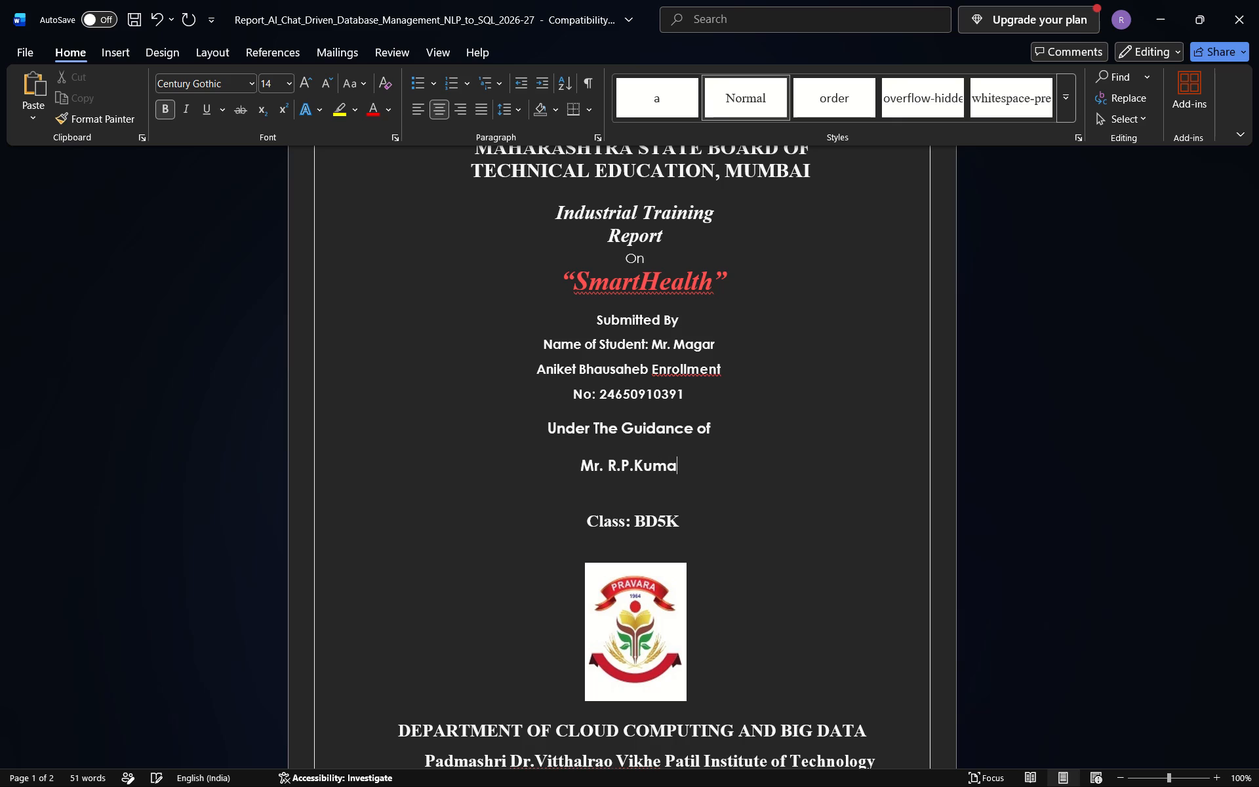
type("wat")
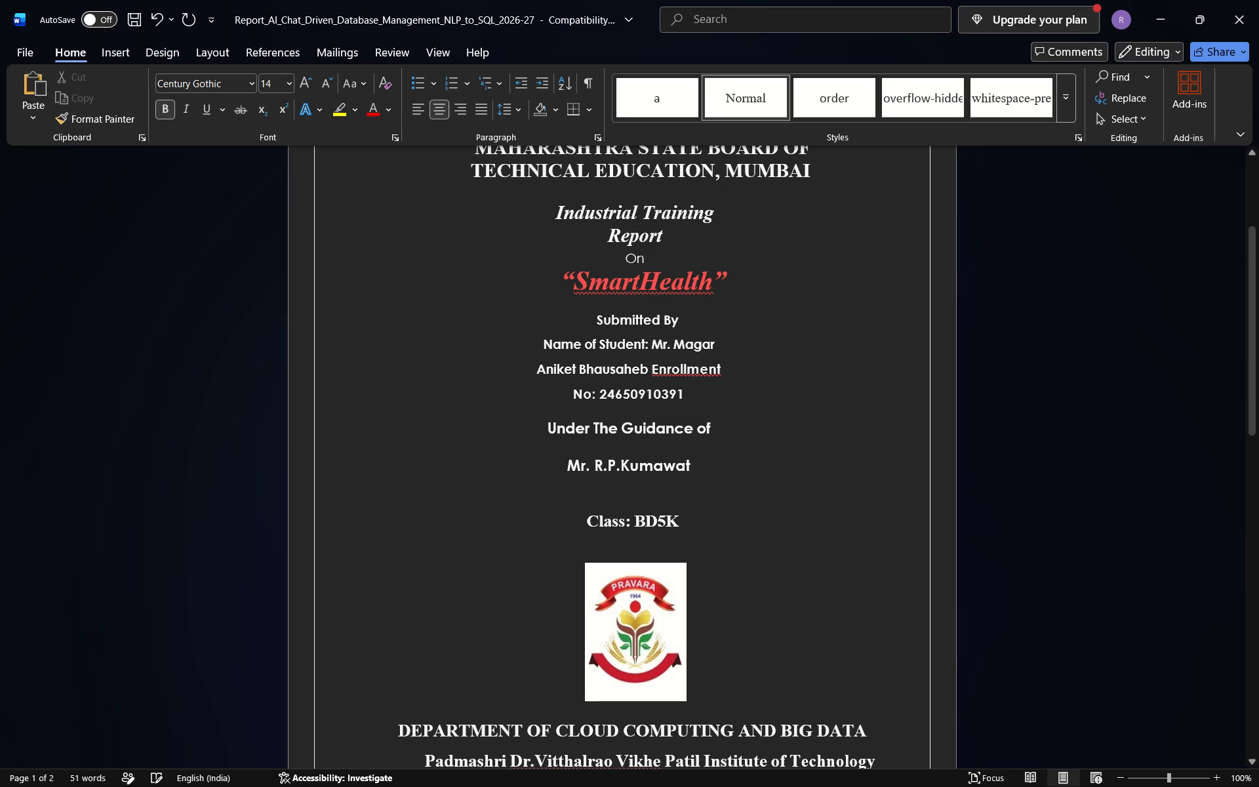
Remove the blank line between the guide's name and "Class: BD5K".
left_click(625, 494)
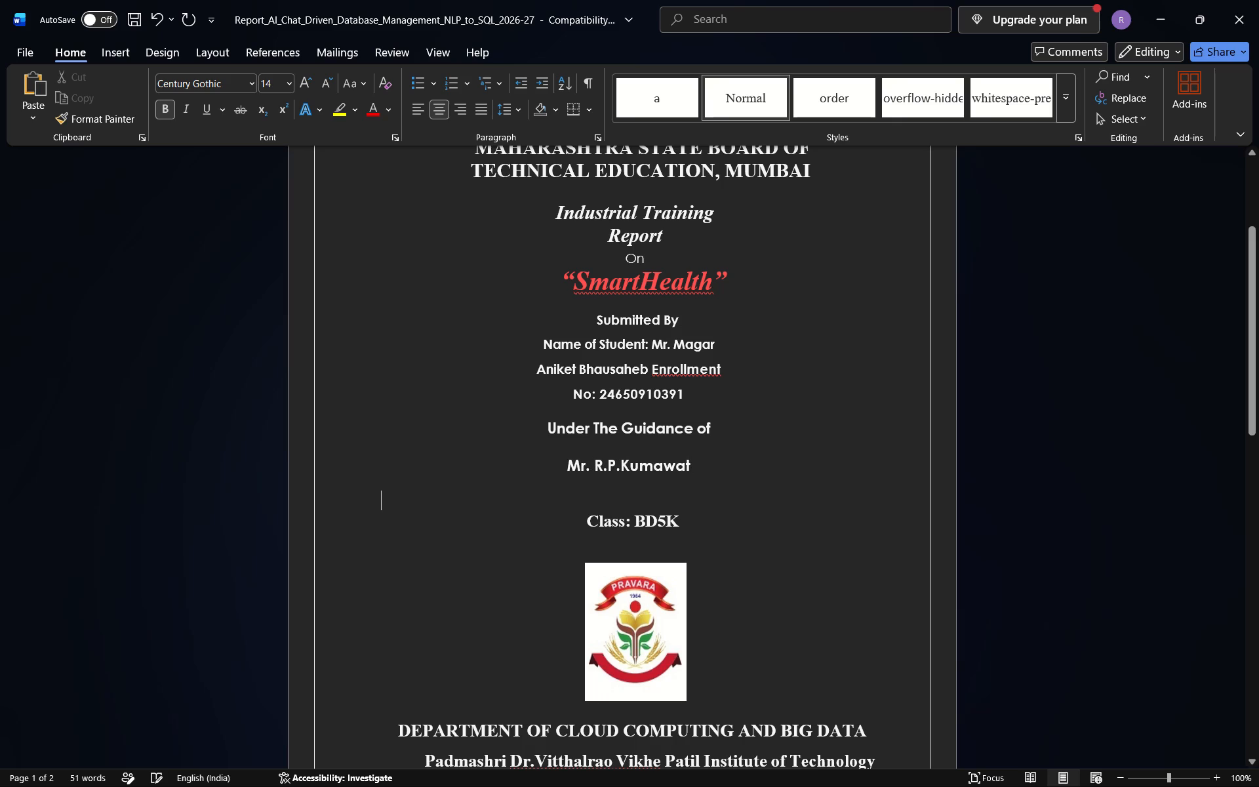
key("BackSpace")
scroll(531, 698, "down", 1)
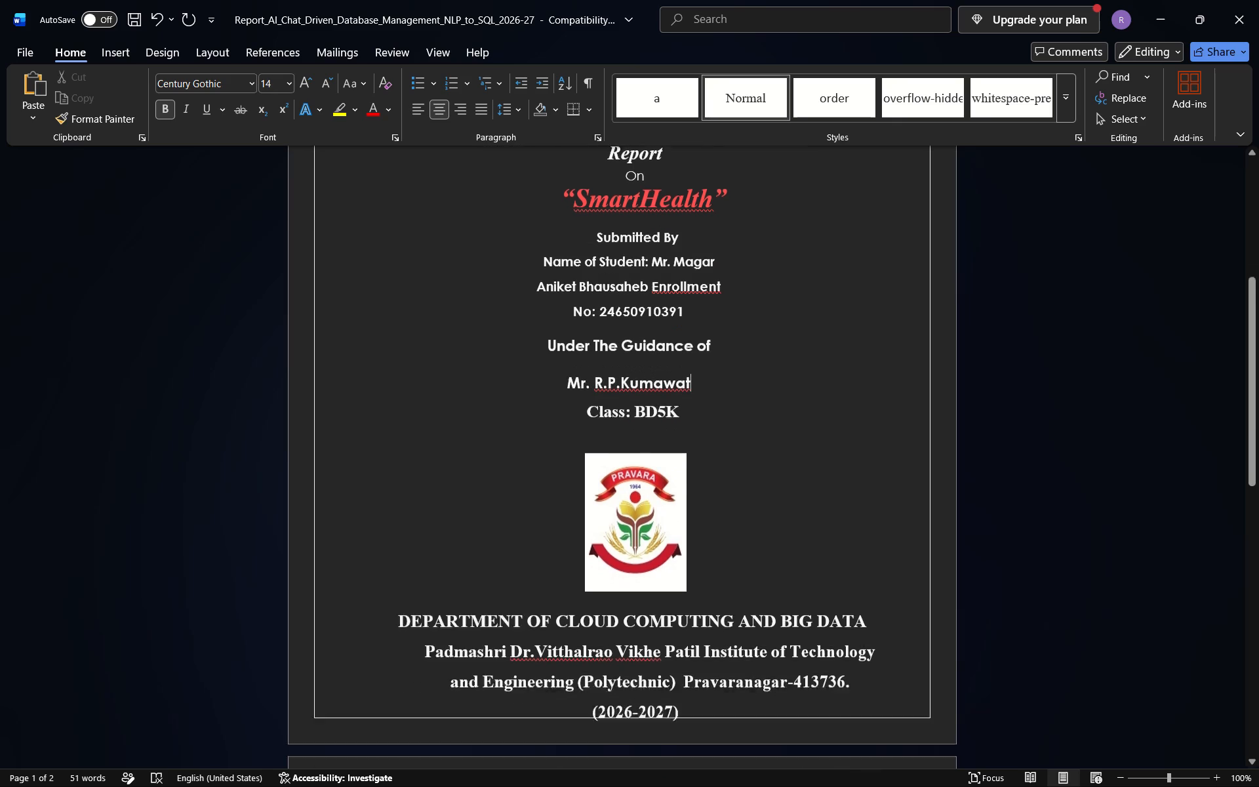
Remove the blank lines between "Class: BD5K" and the Pravara logo on the title page.
scroll(531, 698, "down", 1)
scroll(531, 698, "up", 1)
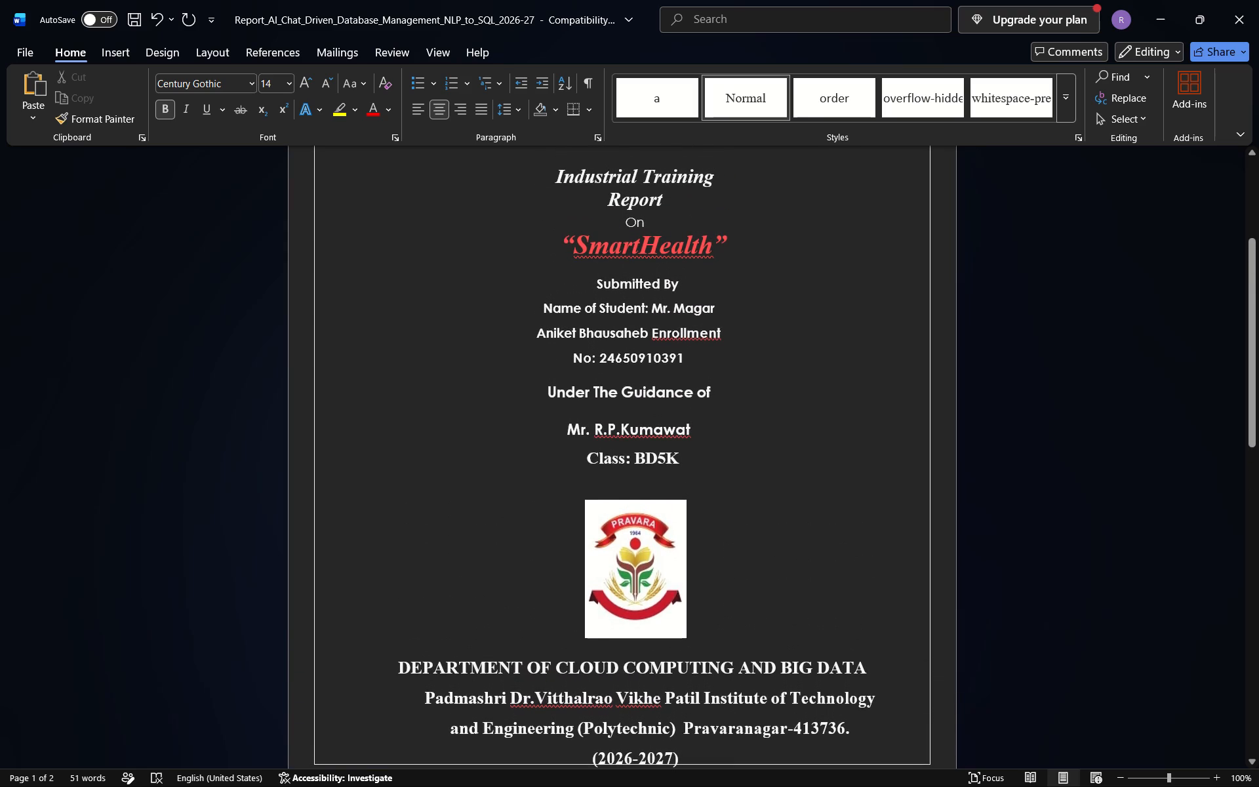
left_click(604, 469)
key("BackSpace")
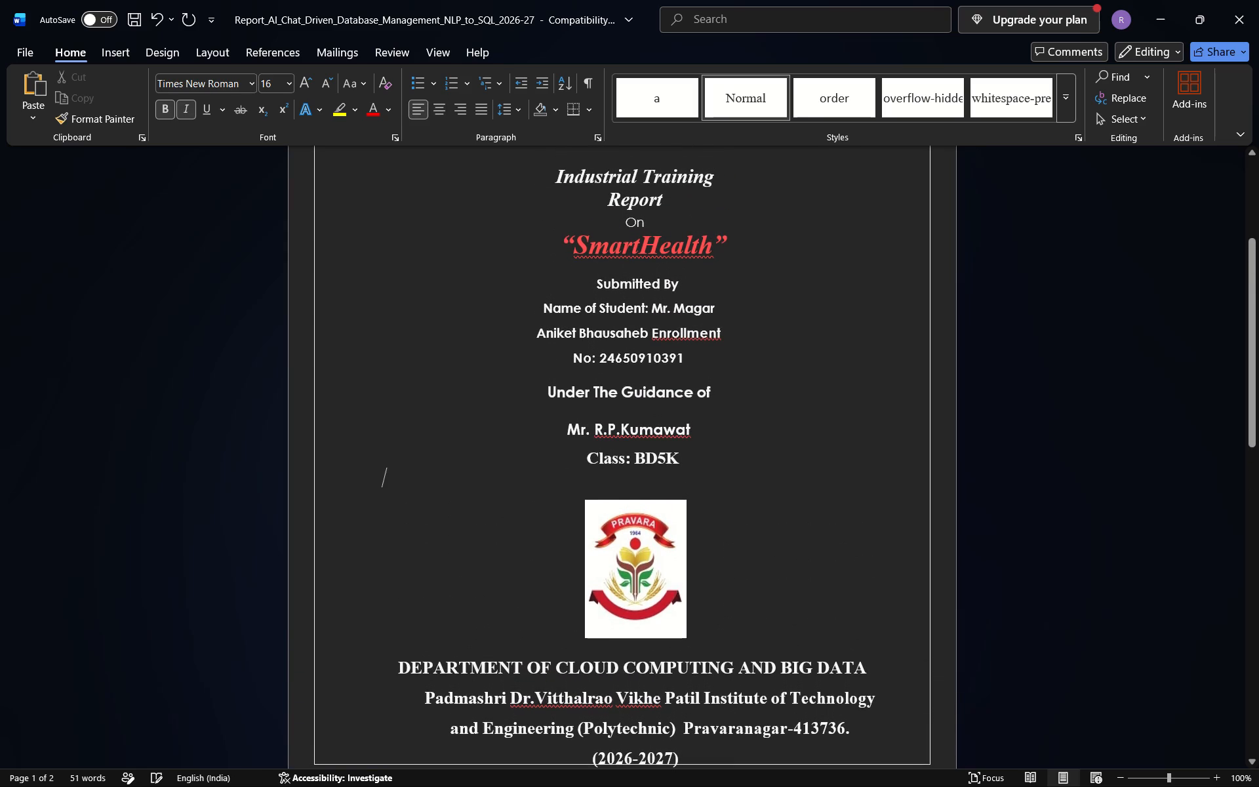
key("BackSpace")
scroll(586, 547, "up", 1)
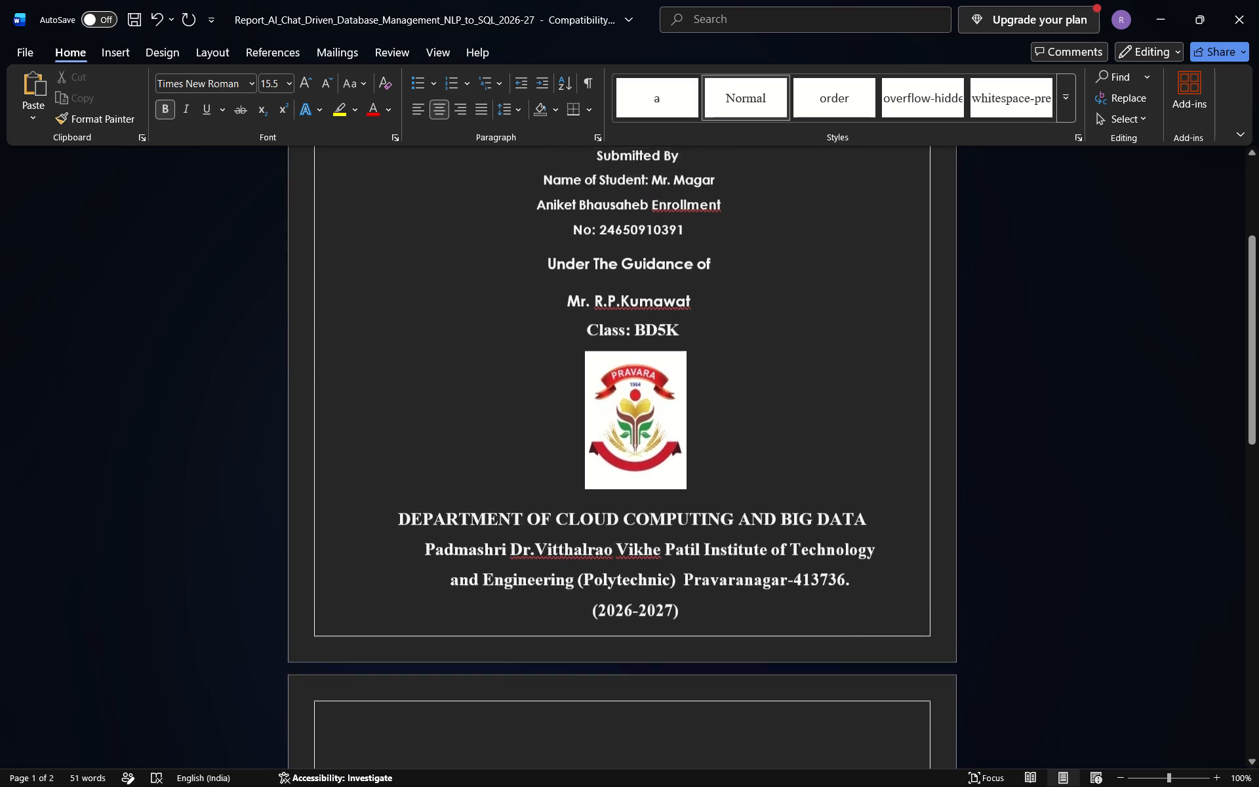
scroll(586, 547, "up", 1)
scroll(586, 547, "down", 7)
scroll(586, 547, "up", 4)
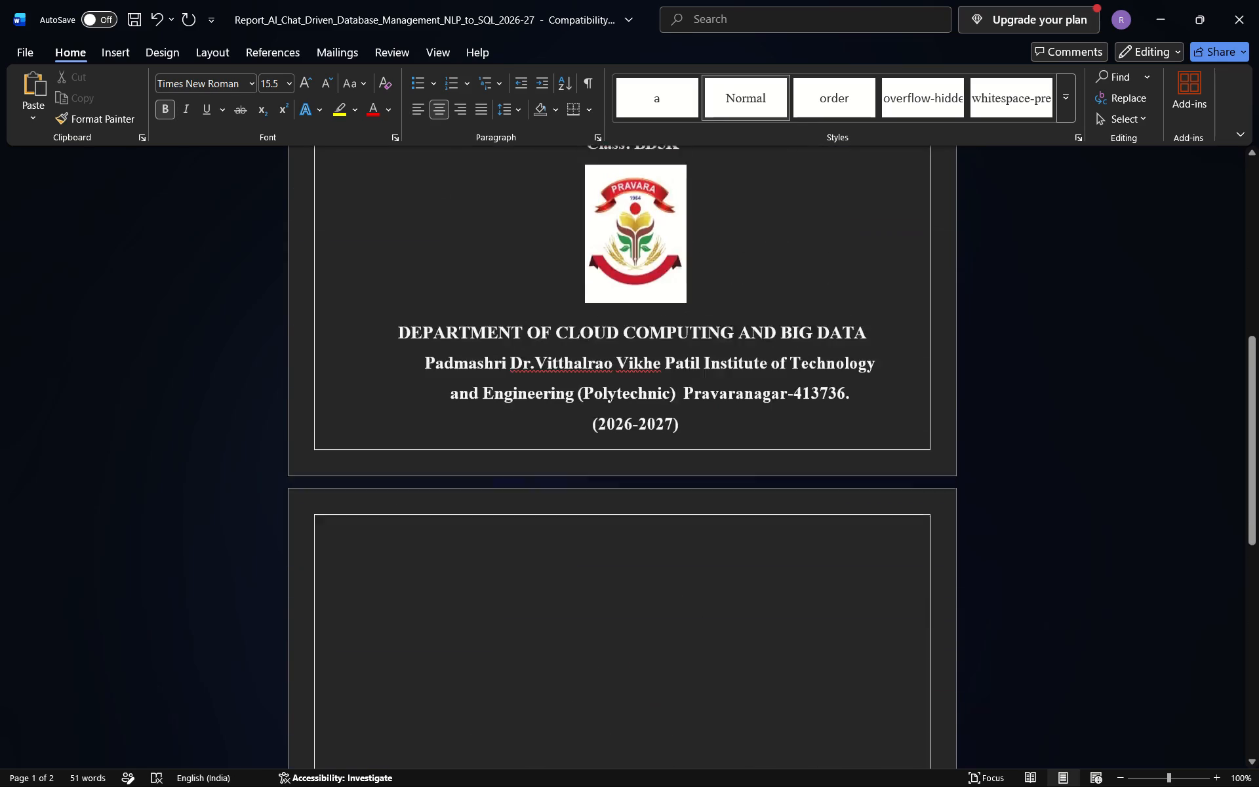
scroll(586, 547, "up", 3)
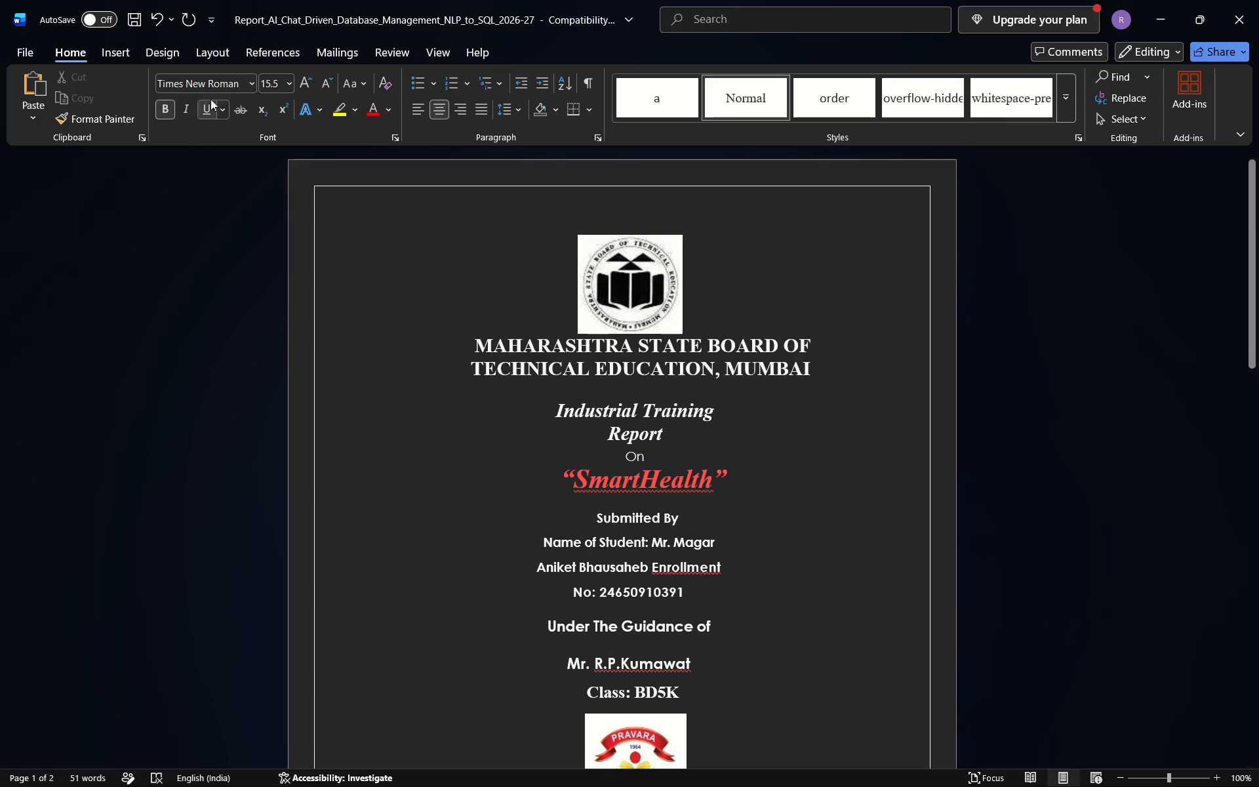
Save the title page document as a Word Document named "123 frony" on the Desktop, accepting the file format upgrade, and refresh the desktop.
left_click(20, 39)
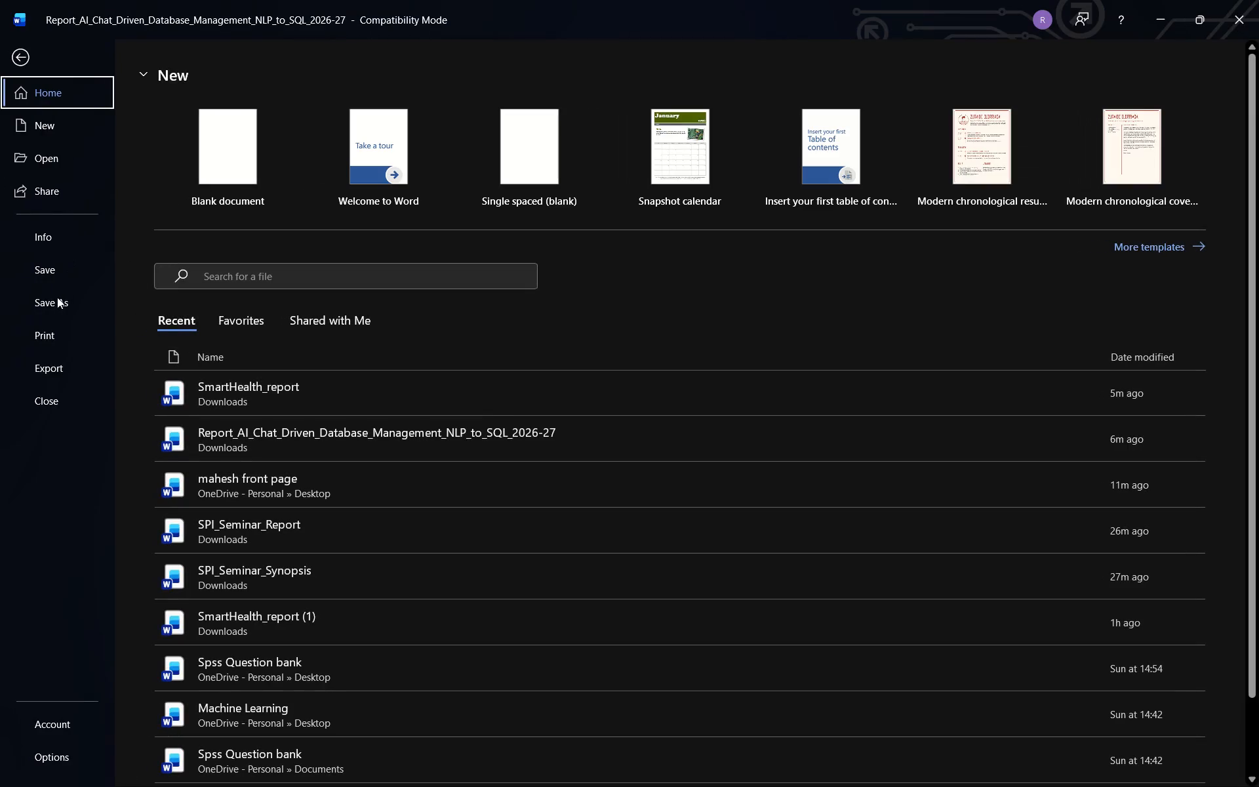
left_click(70, 306)
left_click(259, 427)
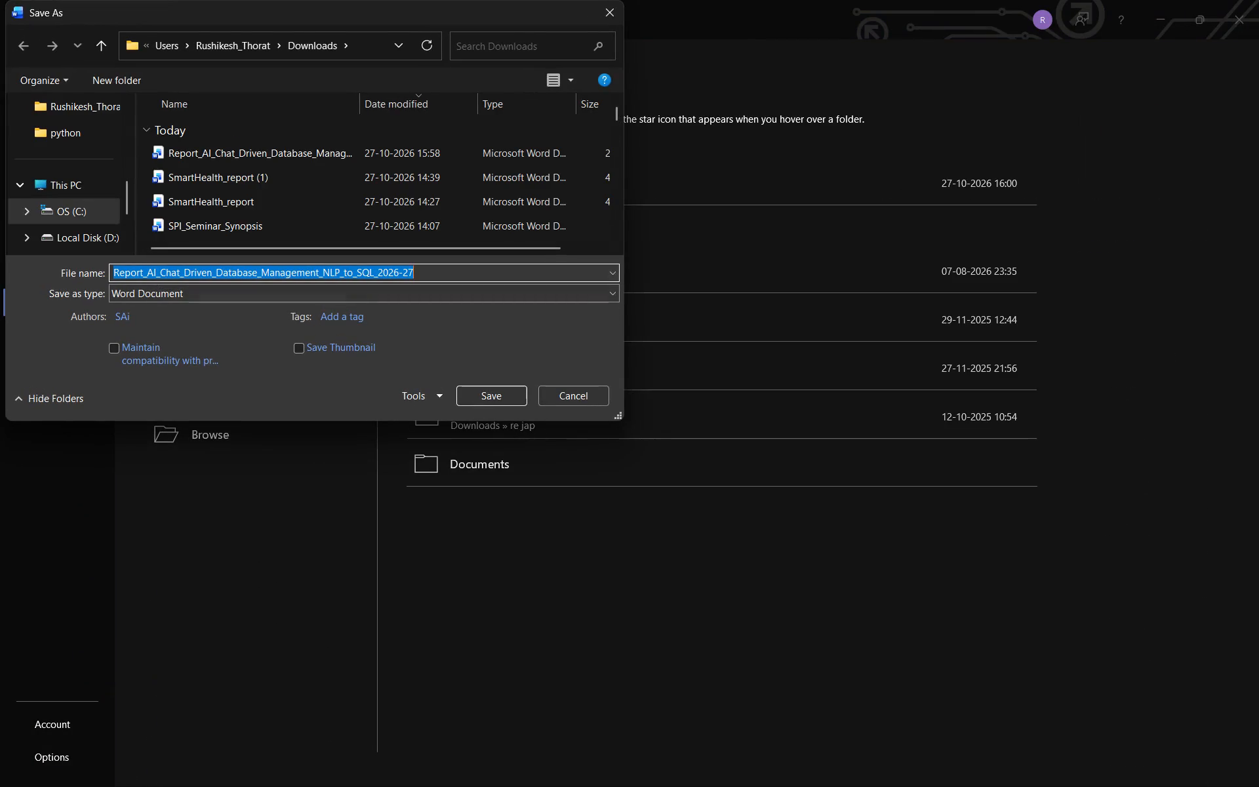
key("BackSpace")
type("123")
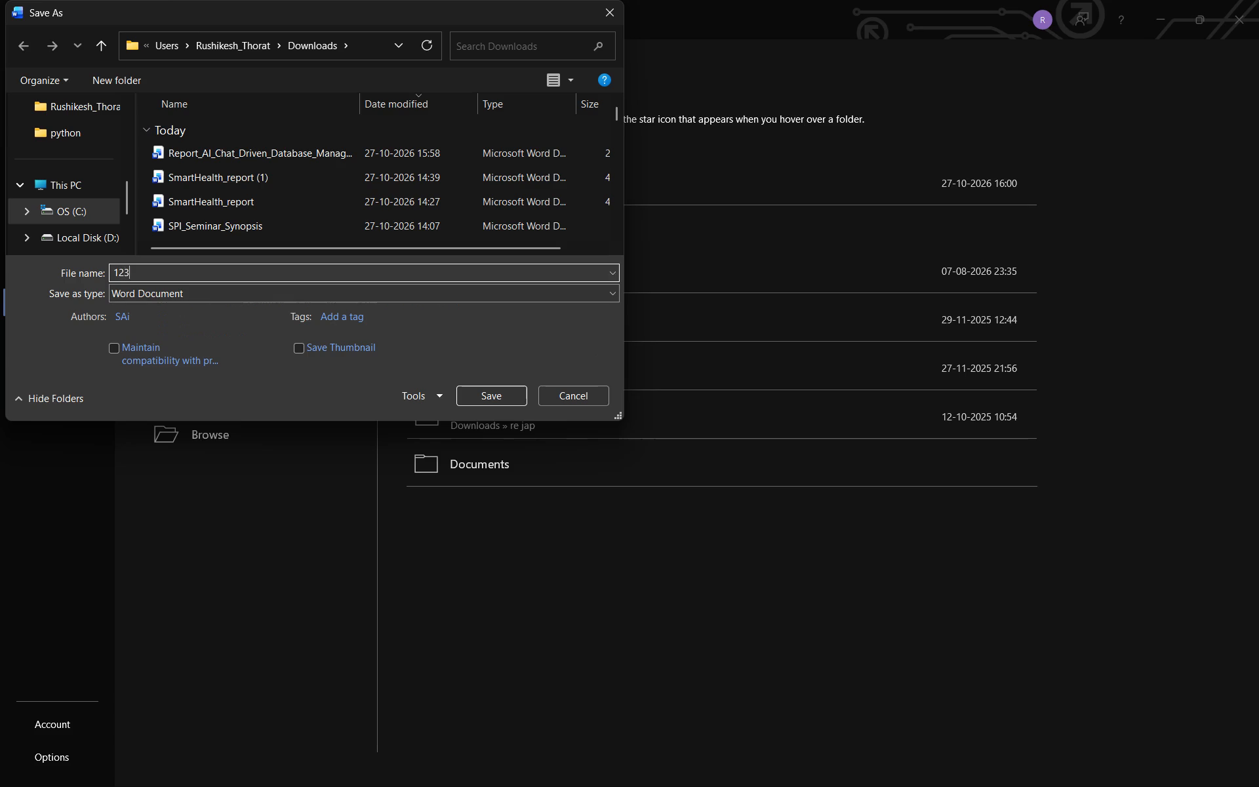
key("space")
type("frony")
scroll(91, 163, "up", 6)
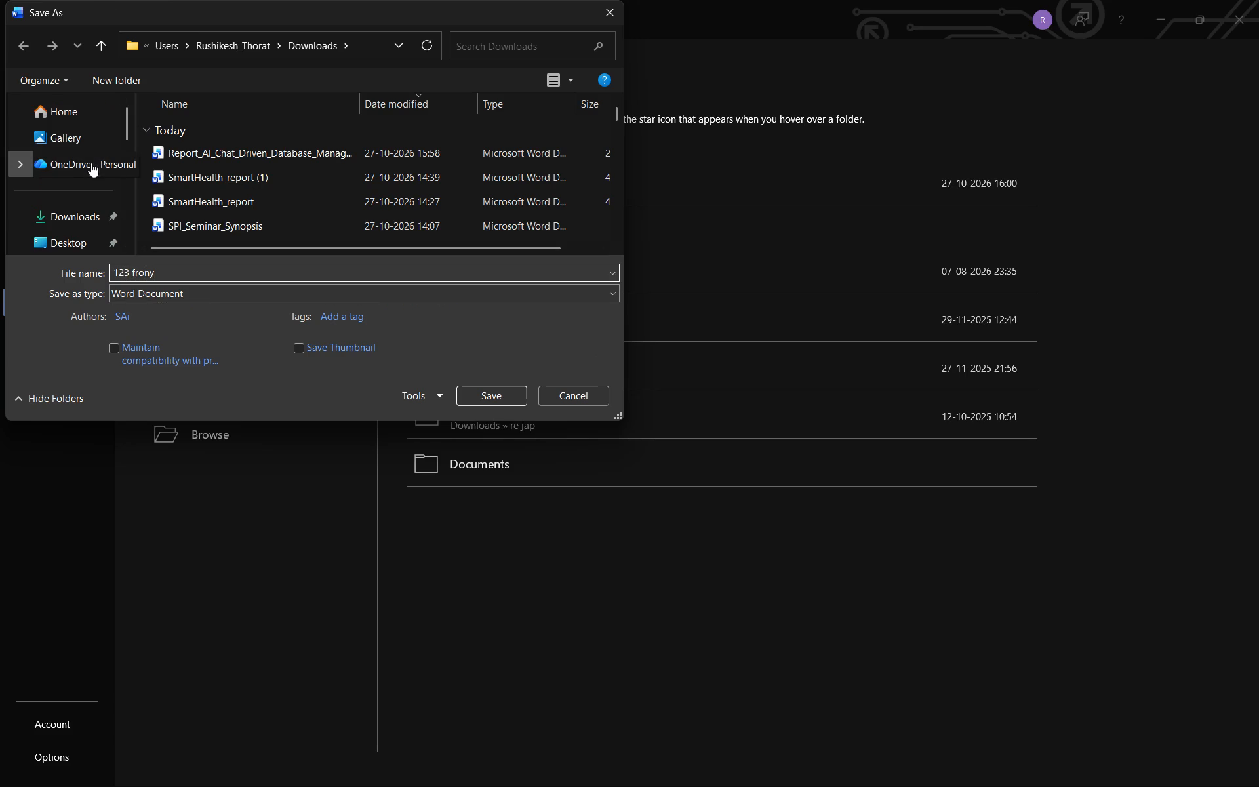
left_click(75, 238)
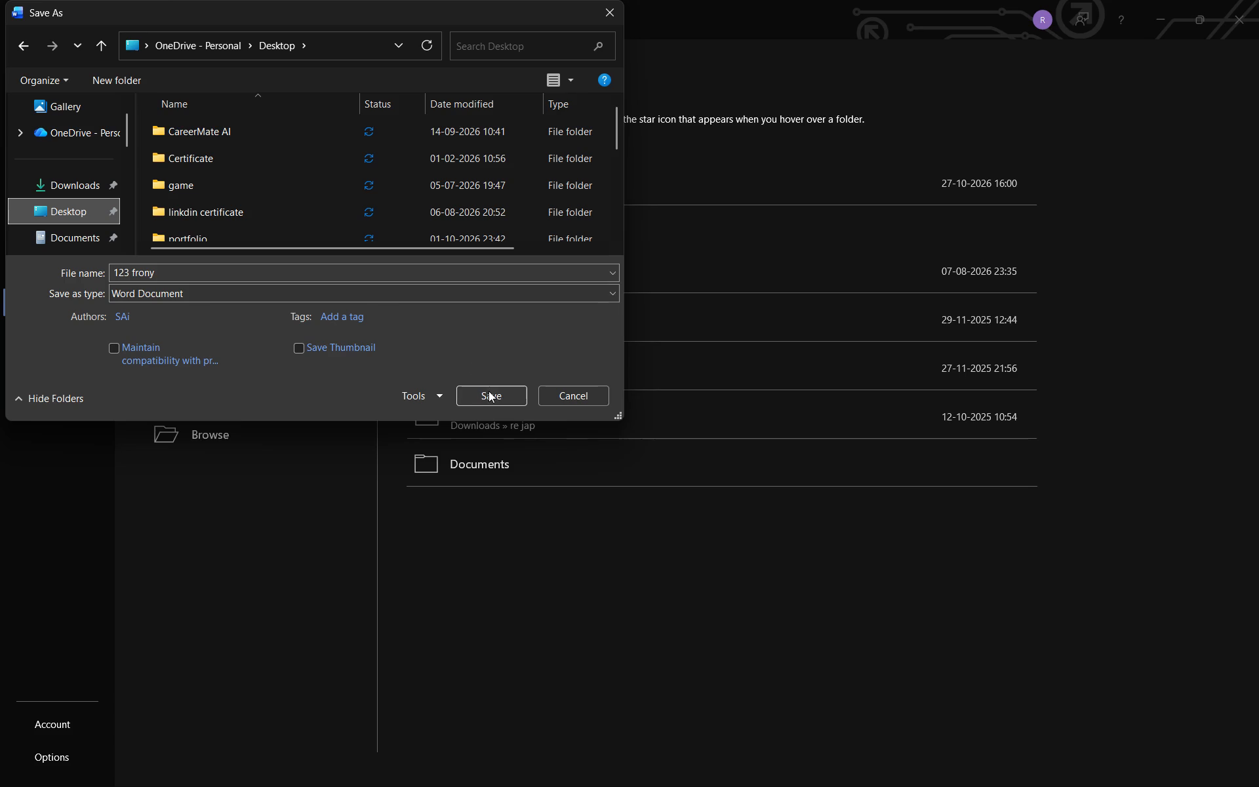
left_click(490, 392)
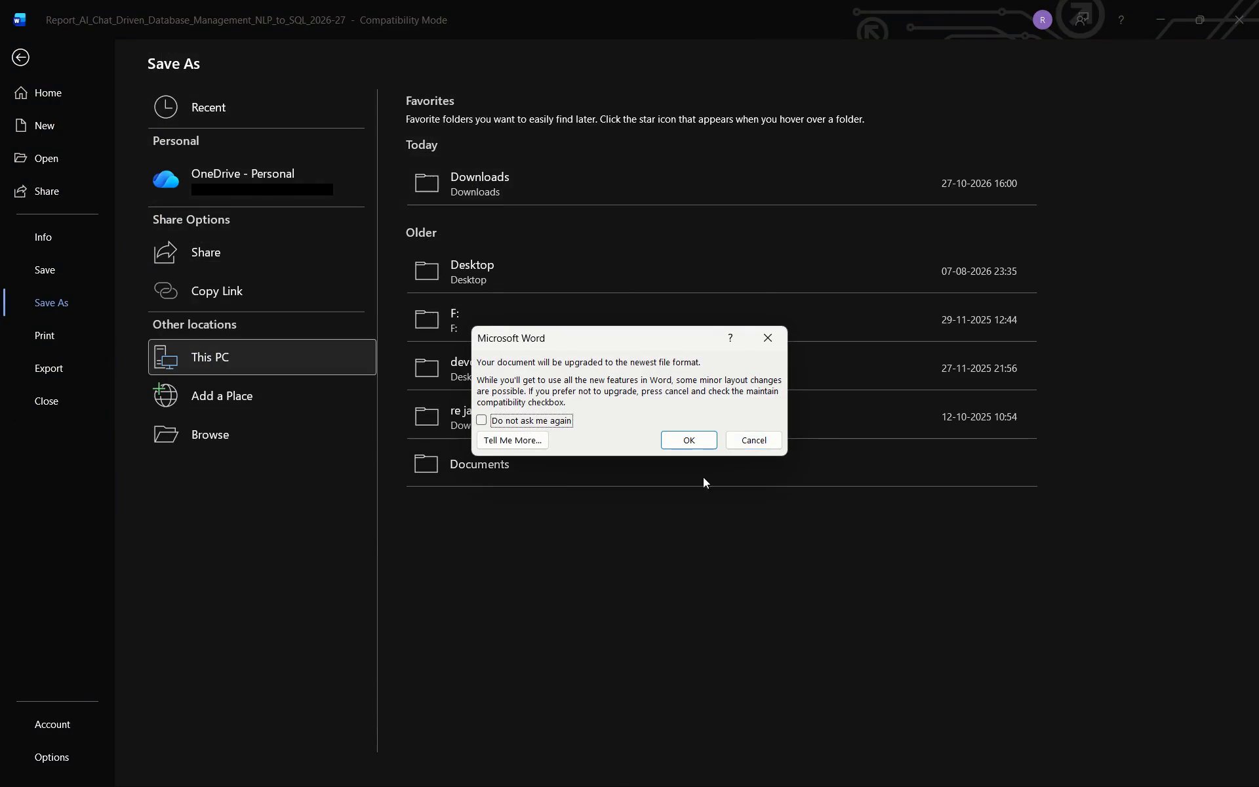
left_click(689, 442)
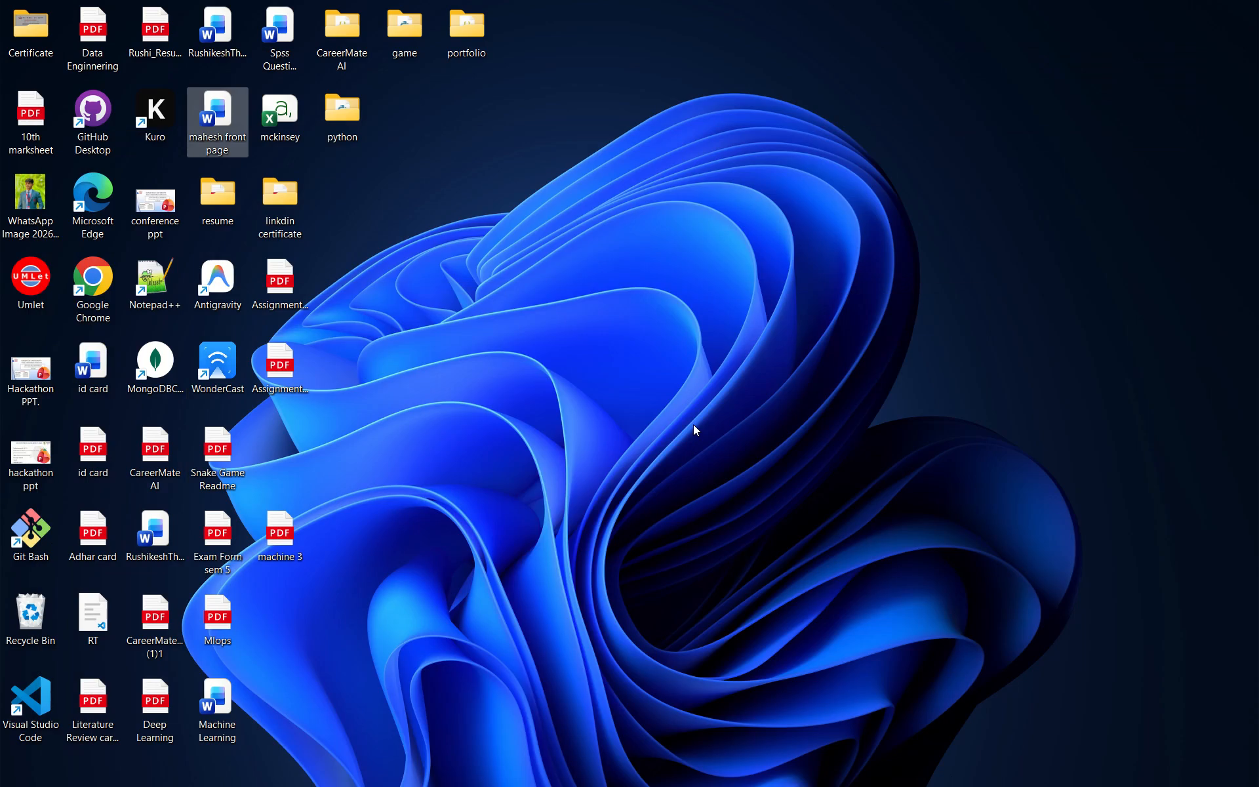
right_click(693, 424)
left_click(801, 503)
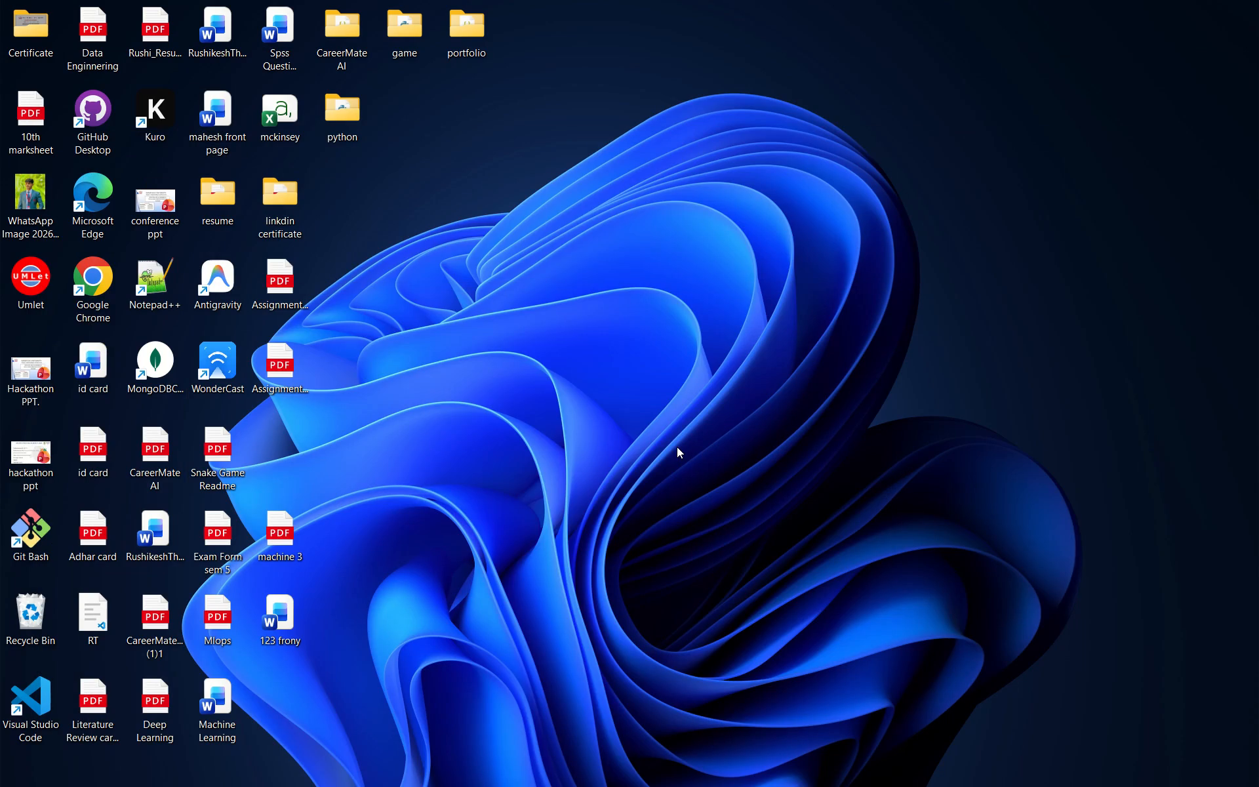
Switch to the SPI_Seminar_Report document and cut the blank page in front of the certificate.
key("1")
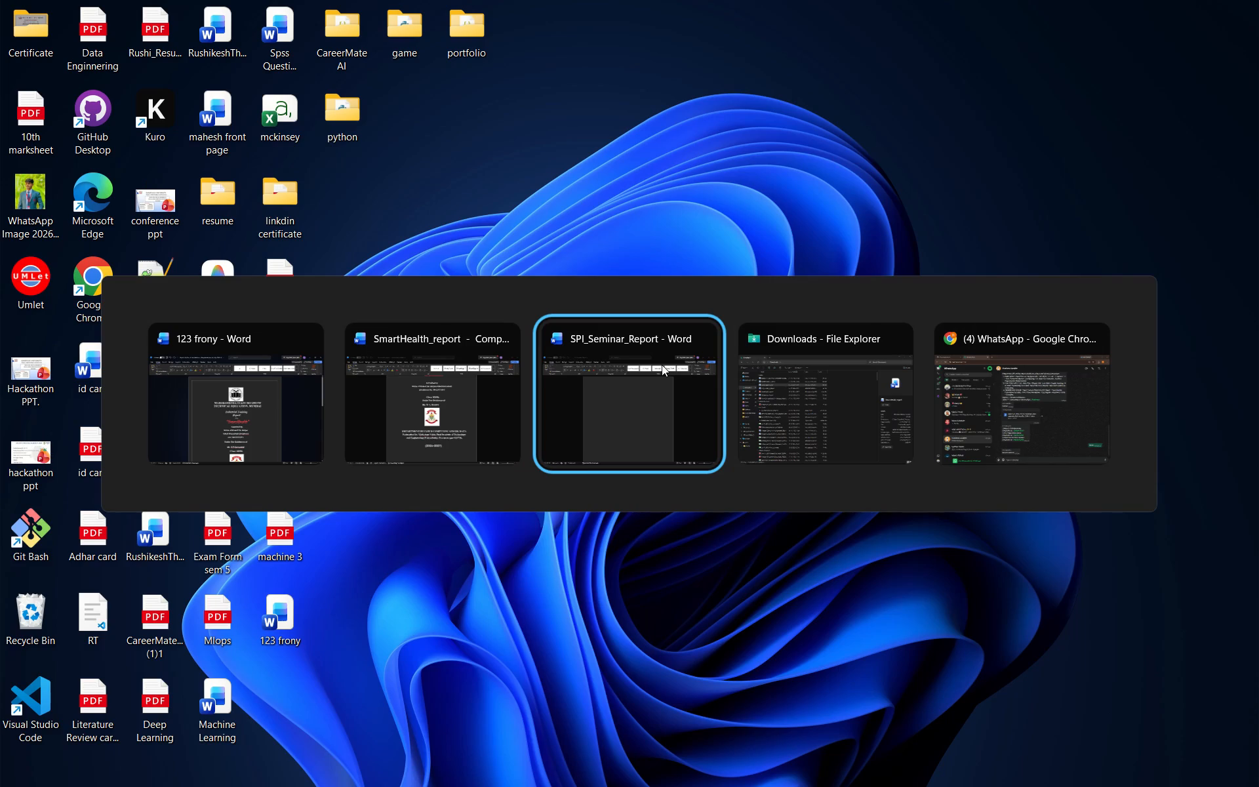
scroll(586, 335, "up", 4)
scroll(586, 335, "down", 7)
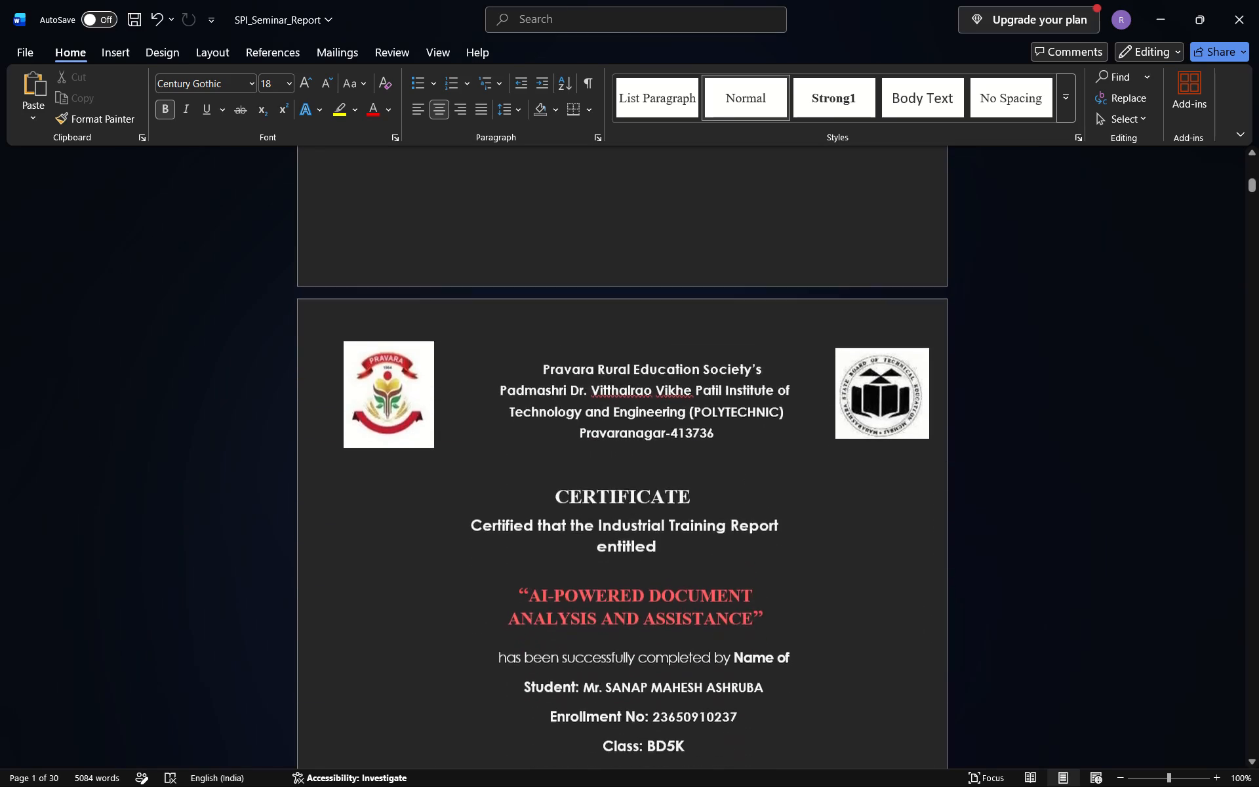
scroll(586, 335, "down", 4)
scroll(586, 335, "up", 4)
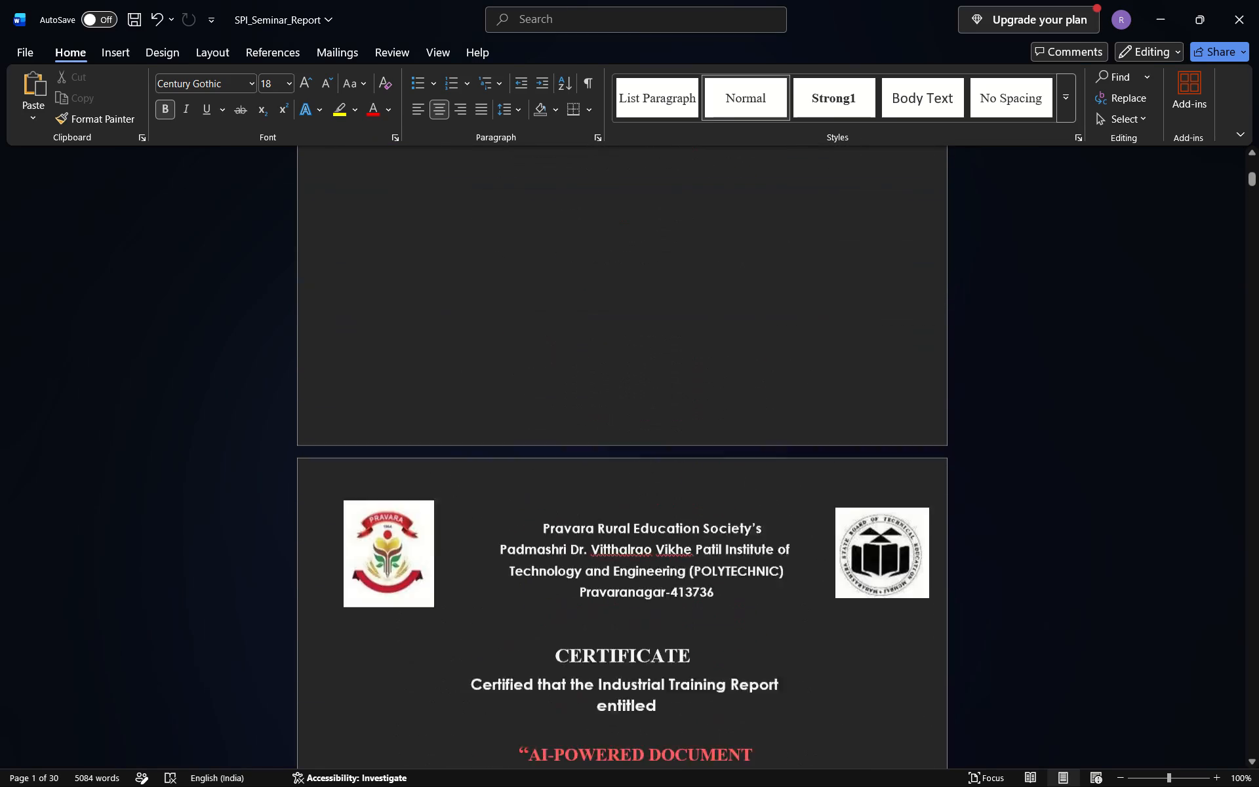
scroll(586, 335, "up", 2)
left_click(383, 258)
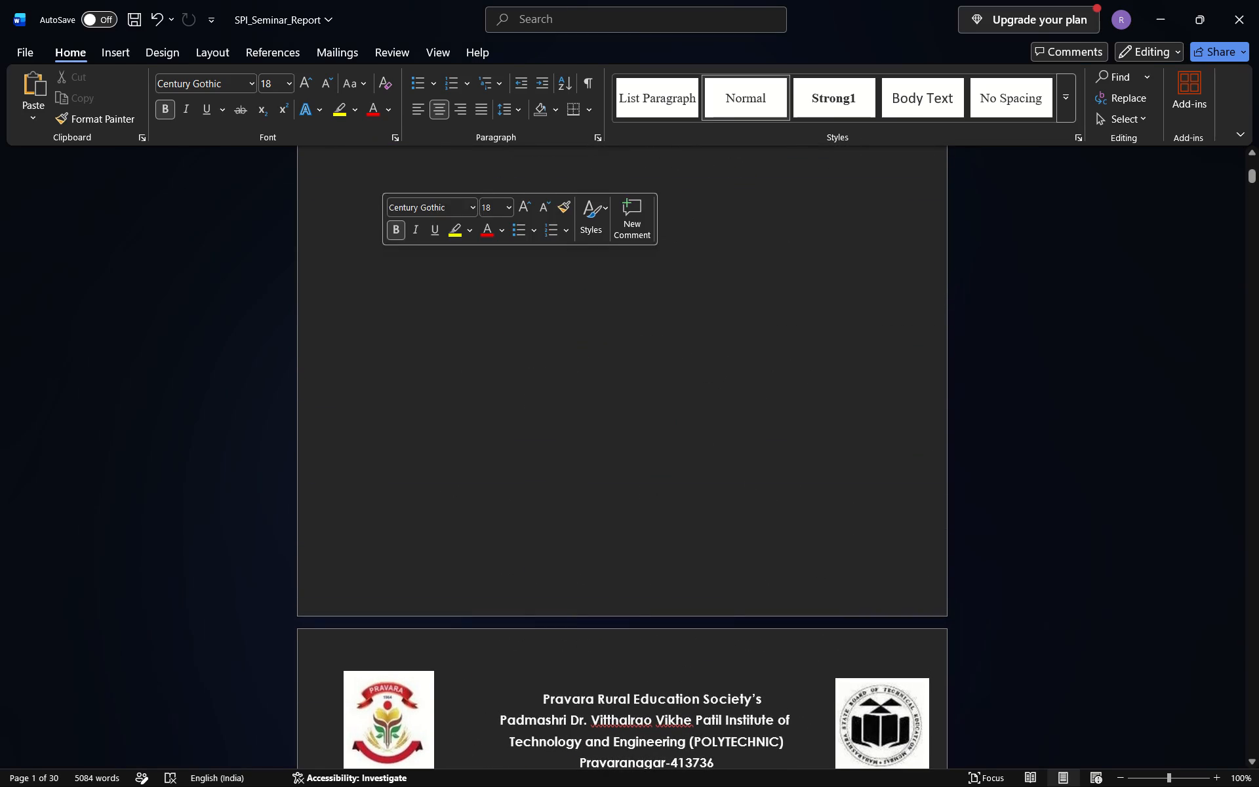
left_click(89, 72)
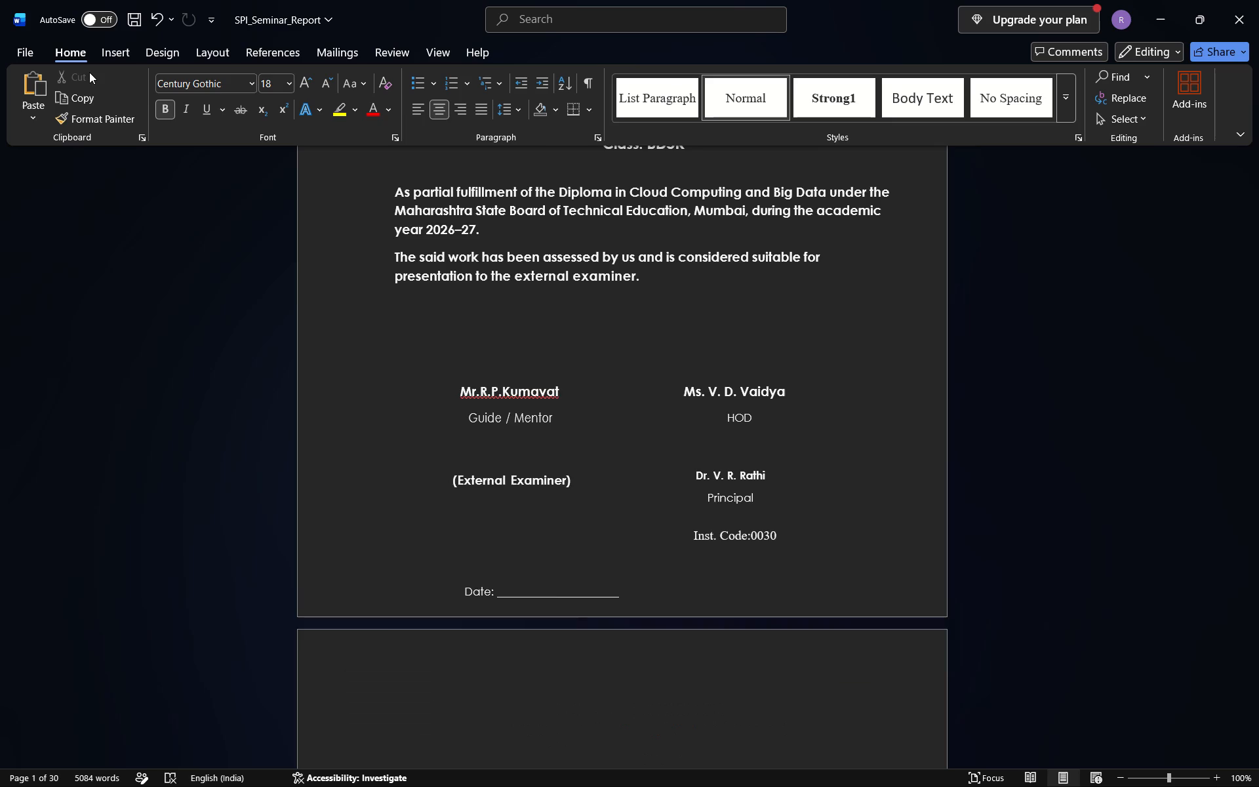
Cut the empty content from the first blank page following the certificate to remove that page.
scroll(365, 295, "up", 3)
scroll(365, 295, "down", 7)
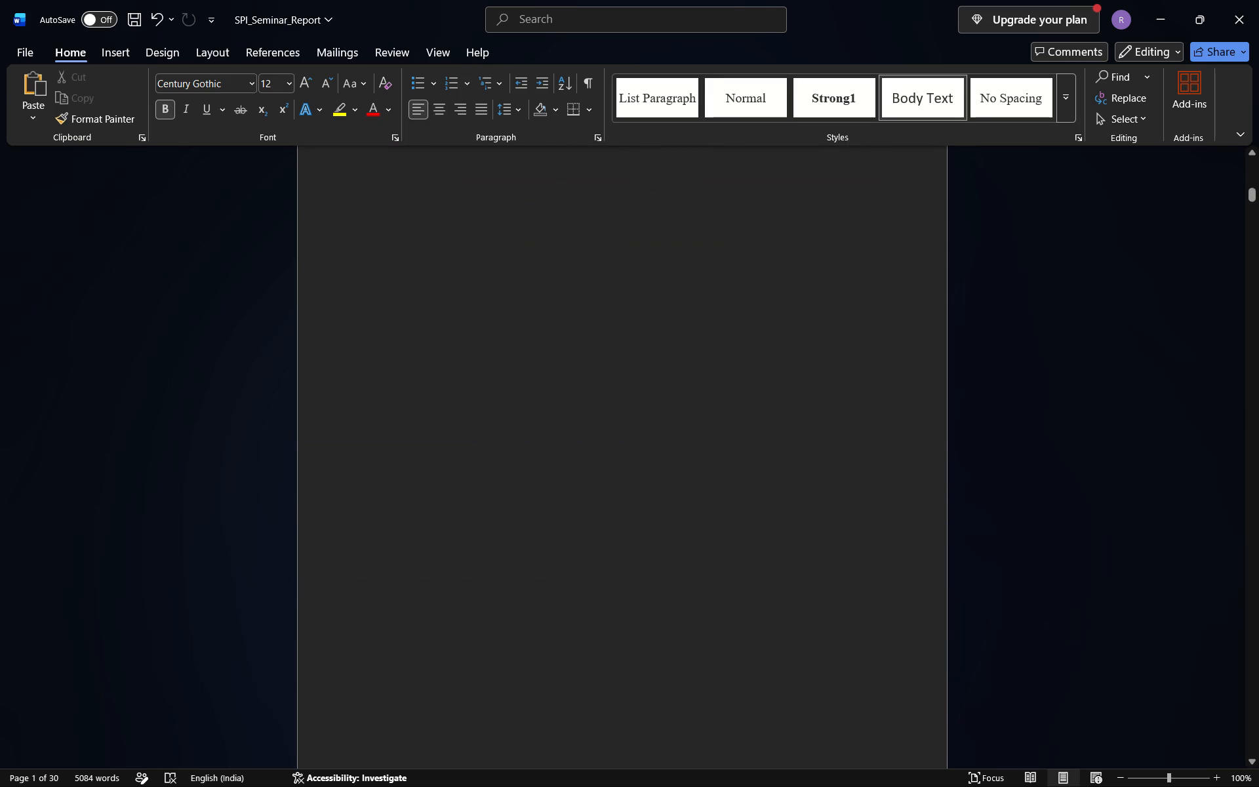
scroll(365, 295, "down", 11)
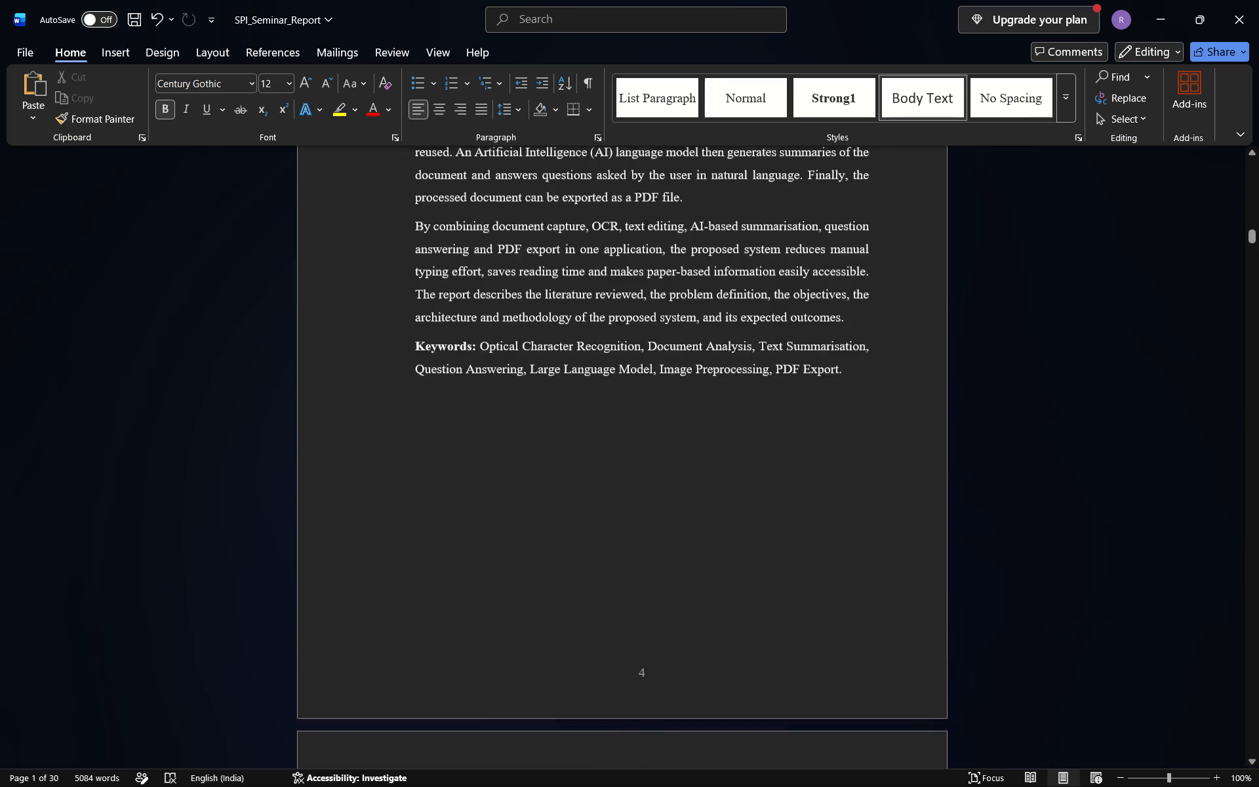
scroll(365, 295, "up", 4)
scroll(365, 295, "down", 11)
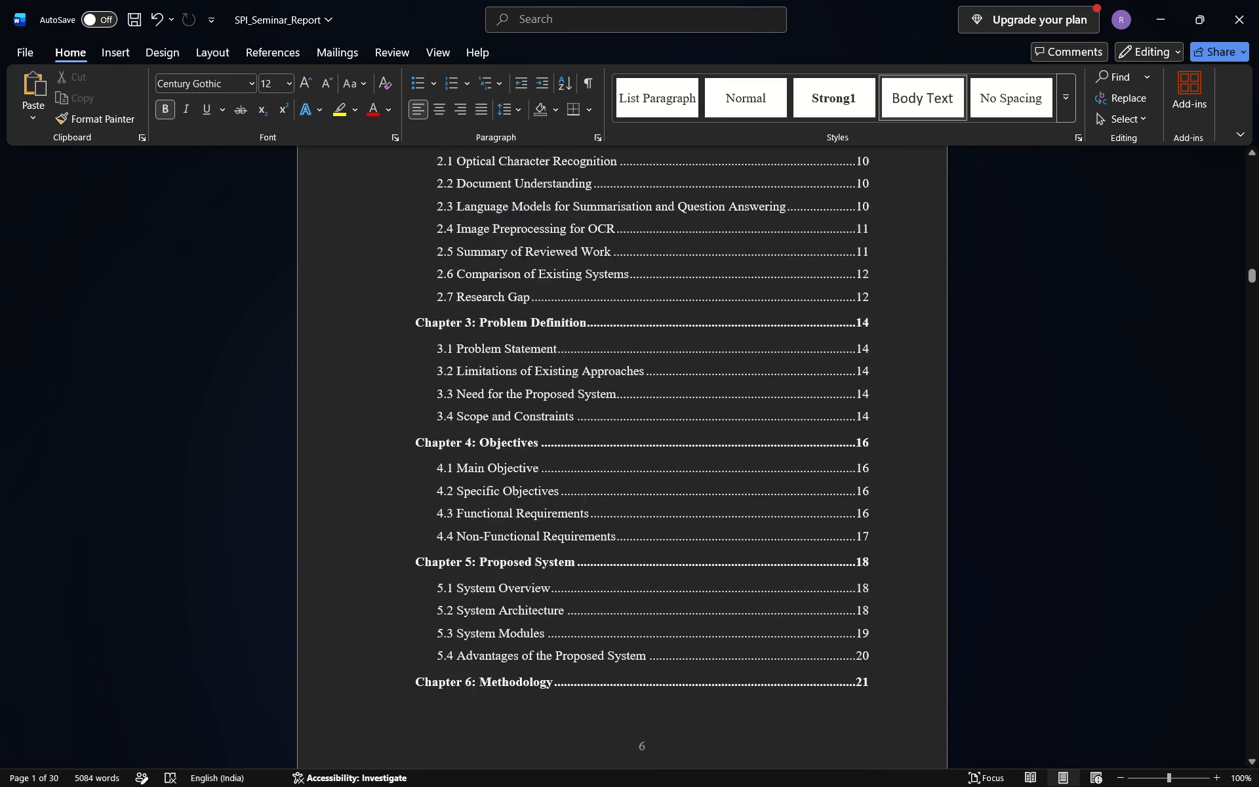
scroll(365, 295, "up", 20)
scroll(365, 295, "up", 10)
scroll(365, 295, "down", 3)
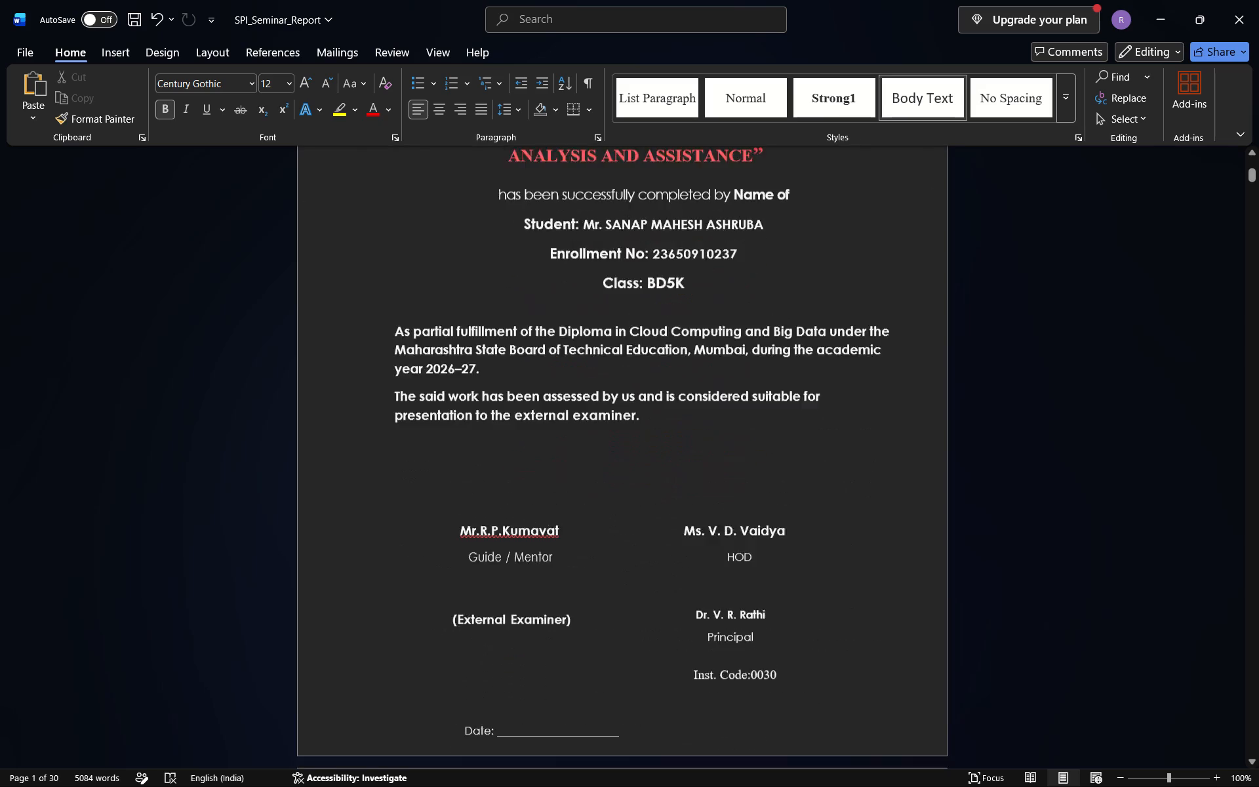
scroll(365, 295, "down", 4)
scroll(365, 295, "up", 1)
scroll(365, 295, "down", 2)
scroll(365, 295, "up", 1)
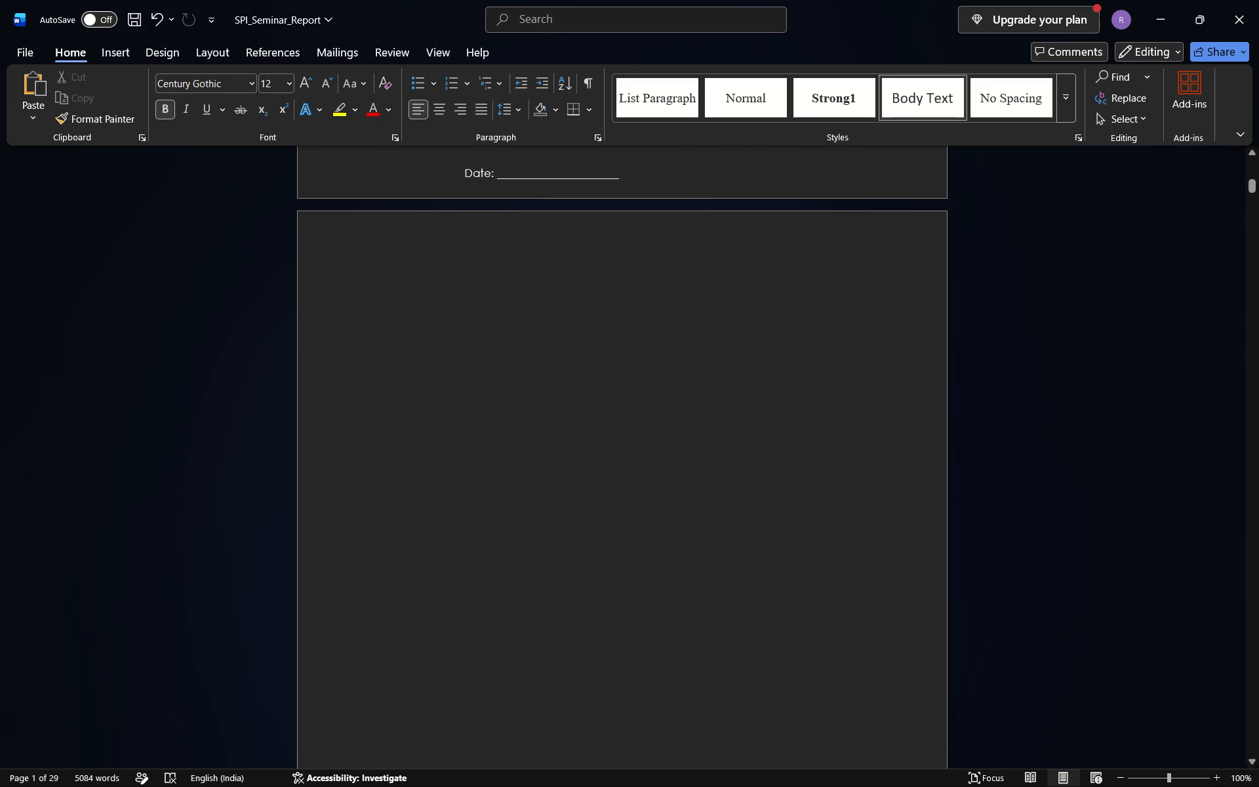
right_click(365, 295)
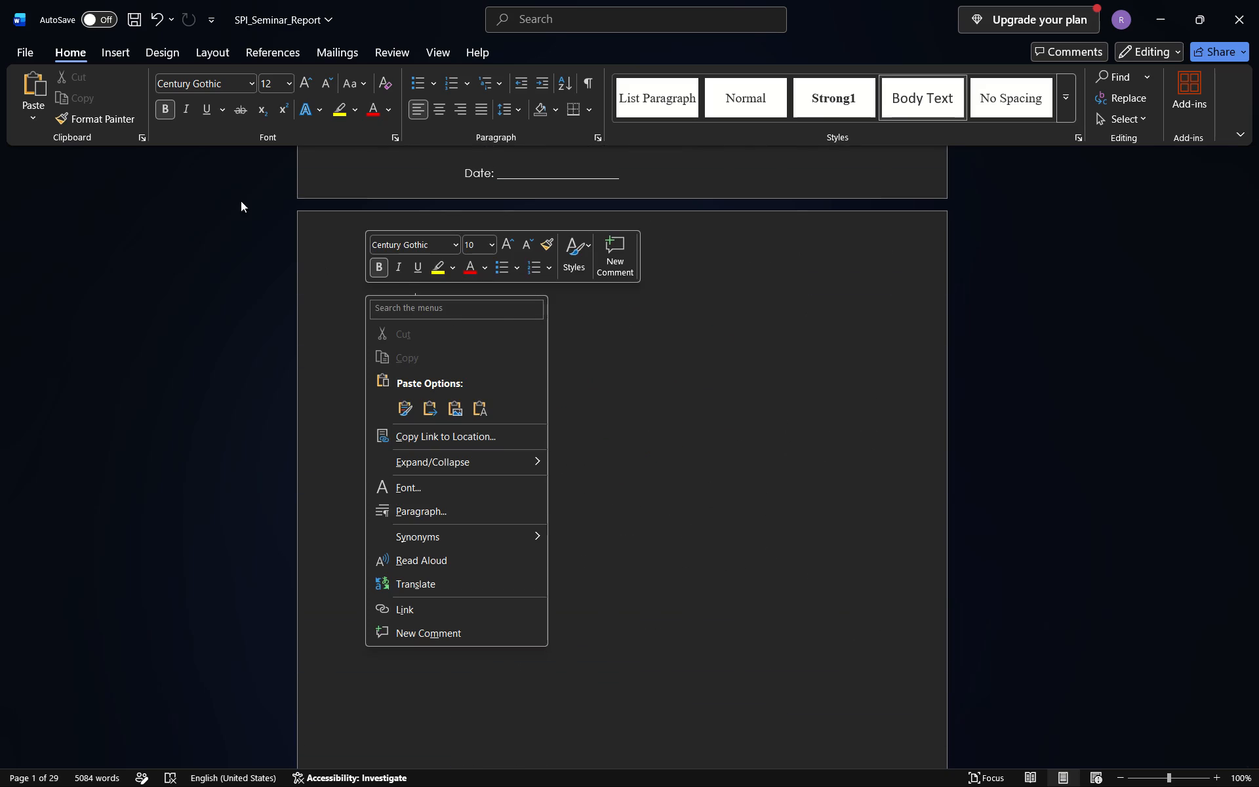
left_click(679, 404)
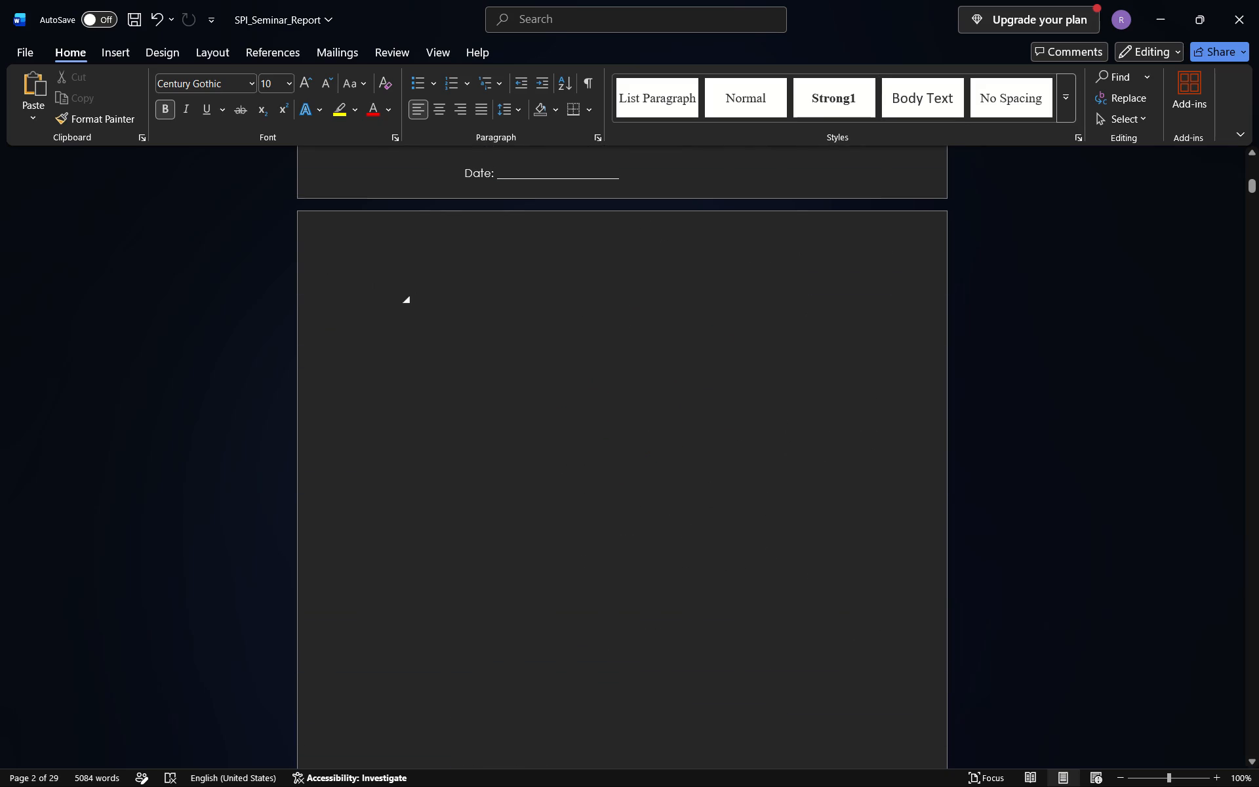
left_click(421, 306)
double_click(421, 306)
left_click(88, 80)
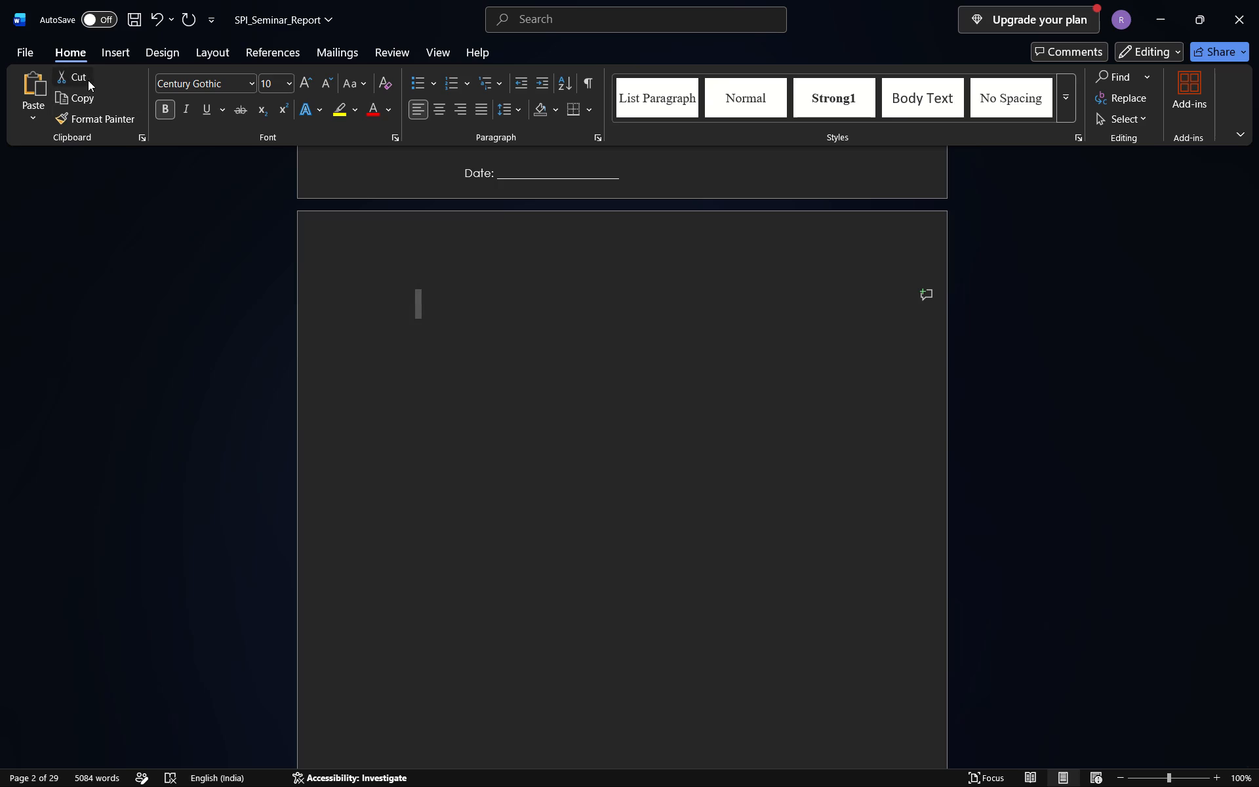
Cut the remaining blank page between the certificate and the ABSTRACT page.
scroll(430, 404, "down", 5)
scroll(430, 404, "up", 2)
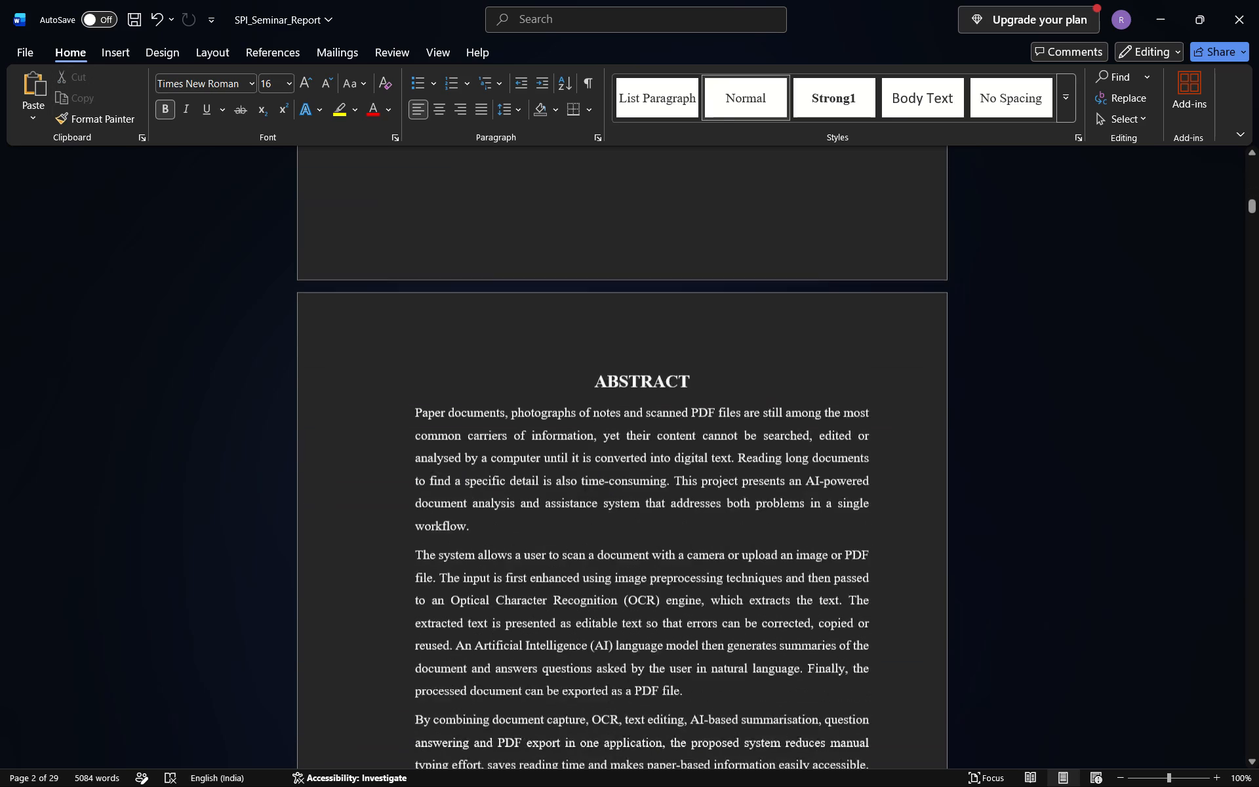
scroll(430, 404, "up", 13)
scroll(430, 404, "down", 2)
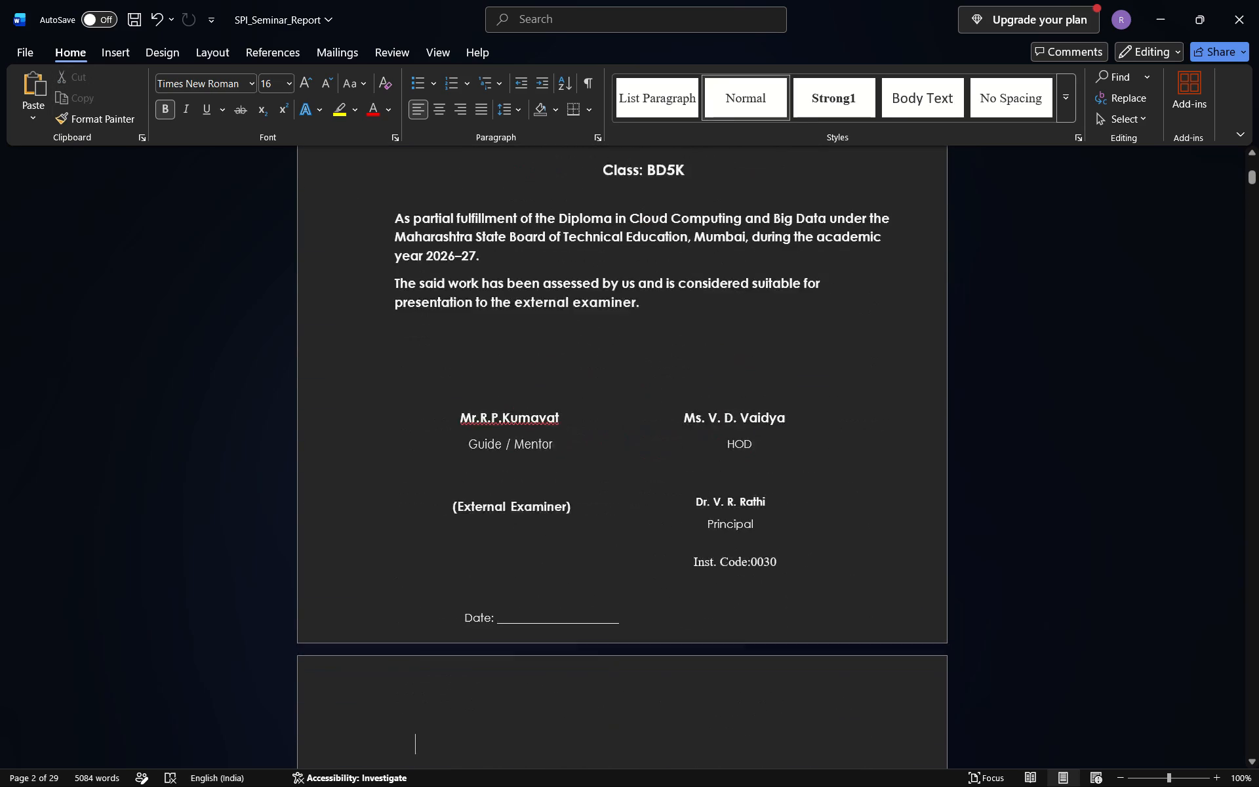
scroll(430, 404, "down", 3)
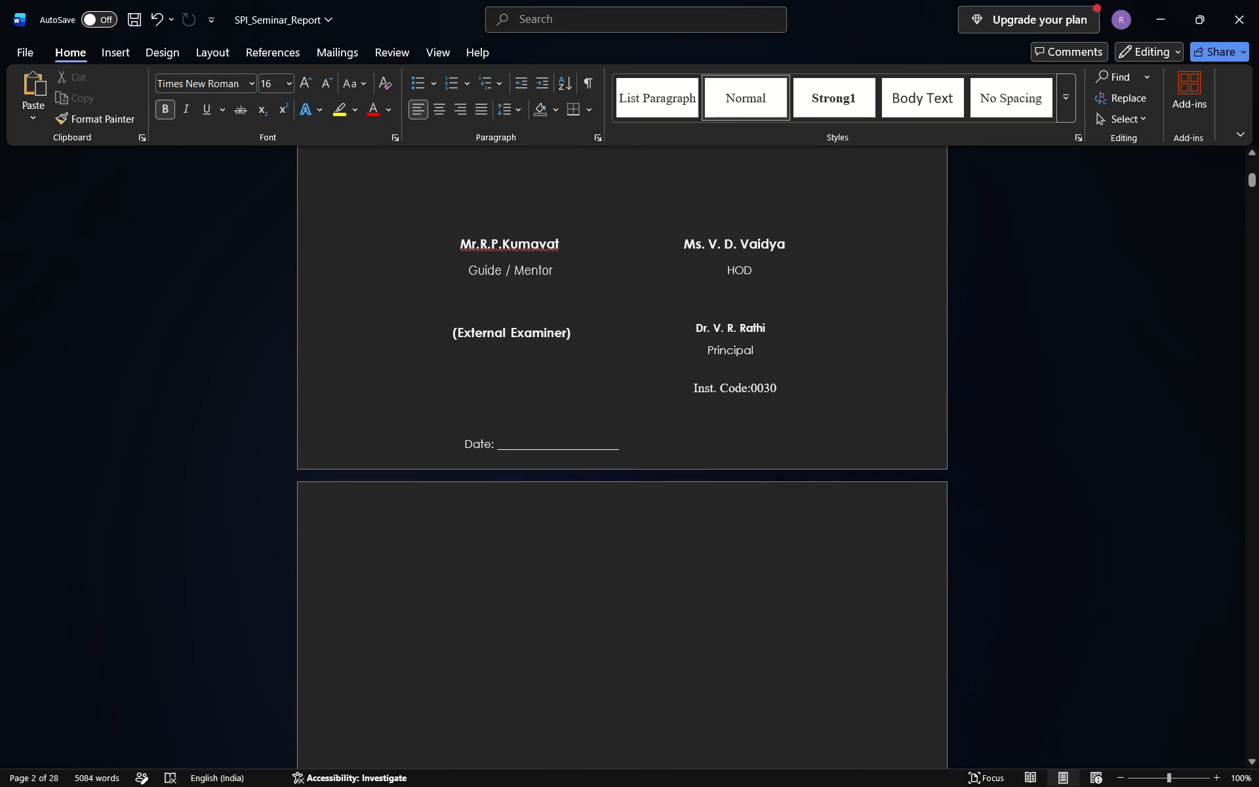
left_click(431, 546)
left_click_drag(493, 616, 340, 576)
left_click_drag(373, 571, 418, 575)
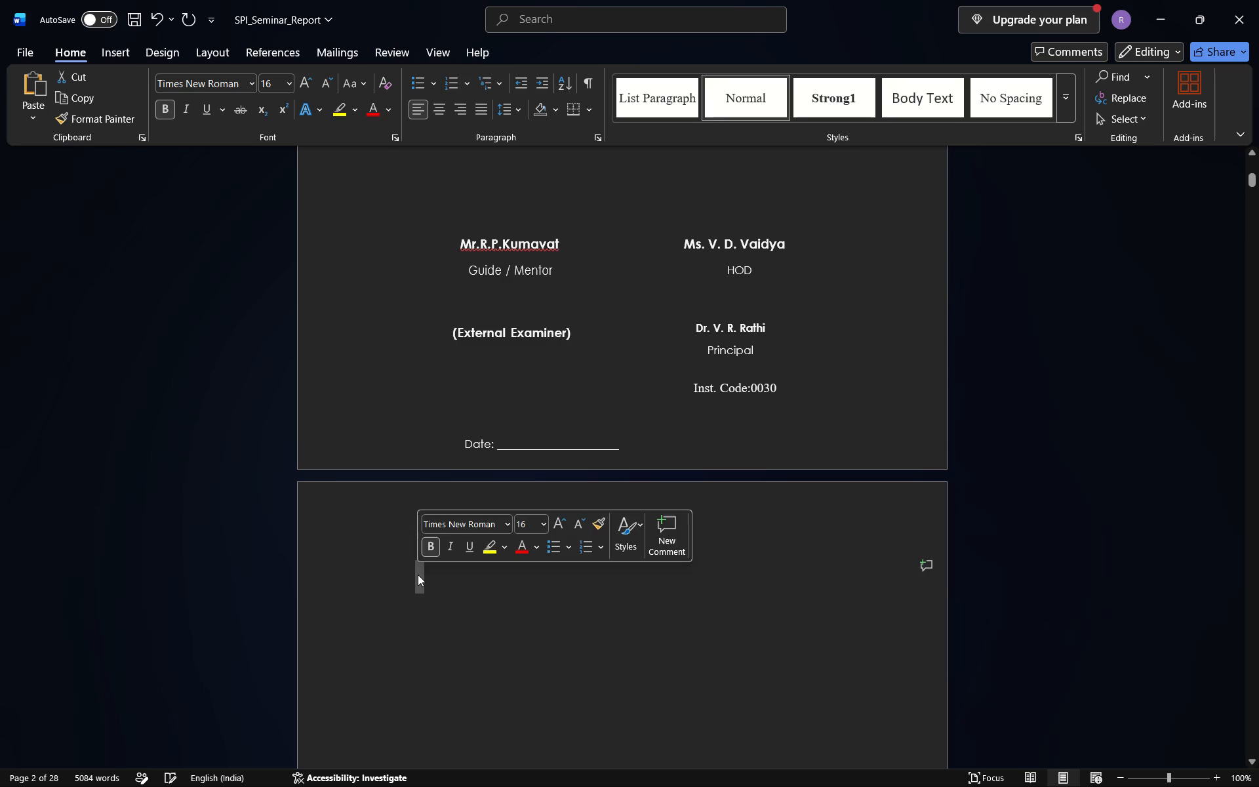
left_click(89, 75)
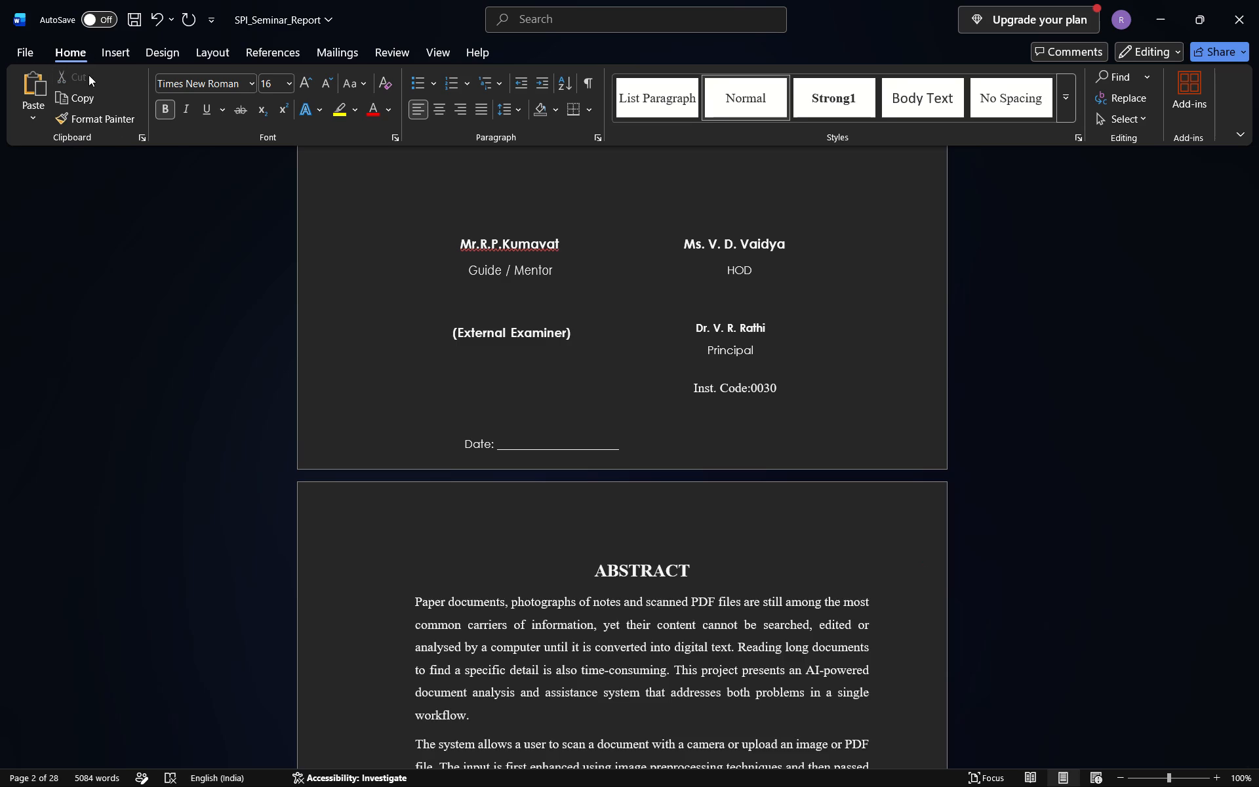
Insert the text of the Word file "123 frony" from the Desktop at the very start of the certificate page.
scroll(312, 420, "up", 6)
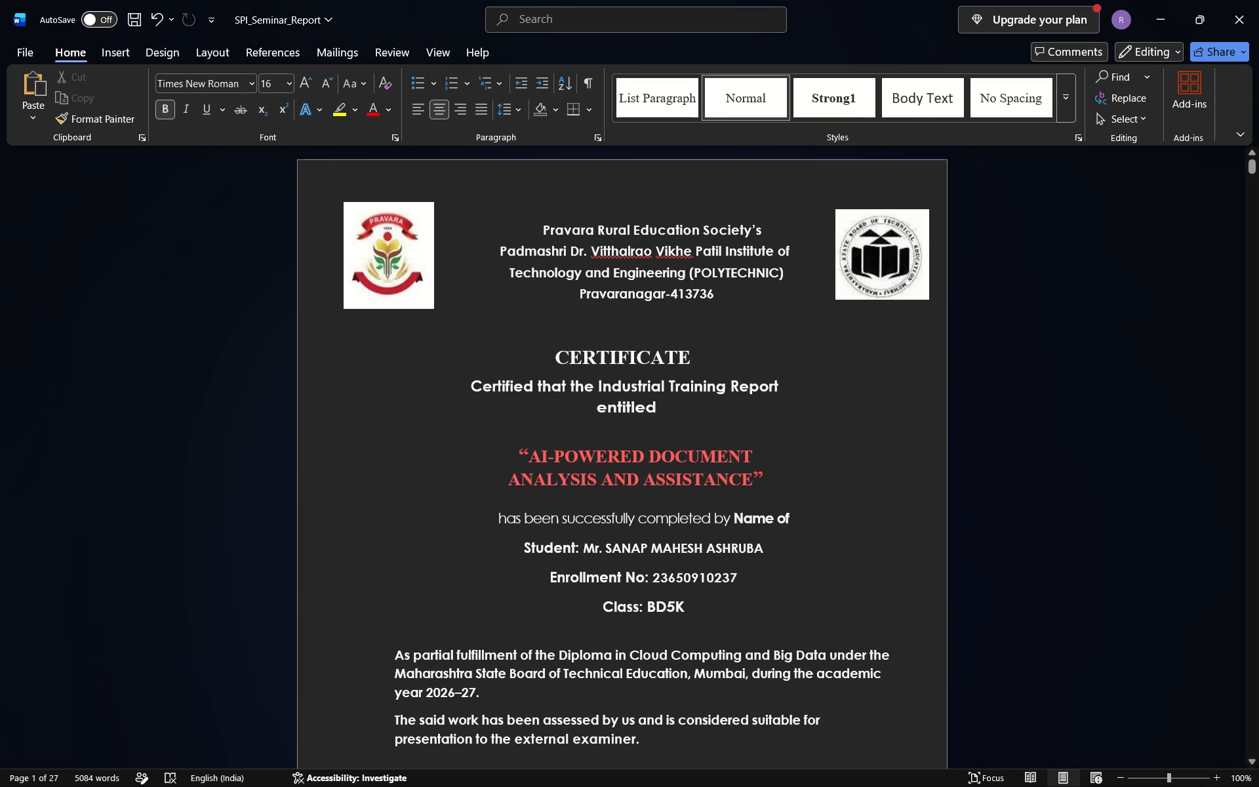
left_click(332, 195)
left_click(113, 54)
left_click(986, 119)
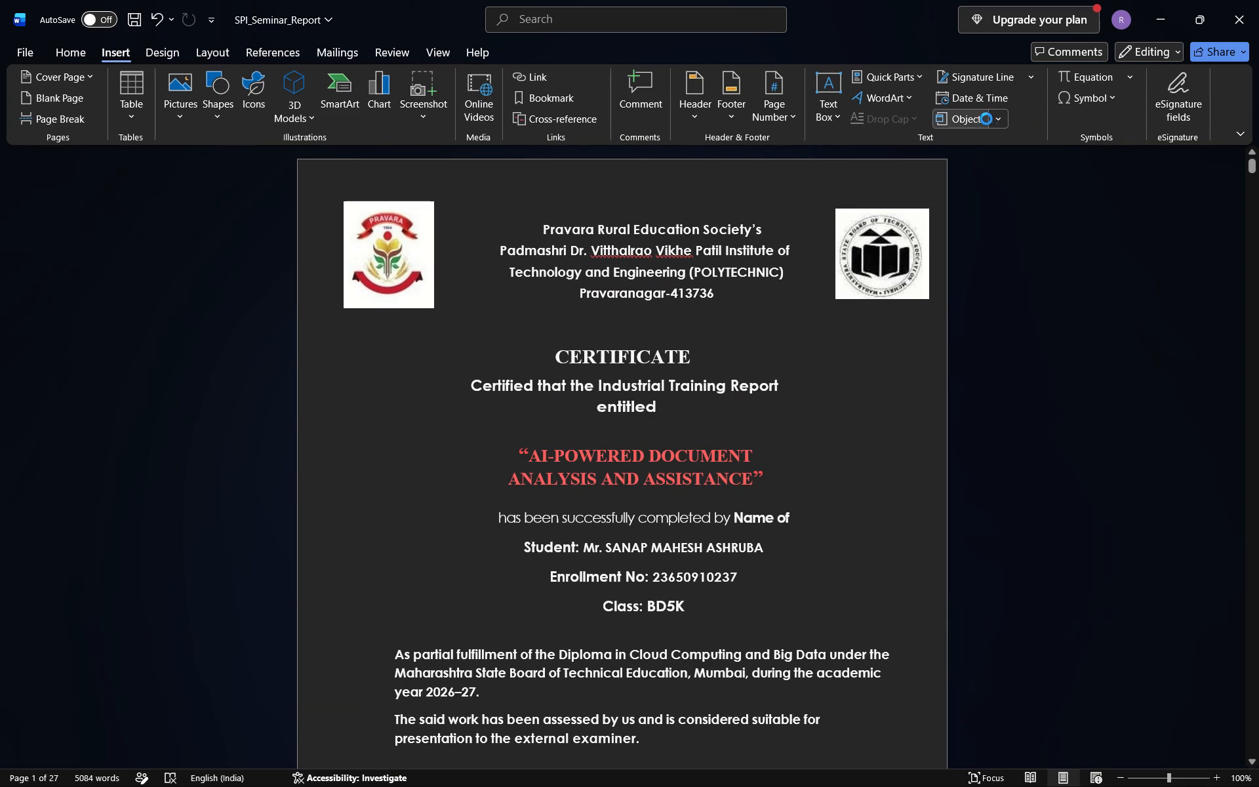
left_click(998, 119)
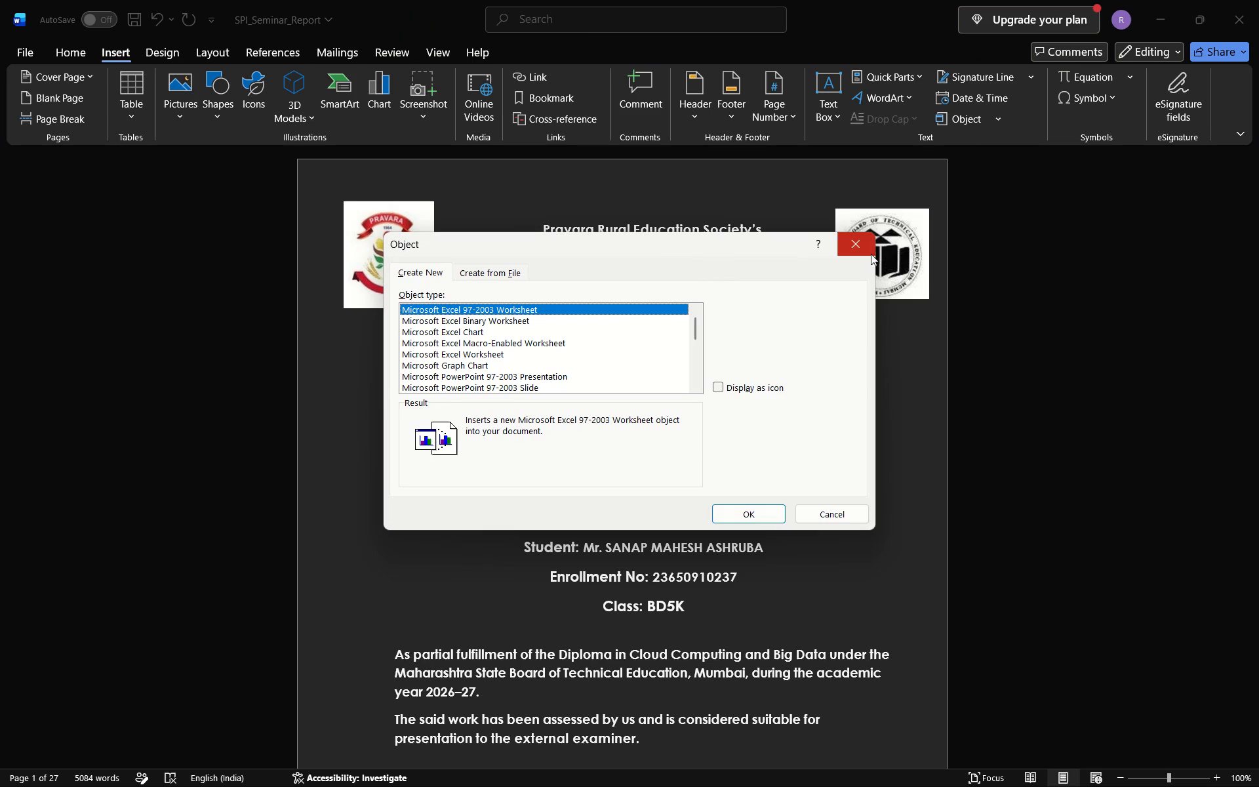
left_click(864, 246)
left_click(998, 121)
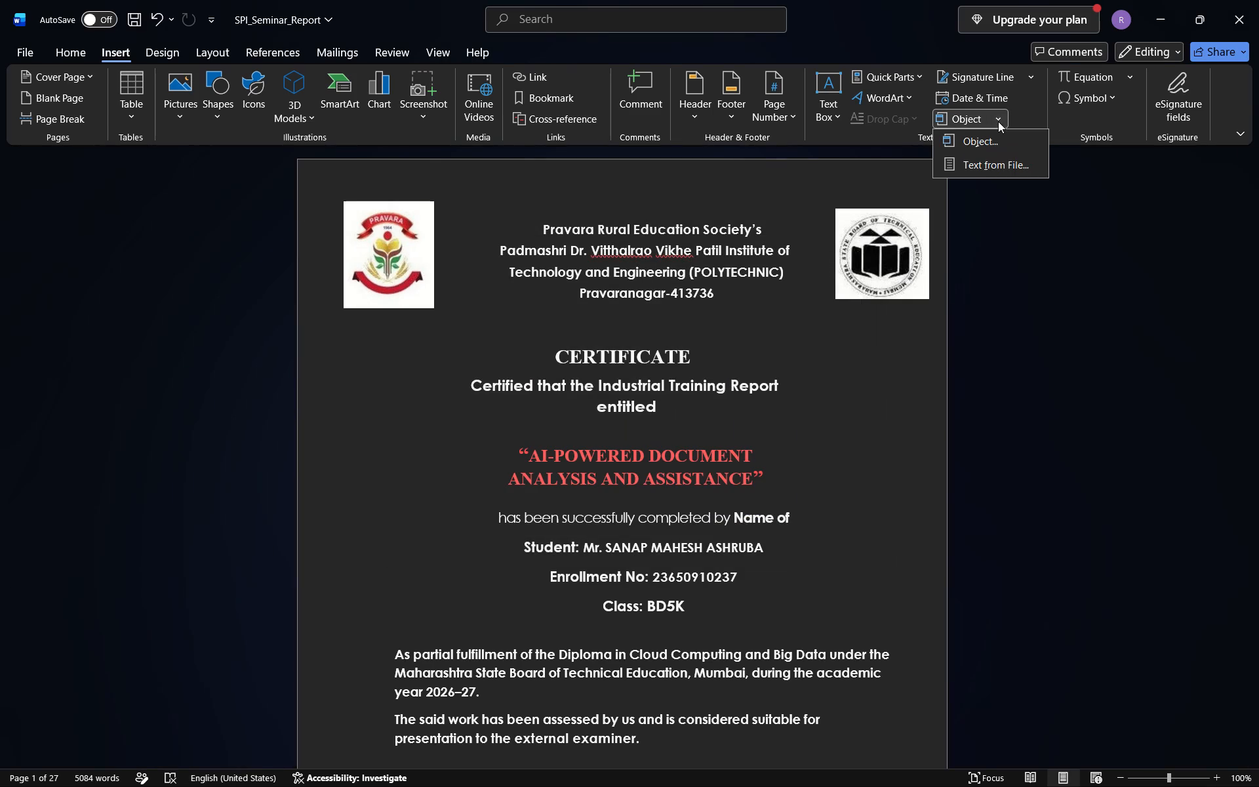
left_click(999, 171)
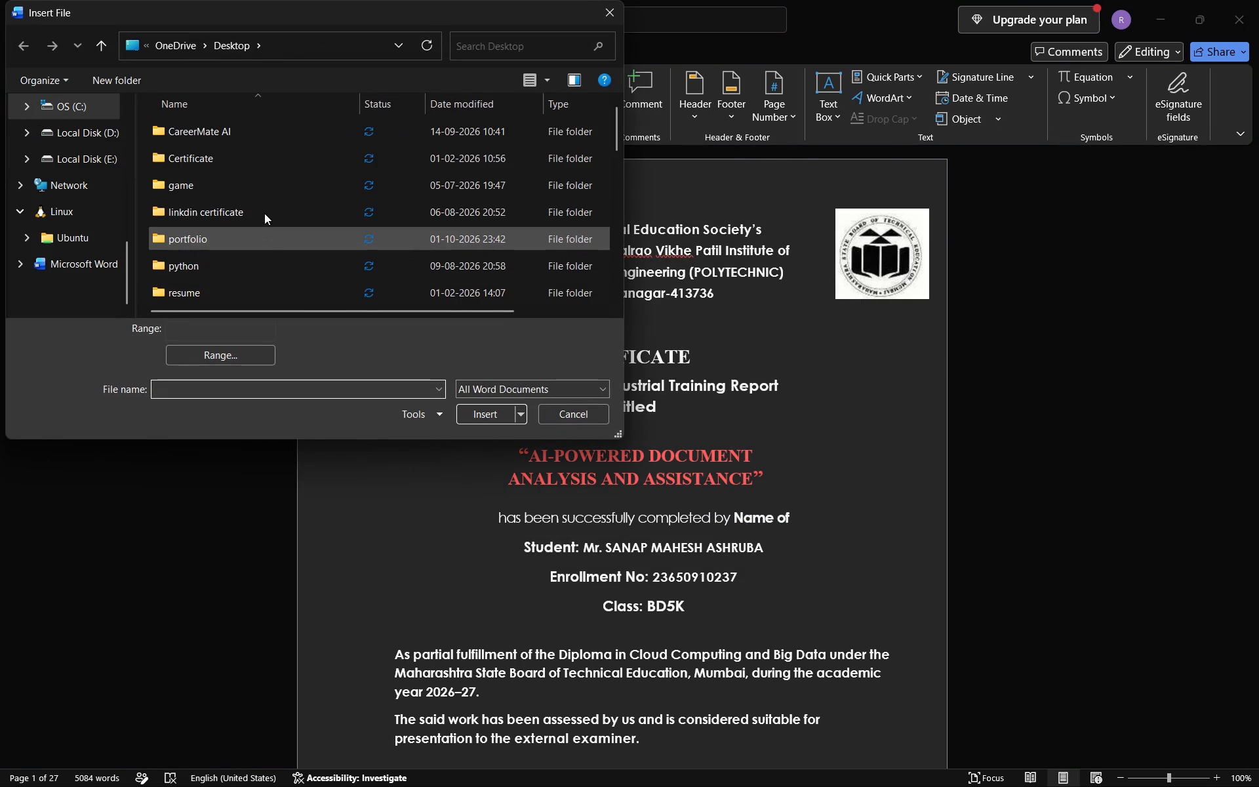
type("123")
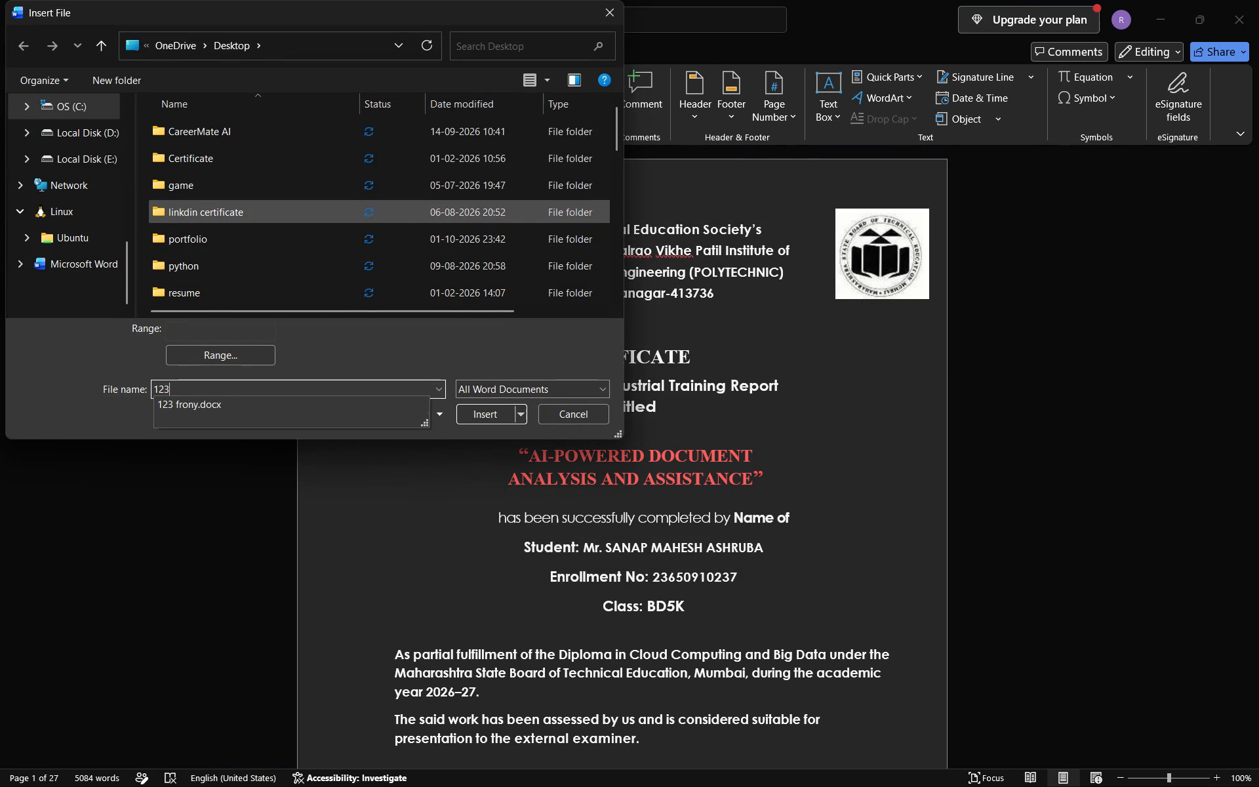
key("BackSpace")
key("BackSpace")
key("BackSpace")
key("BackSpace")
key("BackSpace")
key("BackSpace")
key("BackSpace")
key("BackSpace")
key("BackSpace")
key("BackSpace")
key("BackSpace")
key("BackSpace")
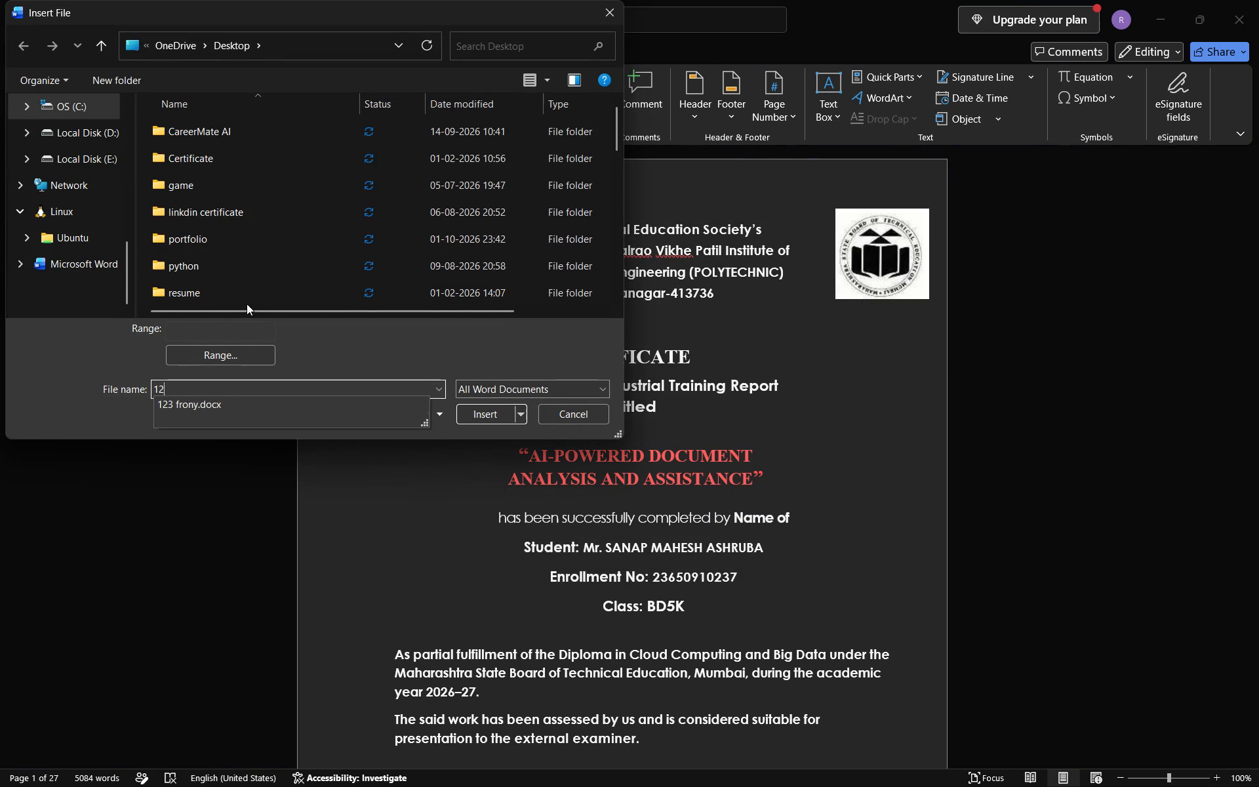
scroll(266, 212, "down", 3)
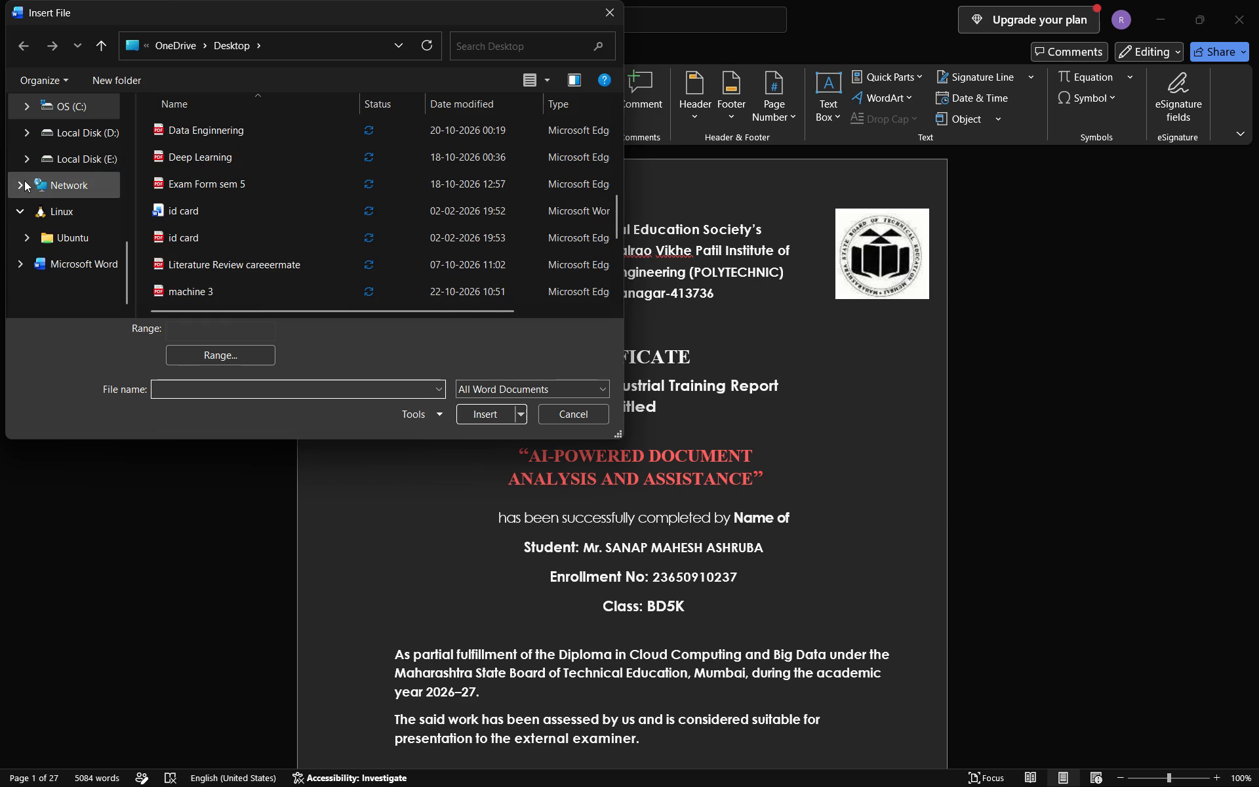
scroll(24, 178, "up", 6)
left_click(76, 237)
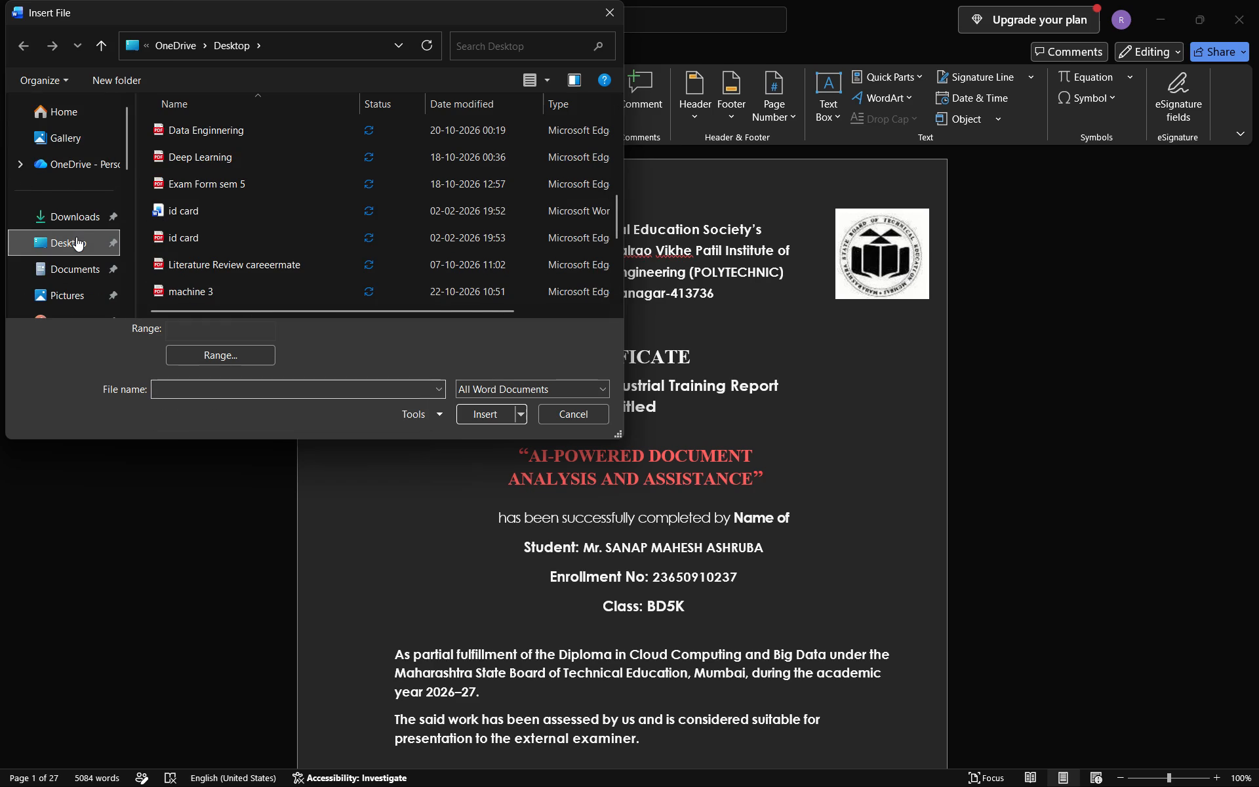
scroll(240, 241, "down", 8)
scroll(240, 241, "up", 1)
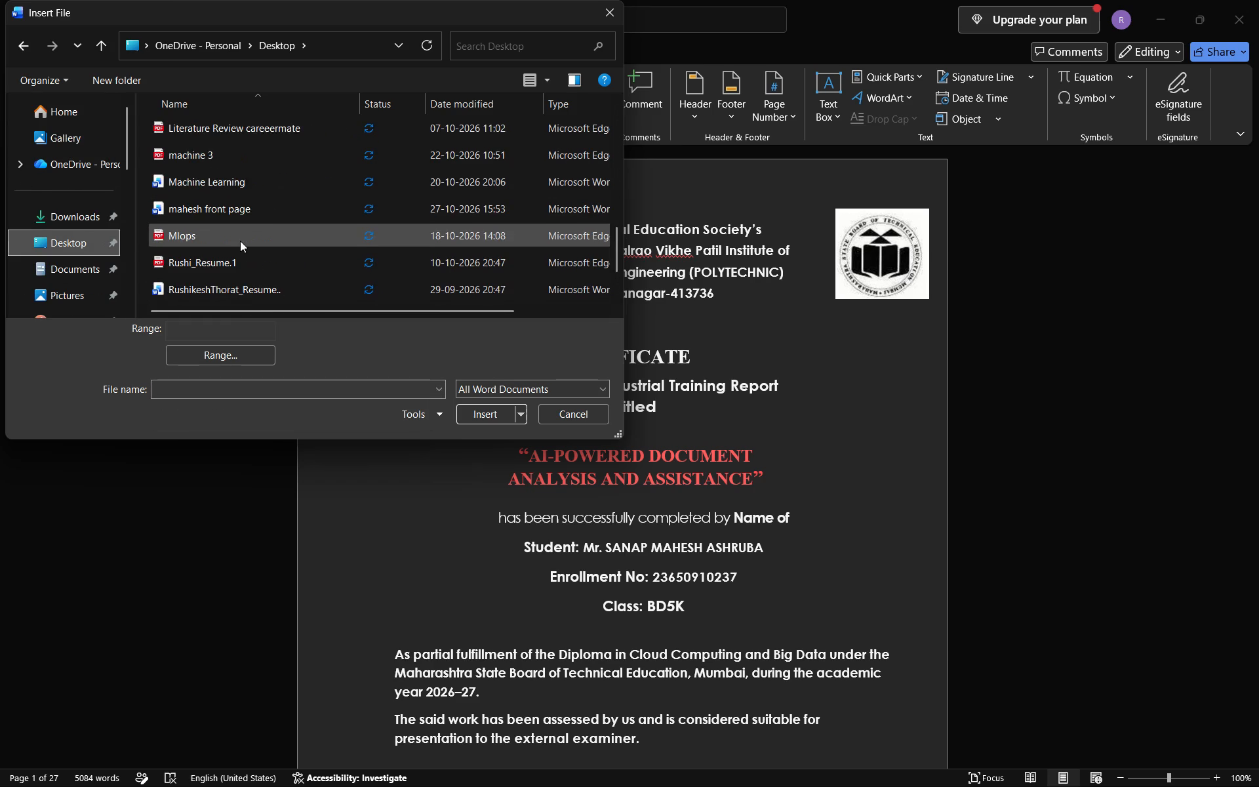
scroll(240, 241, "up", 2)
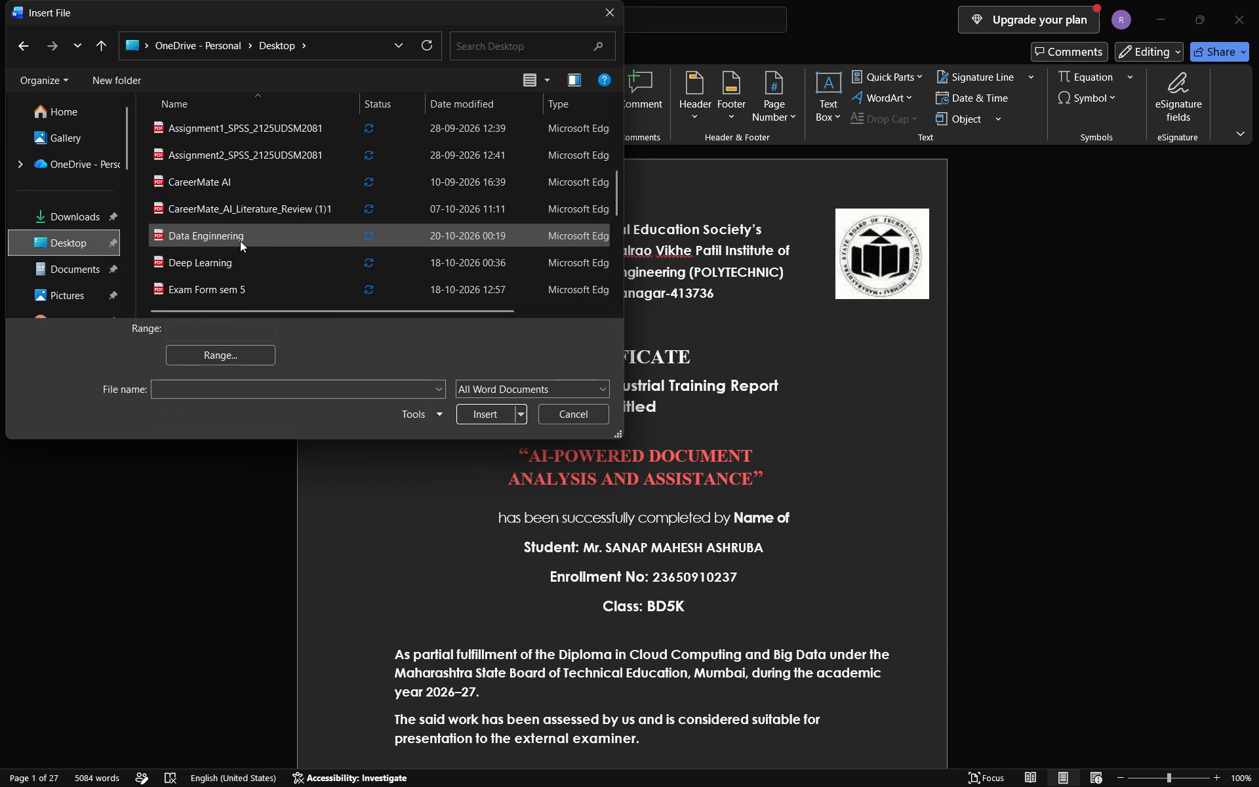
scroll(240, 241, "up", 1)
scroll(243, 230, "down", 1)
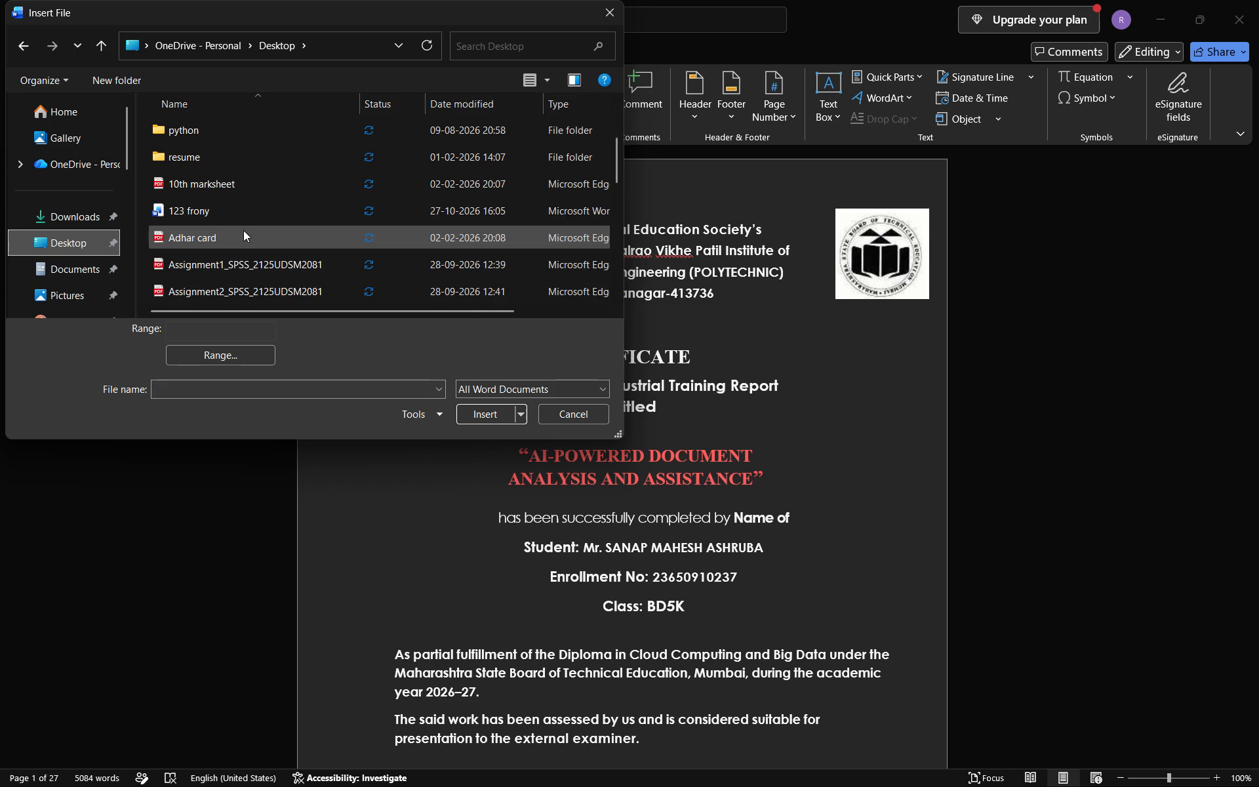
scroll(243, 230, "down", 1)
left_click(220, 217)
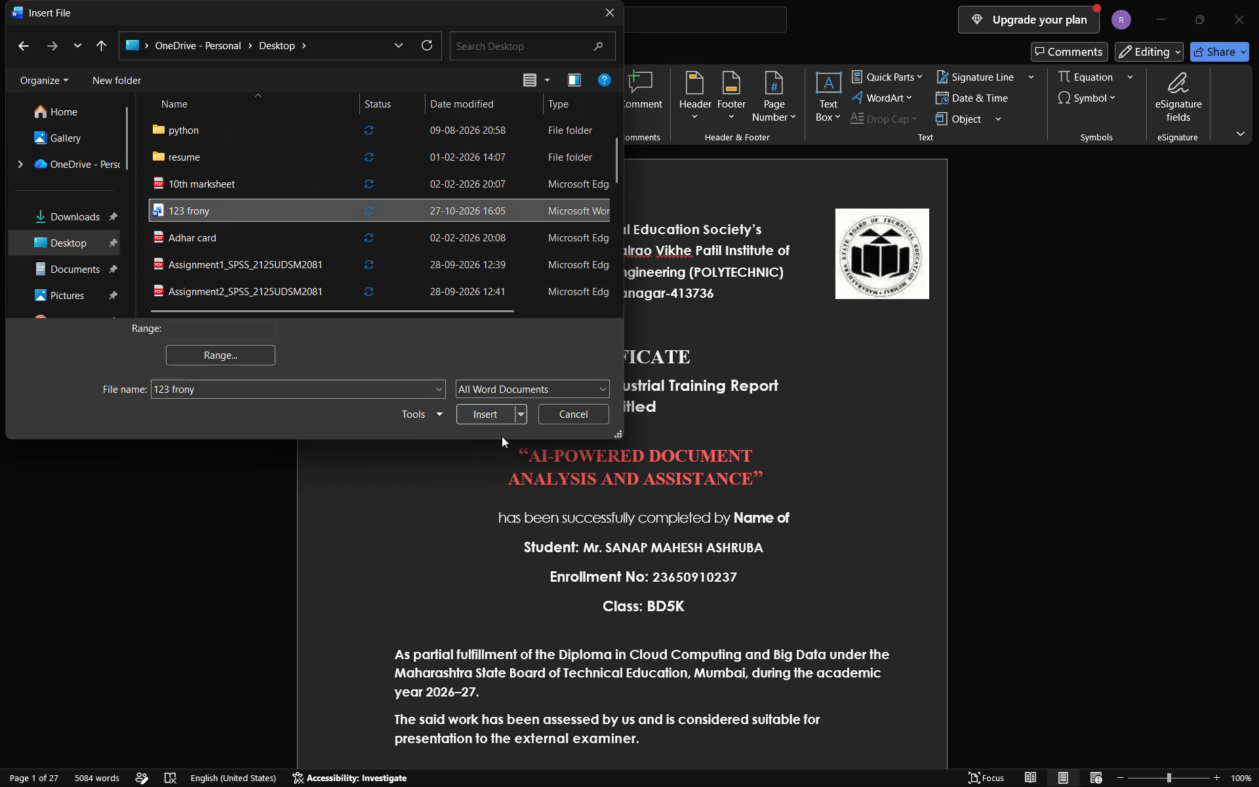
left_click(485, 413)
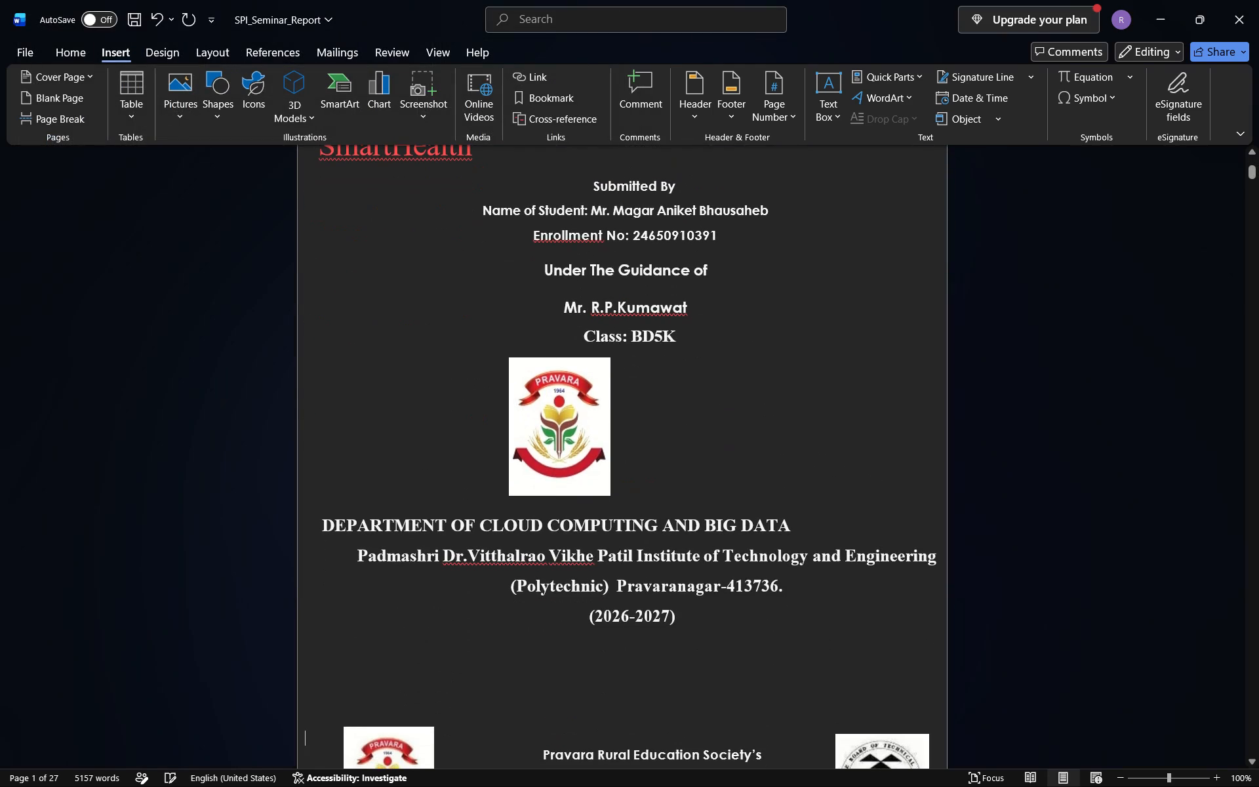
Add an empty line below "(2026-2027)" on the inserted front page so the certificate header starts on its own page.
scroll(630, 435, "up", 3)
scroll(630, 435, "down", 2)
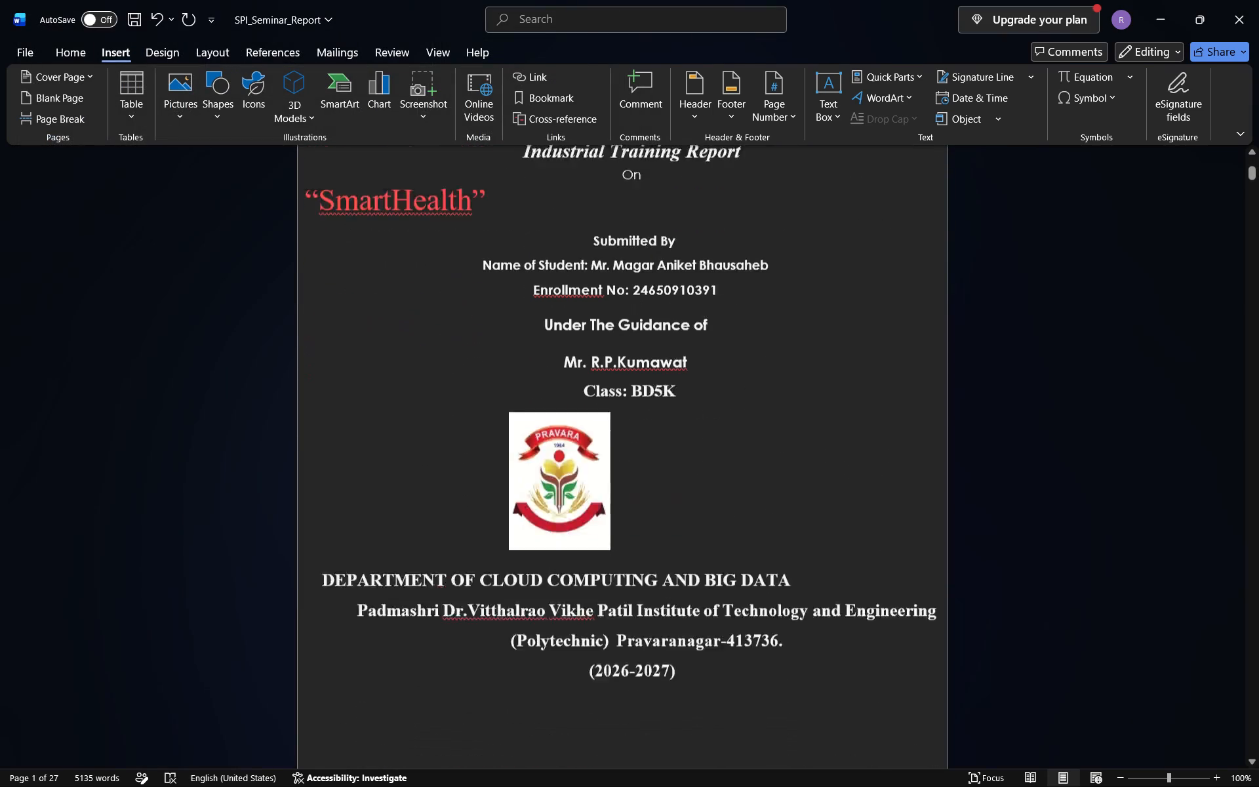
scroll(630, 435, "down", 5)
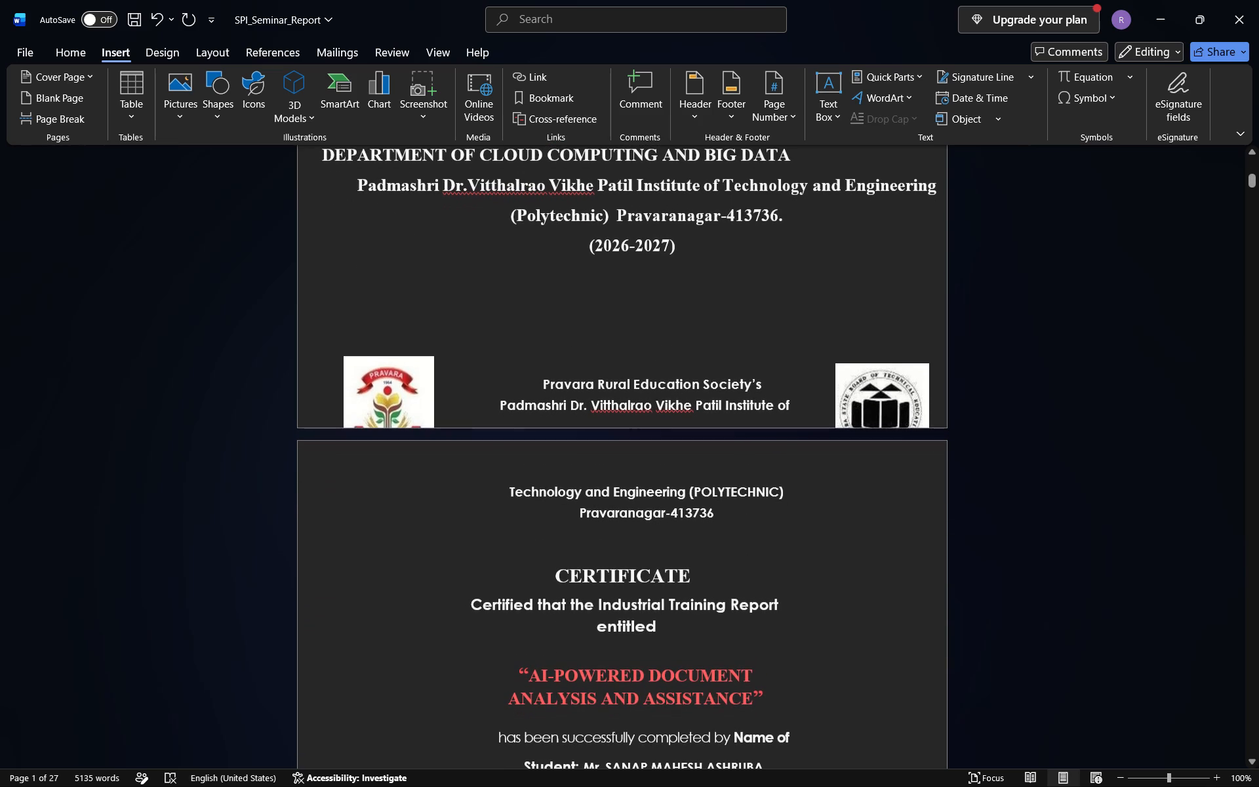
left_click(542, 269)
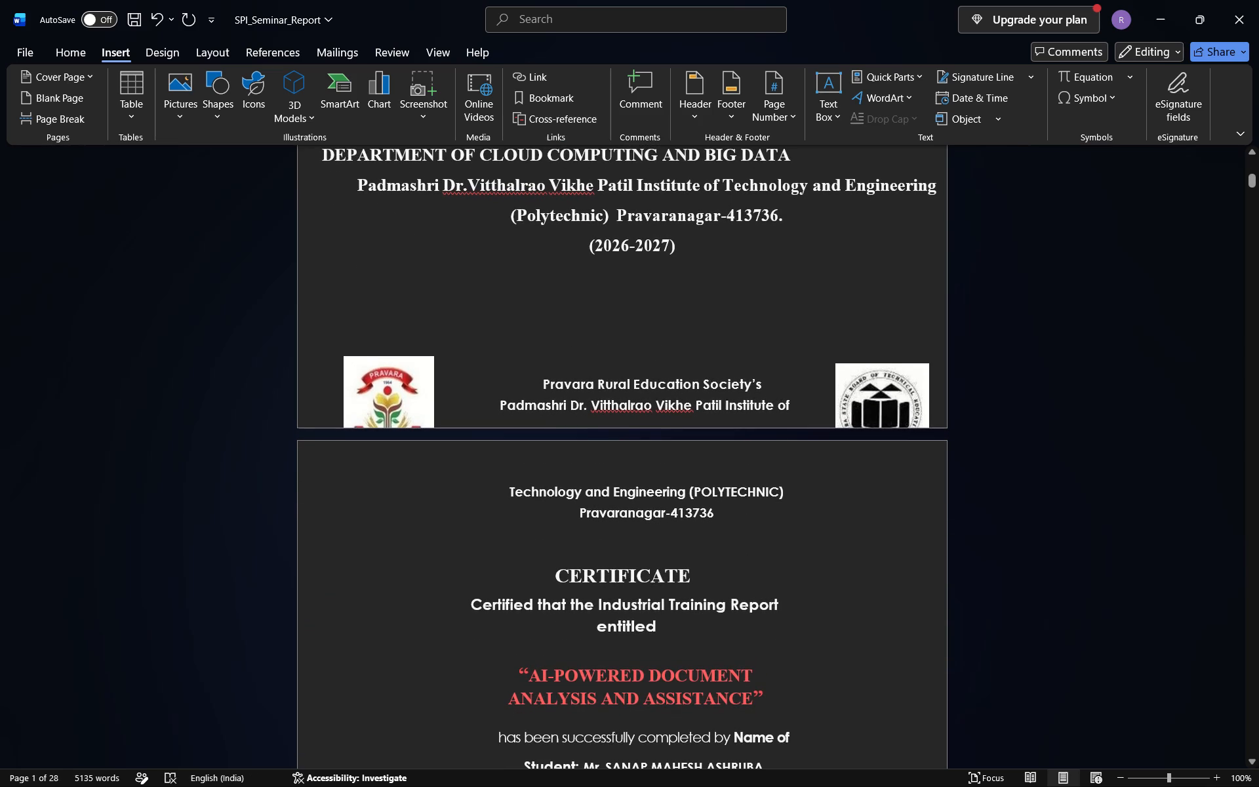
key("Return")
Widen the Pravara logo on the front page slightly, making it nearly square.
scroll(591, 464, "down", 4)
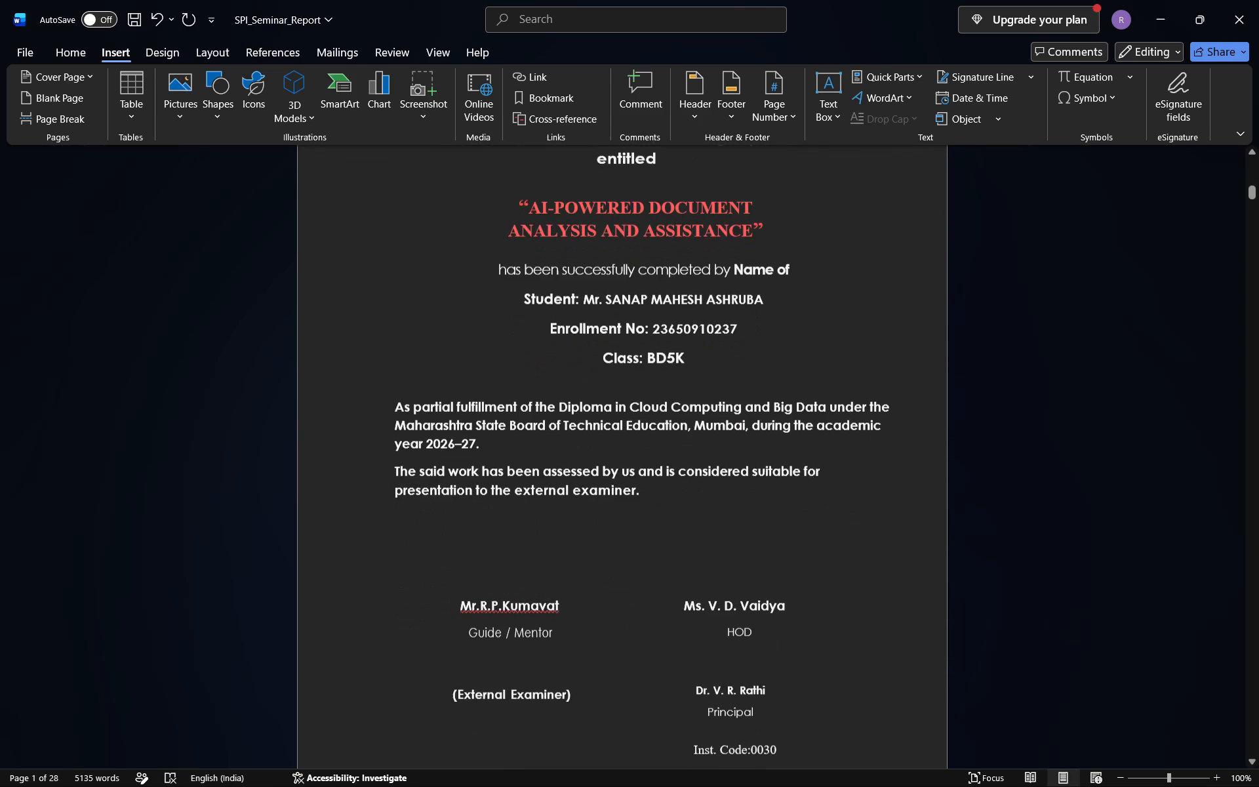
scroll(591, 464, "down", 5)
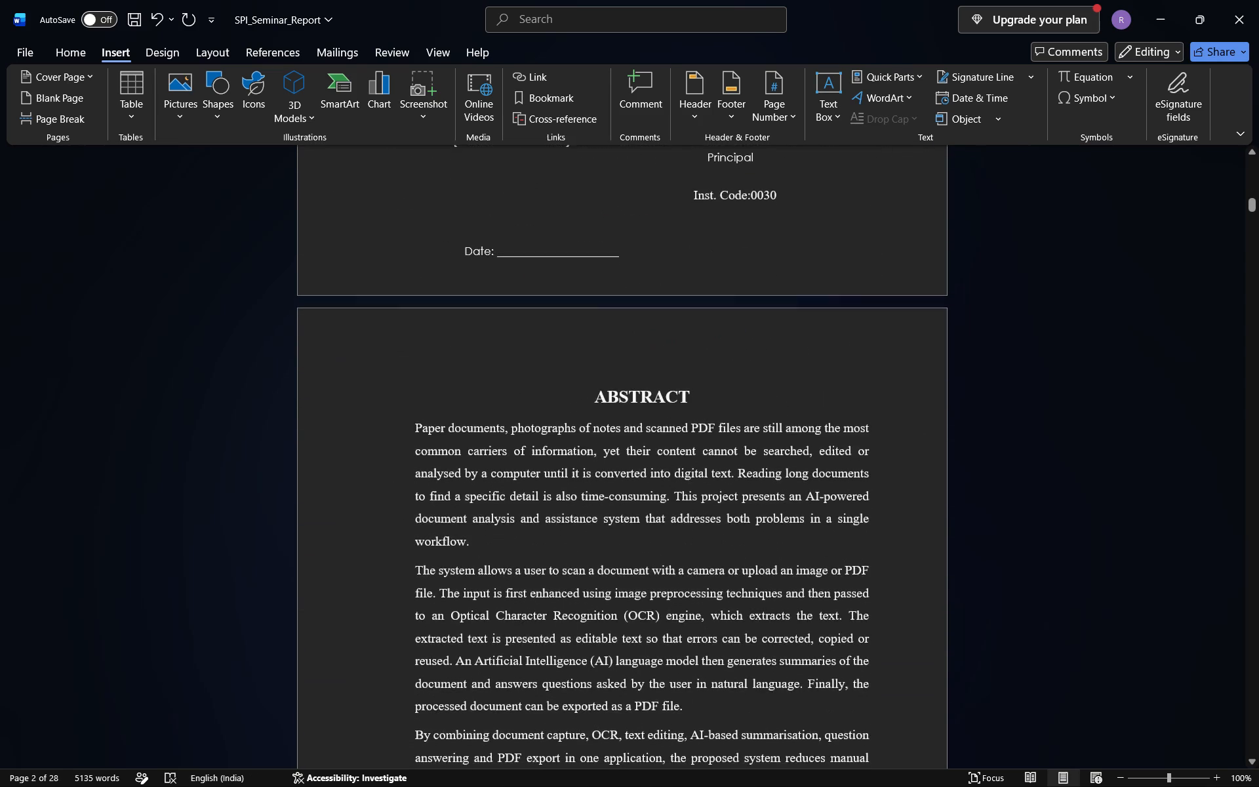
scroll(591, 464, "down", 8)
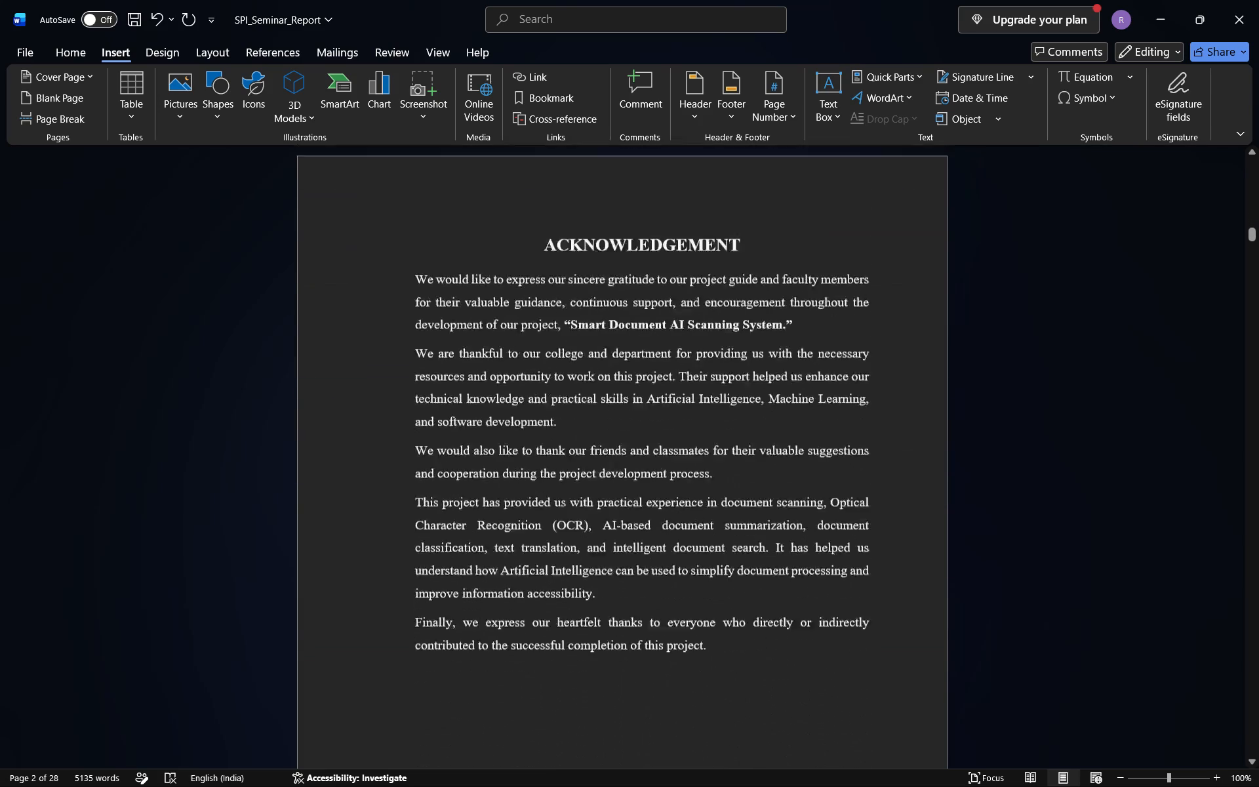
scroll(591, 464, "down", 3)
scroll(591, 464, "up", 16)
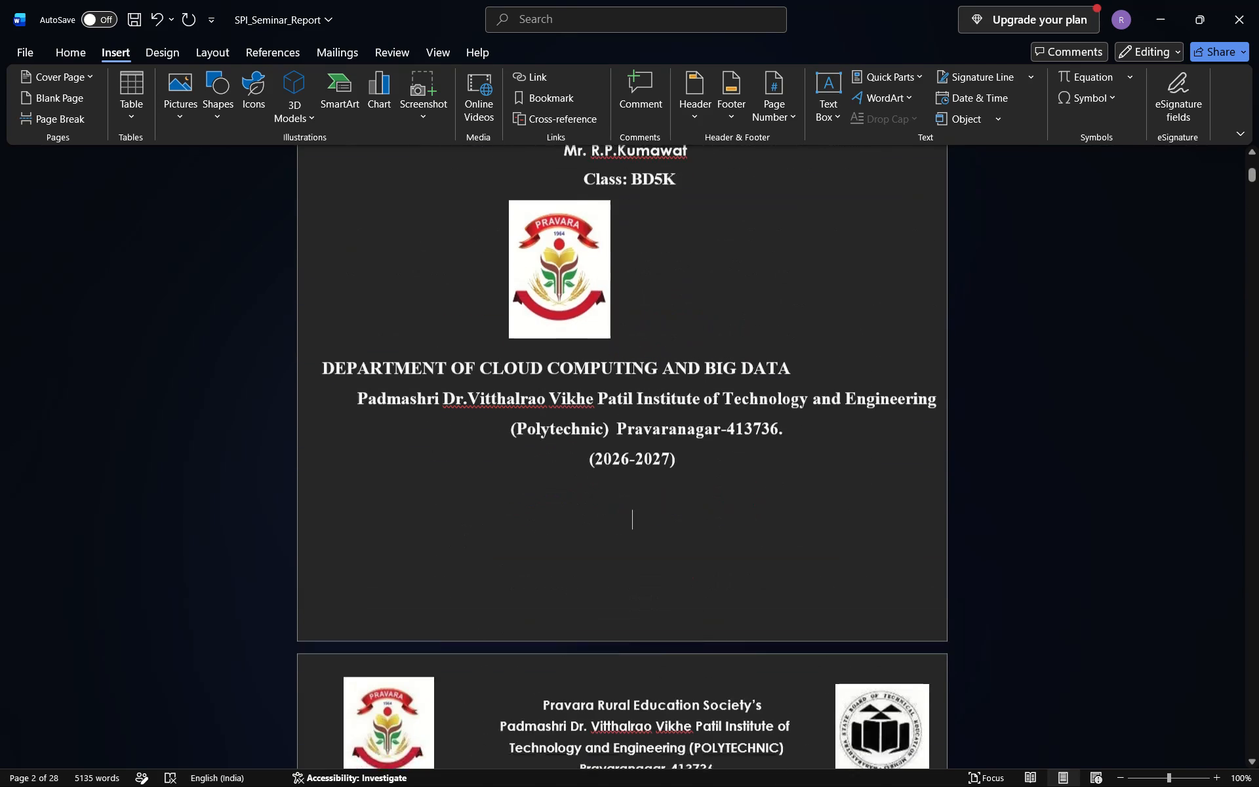
scroll(636, 318, "up", 2)
left_click(578, 504)
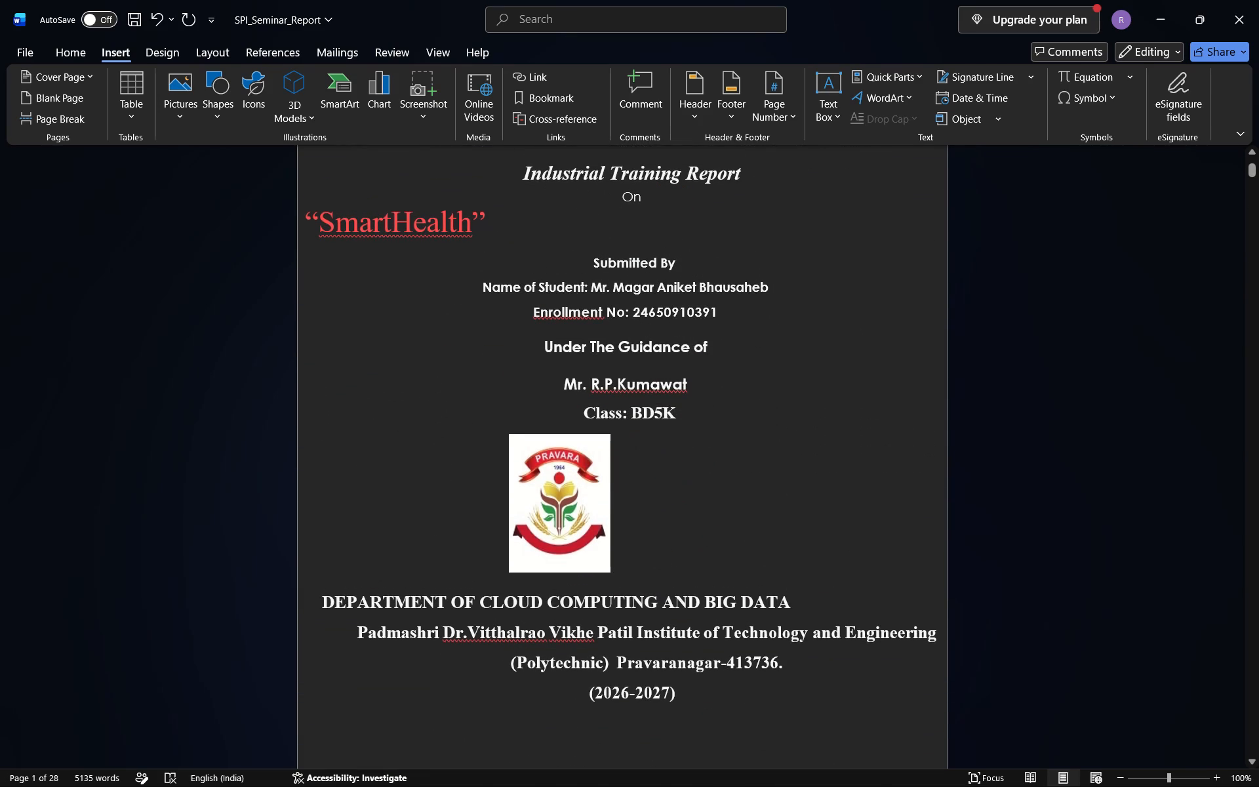
left_click_drag(574, 515, 622, 508)
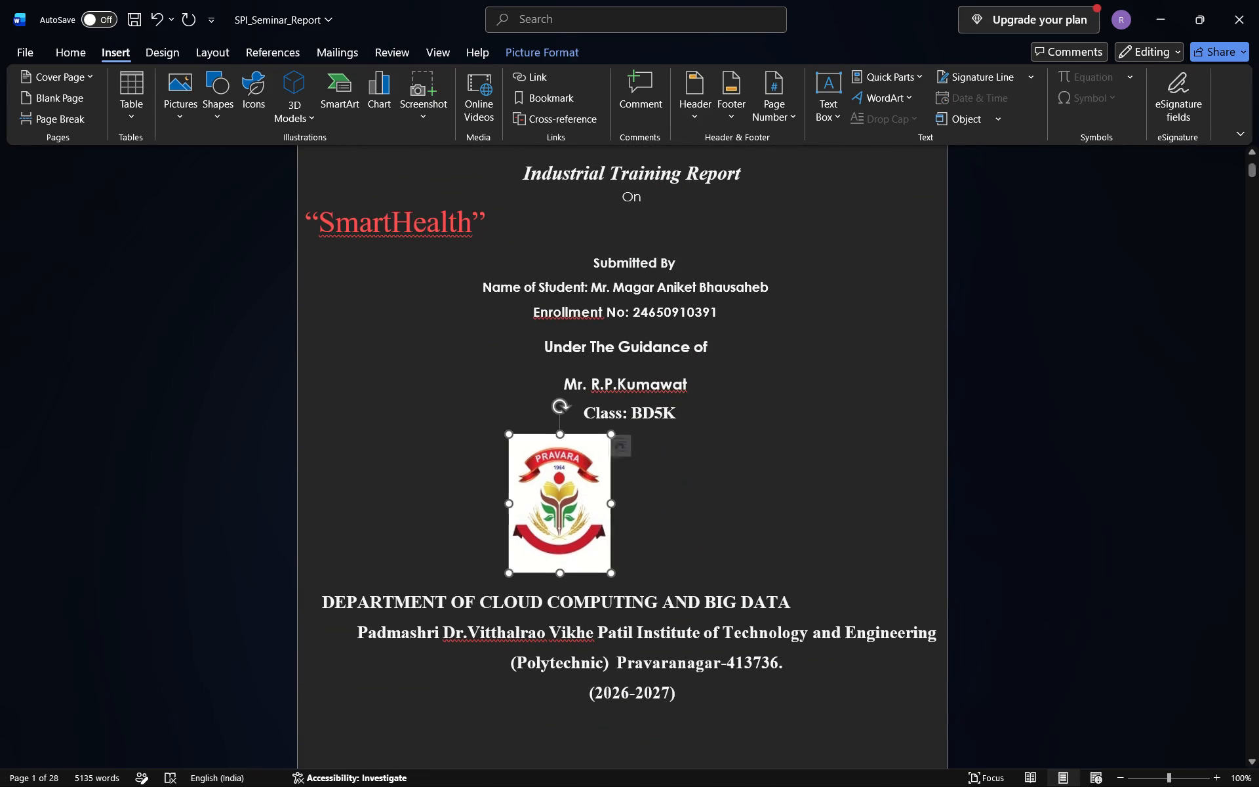
left_click_drag(612, 505, 690, 503)
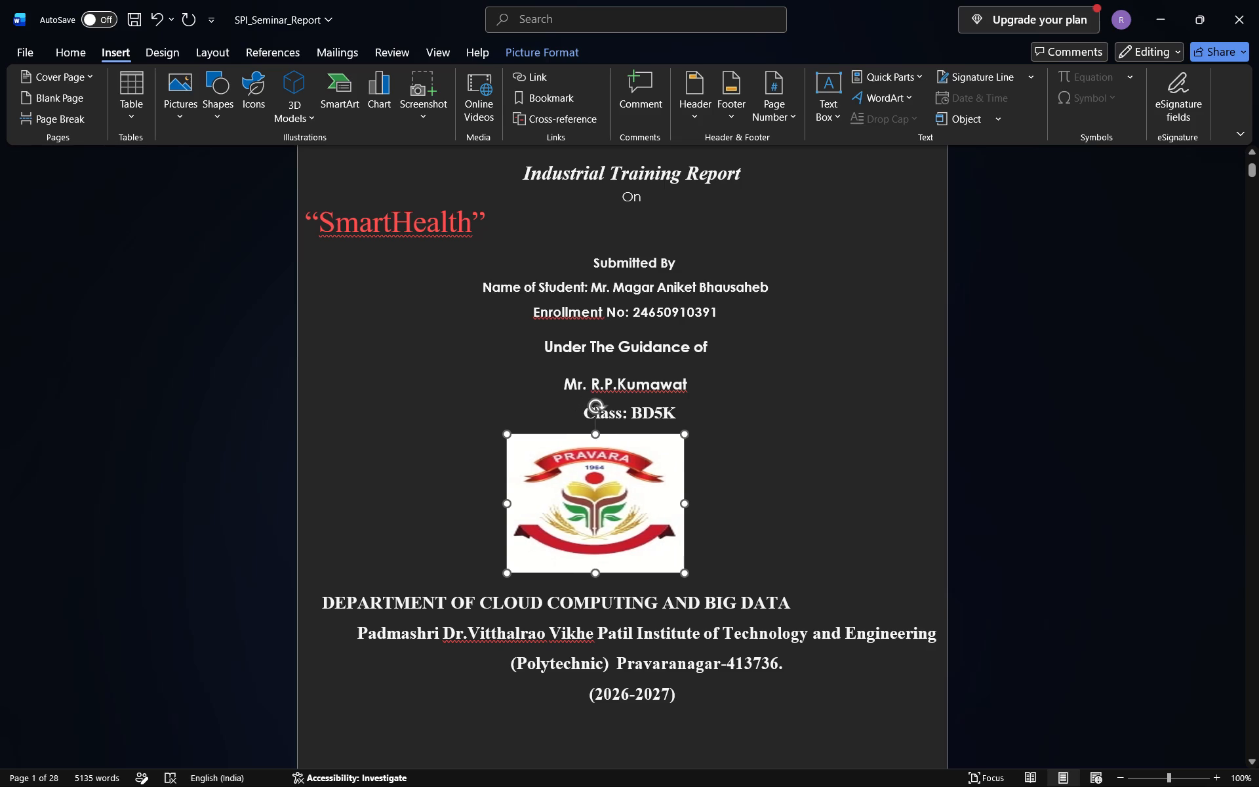
left_click_drag(690, 503, 679, 506)
left_click_drag(506, 504, 532, 500)
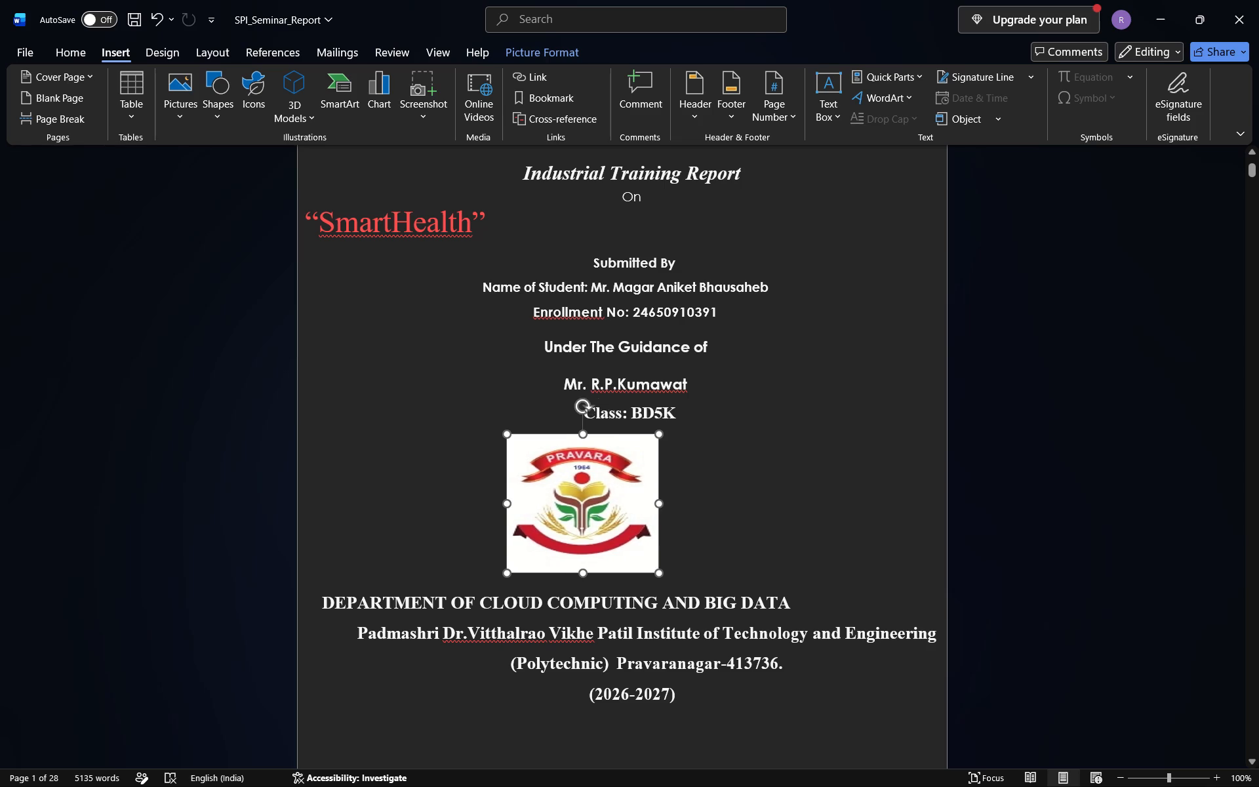
left_click_drag(532, 500, 561, 500)
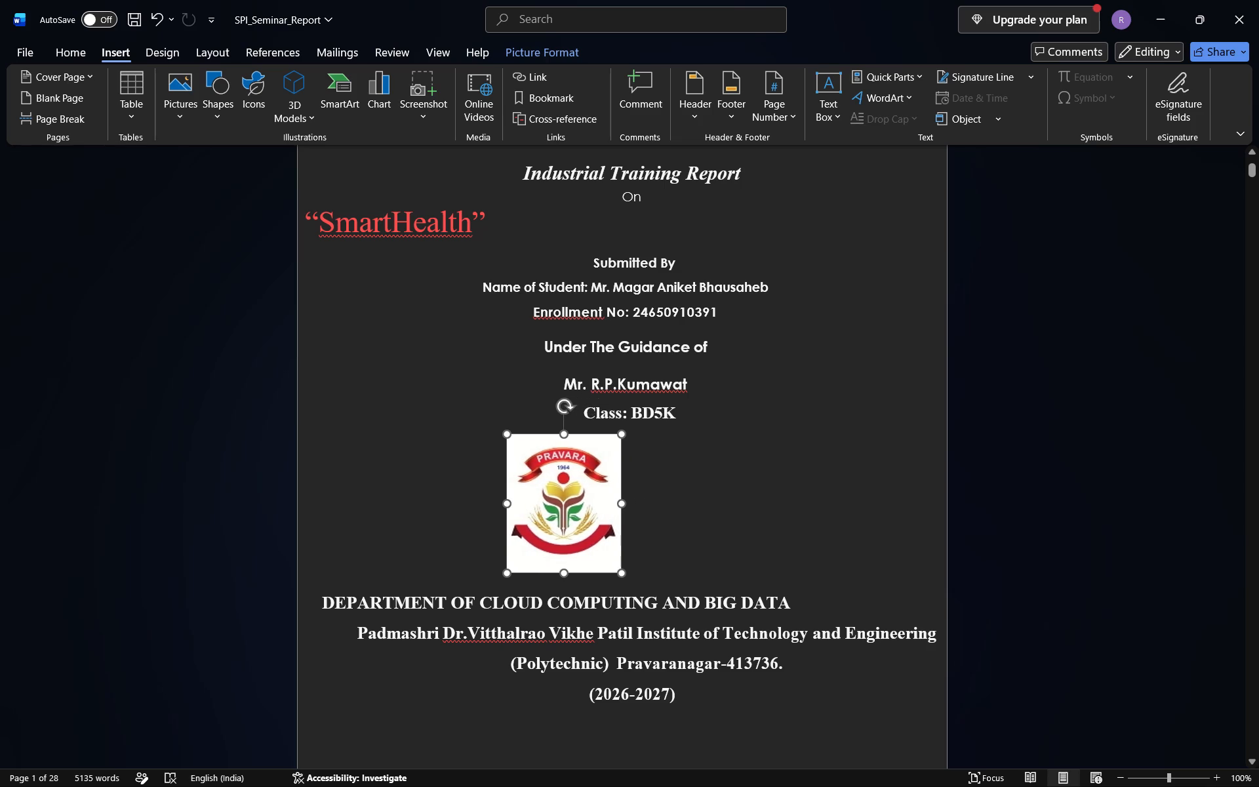
left_click_drag(561, 500, 548, 500)
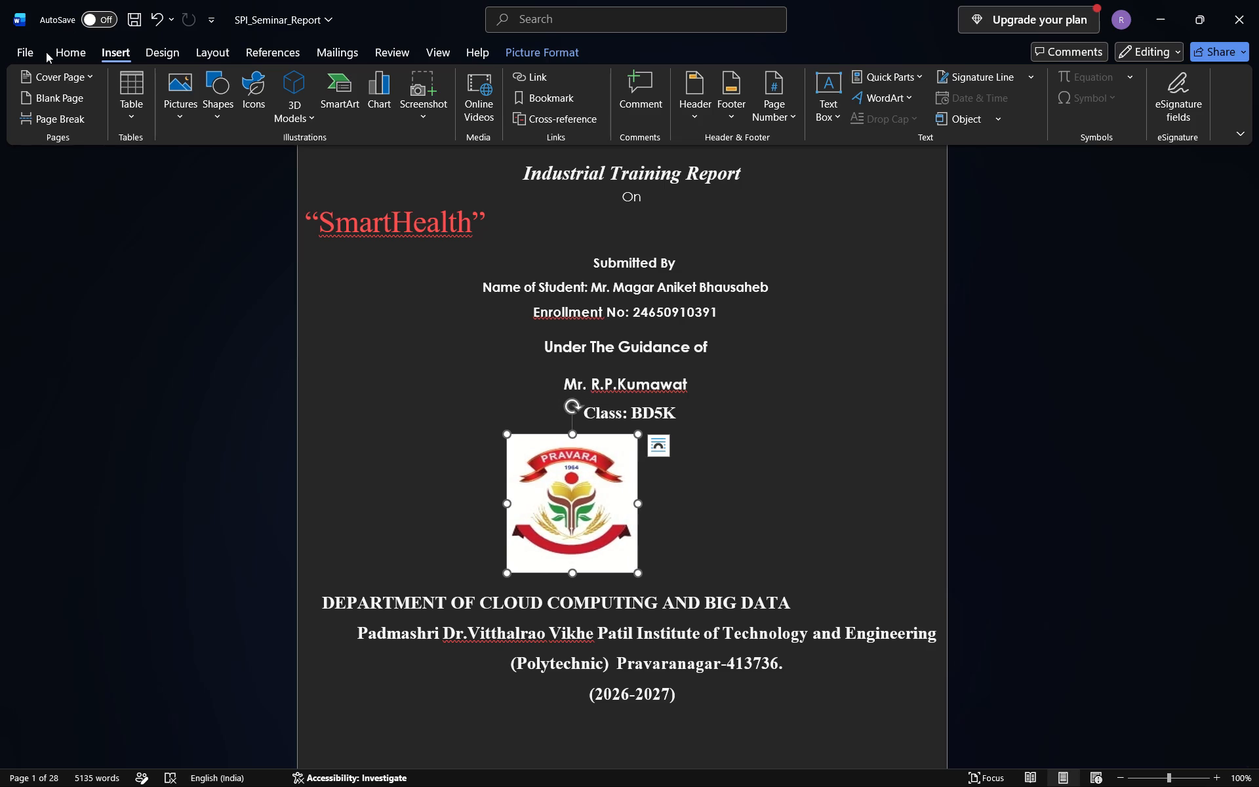
Centre-align the Pravara logo below the class line on the front page.
left_click(59, 49)
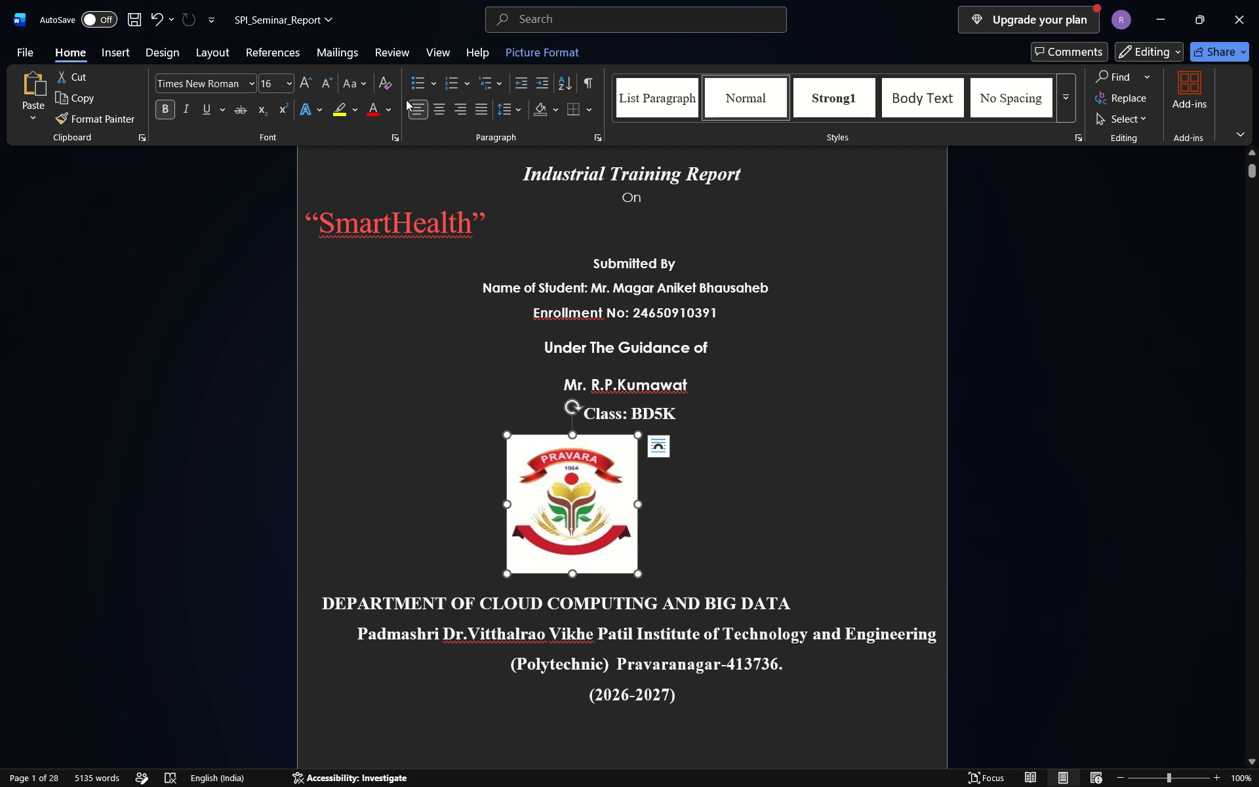
left_click(437, 104)
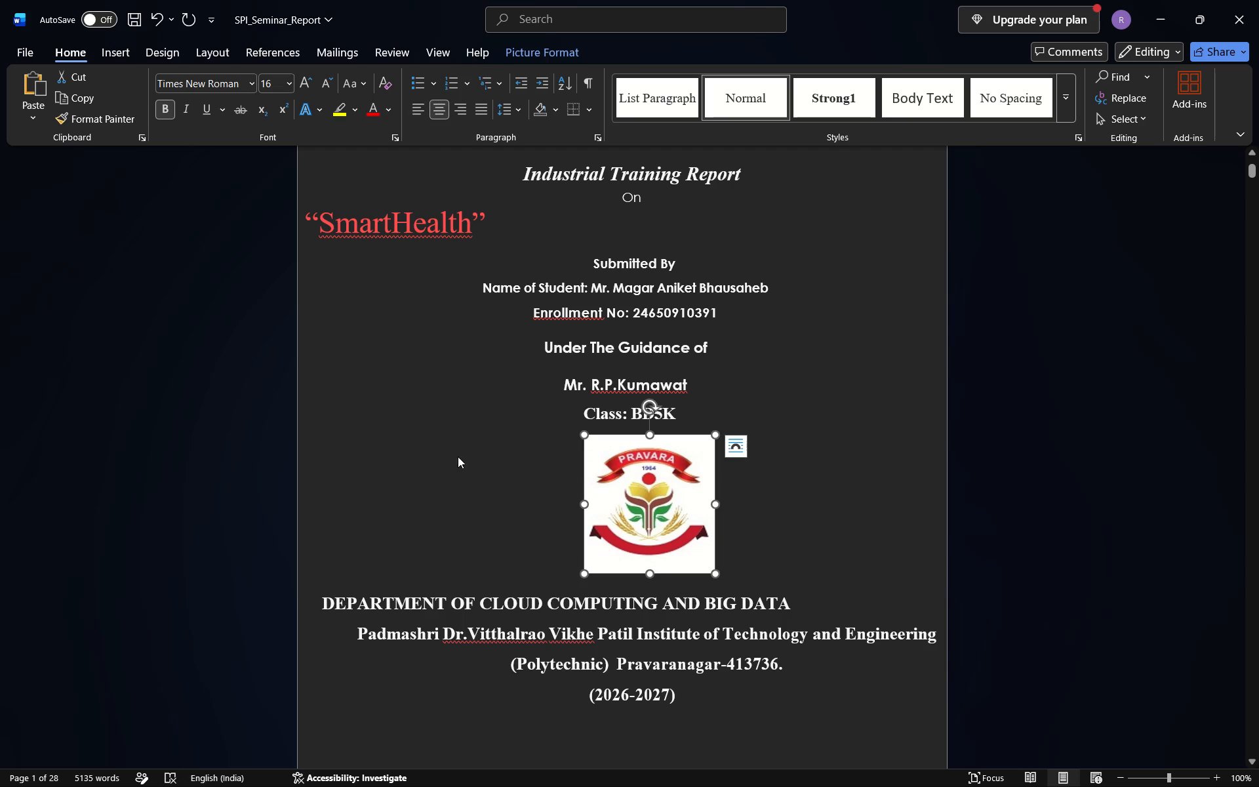
left_click(458, 456)
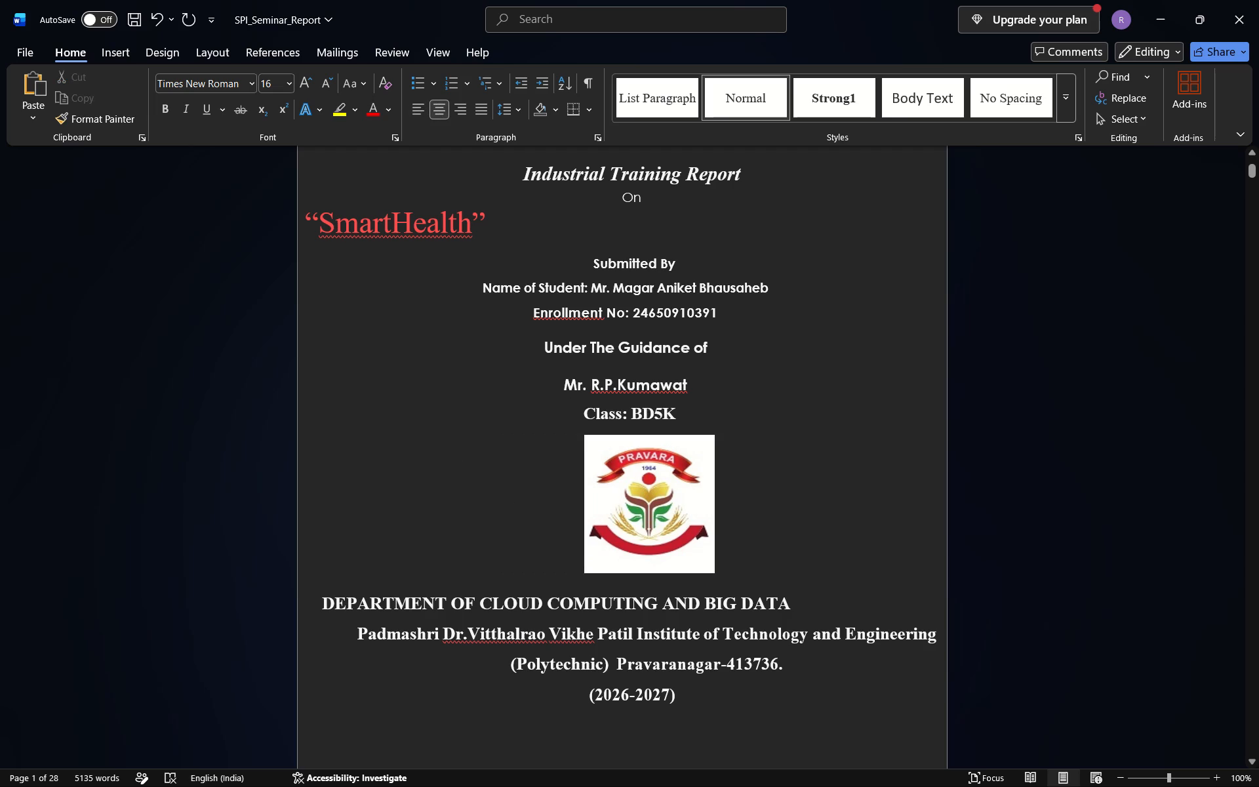
Insert spaces before the red "SmartHealth" title to shift it to the middle of the line, under "On".
scroll(479, 306, "up", 1)
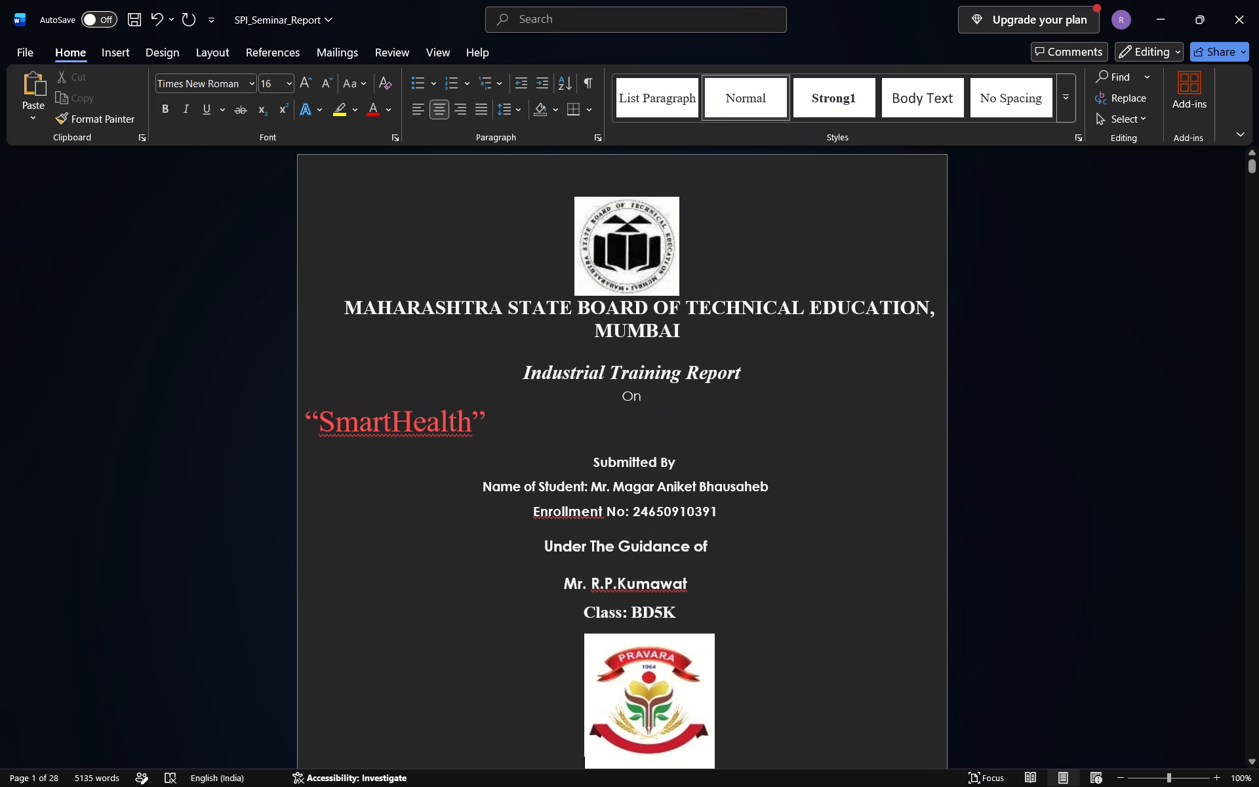
left_click(306, 411)
key("space")
key("space")
key("space")
key("space")
key("space")
key("space")
key("space")
key("space")
key("space")
key("space")
key("space")
key("space")
key("space")
key("space")
key("space")
key("space")
key("space")
key("space")
key("space")
key("space")
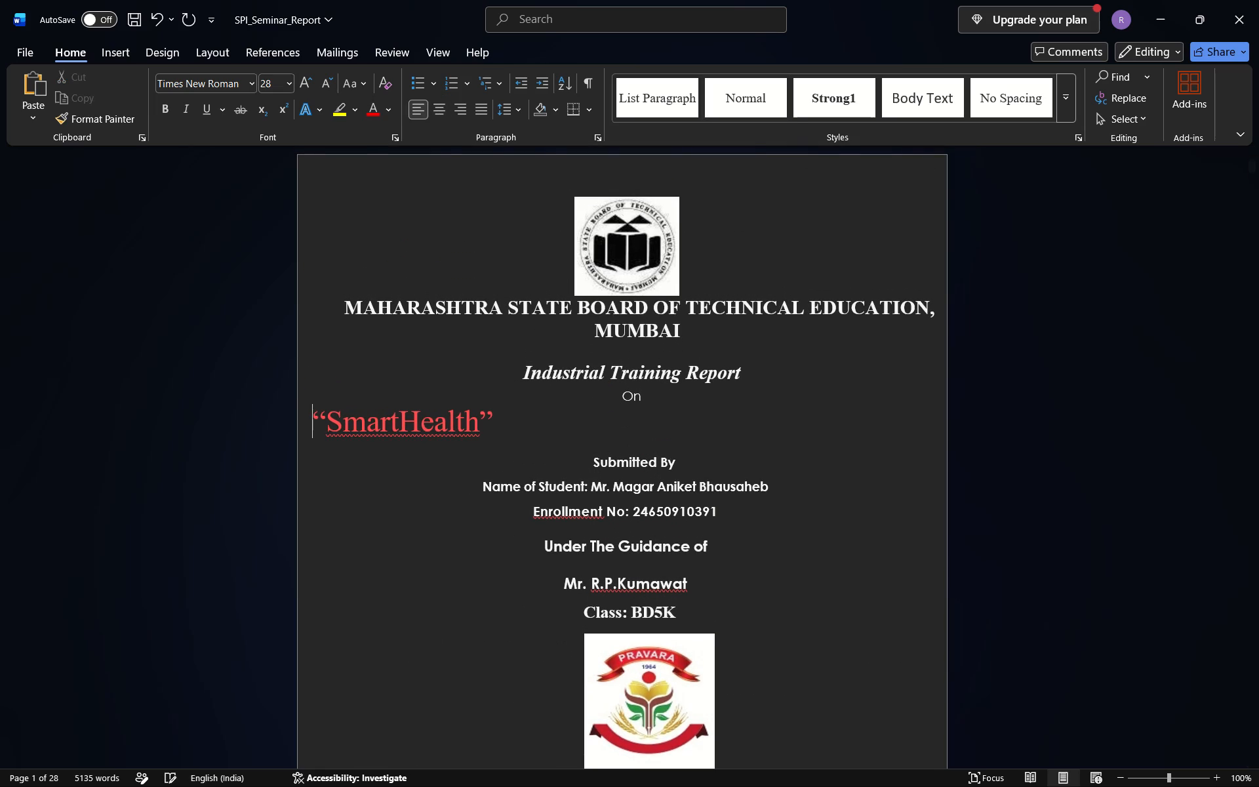
key("space")
key("space")
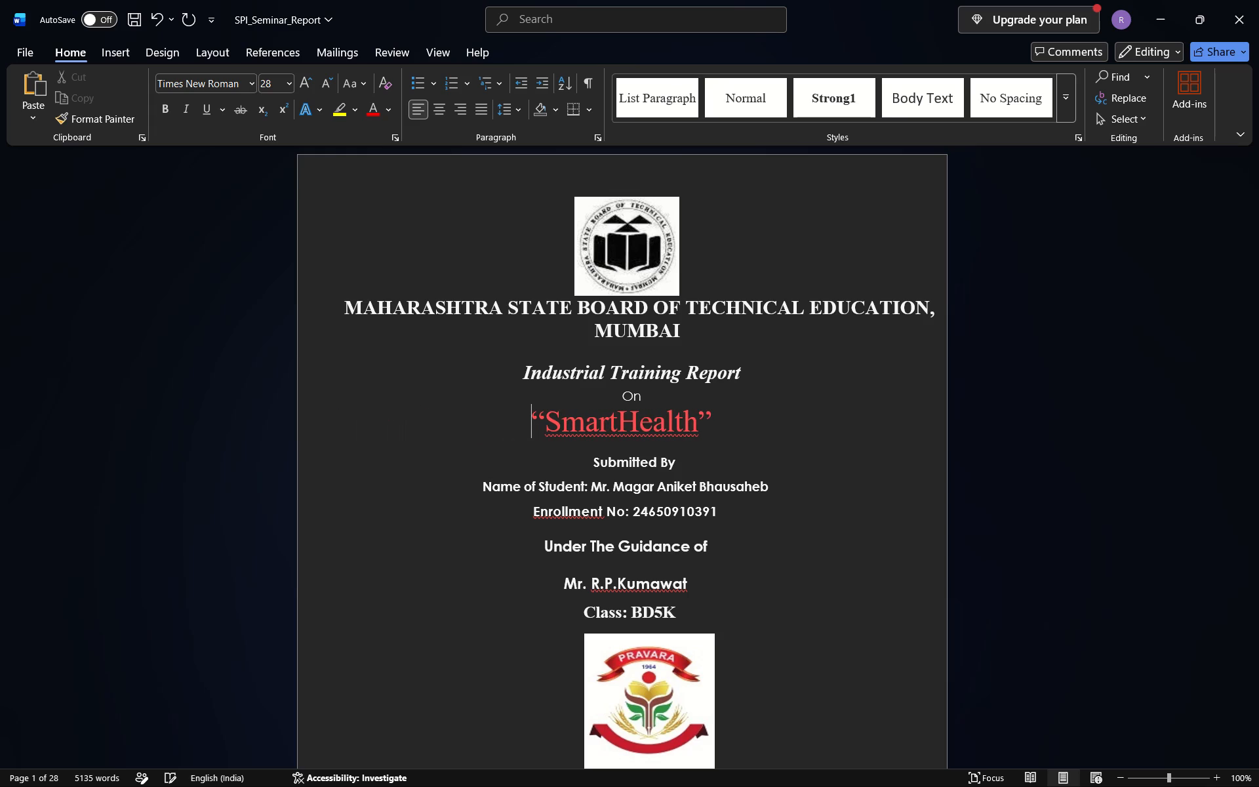
key("space")
scroll(537, 559, "down", 2)
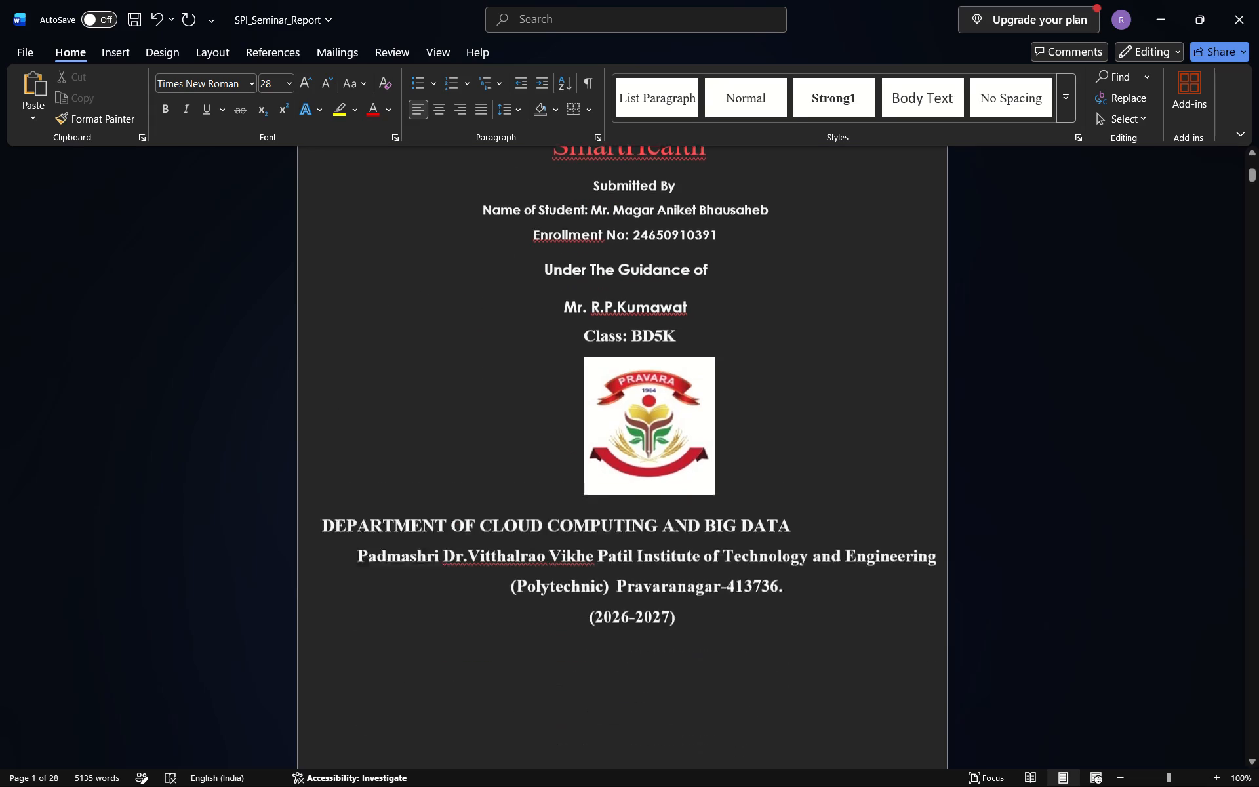
Replace "SmartHealth" inside the front page's red quotation marks with "AI-POWERED DOCUMENT ANALYSIS AND ASSISTANCE" copied from the certificate page.
scroll(537, 559, "down", 4)
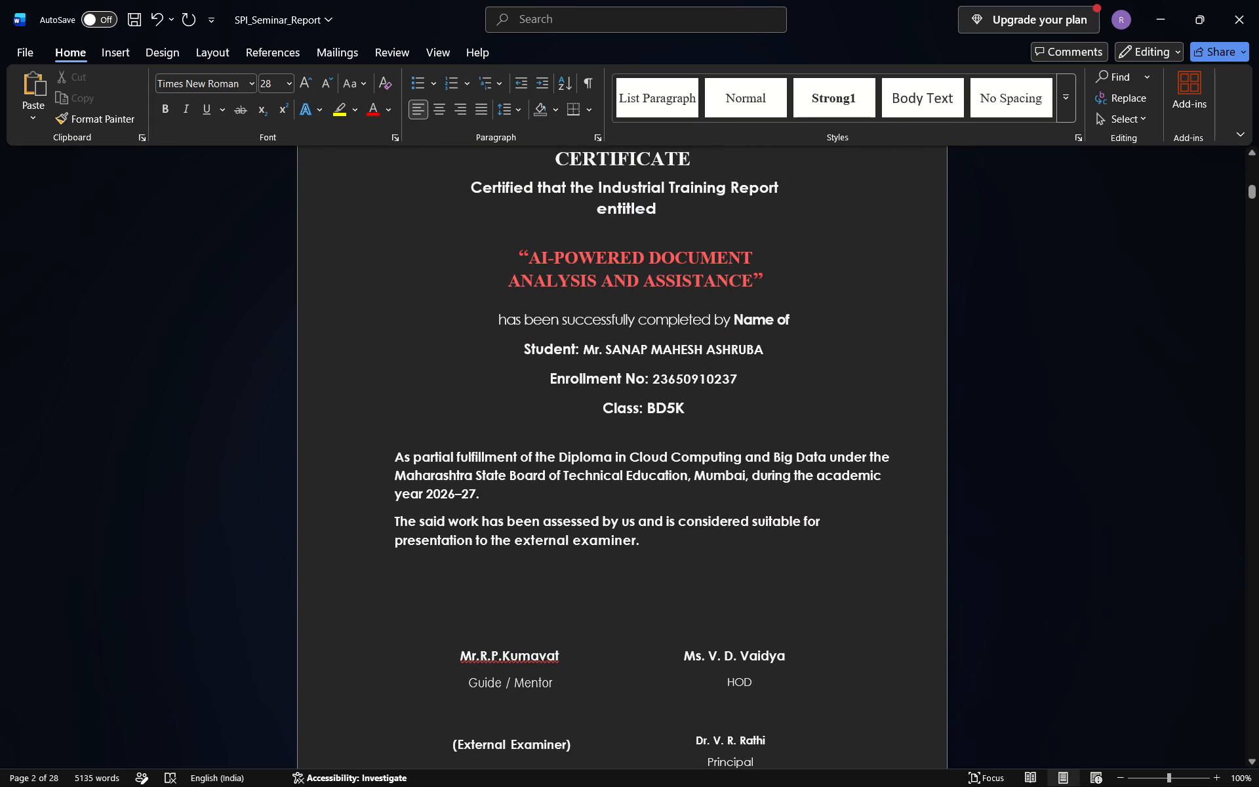
left_click_drag(755, 279, 584, 262)
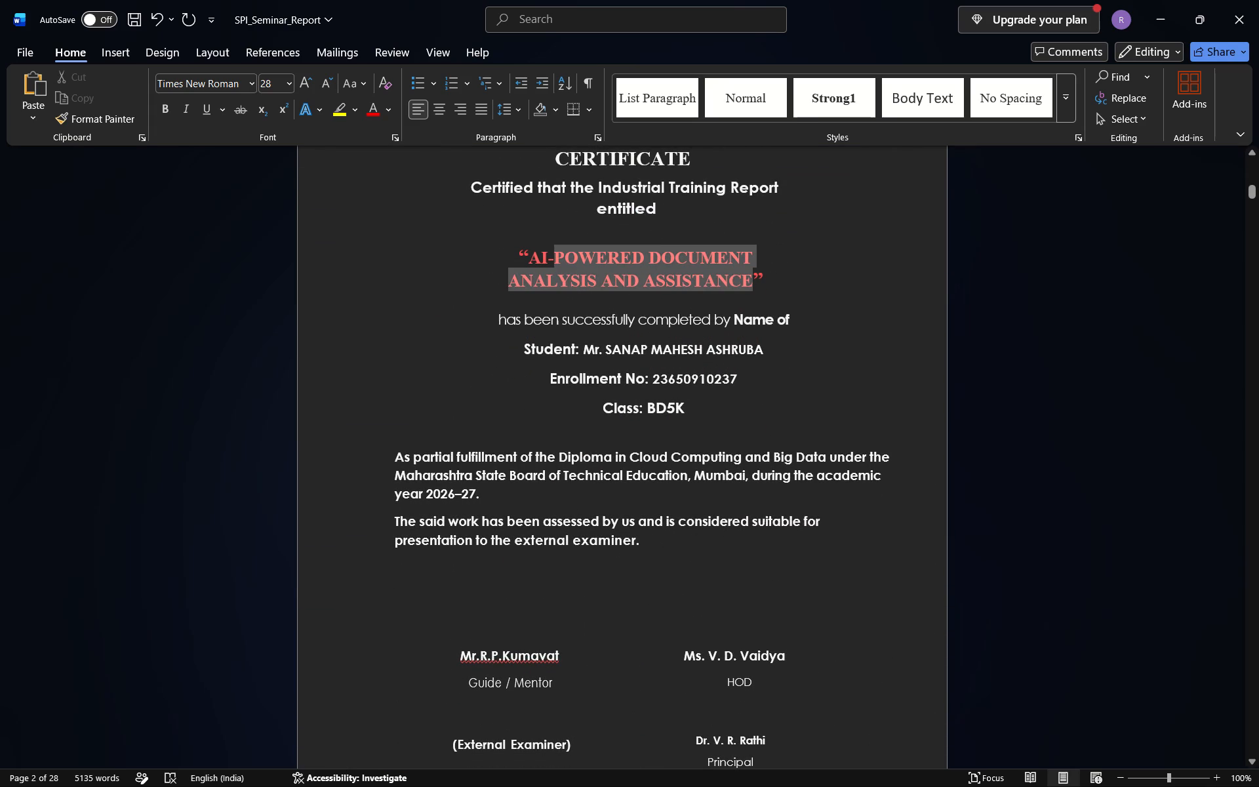
left_click_drag(584, 262, 531, 264)
key("ctrl+c")
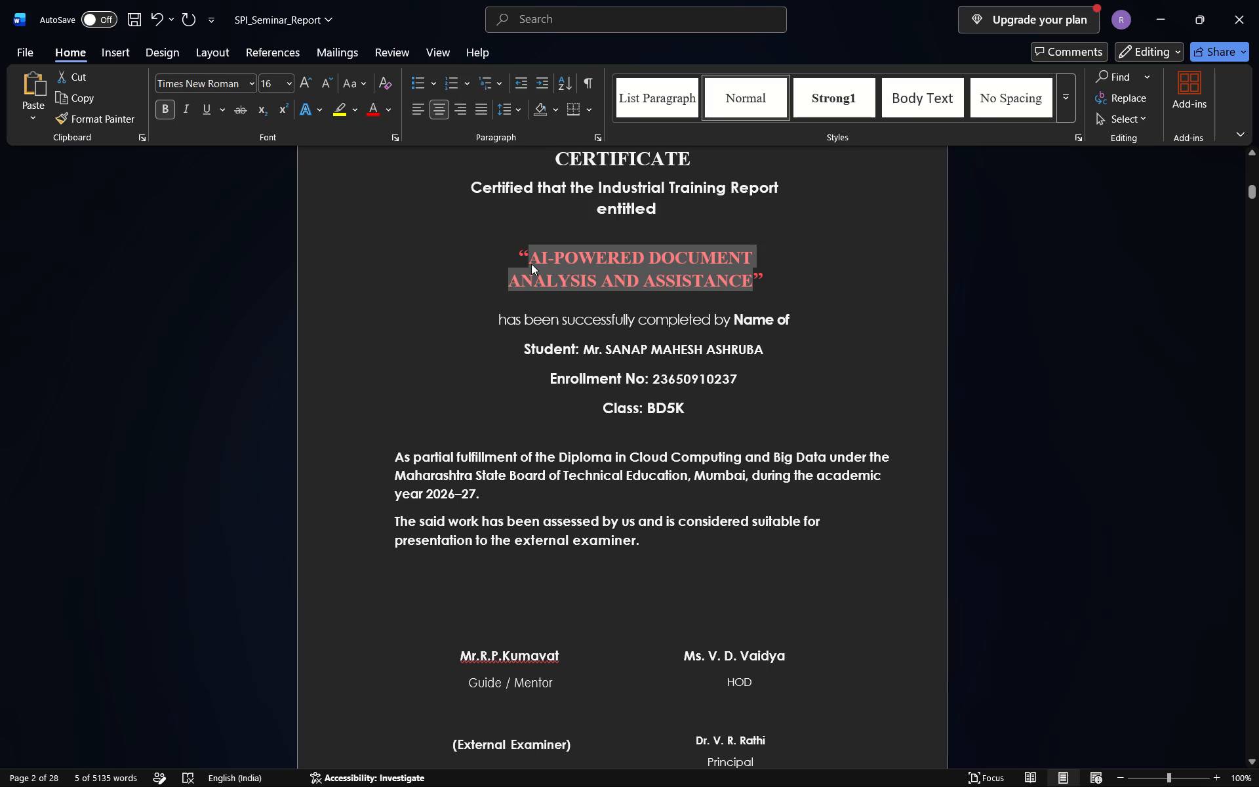
scroll(641, 205, "up", 1)
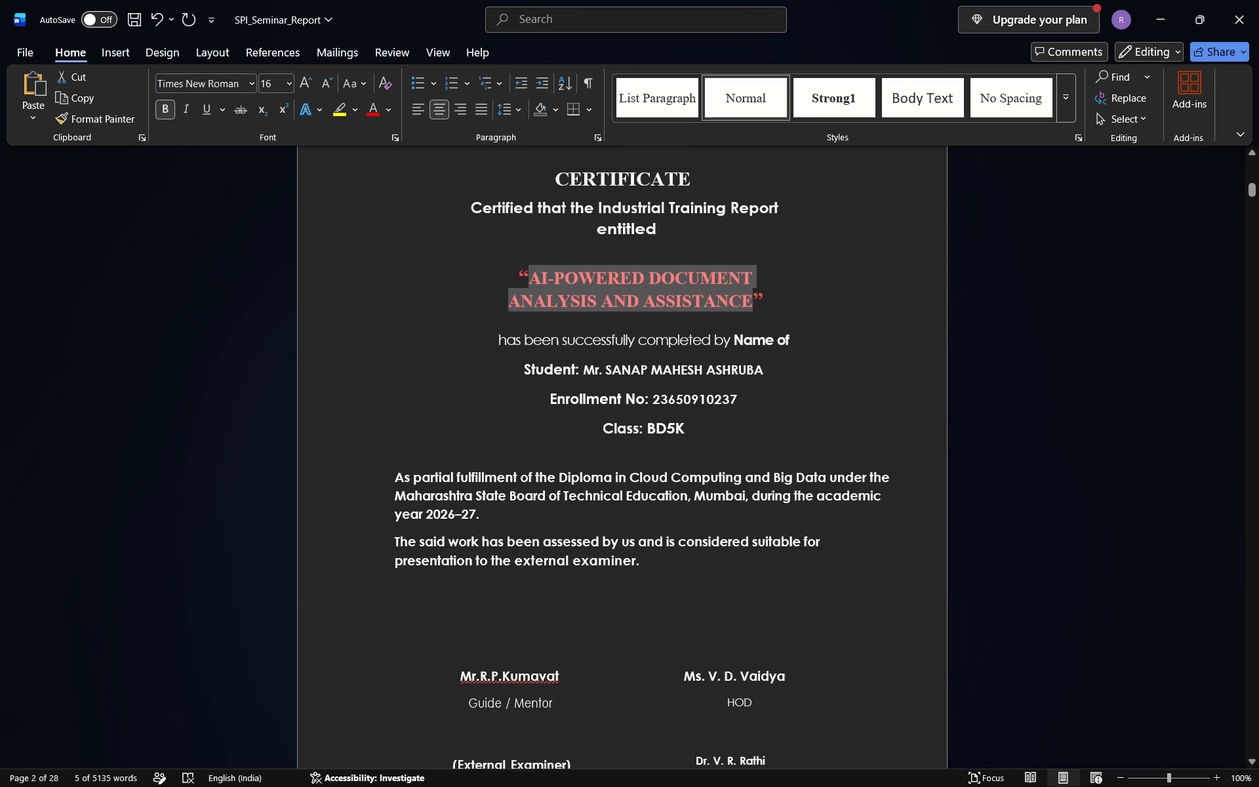
scroll(641, 205, "up", 1)
scroll(666, 393, "up", 4)
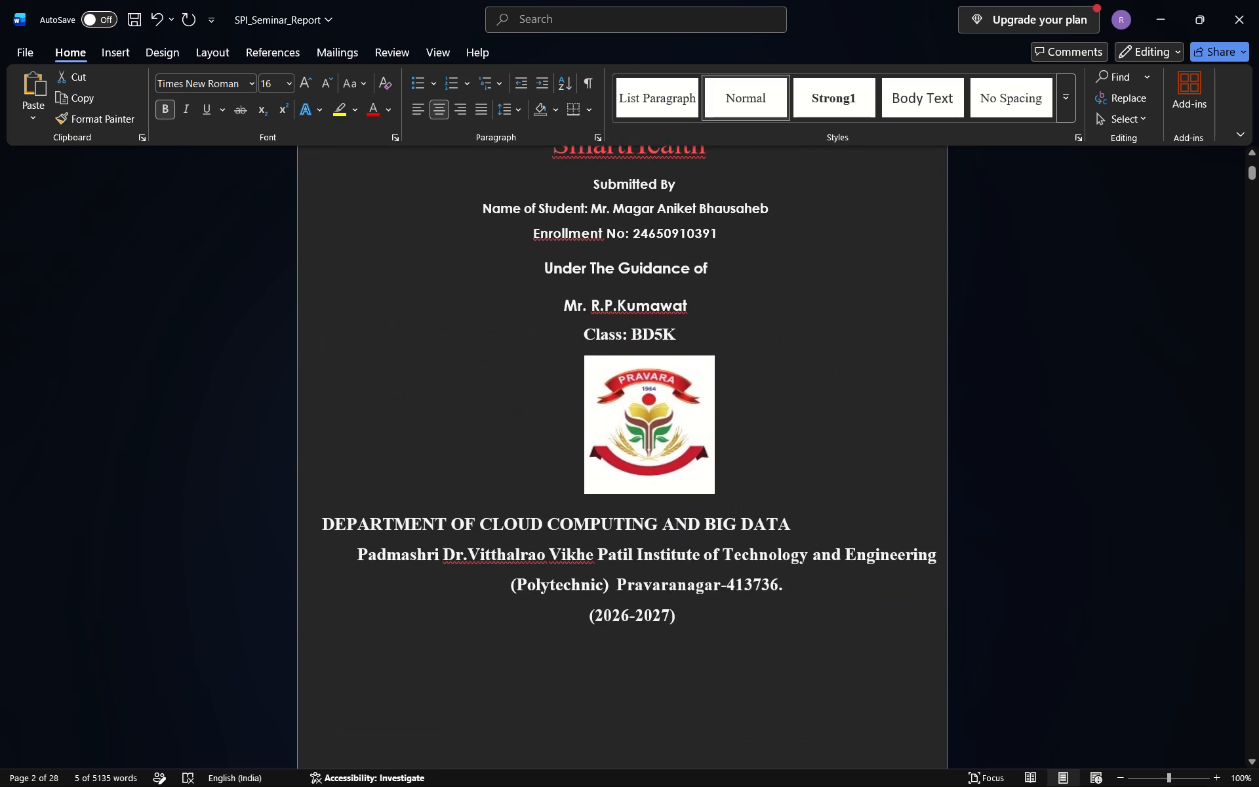
scroll(686, 285, "up", 1)
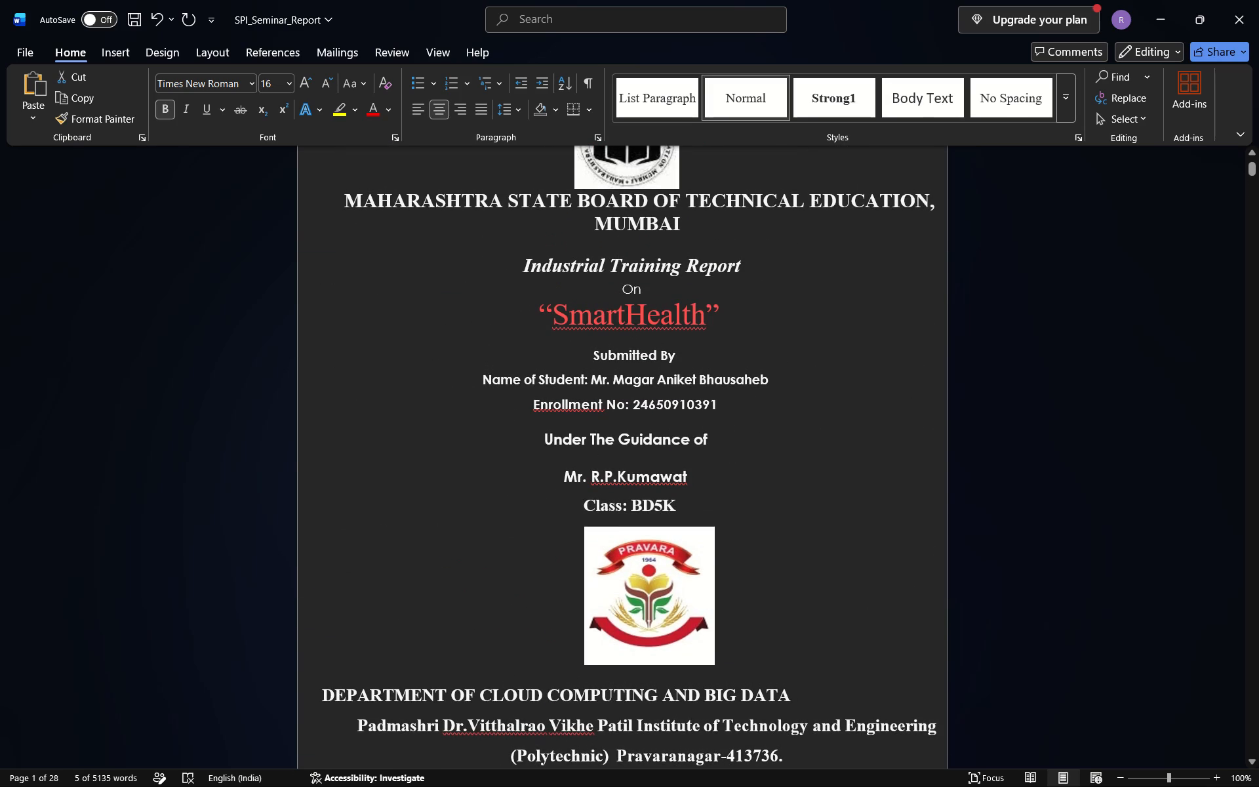
left_click(706, 321)
key("BackSpace")
key("BackSpace")
key("BackSpace")
key("BackSpace")
key("BackSpace")
key("BackSpace")
key("BackSpace")
key("BackSpace")
key("BackSpace")
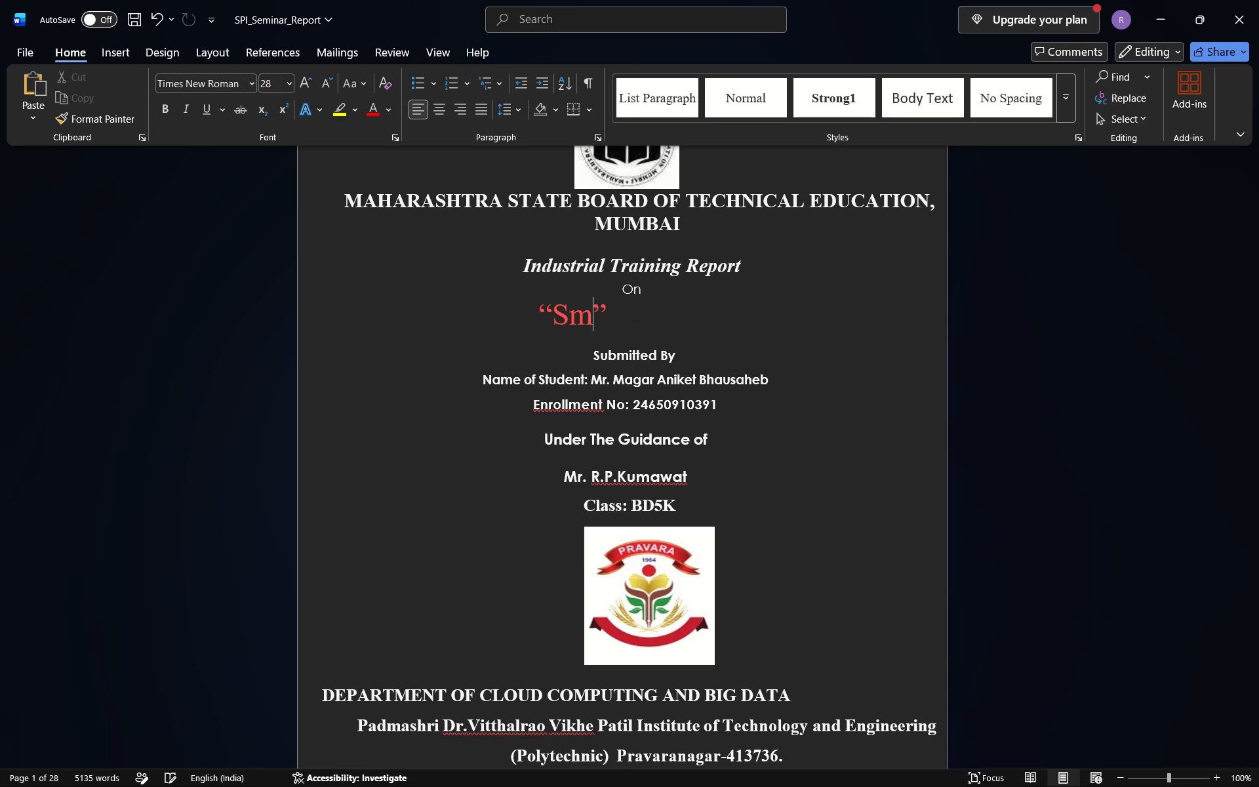
key("BackSpace")
key("BackSpace")
key("ctrl+v")
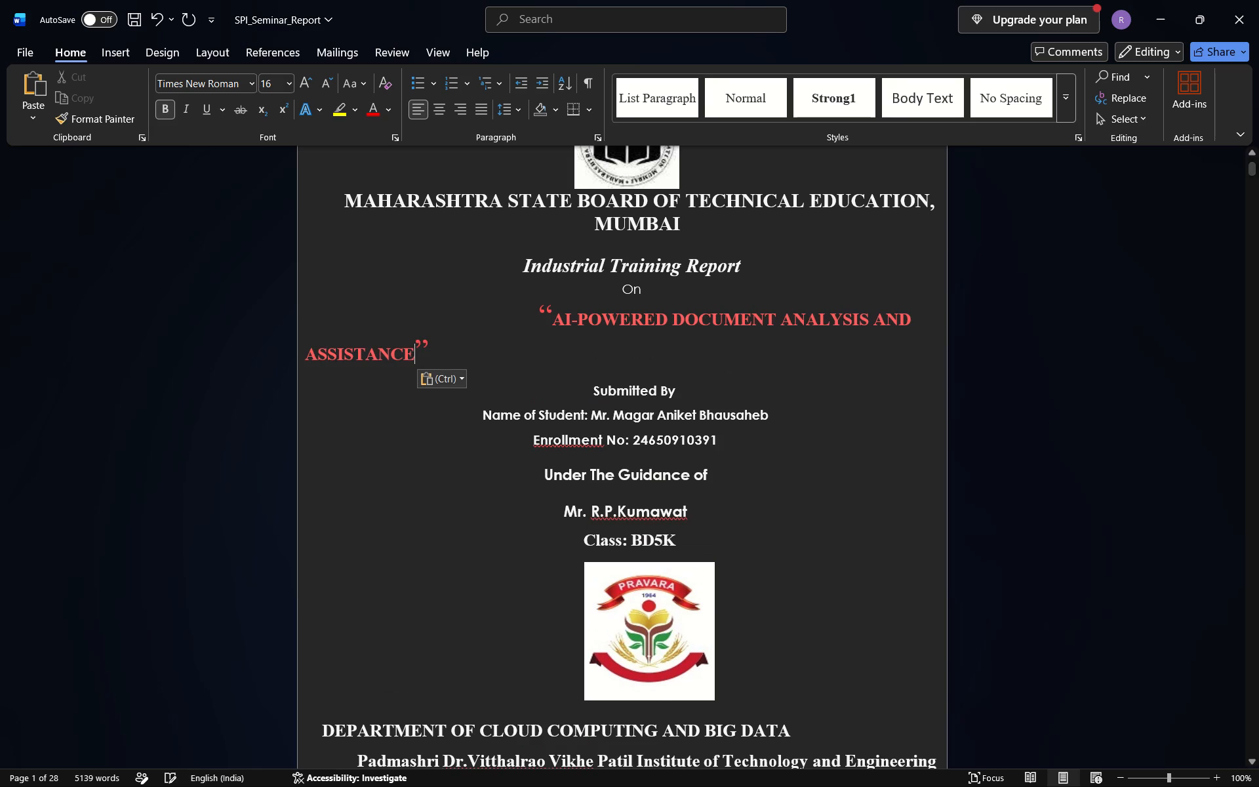
Delete some of the spaces before the red title's opening quotation mark on the front page, moving its first line outward.
left_click(532, 308)
key("BackSpace")
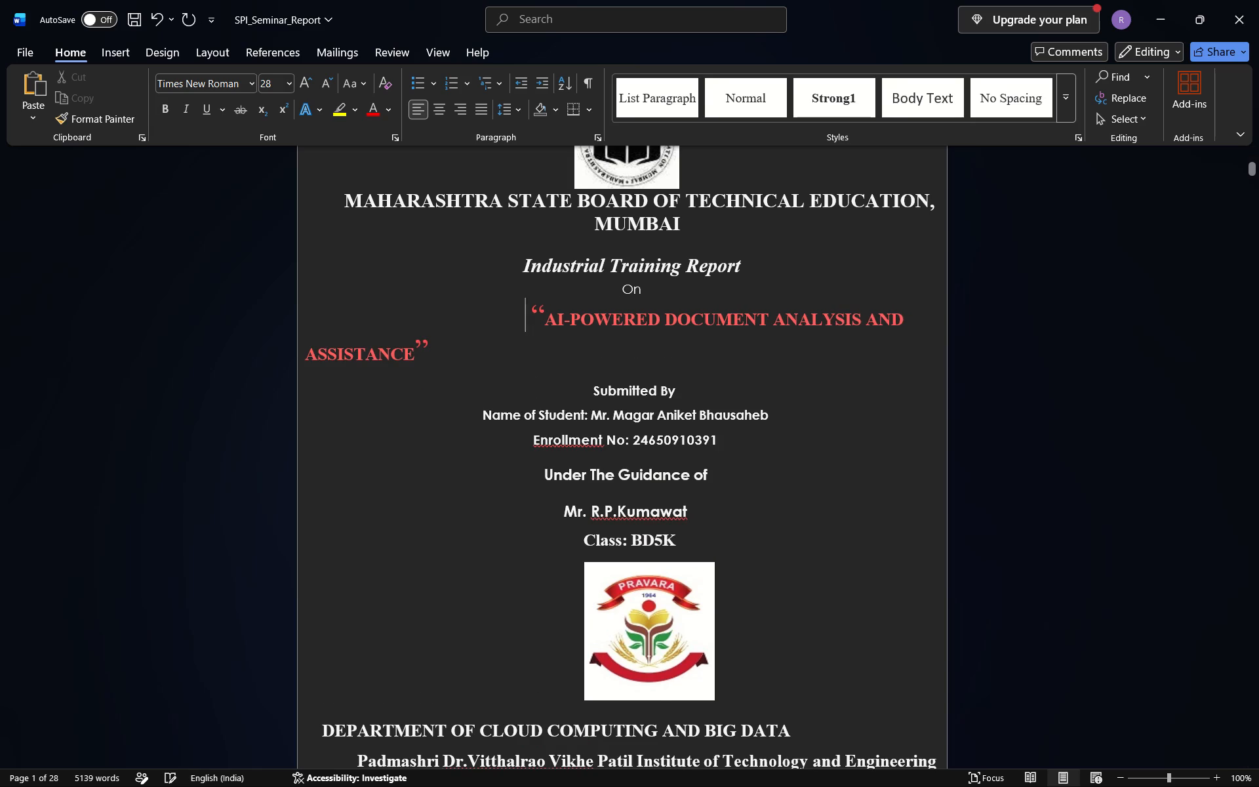
key("BackSpace")
key("BackSpace")
key("BackSpace")
key("BackSpace")
key("BackSpace")
key("BackSpace")
key("BackSpace")
key("BackSpace")
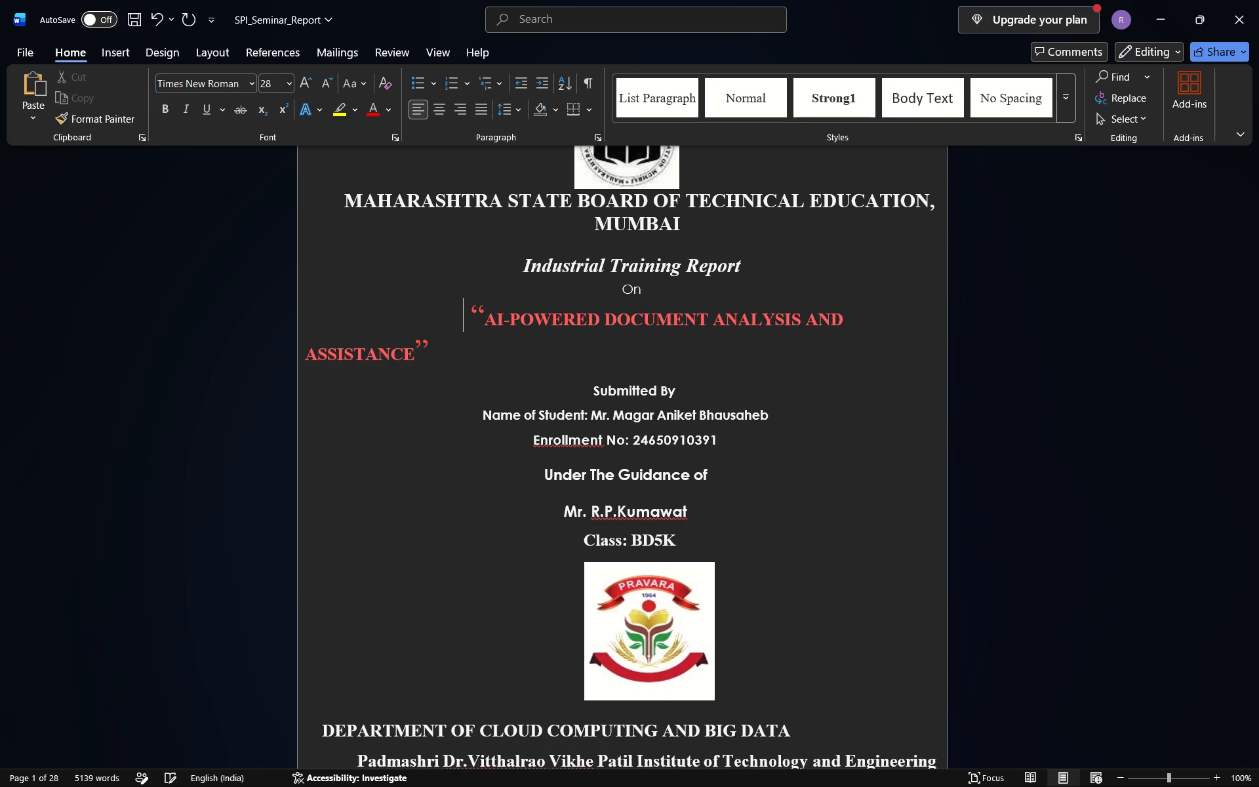
key("BackSpace")
key("BackSpace")
key("BackSpace")
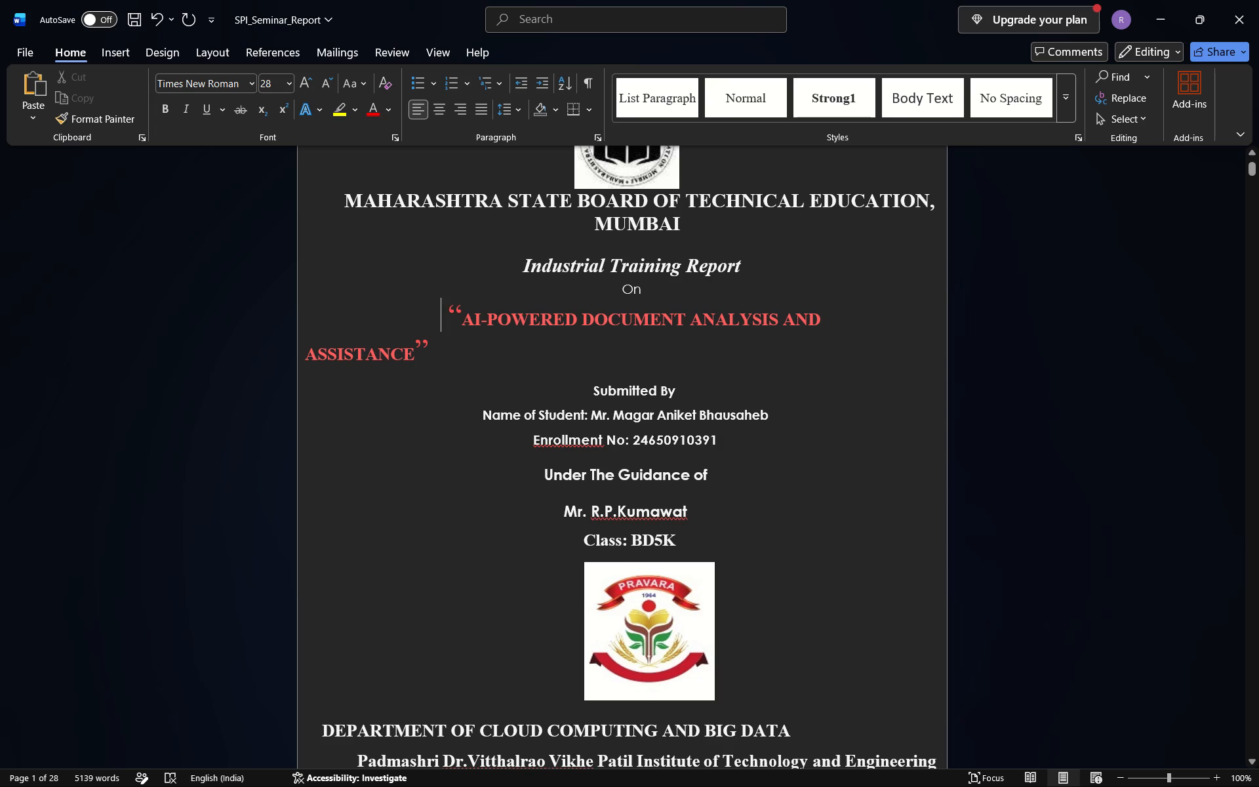
Pull the red title onto a single line by removing more leading spaces, keeping one space between "AND" and "ASSISTANCE".
left_click(314, 352)
key("Left")
key("BackSpace")
key("BackSpace")
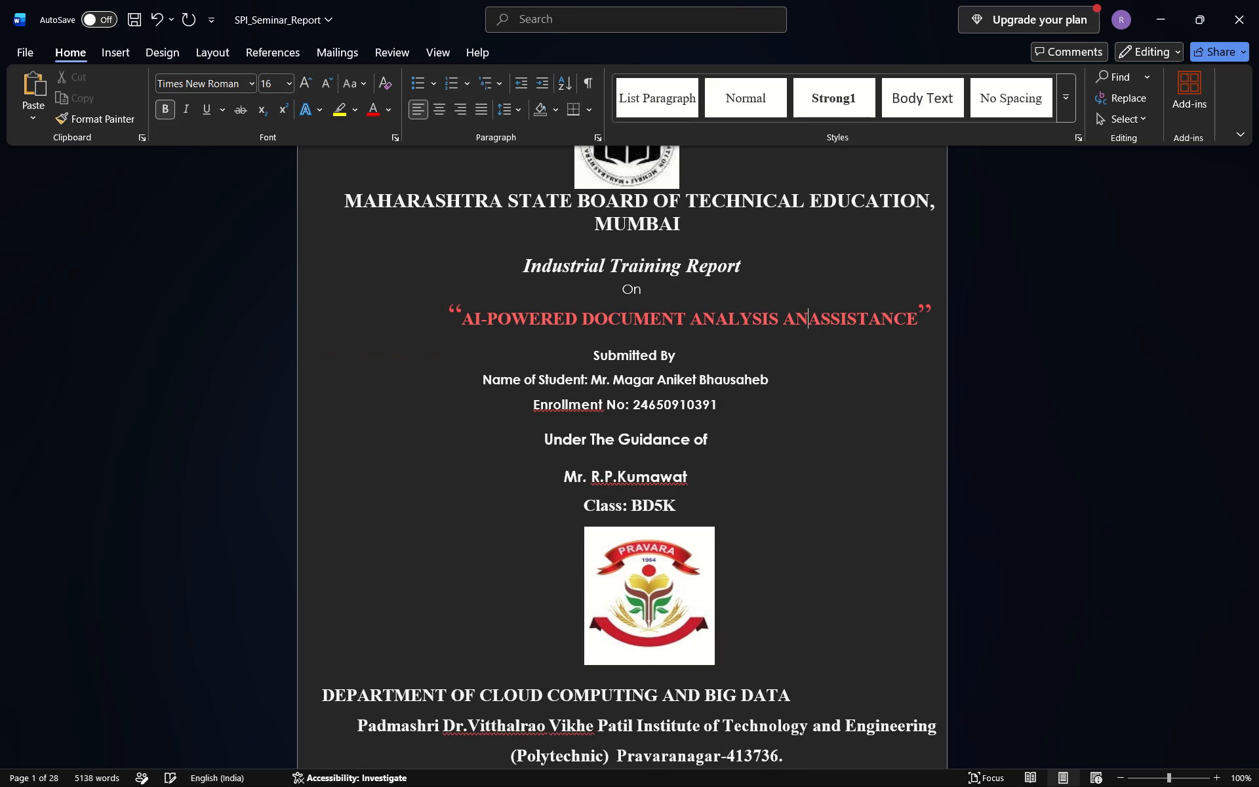
key("ctrl+z")
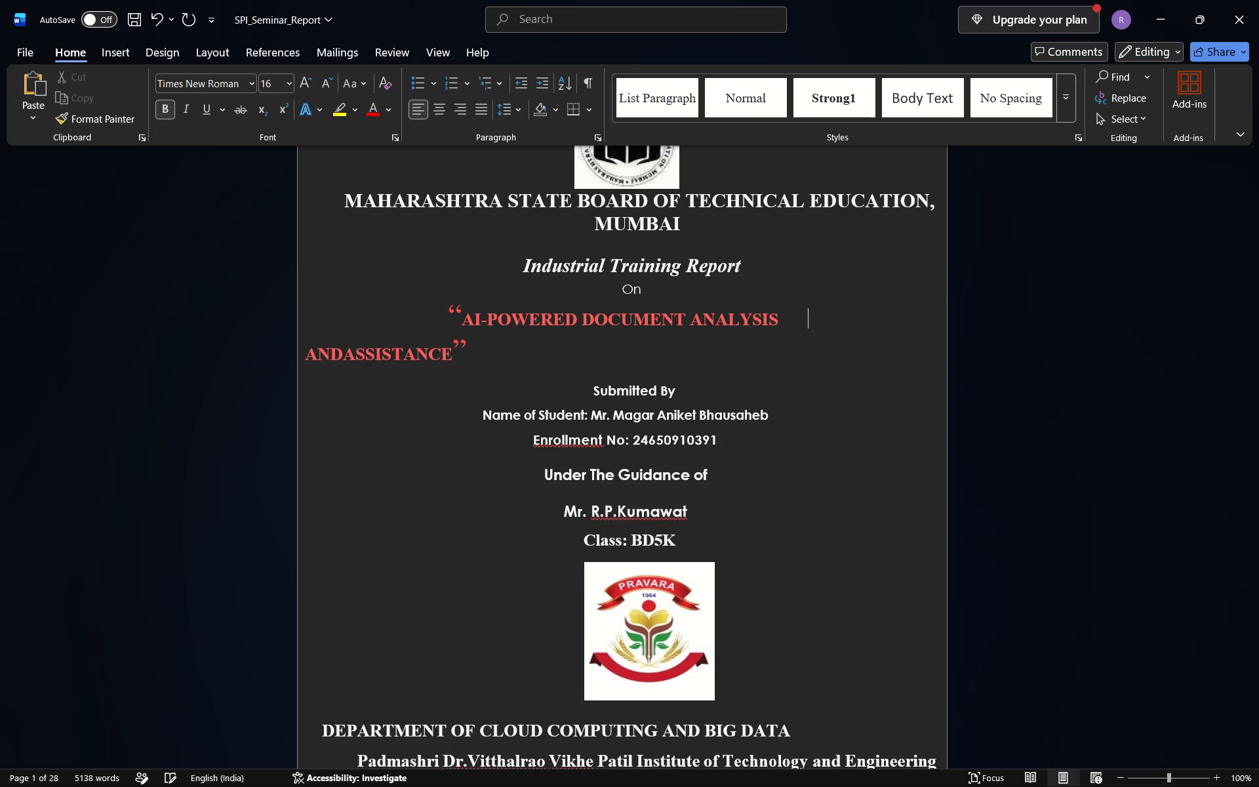
left_click(451, 320)
key("BackSpace")
key("BackSpace")
key("BackSpace")
key("BackSpace")
key("BackSpace")
key("BackSpace")
key("BackSpace")
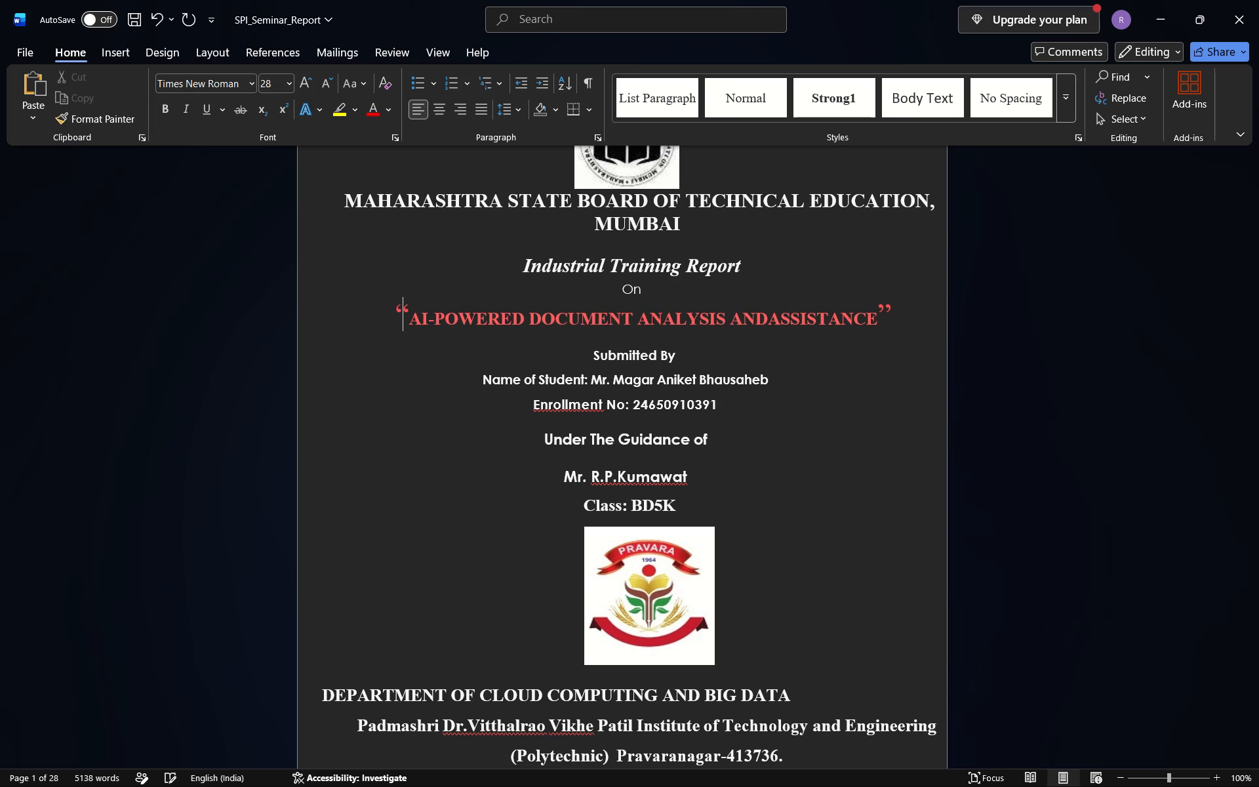
key("BackSpace")
key("BackSpace")
key("BackSpace")
key("BackSpace")
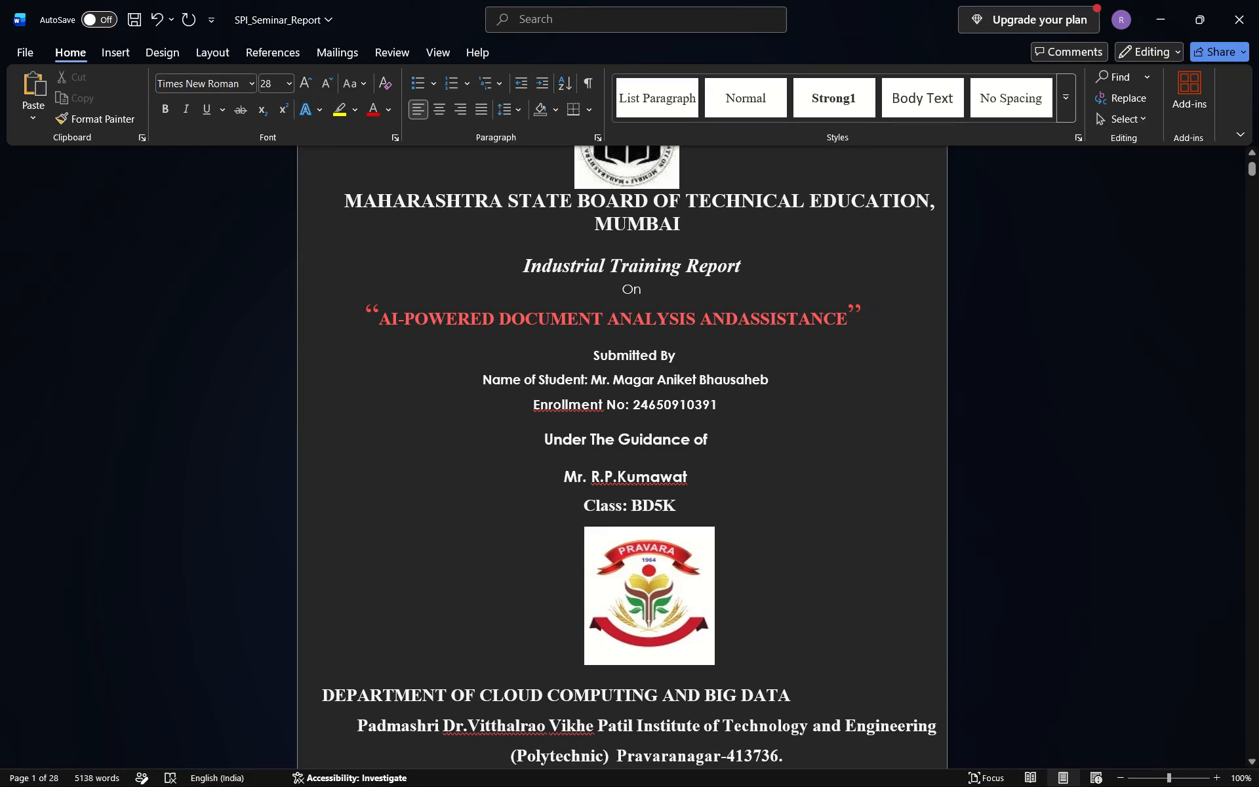
left_click(740, 317)
key("space")
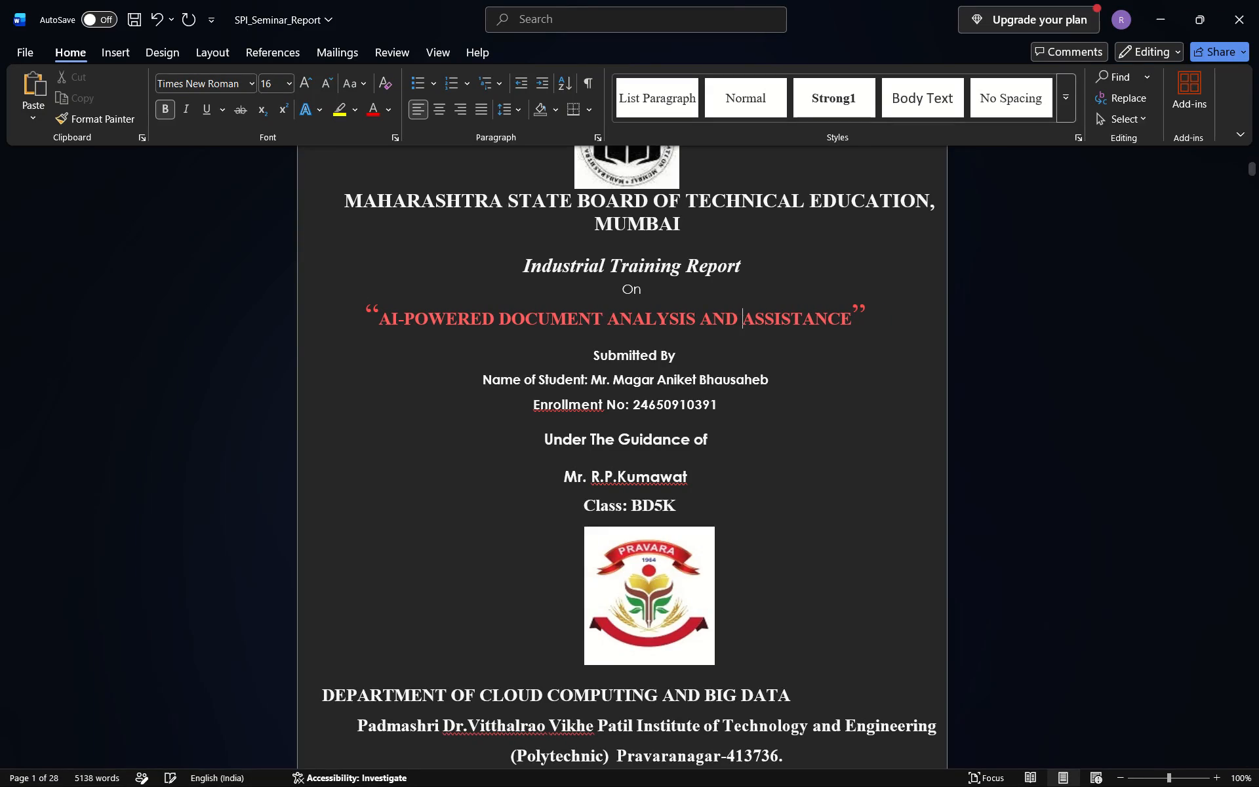
Break the red title after "ANALYSIS" so "AND ASSISTANCE" starts its own line.
left_click(697, 319)
key("Return")
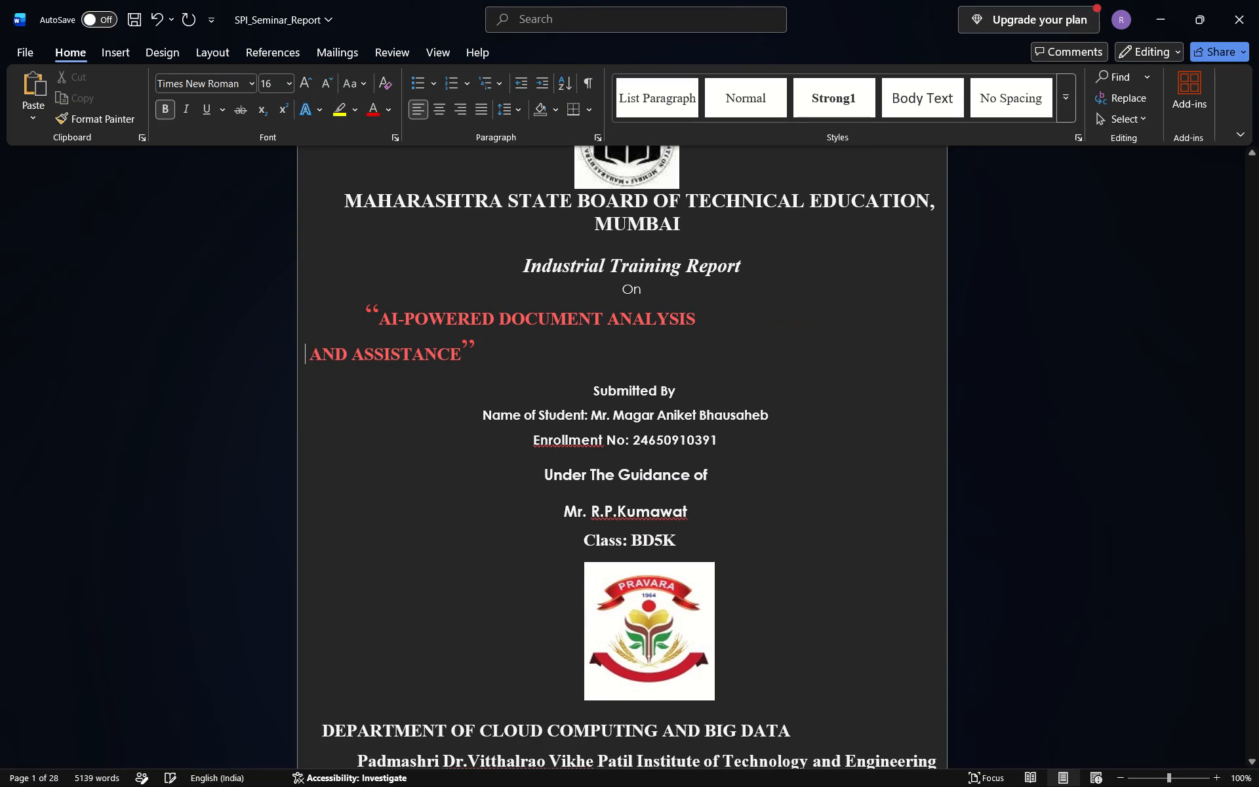
Insert spaces before "AI-POWERED DOCUMENT ANALYSIS" to shift the title's first line to the middle, under "On".
left_click(336, 310)
key("space")
key("space")
key("space")
key("space")
key("space")
key("space")
key("space")
key("space")
key("space")
key("space")
key("space")
key("space")
key("space")
Insert spaces before "AND ASSISTANCE" to centre the title's second line beneath the first.
scroll(336, 310, "down", 5)
scroll(336, 310, "up", 1)
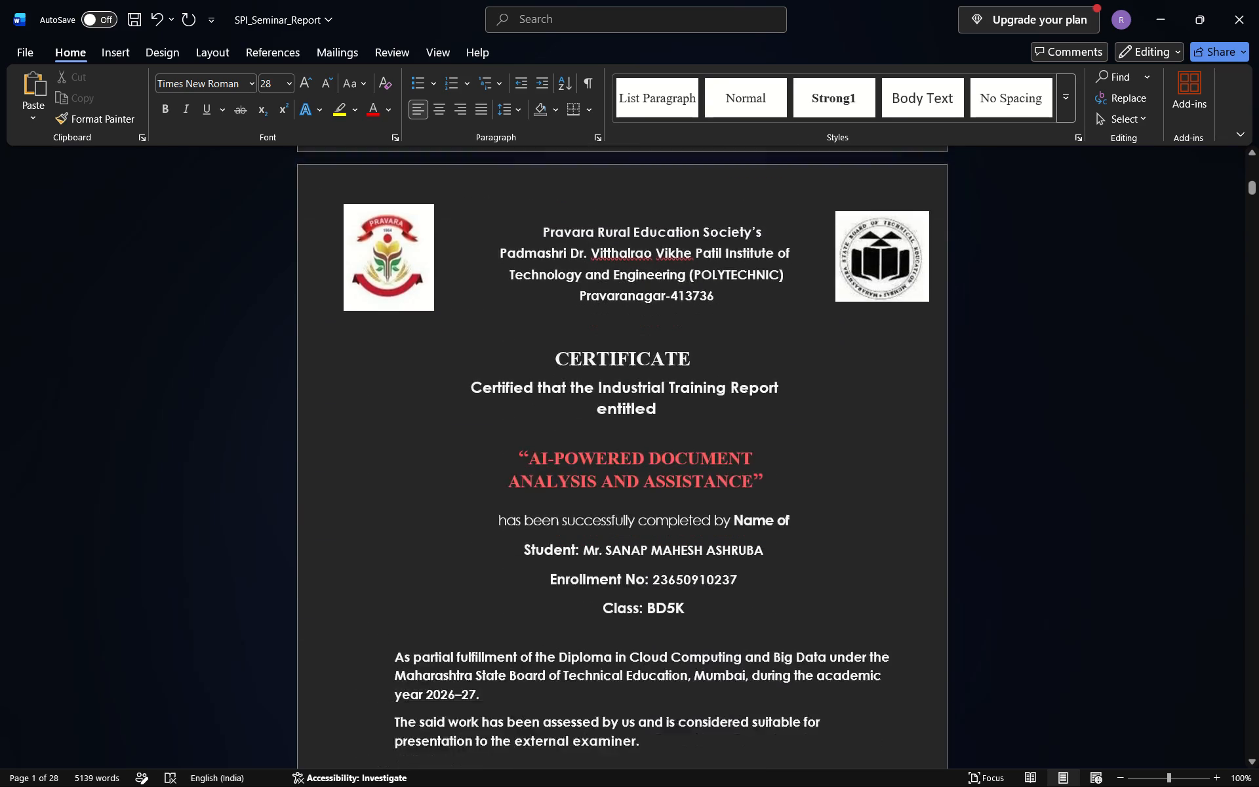
scroll(336, 310, "up", 3)
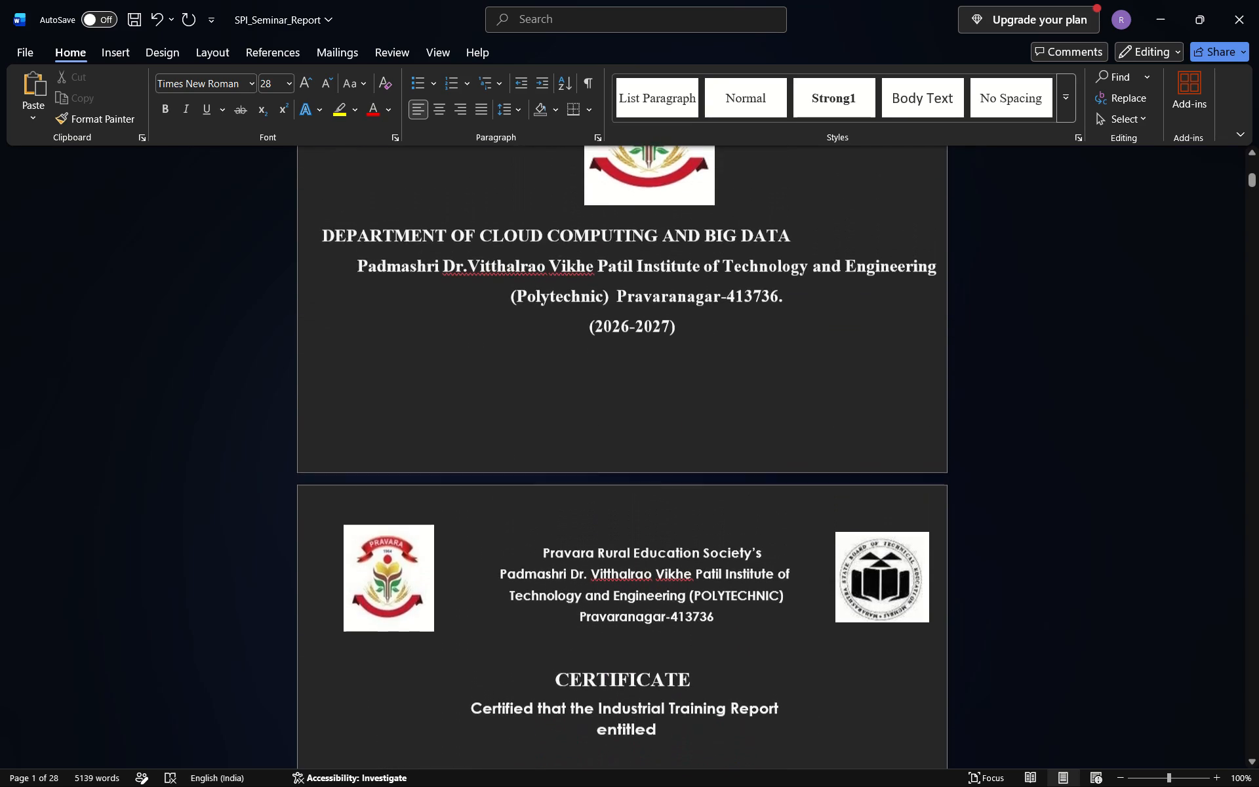
scroll(336, 310, "up", 2)
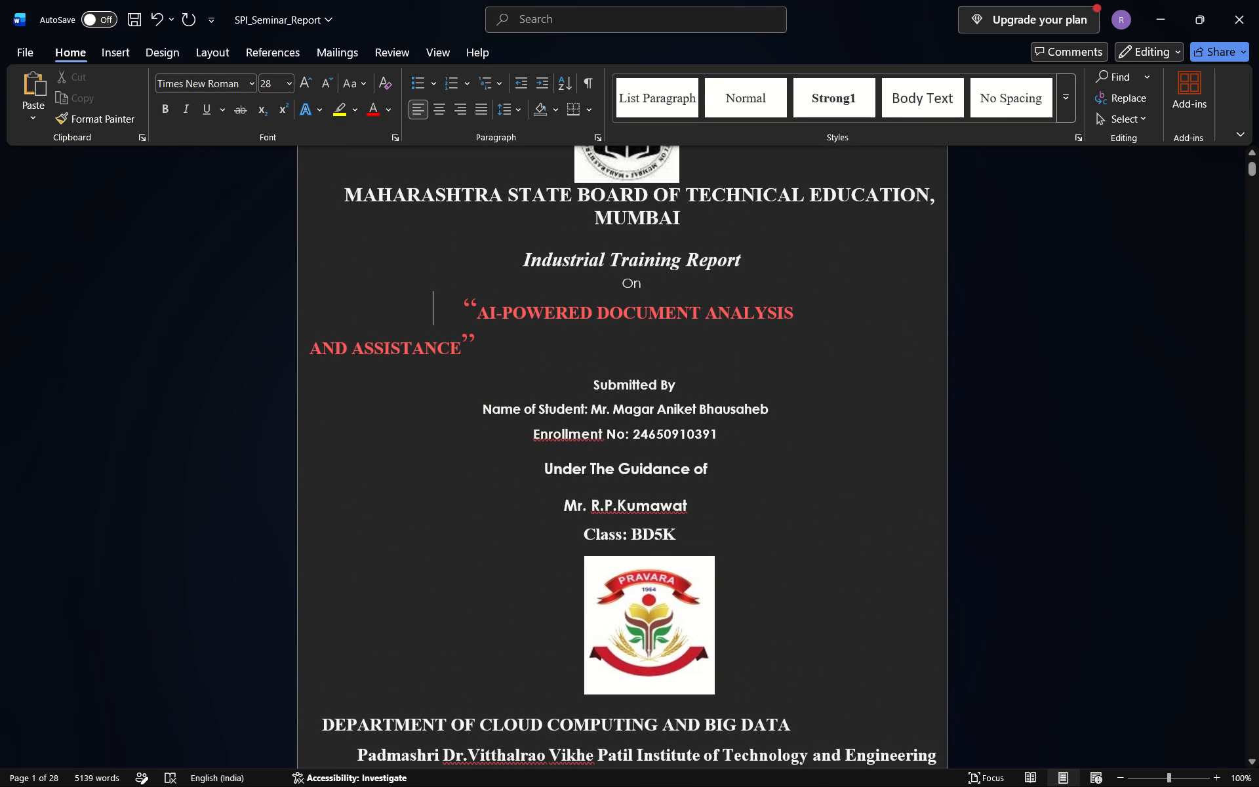
left_click(308, 346)
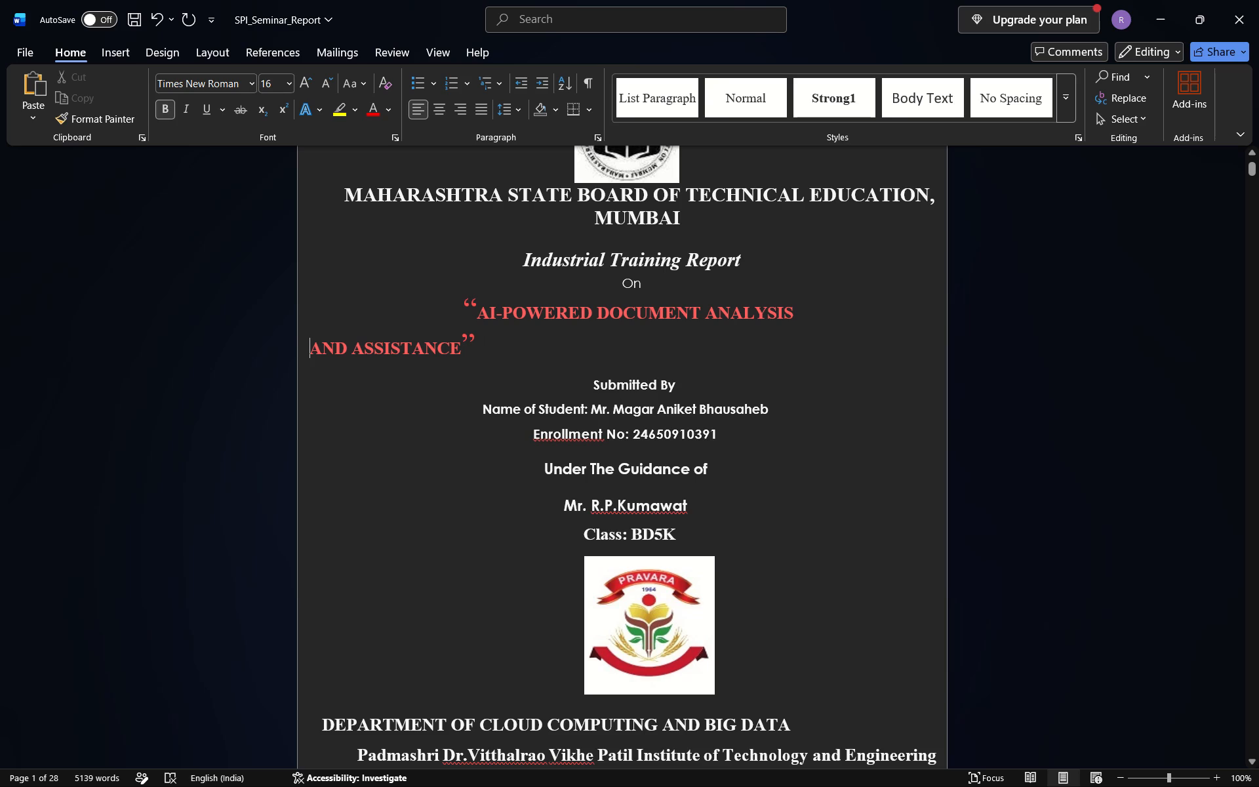
key("space")
key("space")
key("space")
key("space")
key("space")
key("space")
key("space")
key("space")
key("space")
key("space")
key("space")
key("space")
key("space")
key("space")
key("space")
key("space")
key("space")
key("space")
key("space")
key("space")
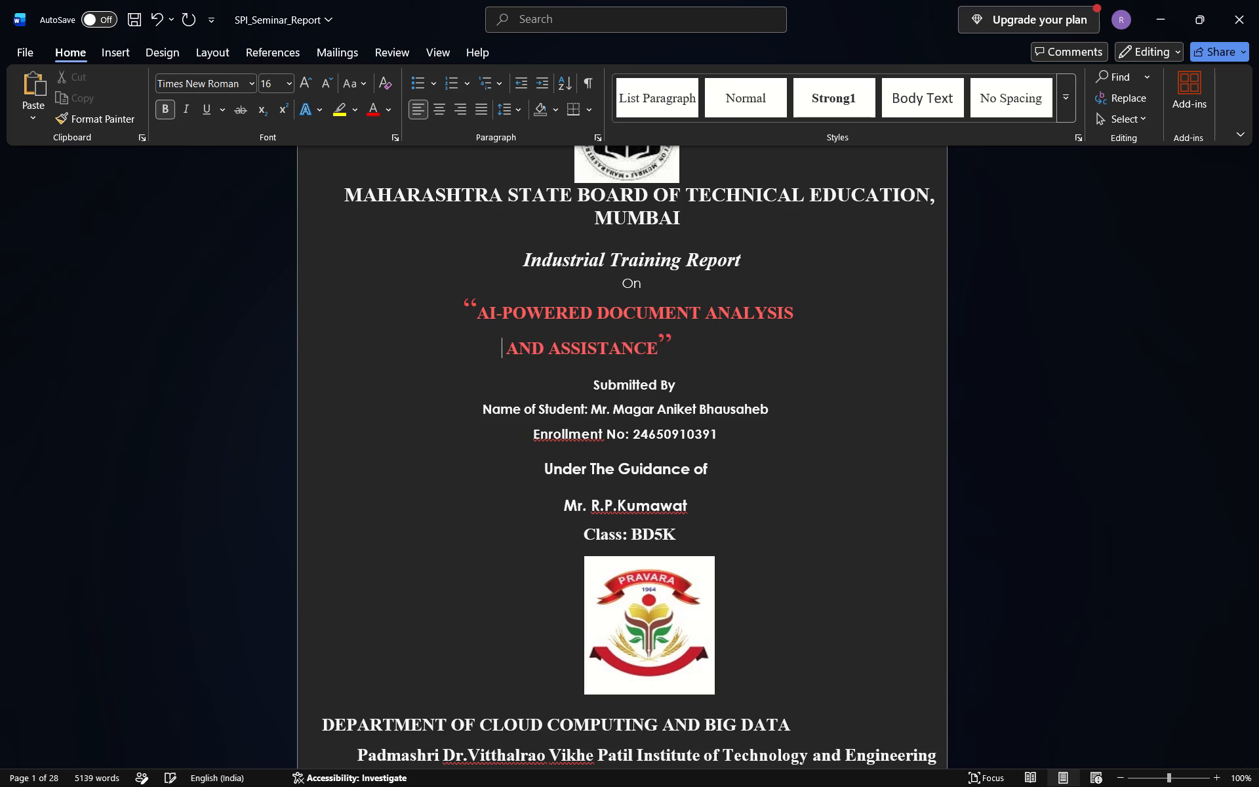
key("space")
key("space")
key("space")
key("space")
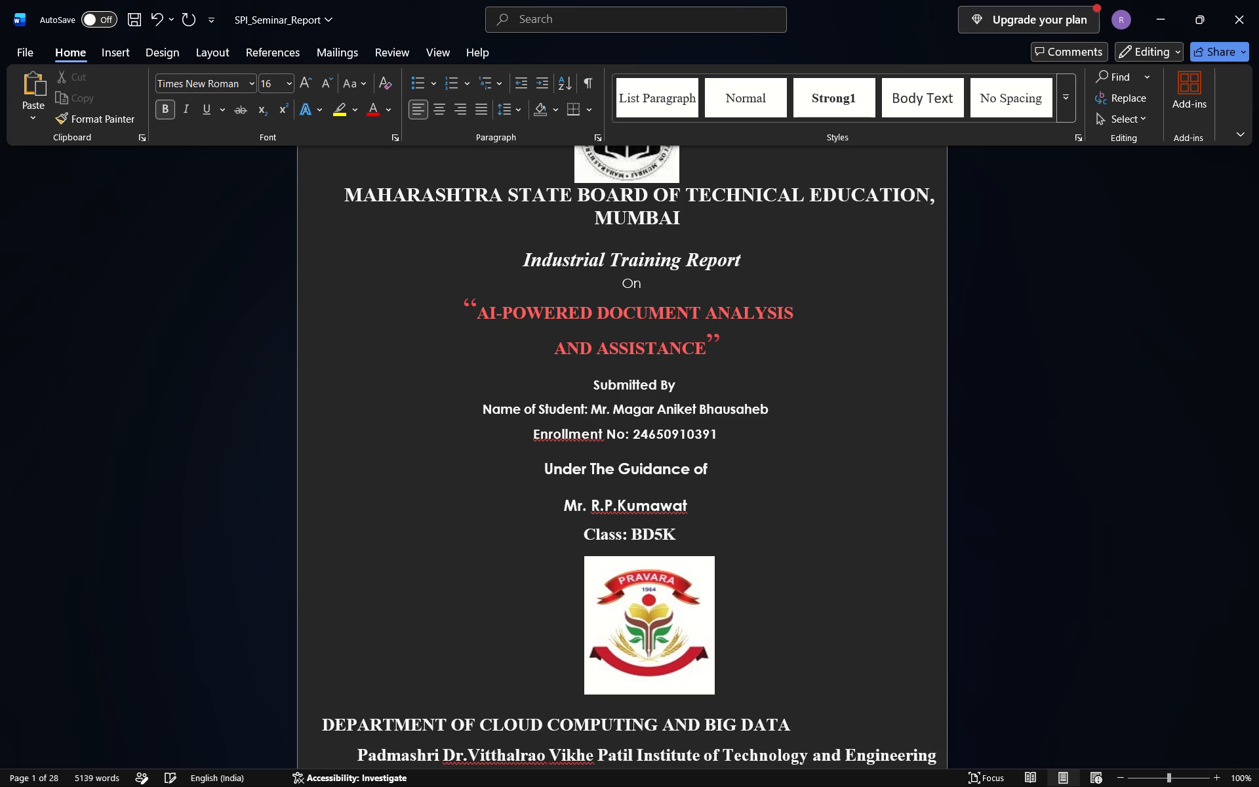
Insert spaces before "DEPARTMENT OF CLOUD COMPUTING AND BIG DATA" to centre that line below the Pravara logo.
scroll(379, 355, "down", 4)
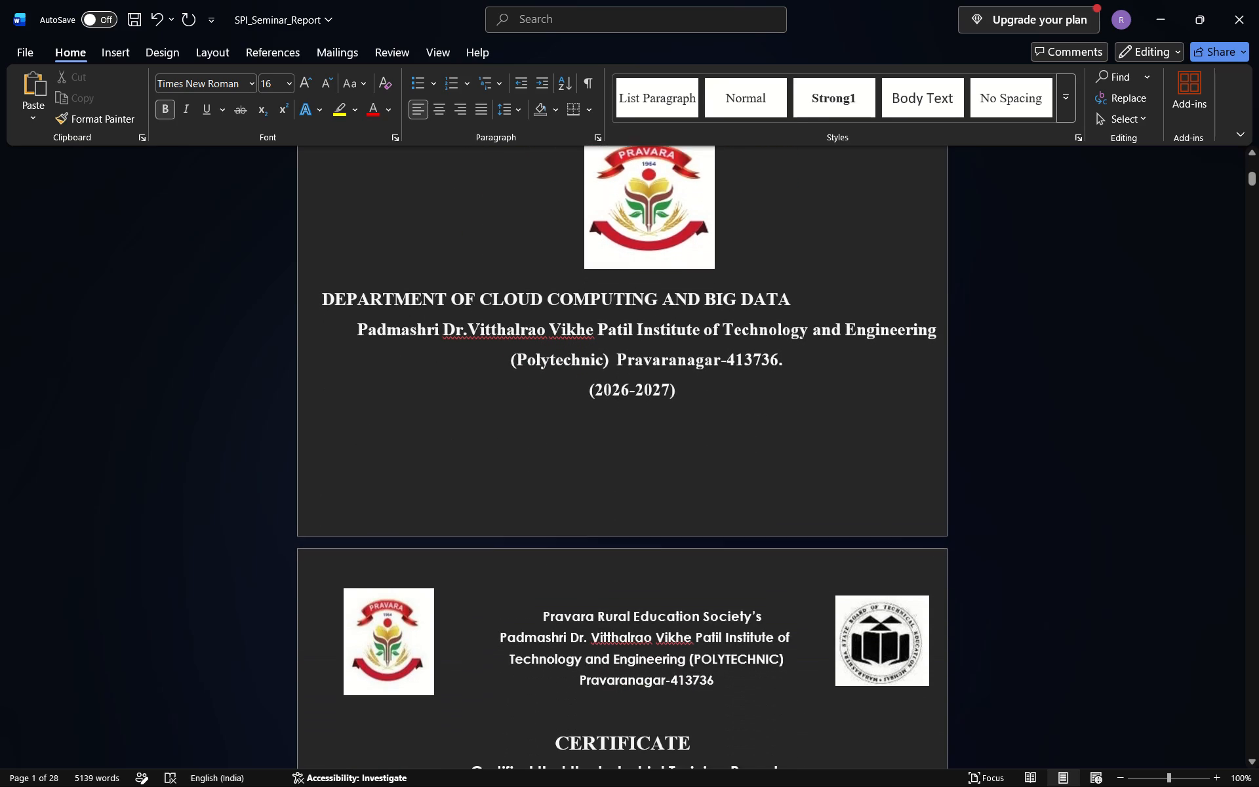
left_click(315, 284)
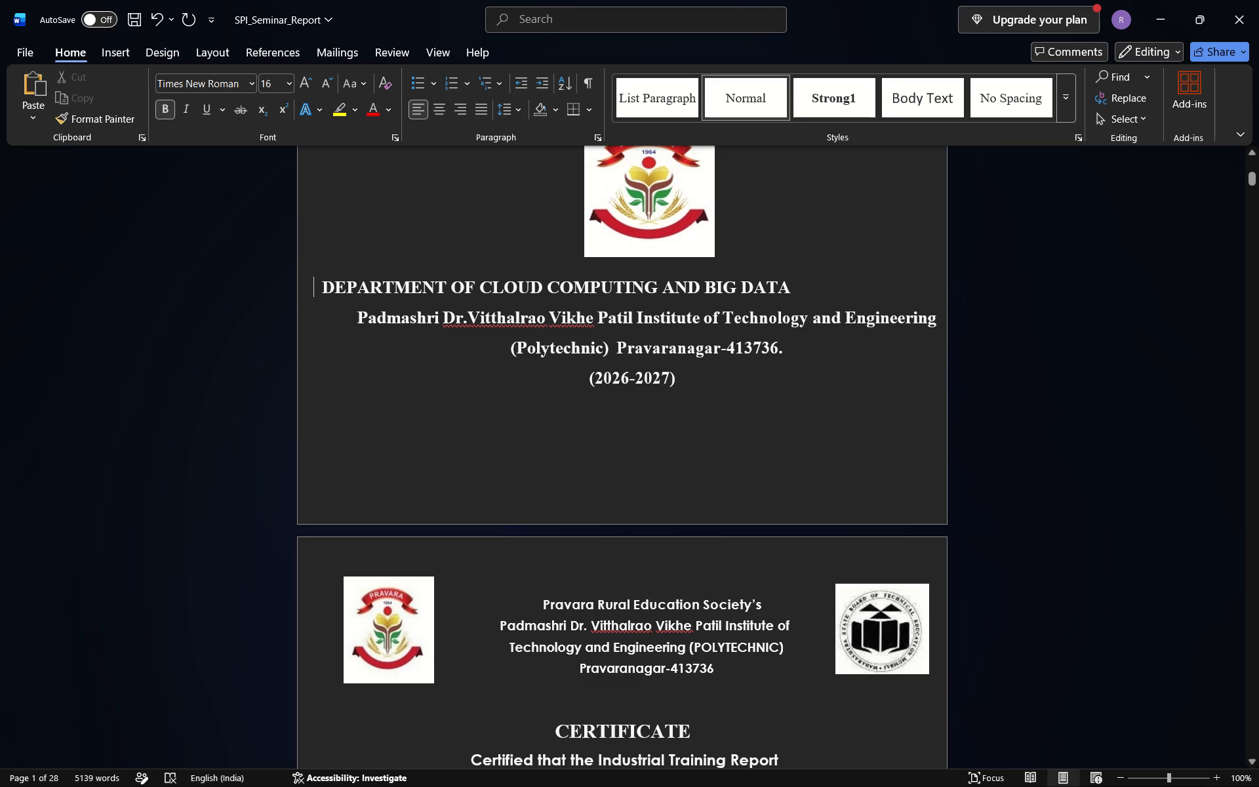
key("space")
key("space")
key("space")
key("space")
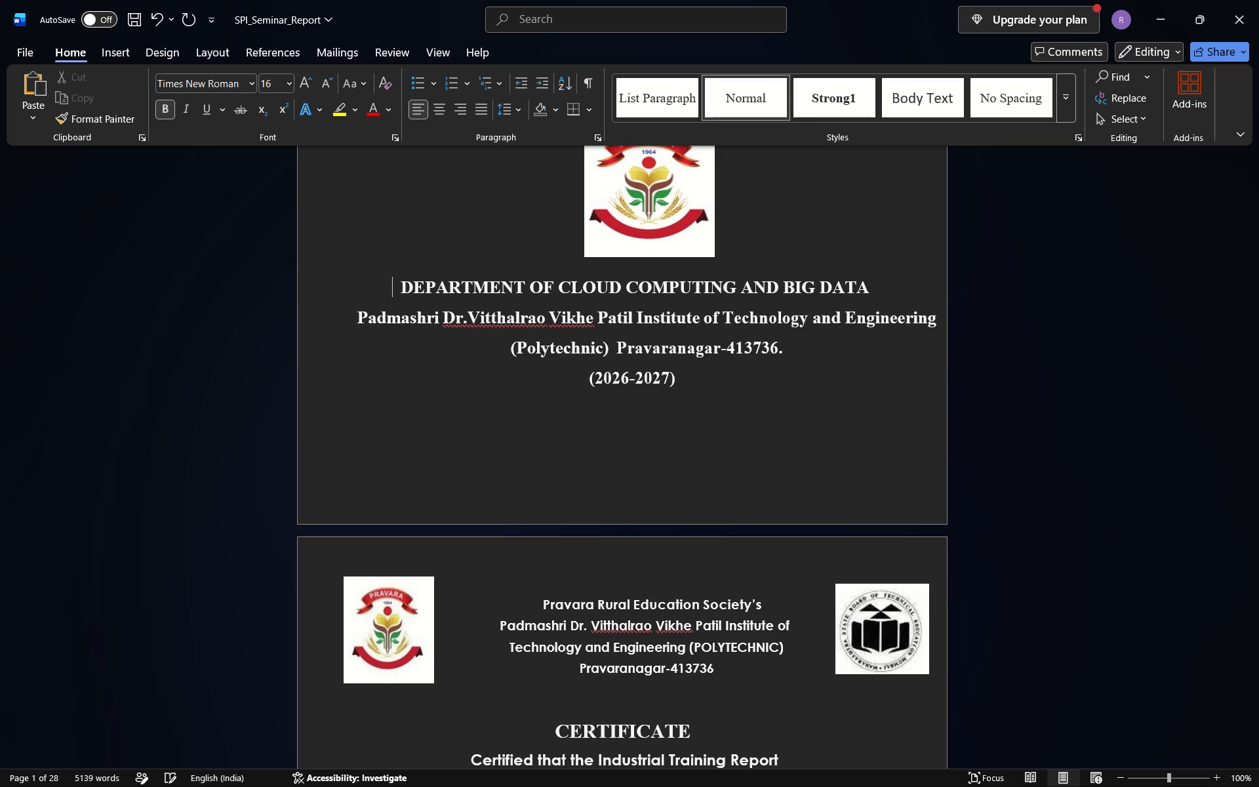
key("space")
Review the front page's overall alignment and its flow into the certificate and abstract pages.
scroll(525, 411, "up", 5)
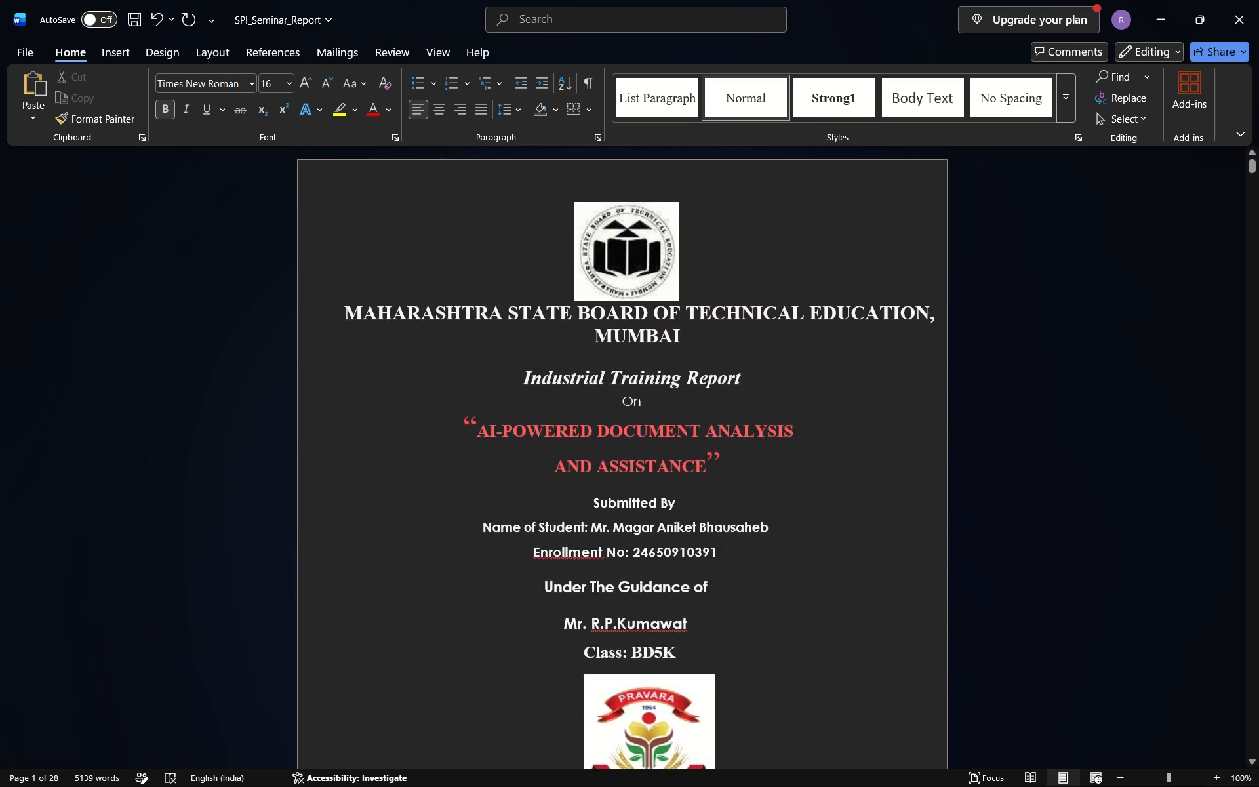
scroll(525, 411, "down", 4)
scroll(525, 411, "up", 11)
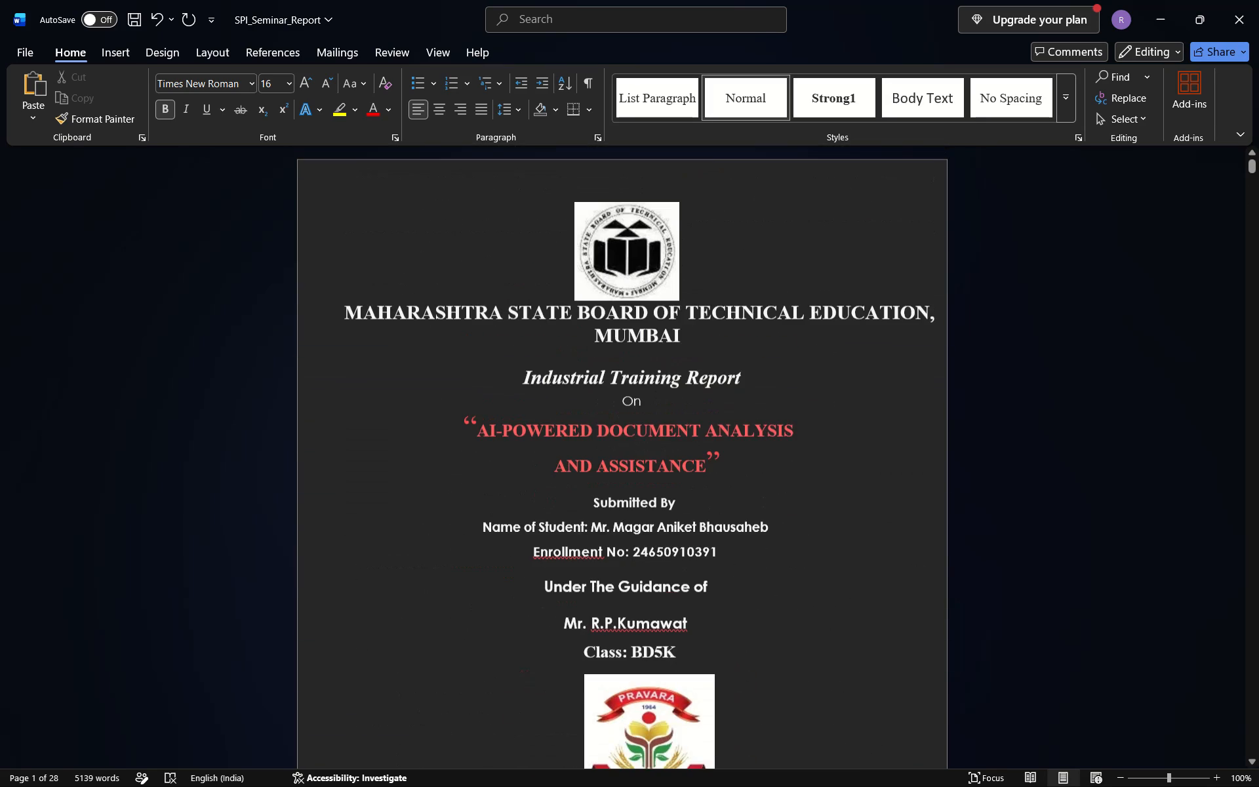
scroll(525, 411, "up", 1)
scroll(561, 446, "down", 5)
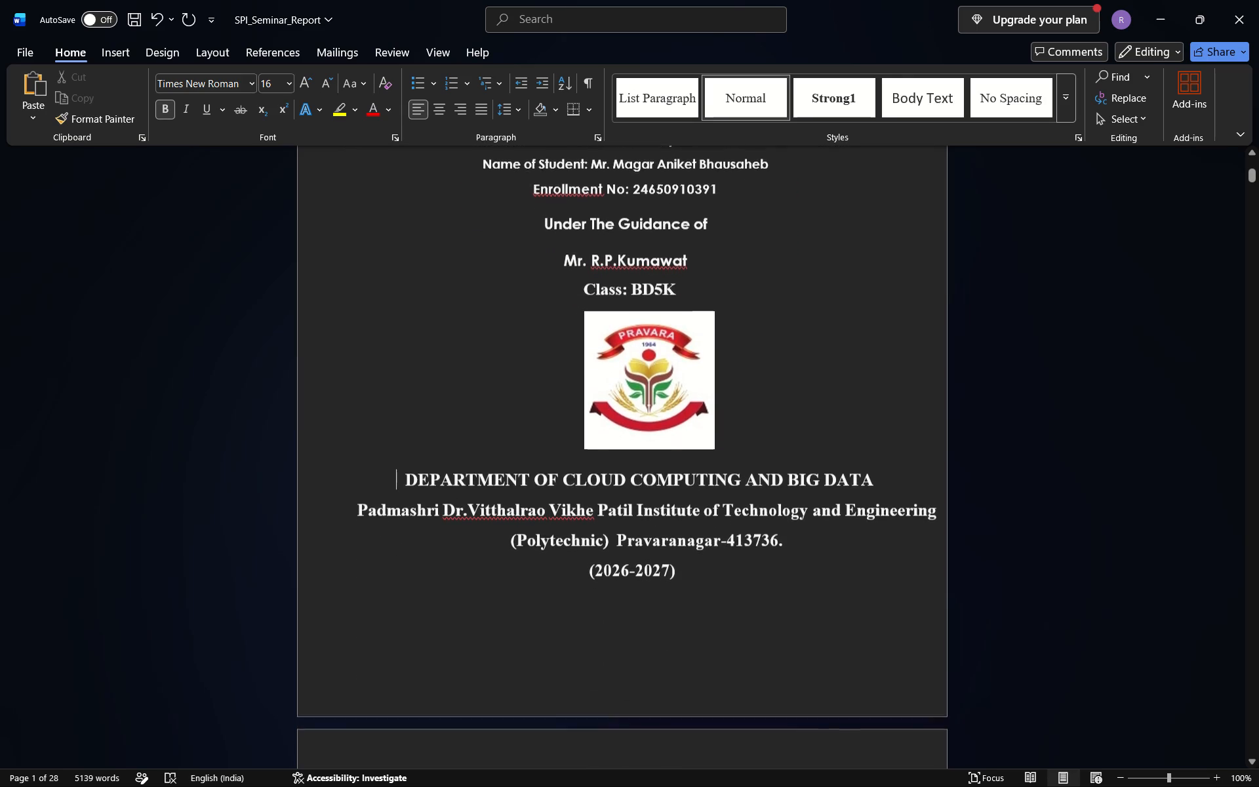
scroll(561, 446, "down", 2)
scroll(561, 446, "up", 1)
scroll(561, 446, "down", 2)
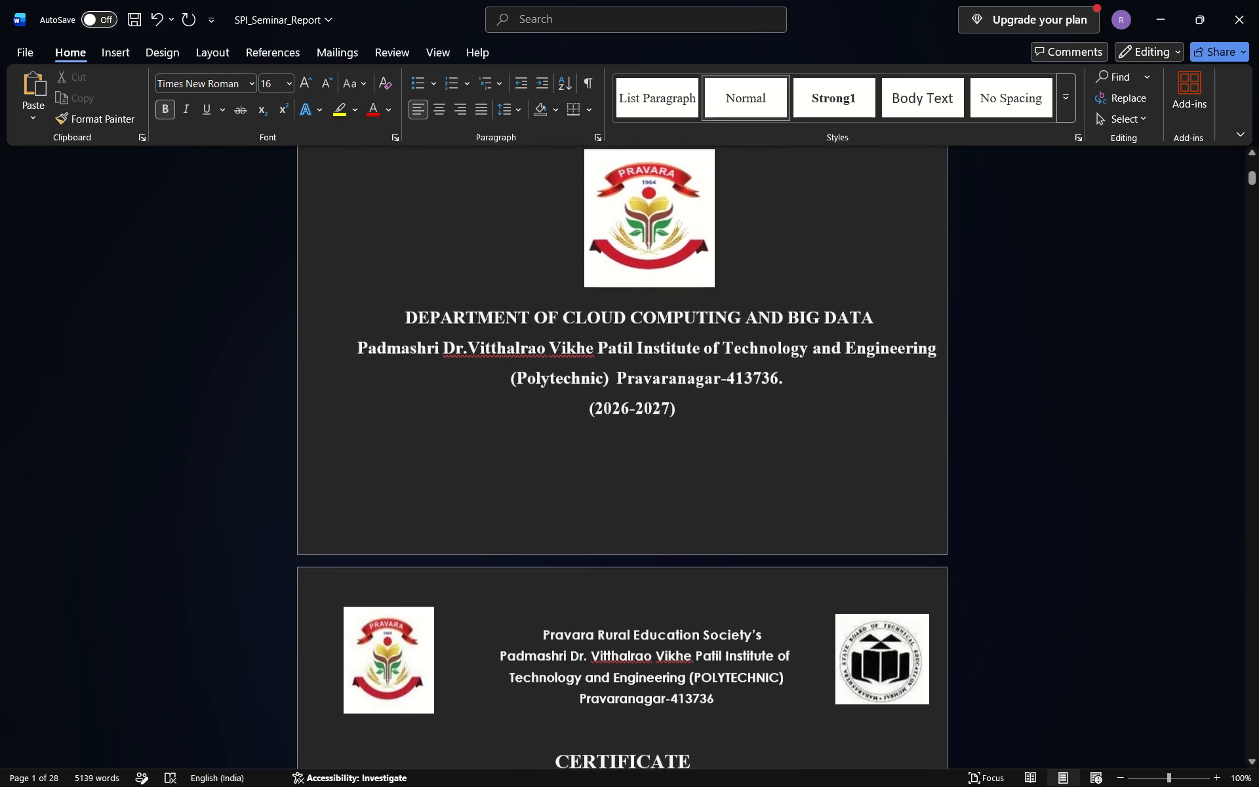
scroll(561, 446, "down", 1)
scroll(561, 446, "up", 5)
scroll(561, 446, "down", 1)
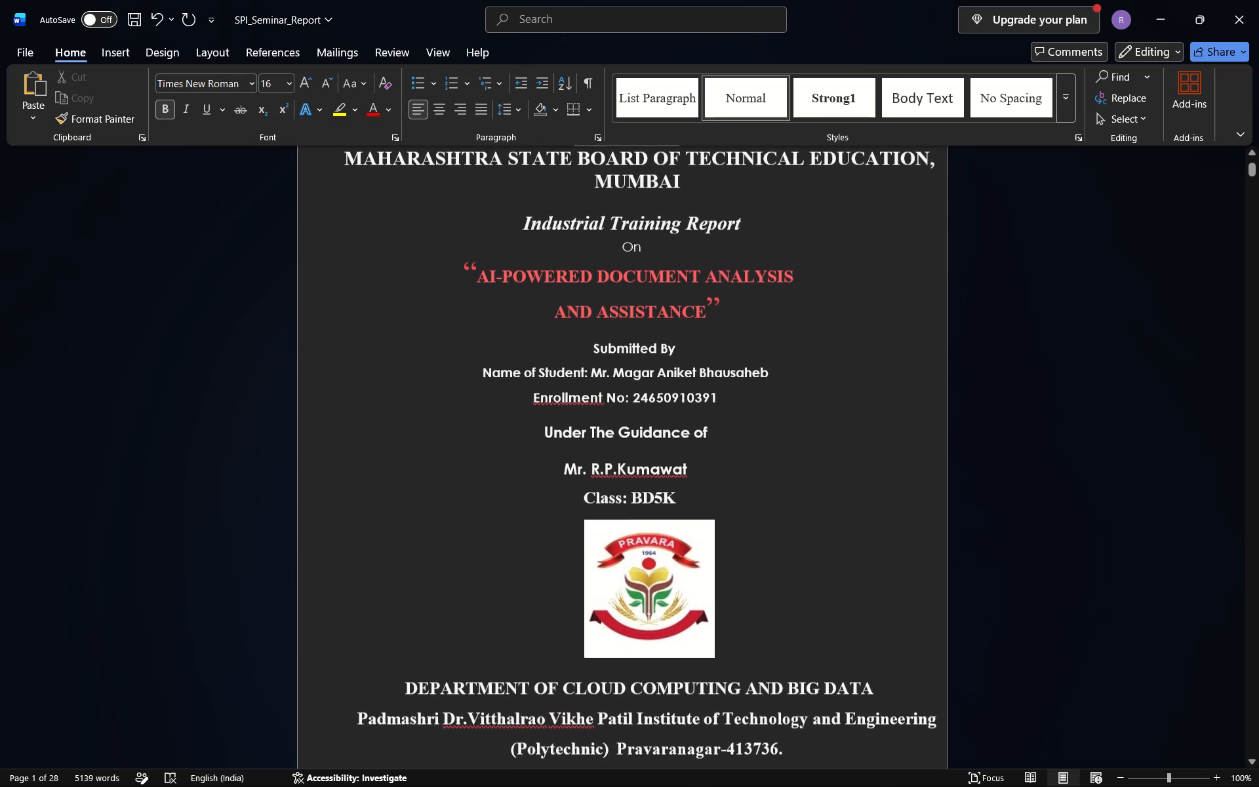
scroll(561, 446, "down", 3)
scroll(561, 446, "up", 5)
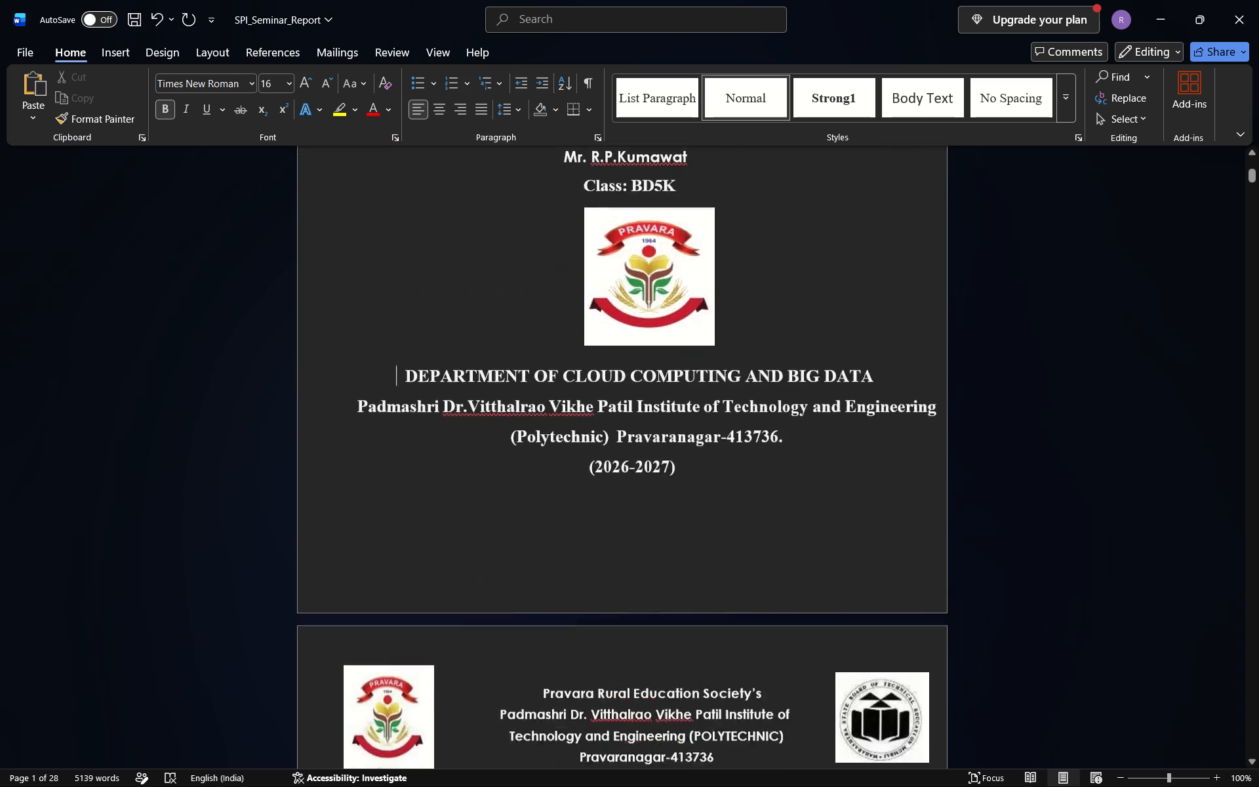
scroll(561, 446, "down", 6)
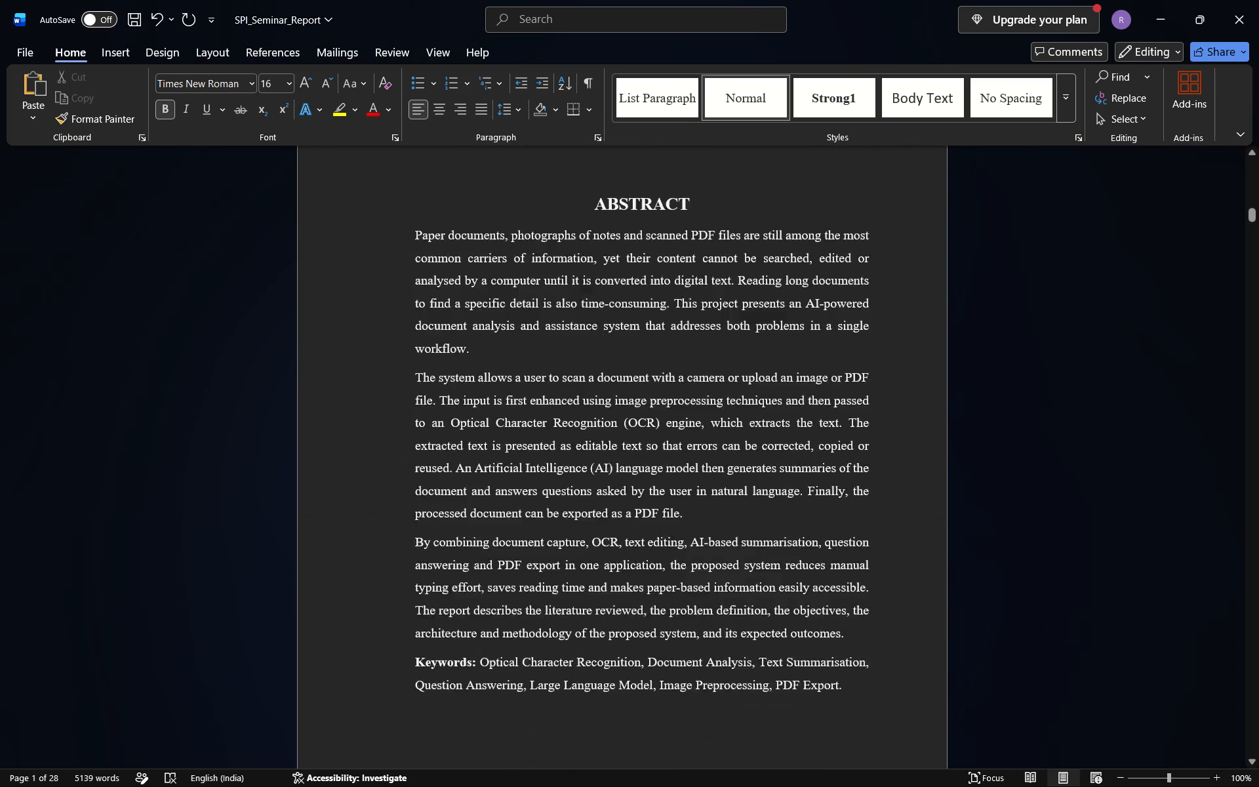
Save a copy of the report as a Word document named "SPI_Seminar_Report final" in the Desktop folder.
scroll(561, 446, "down", 3)
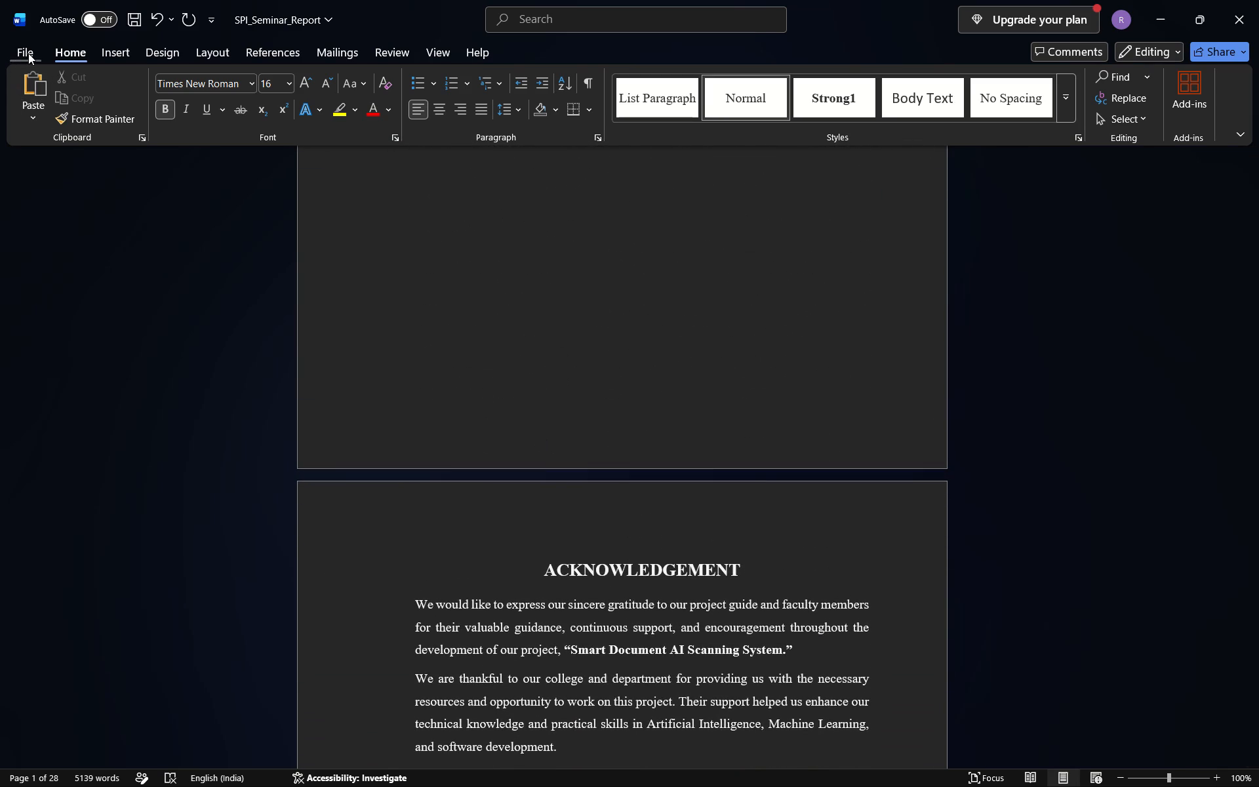
left_click(28, 53)
left_click(67, 306)
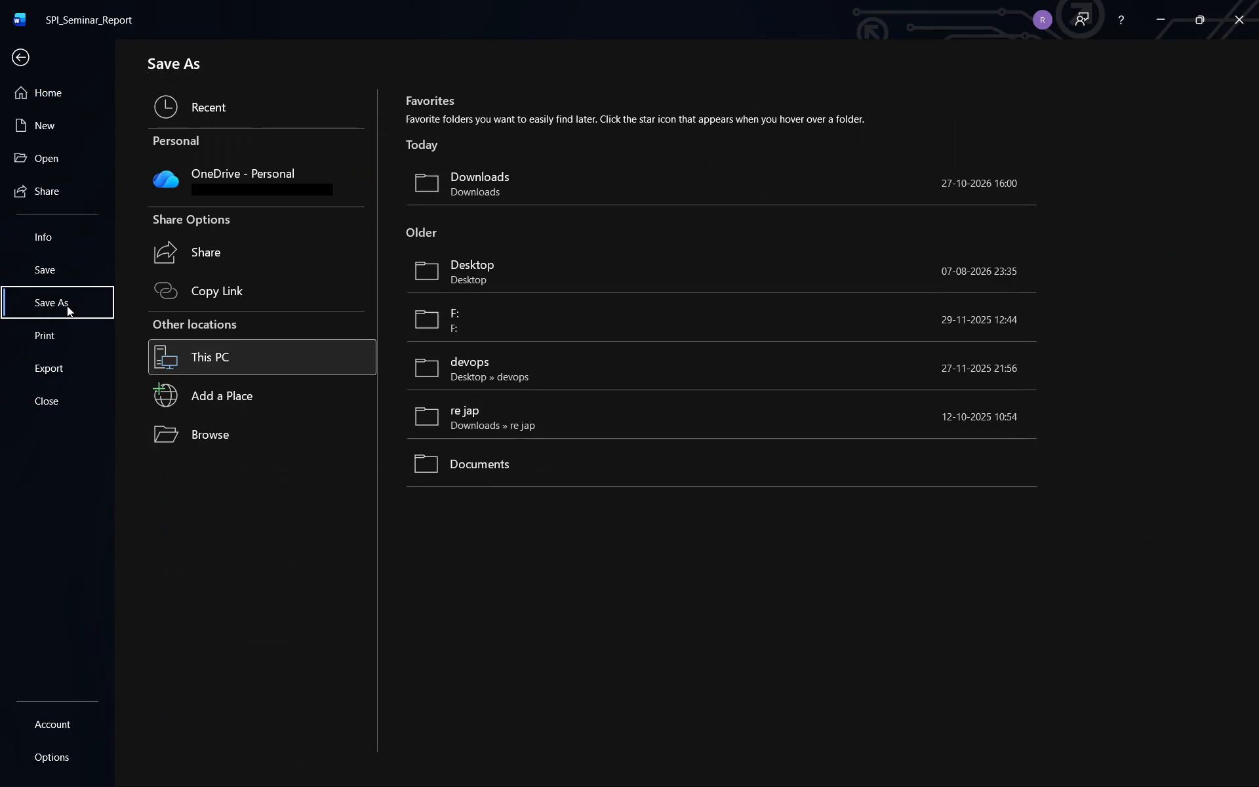
left_click(283, 441)
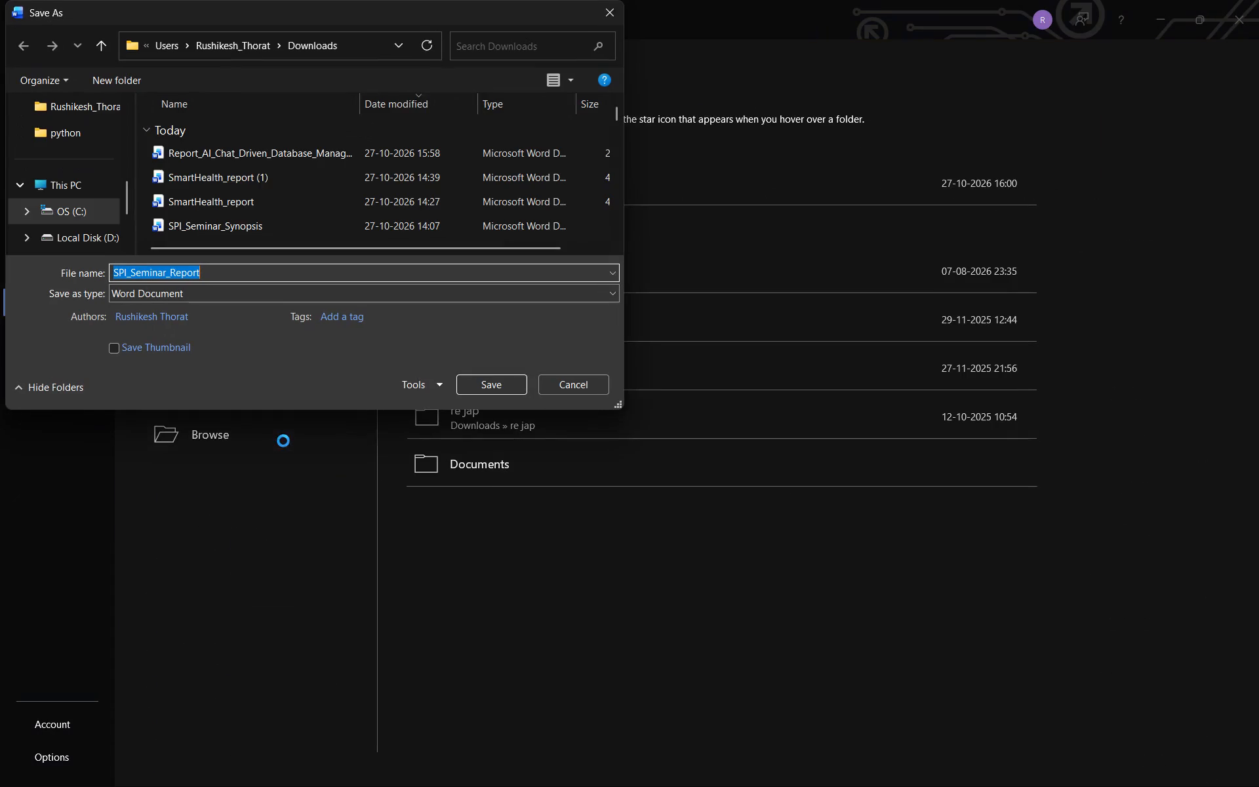
left_click(335, 275)
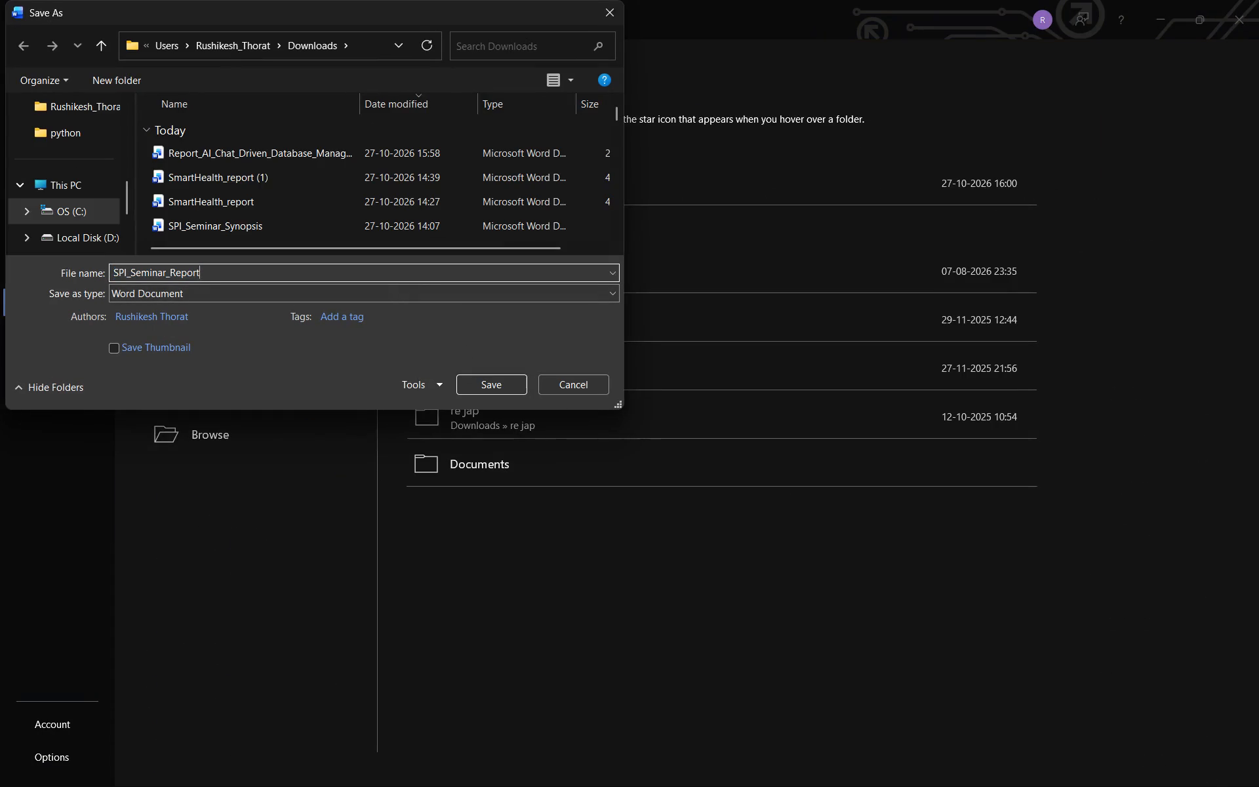
key("space")
type("final")
scroll(60, 169, "up", 8)
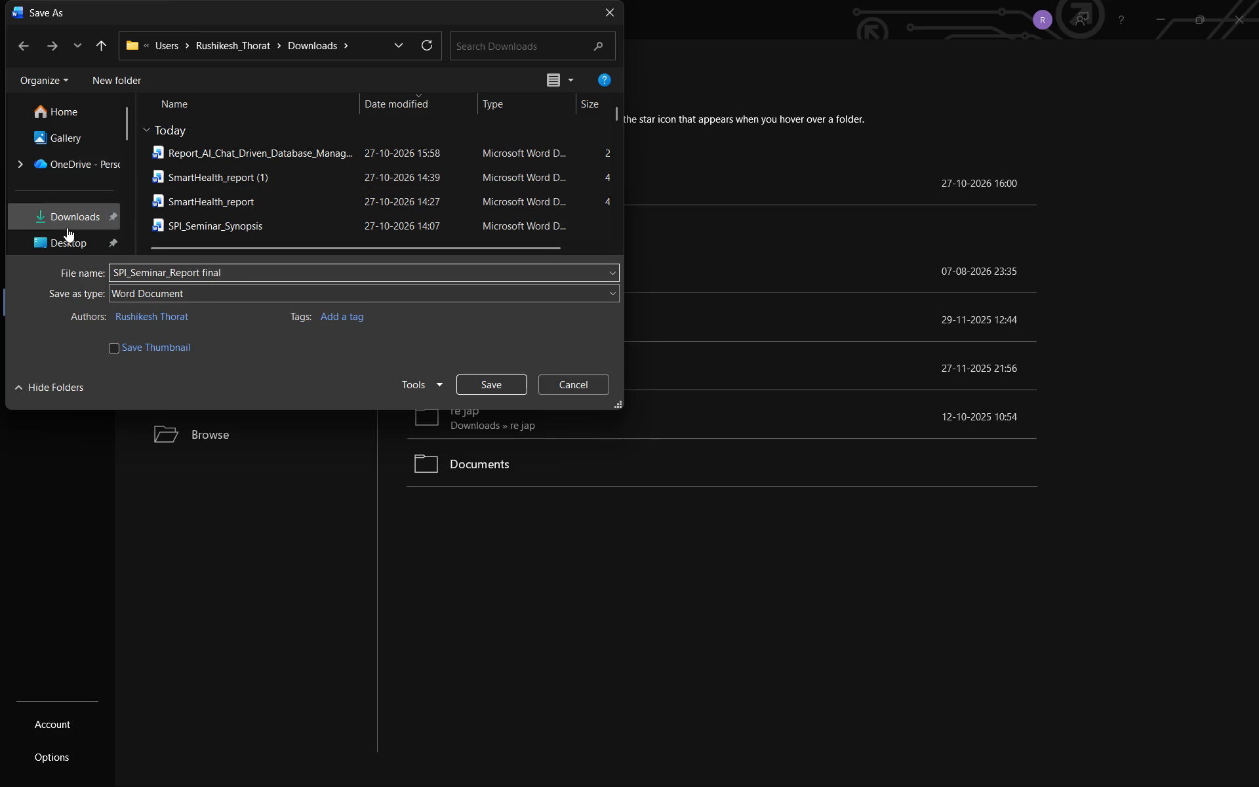
left_click(71, 238)
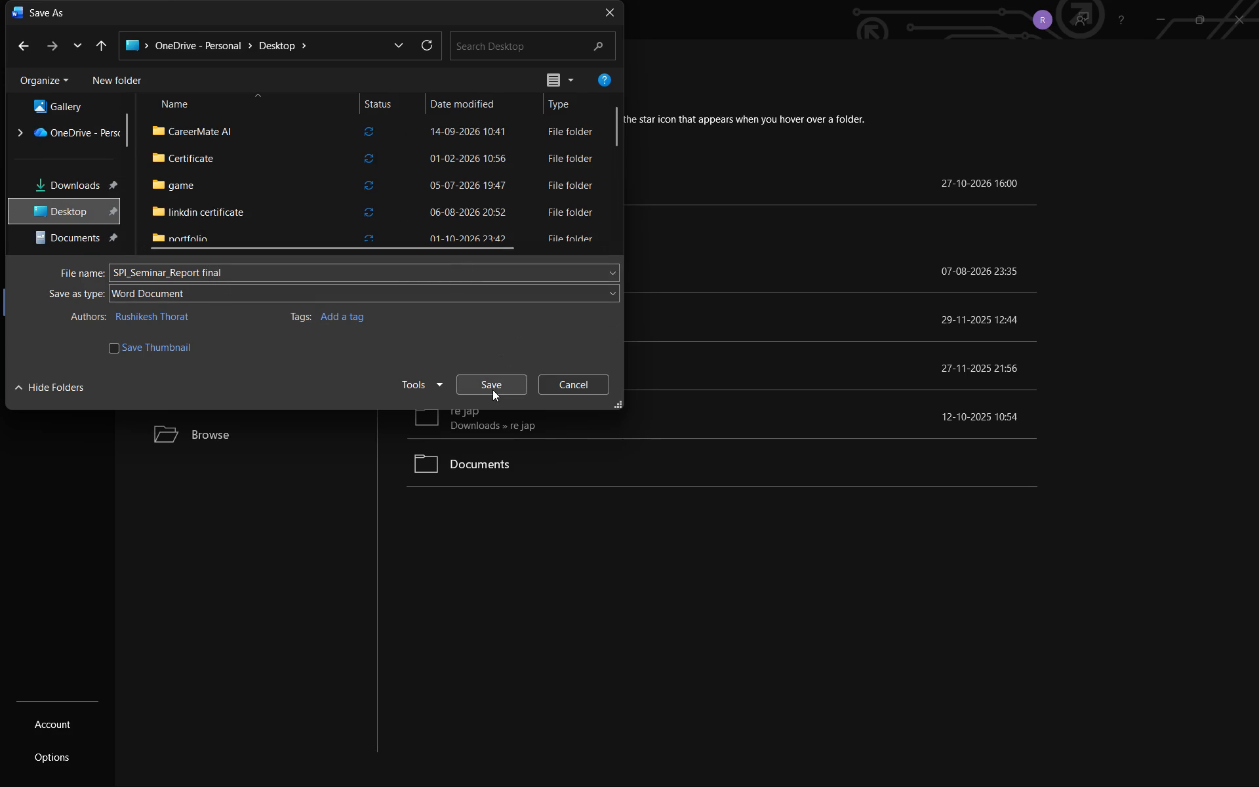
Complete saving the report as the Word document "SPI_Seminar_Report final" in the Desktop folder.
left_click(492, 390)
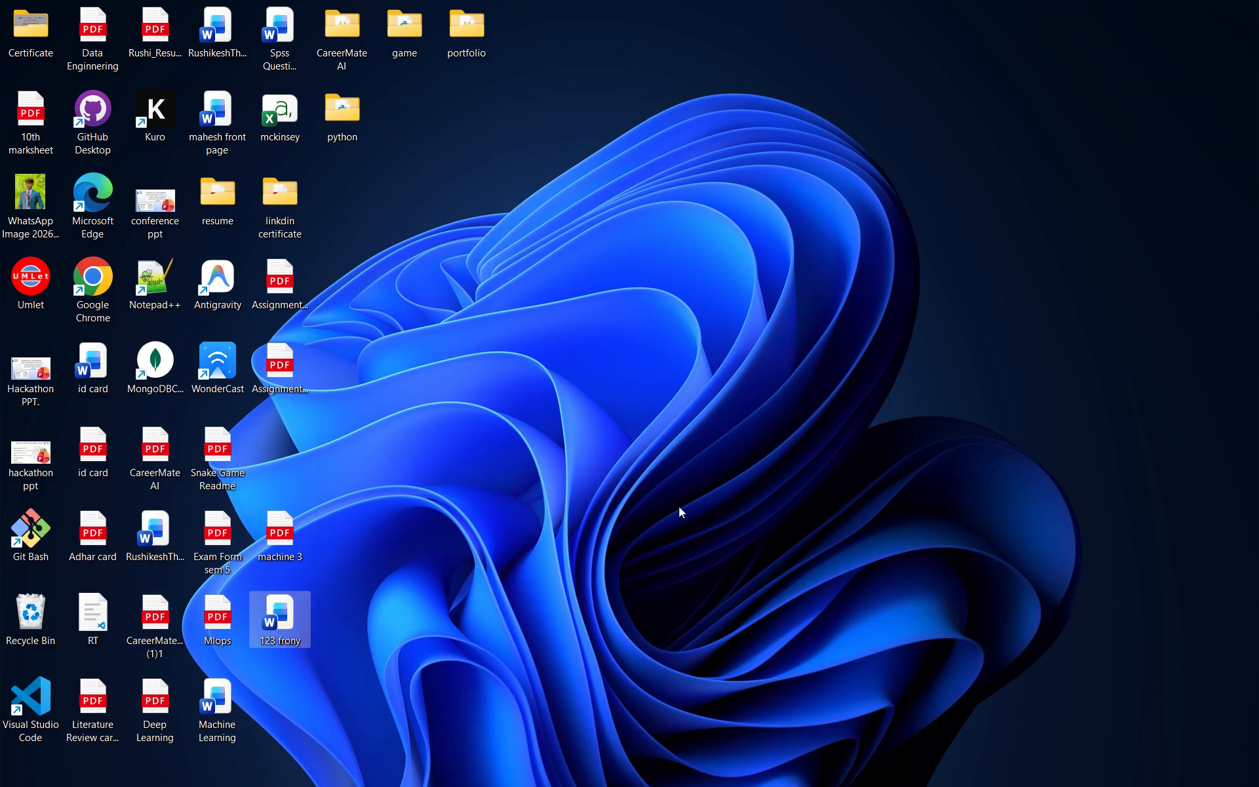
Refresh the Windows desktop and locate the saved "SPI_Seminar_Report final" document.
right_click(566, 405)
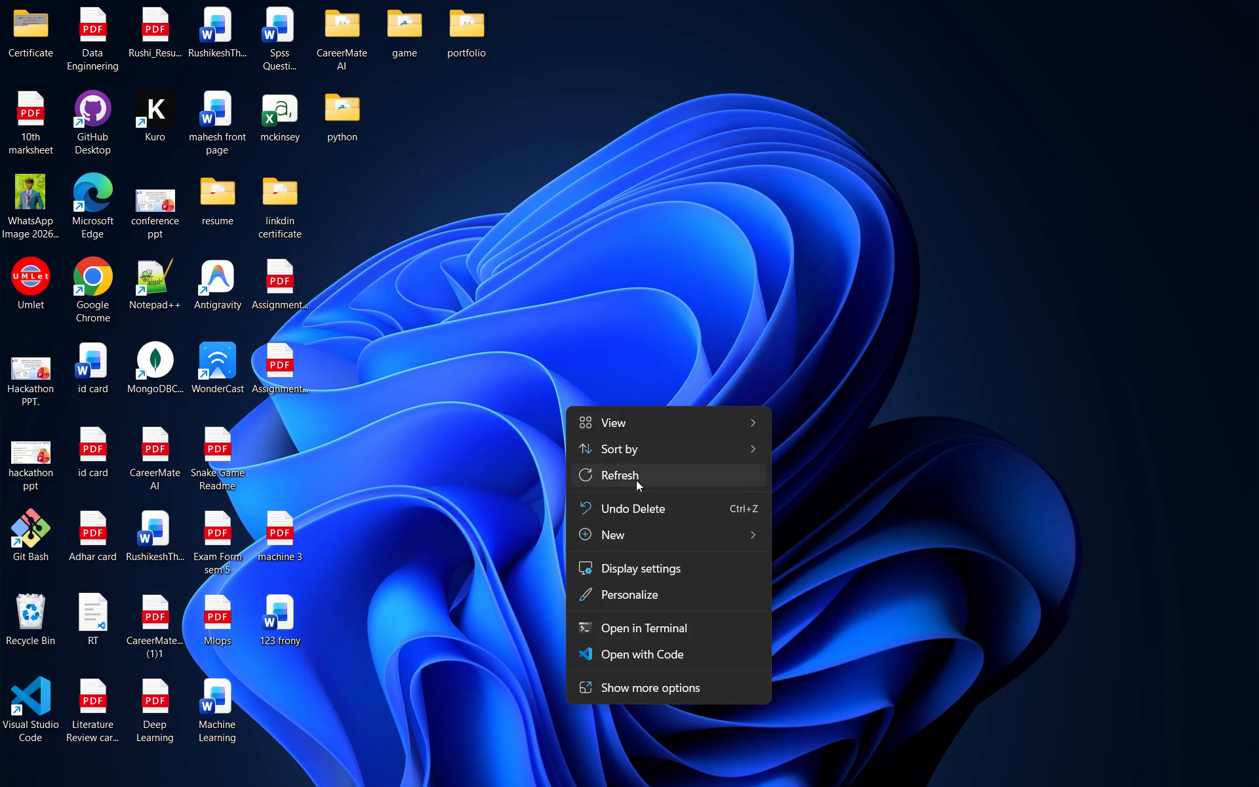
left_click(636, 480)
left_click_drag(374, 691, 258, 692)
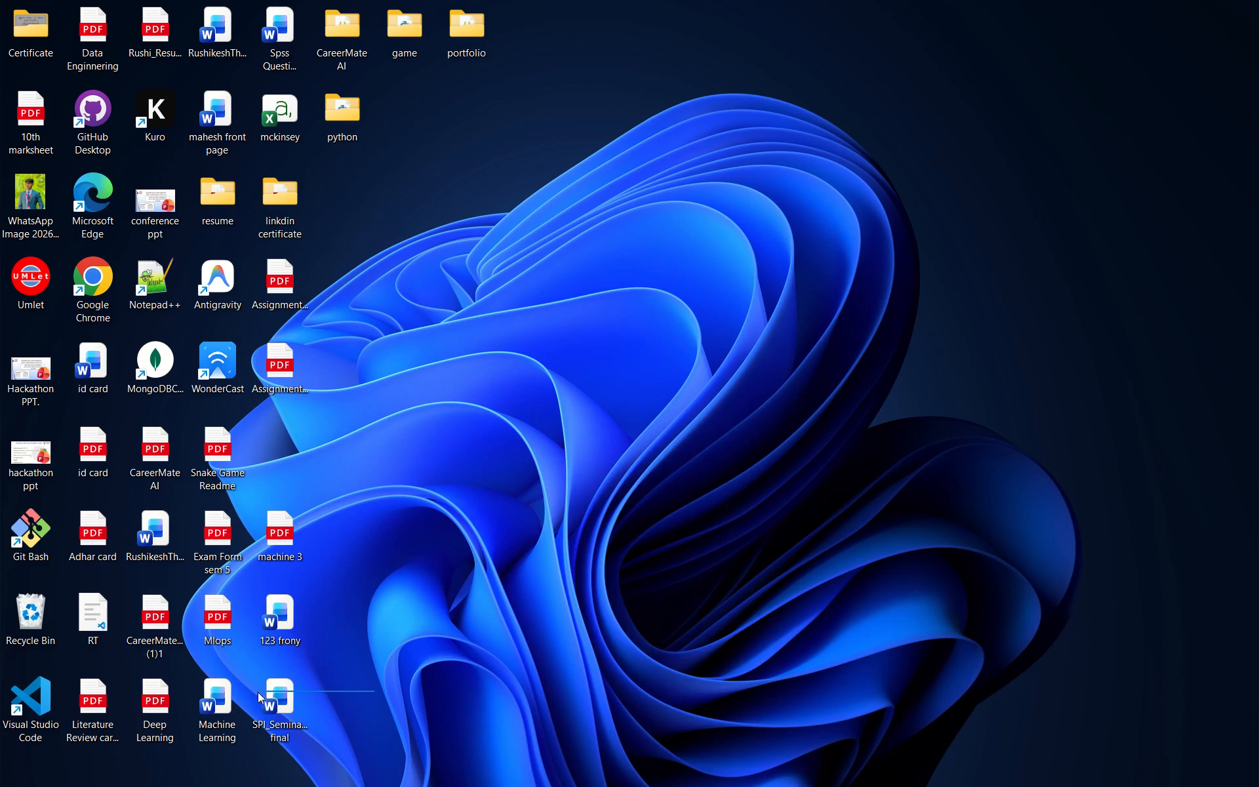
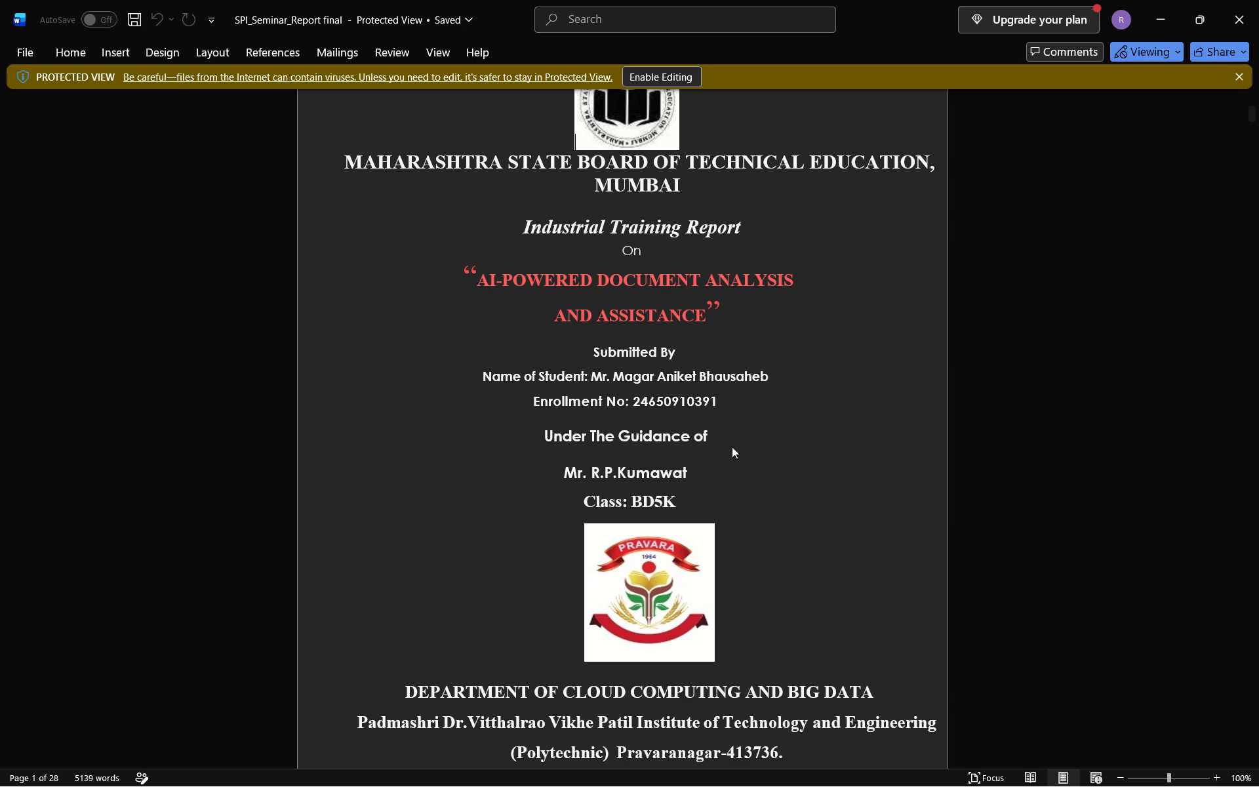
Close the saved "SPI_Seminar_Report final" document and the SmartHealth_report document used as reference.
left_click(1241, 3)
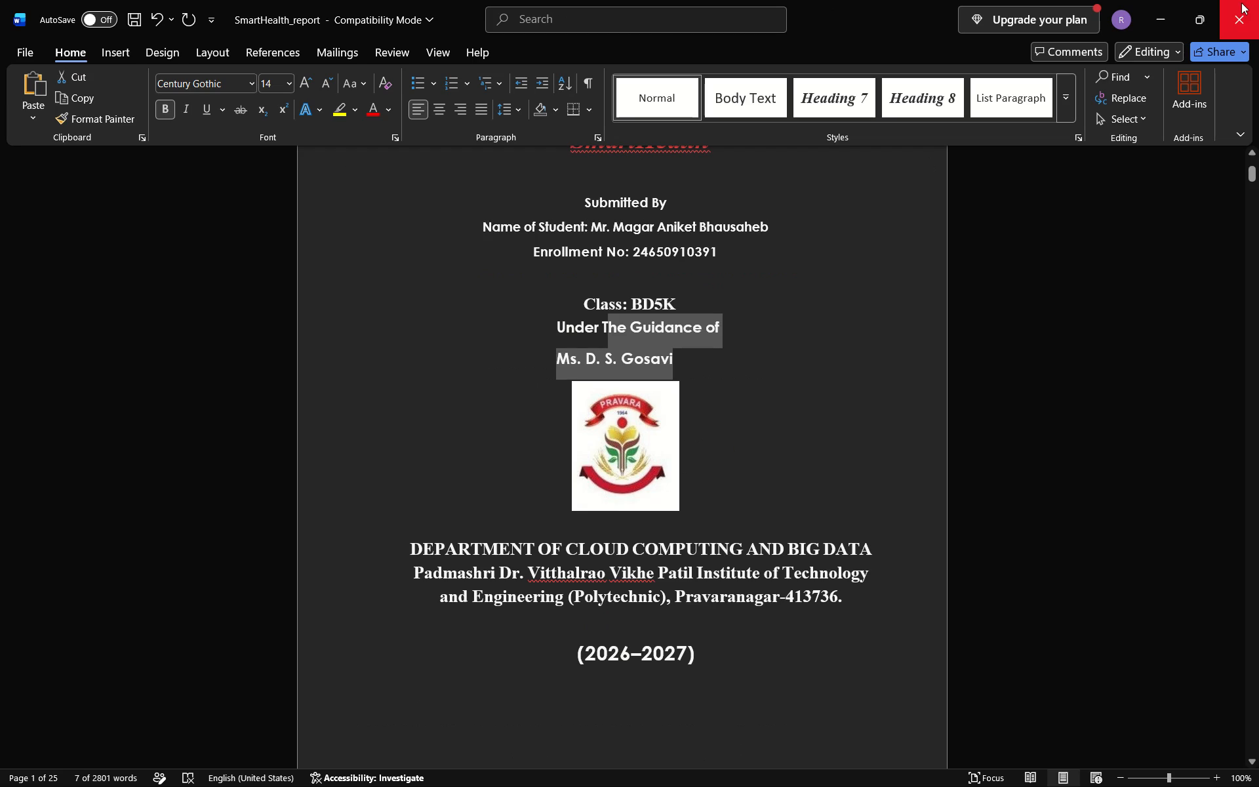
left_click(1241, 3)
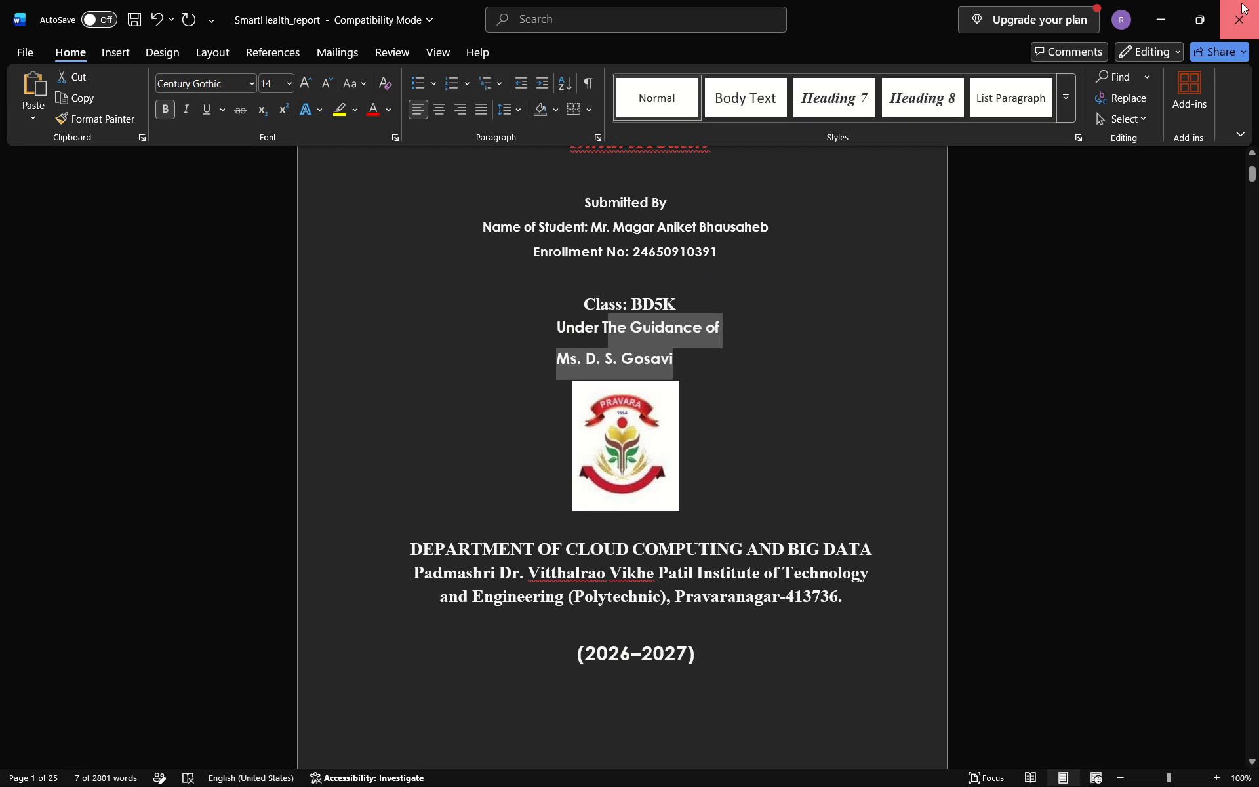
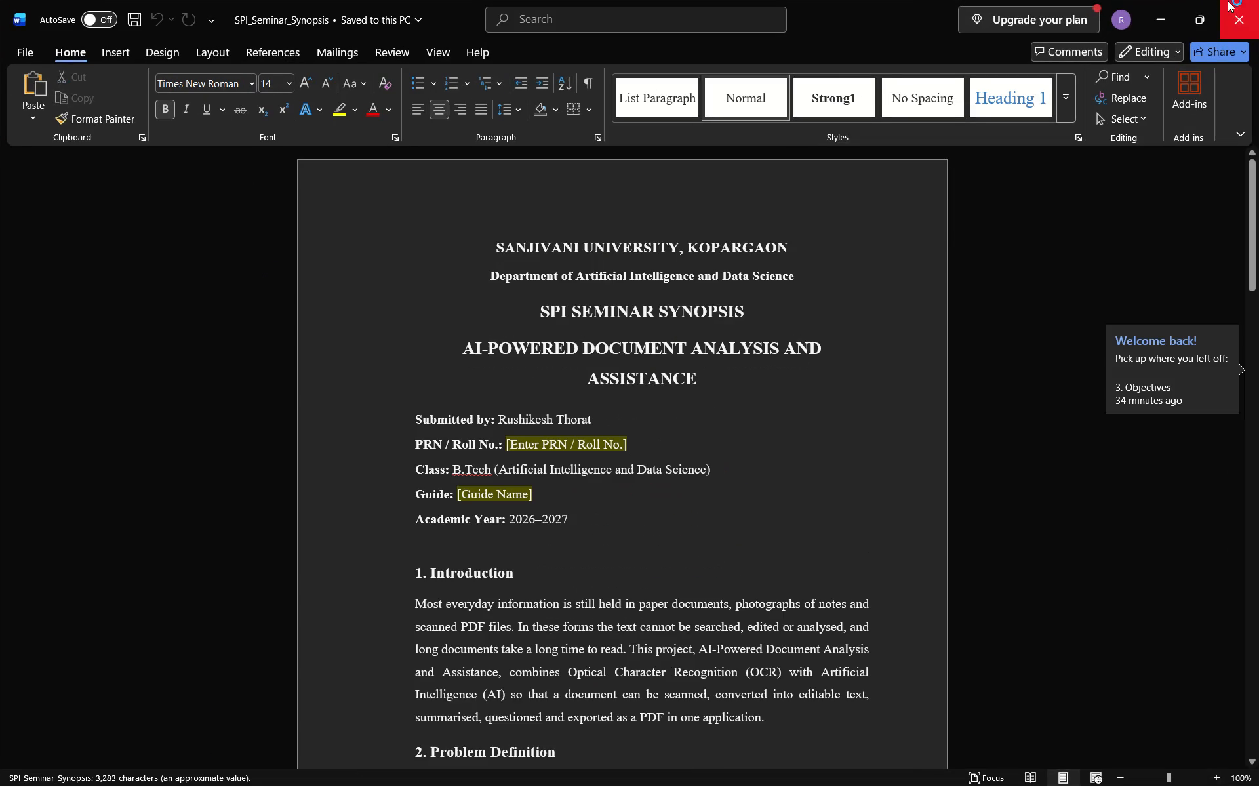
Close the SPI_Seminar_Synopsis document and the "123 frony" front-page document.
left_click(1228, 1)
left_click(1258, 0)
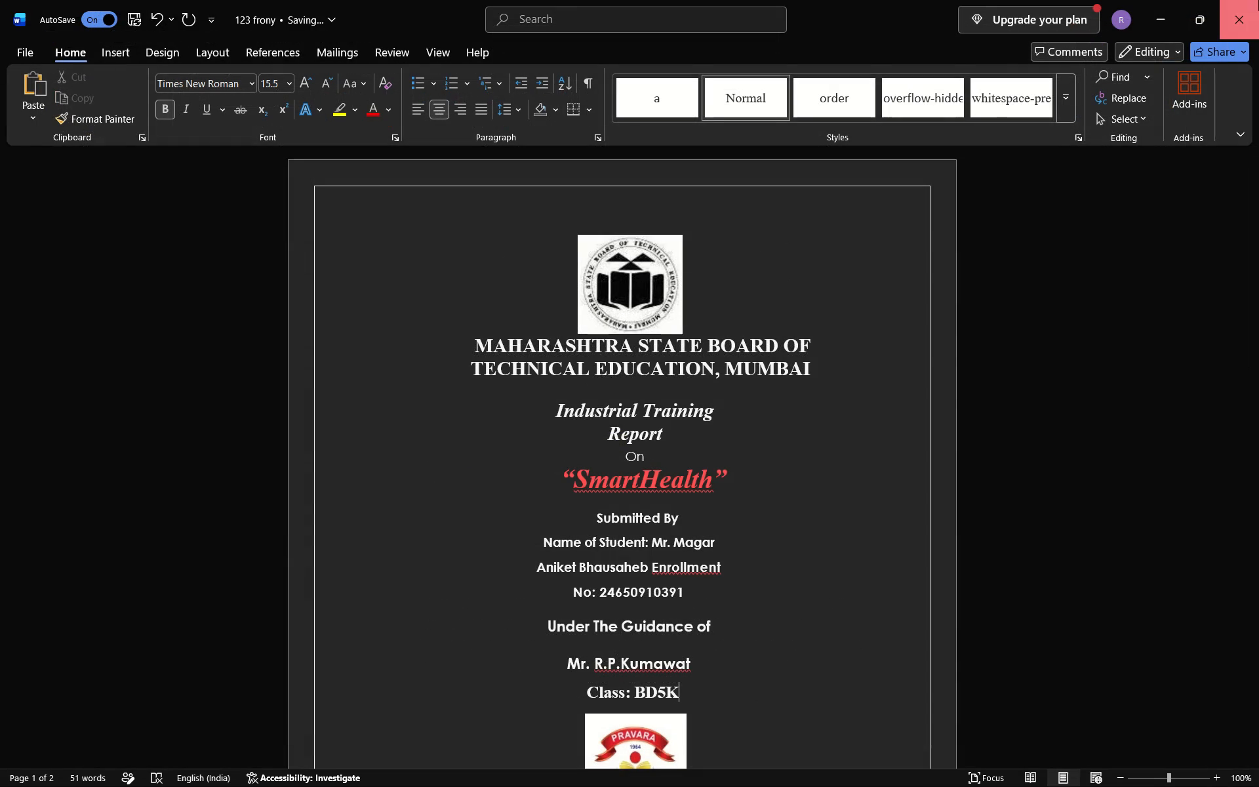
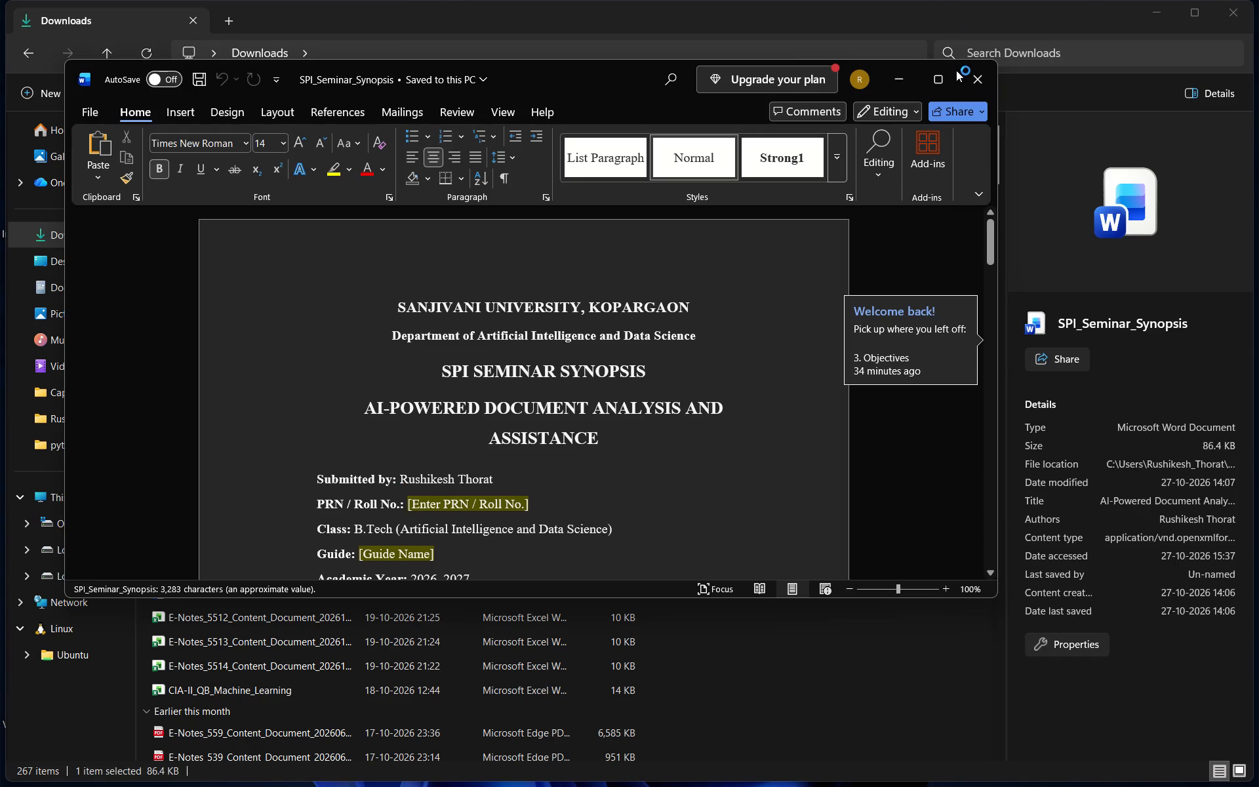
Review the reopened SPI_Seminar_Synopsis document in a maximized window, from the title details through the workflow figure to the references.
left_click(940, 88)
scroll(770, 478, "down", 2)
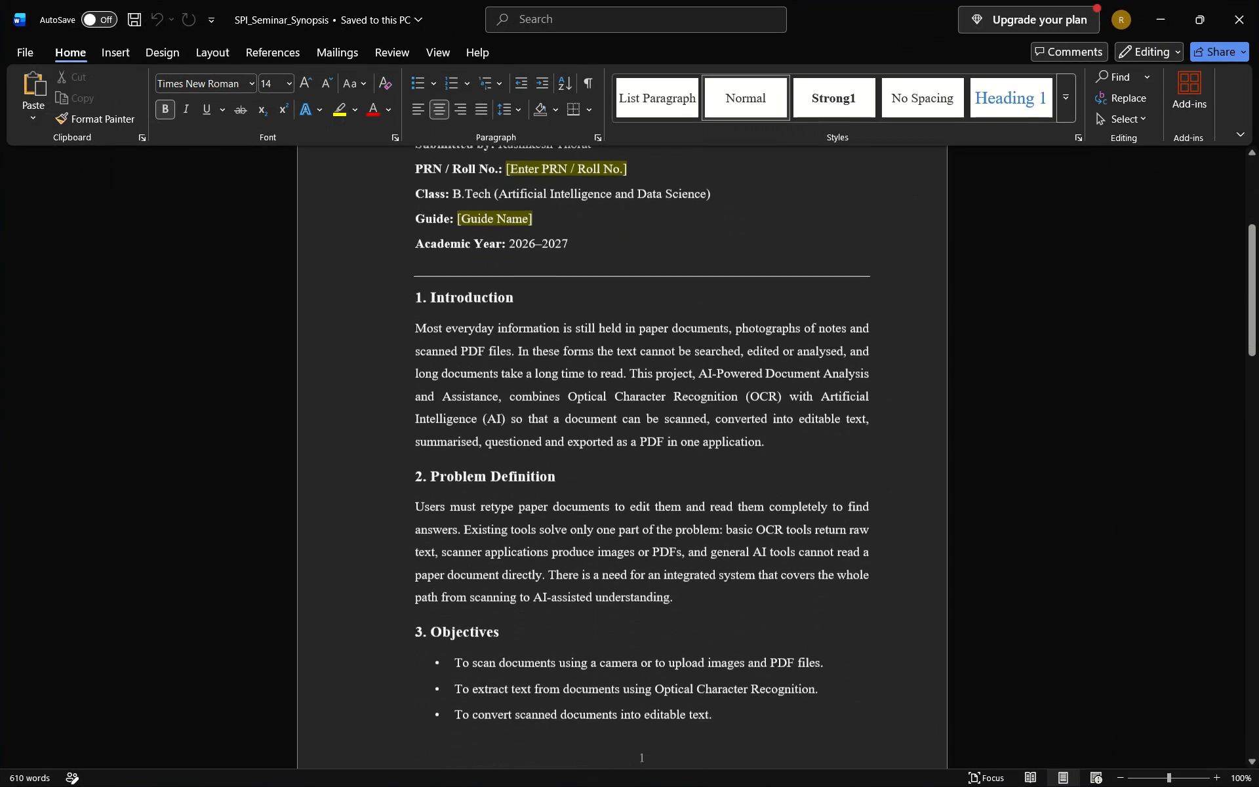
scroll(770, 478, "down", 10)
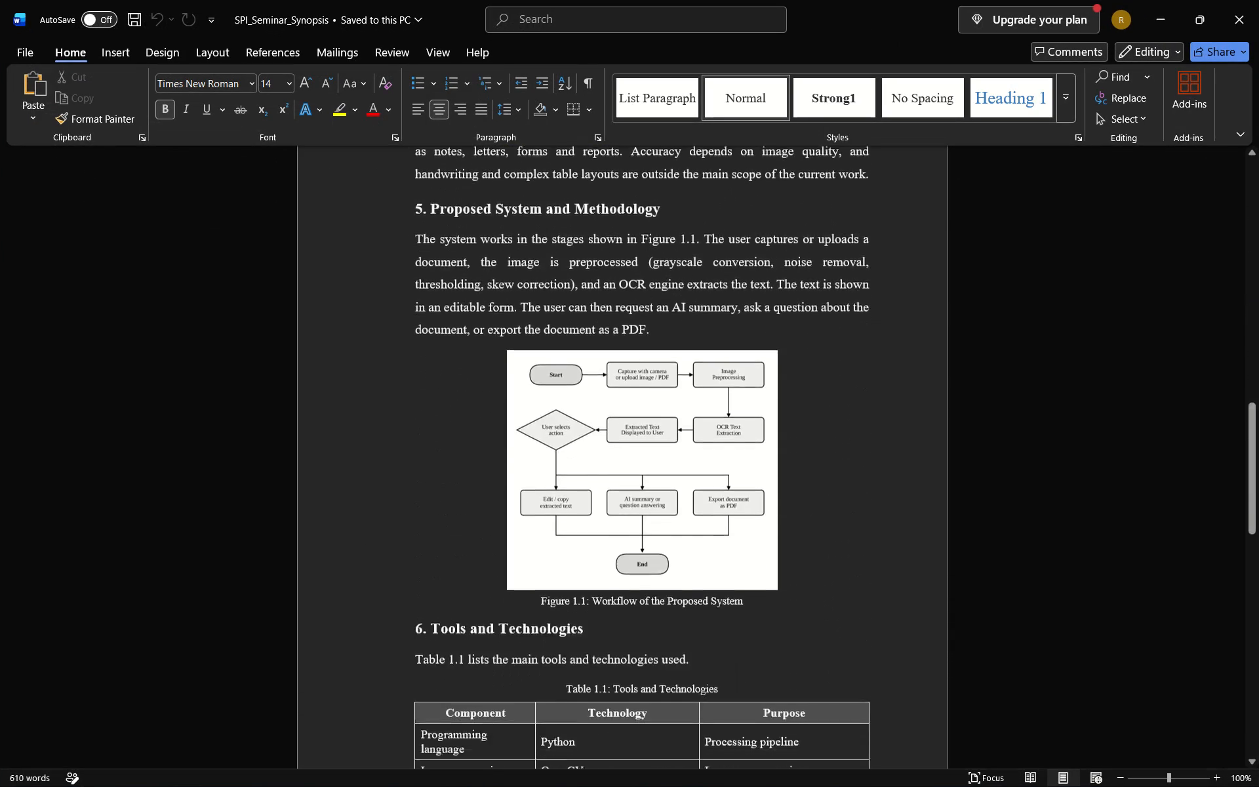
scroll(770, 478, "down", 10)
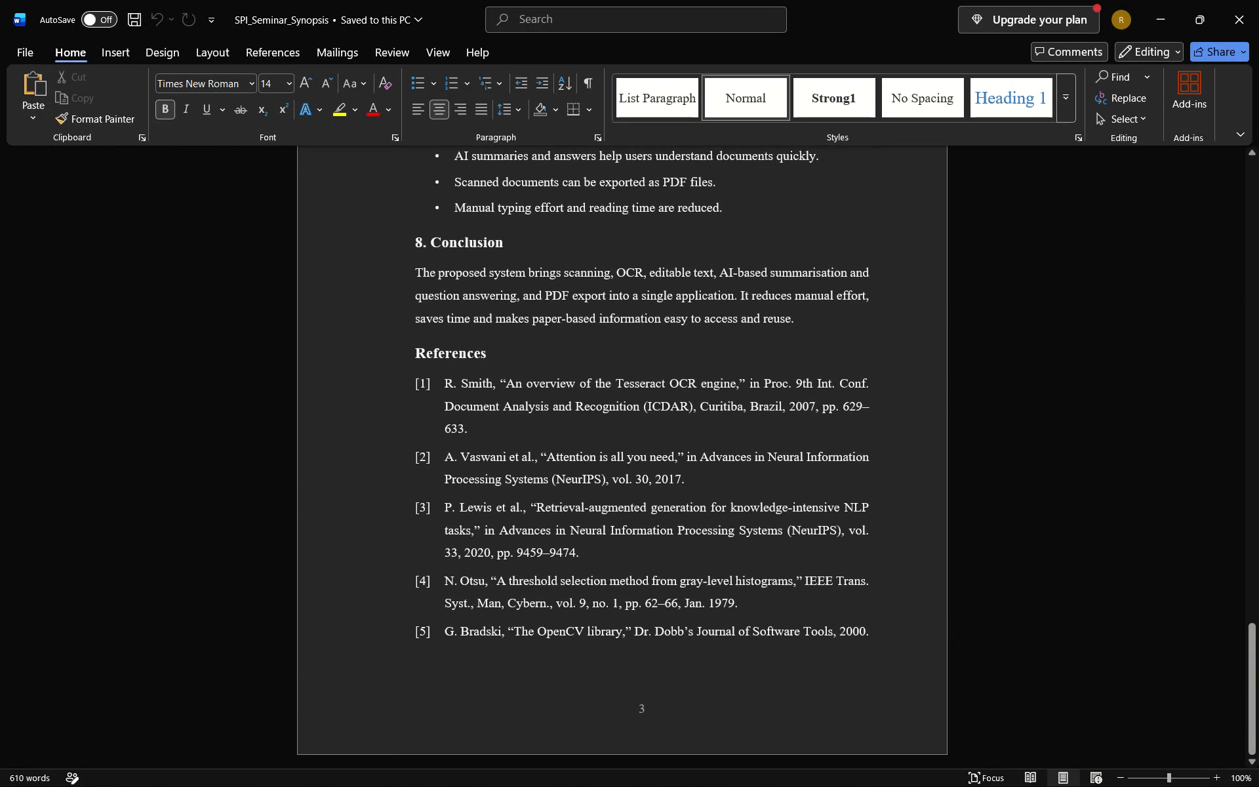
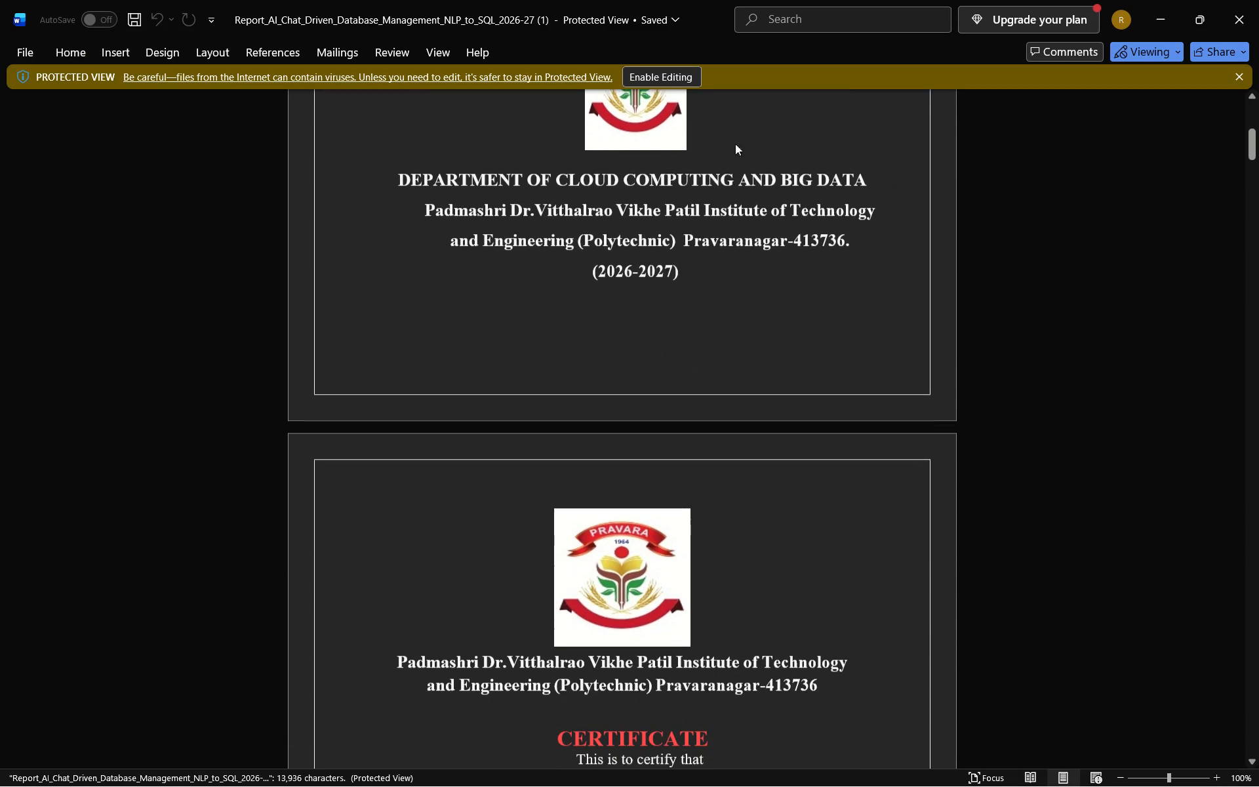
Enable editing of the protected Report_AI_Chat_Driven_Database_Management_NLP_to_SQL_2026-27 (1) document.
left_click(650, 77)
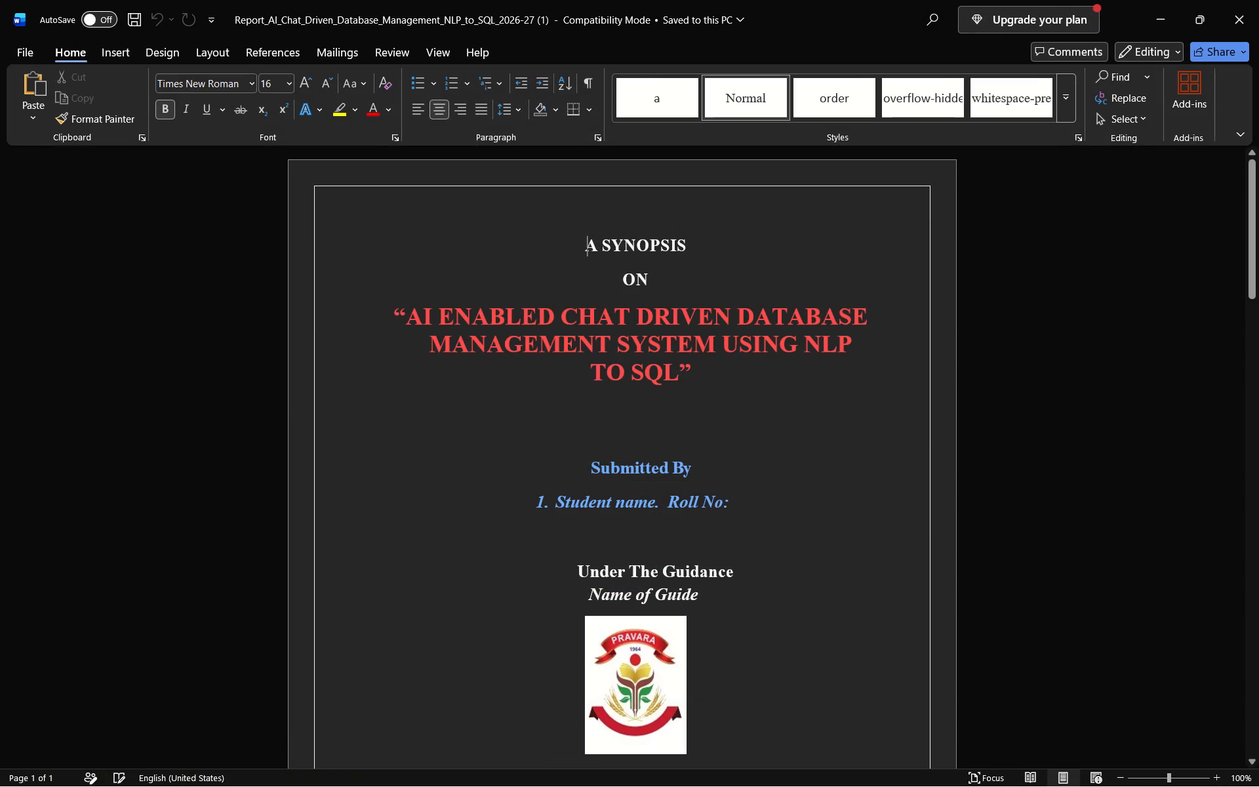
Review the AI chat-driven database management report from its title page through the references and back to the CONTENT page.
scroll(745, 274, "down", 1)
scroll(725, 479, "down", 7)
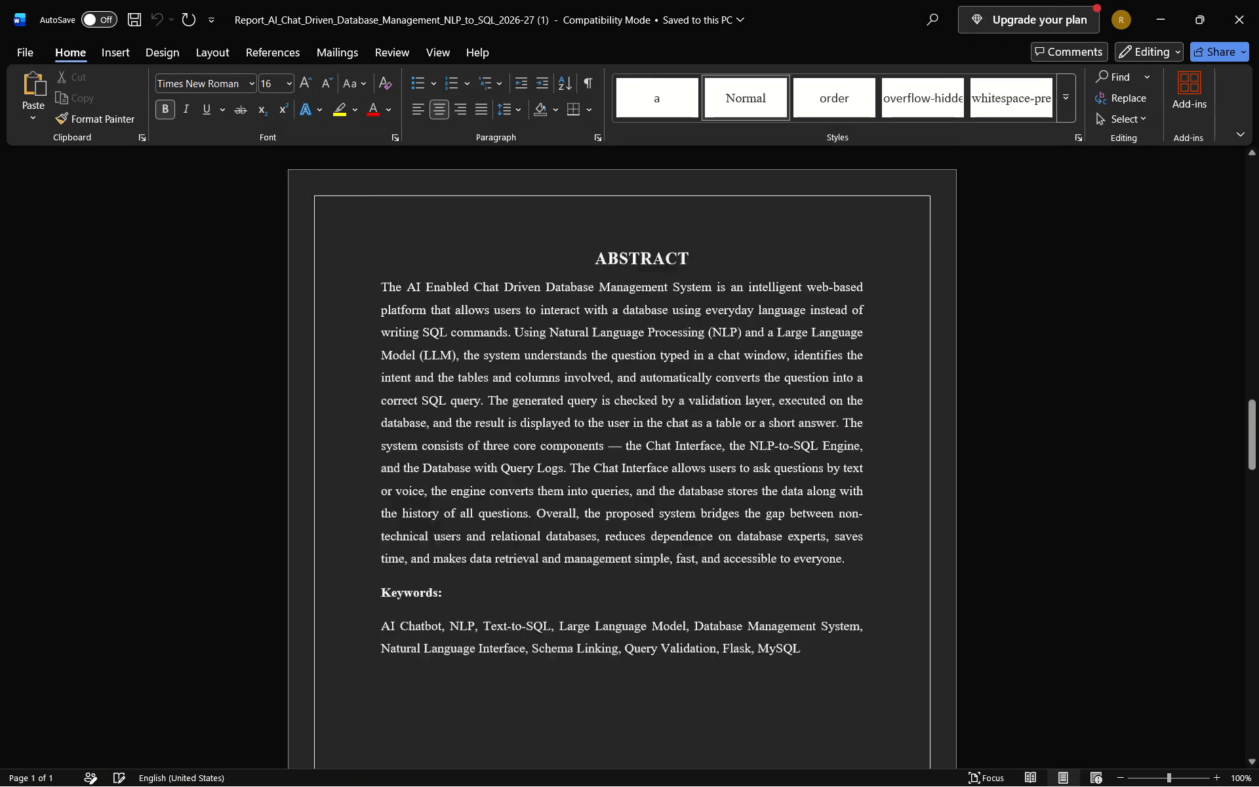
scroll(725, 479, "down", 20)
scroll(725, 479, "down", 1)
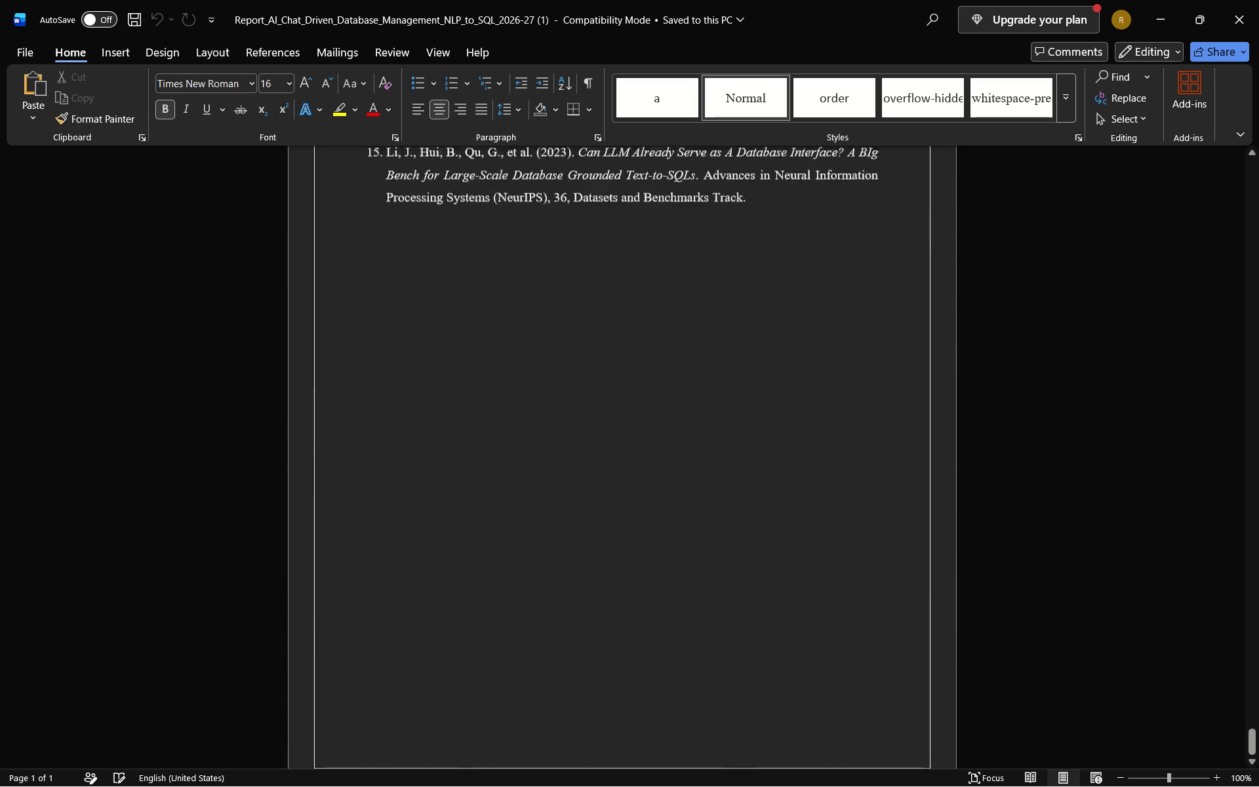
scroll(725, 479, "down", 2)
scroll(725, 479, "up", 10)
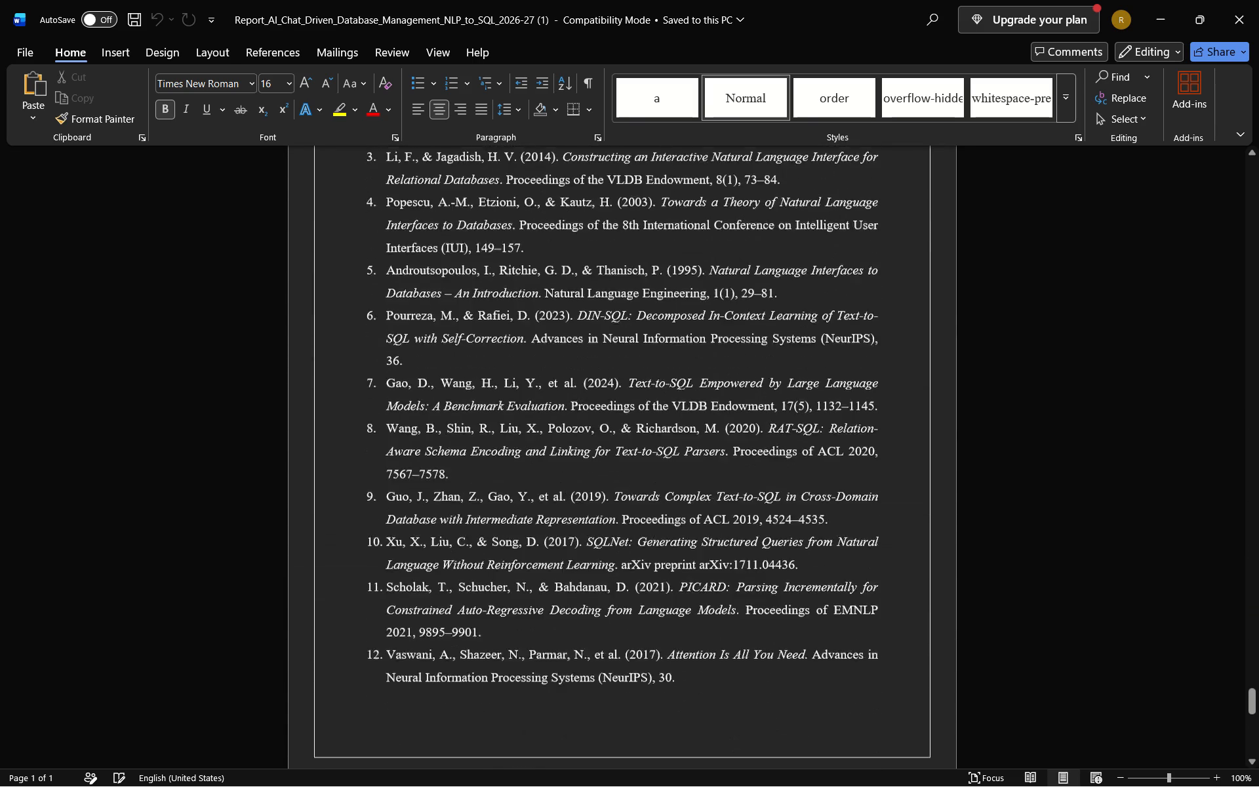
scroll(725, 479, "up", 4)
scroll(689, 380, "up", 3)
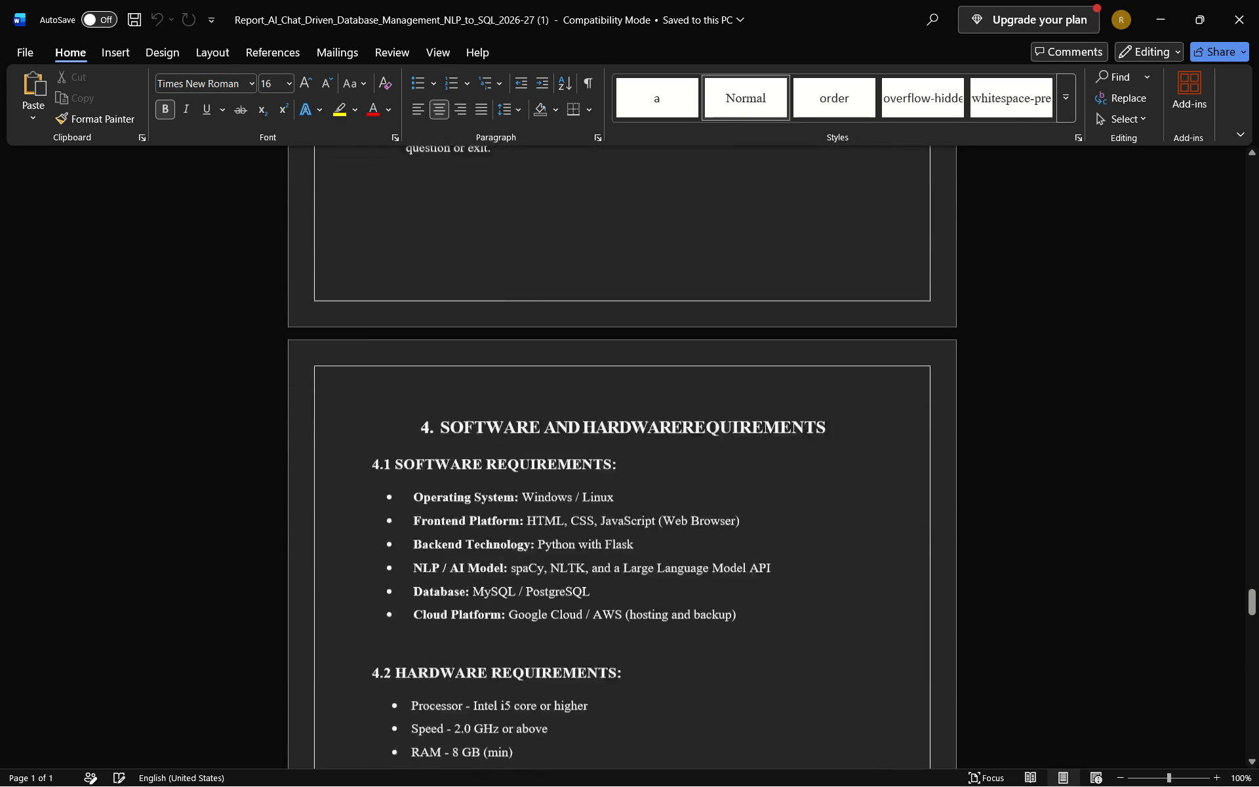
scroll(689, 380, "up", 9)
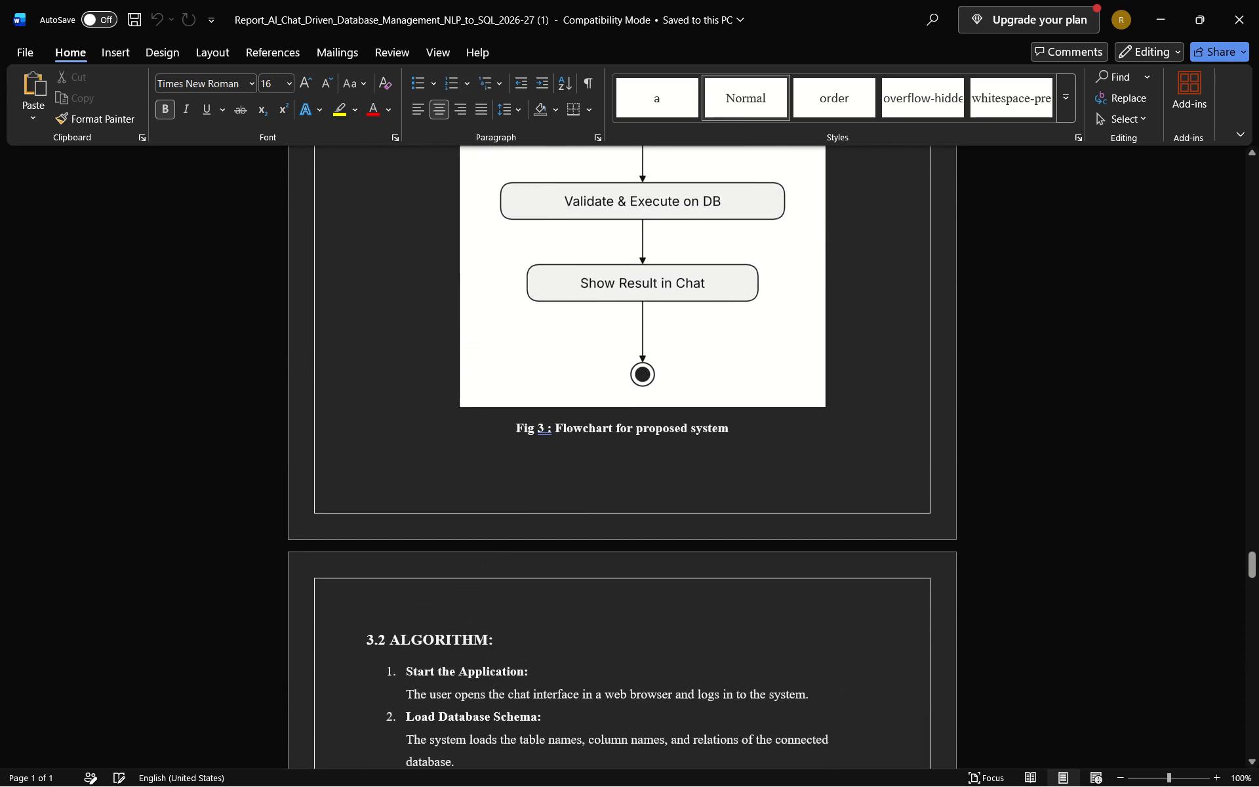
scroll(689, 380, "up", 10)
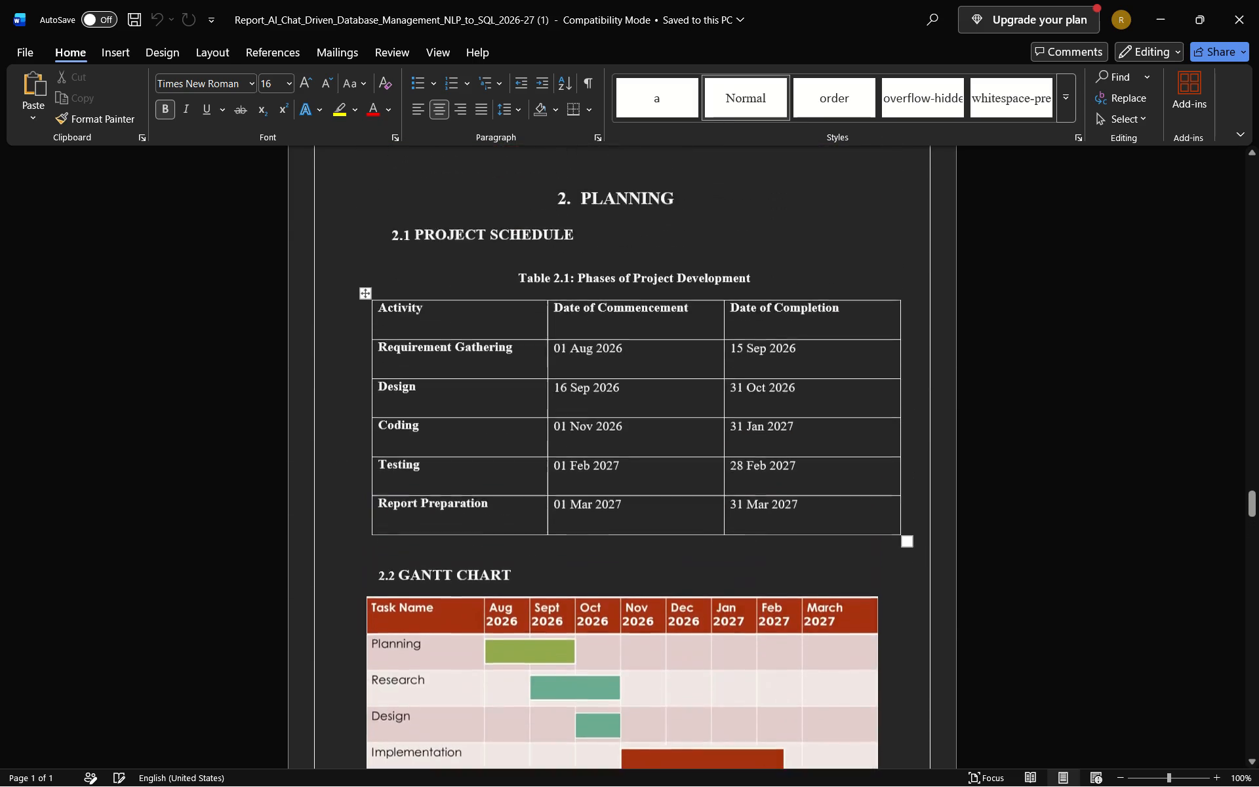
scroll(689, 380, "up", 9)
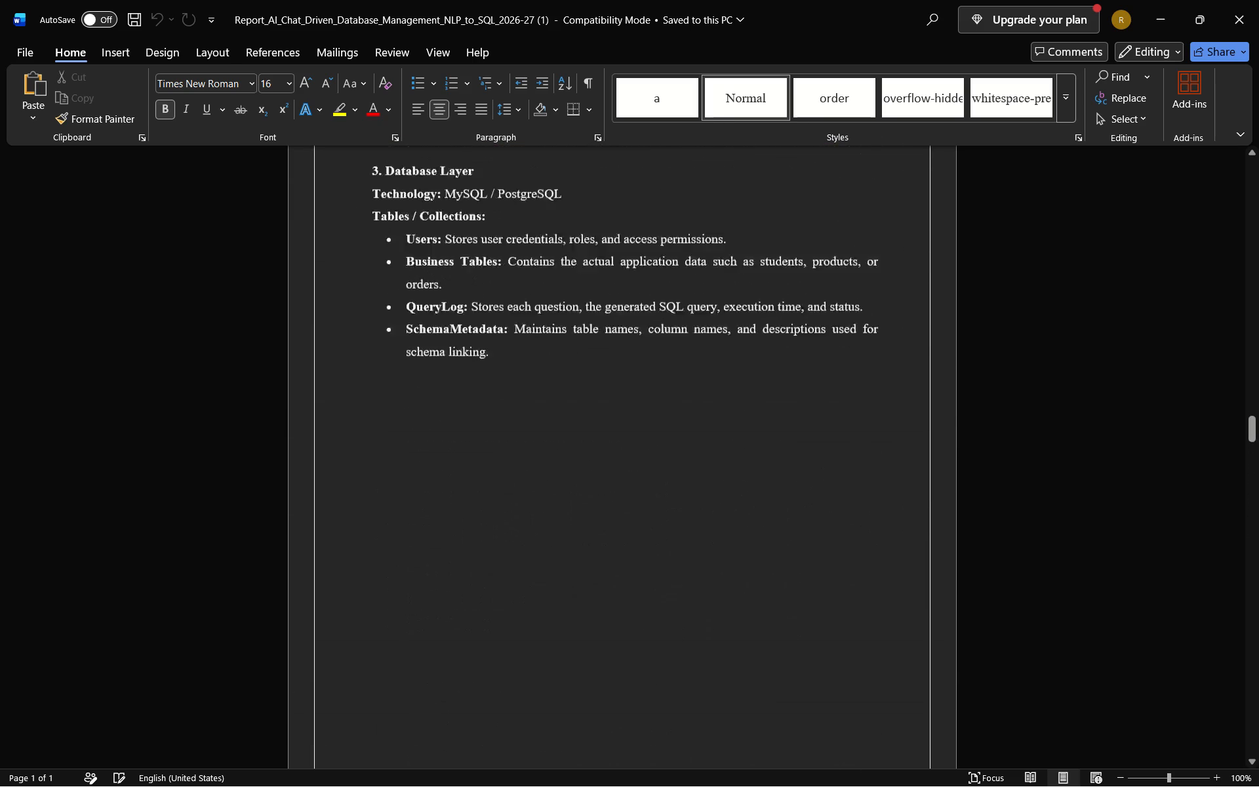
scroll(689, 380, "up", 9)
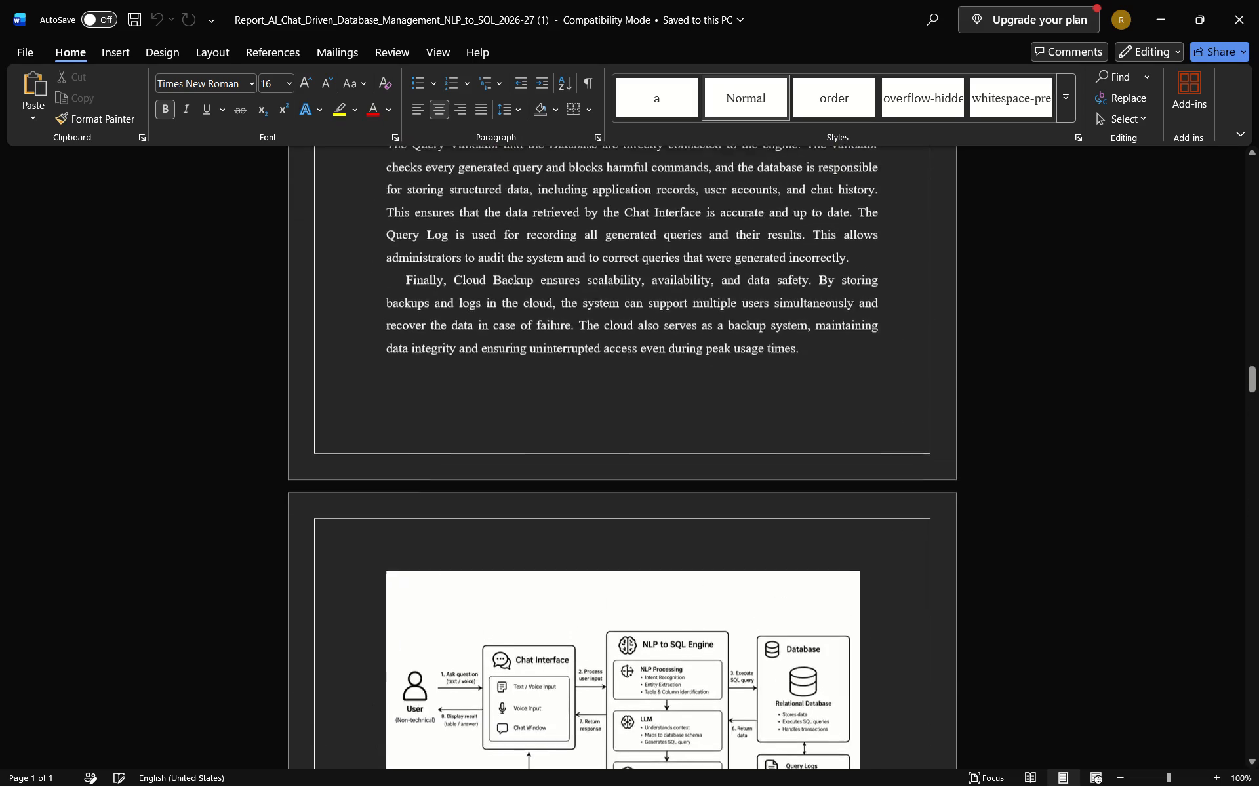
scroll(689, 380, "up", 7)
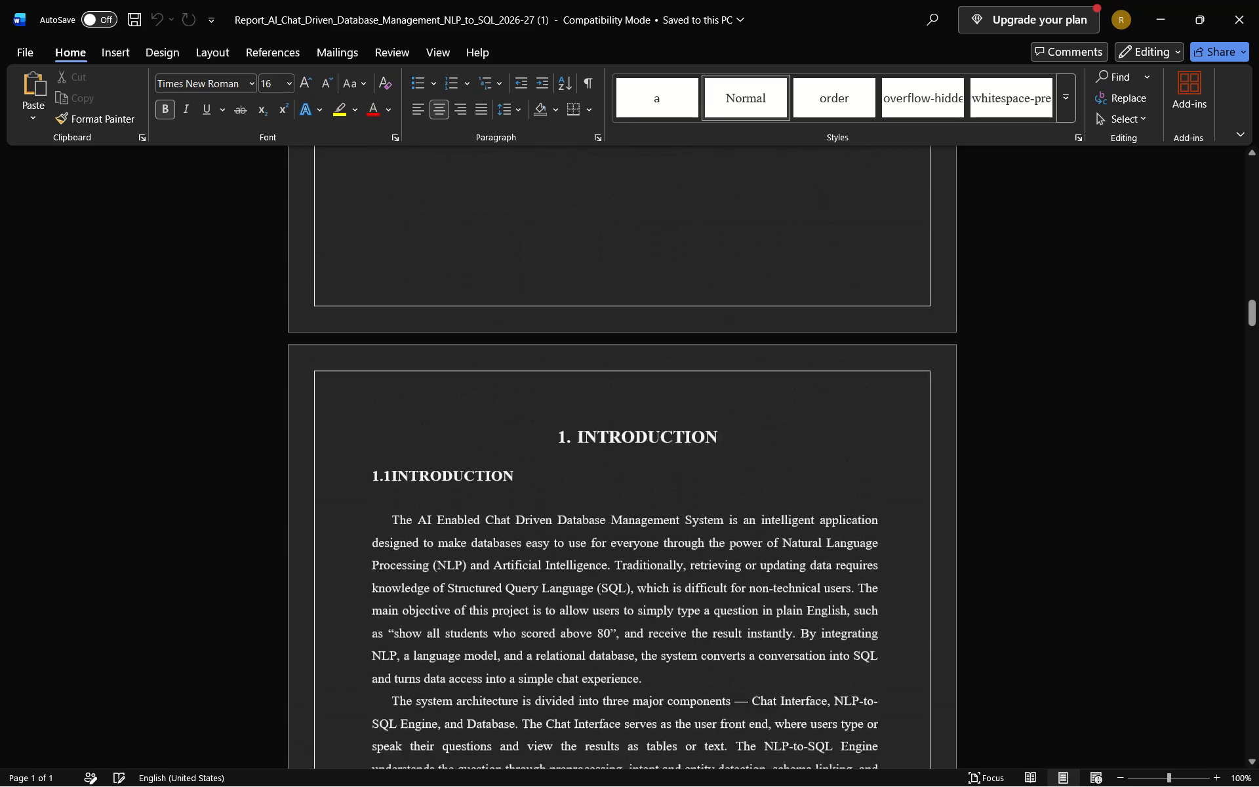
scroll(689, 380, "up", 4)
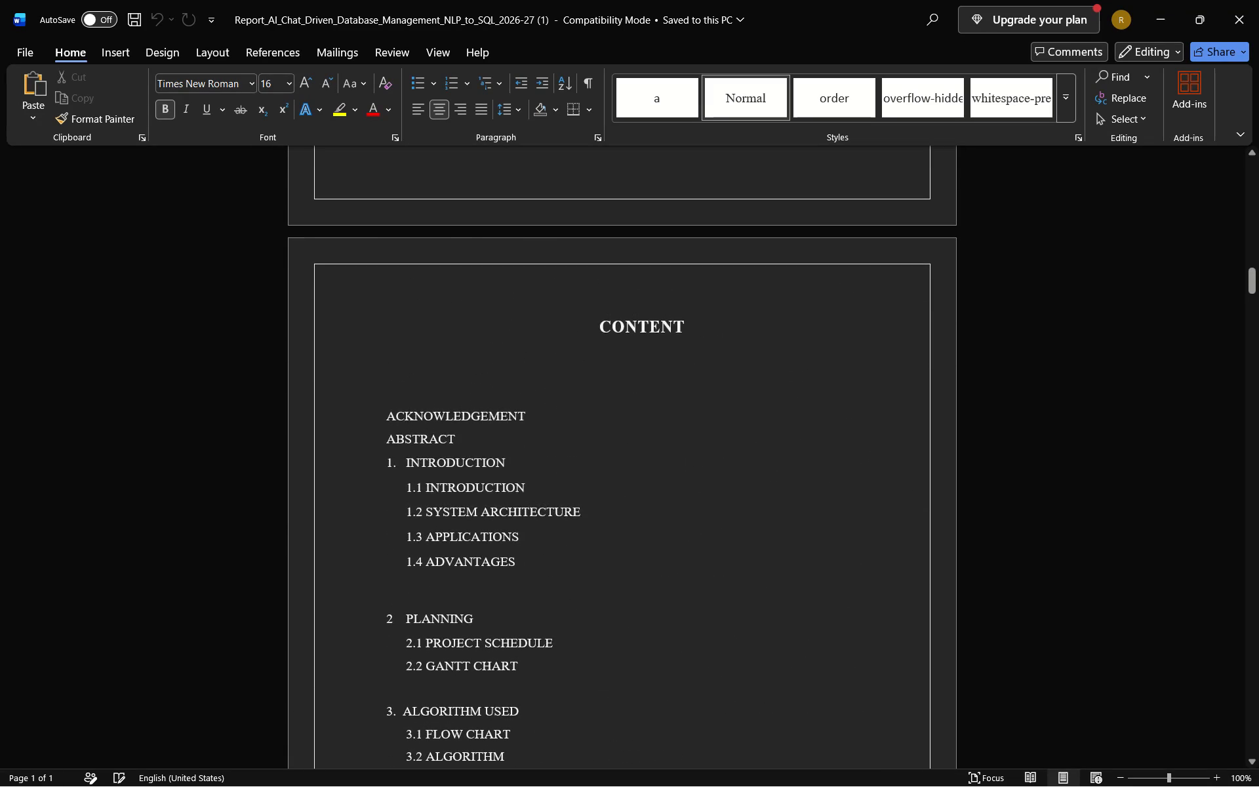
Switch to the SPI_Seminar_Synopsis document and review its sections from Introduction to References.
scroll(628, 519, "down", 5)
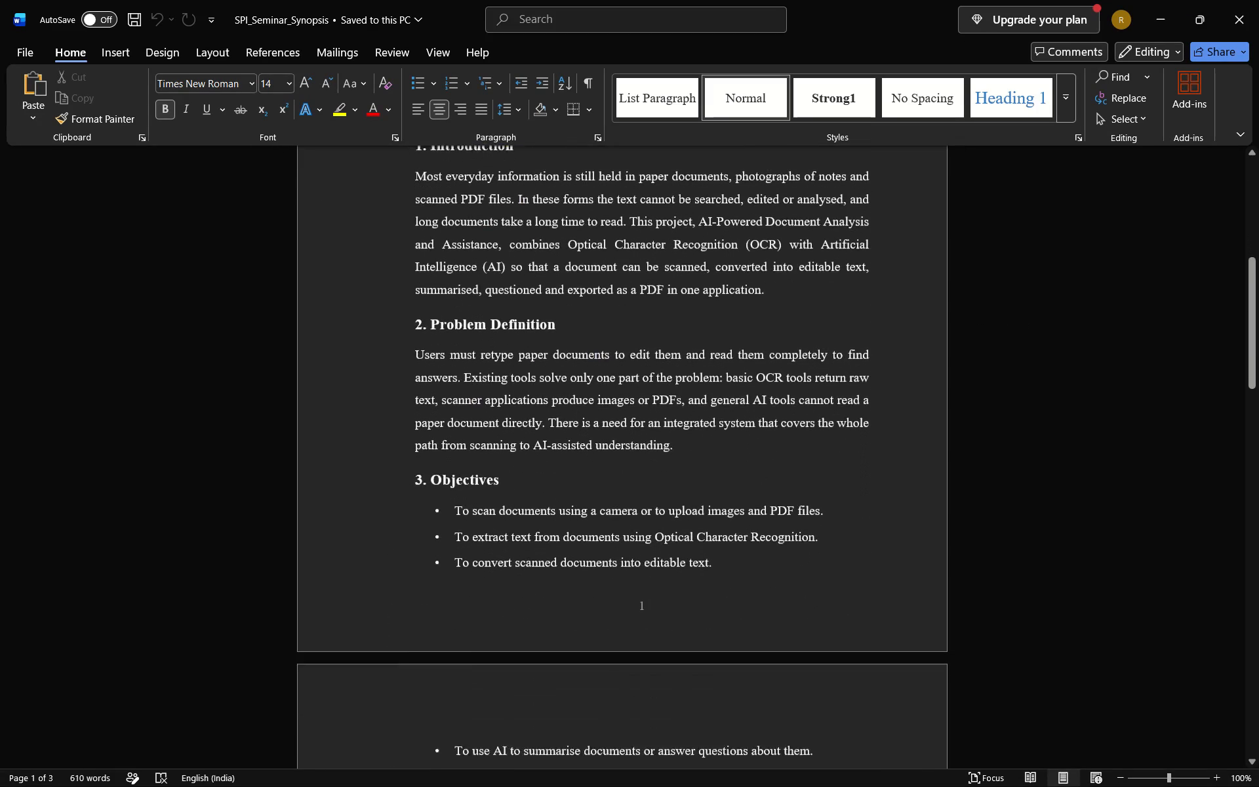
scroll(628, 519, "down", 7)
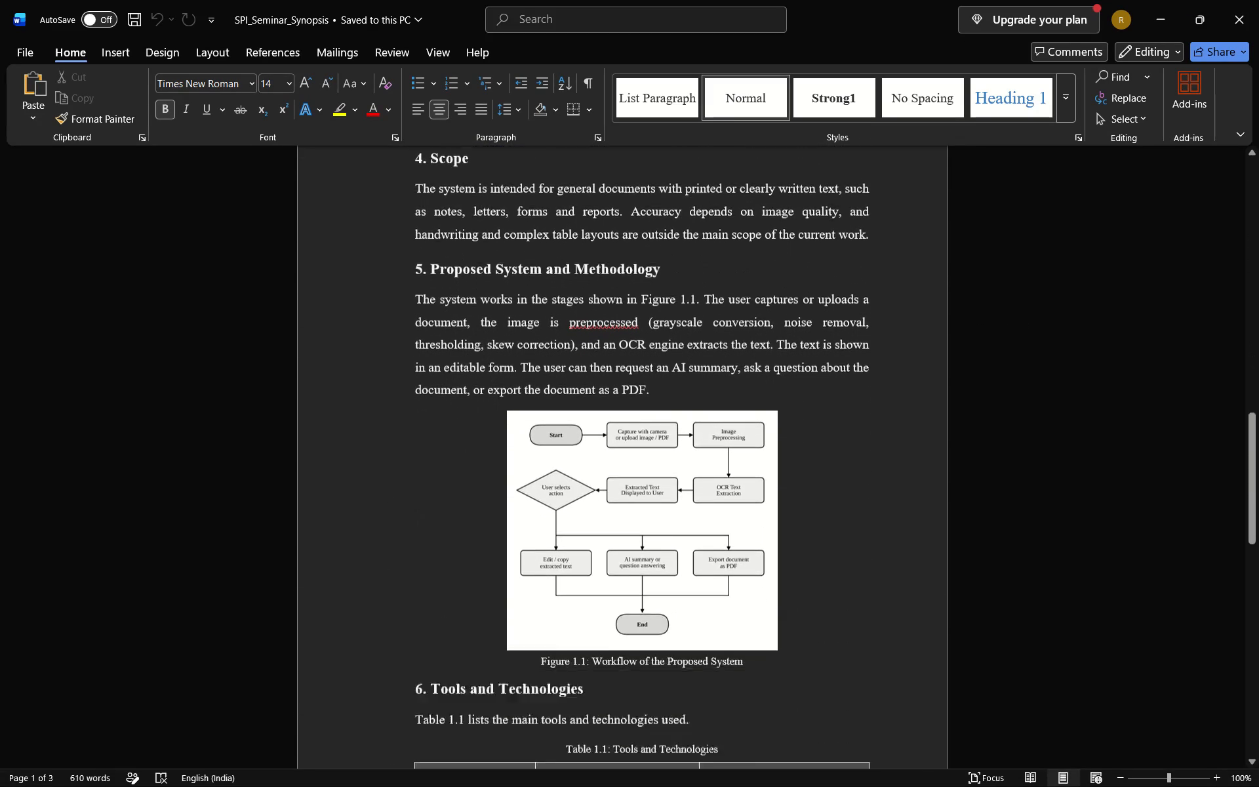
scroll(628, 519, "down", 7)
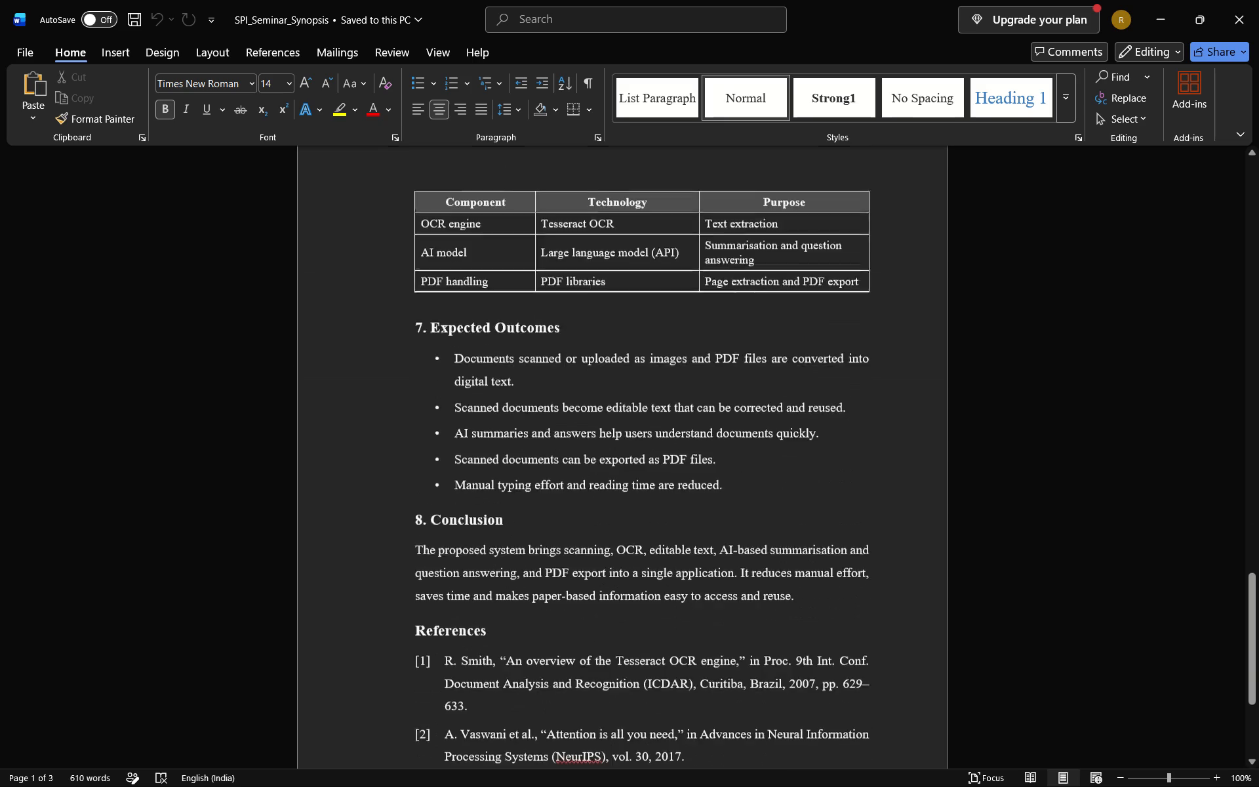
Examine the AI chat-driven database management report from the CONTENT page to the software and hardware requirements, and back to the Planning section.
scroll(628, 519, "down", 2)
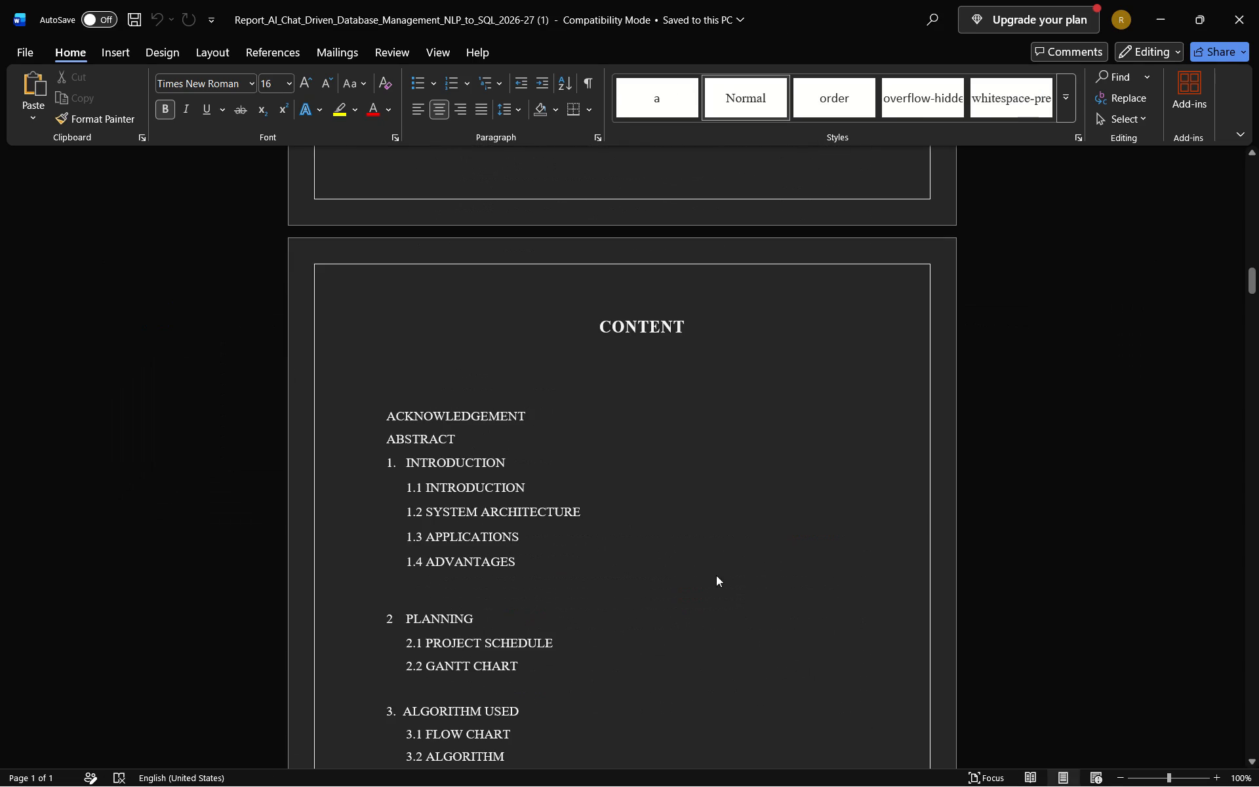
scroll(716, 575, "down", 15)
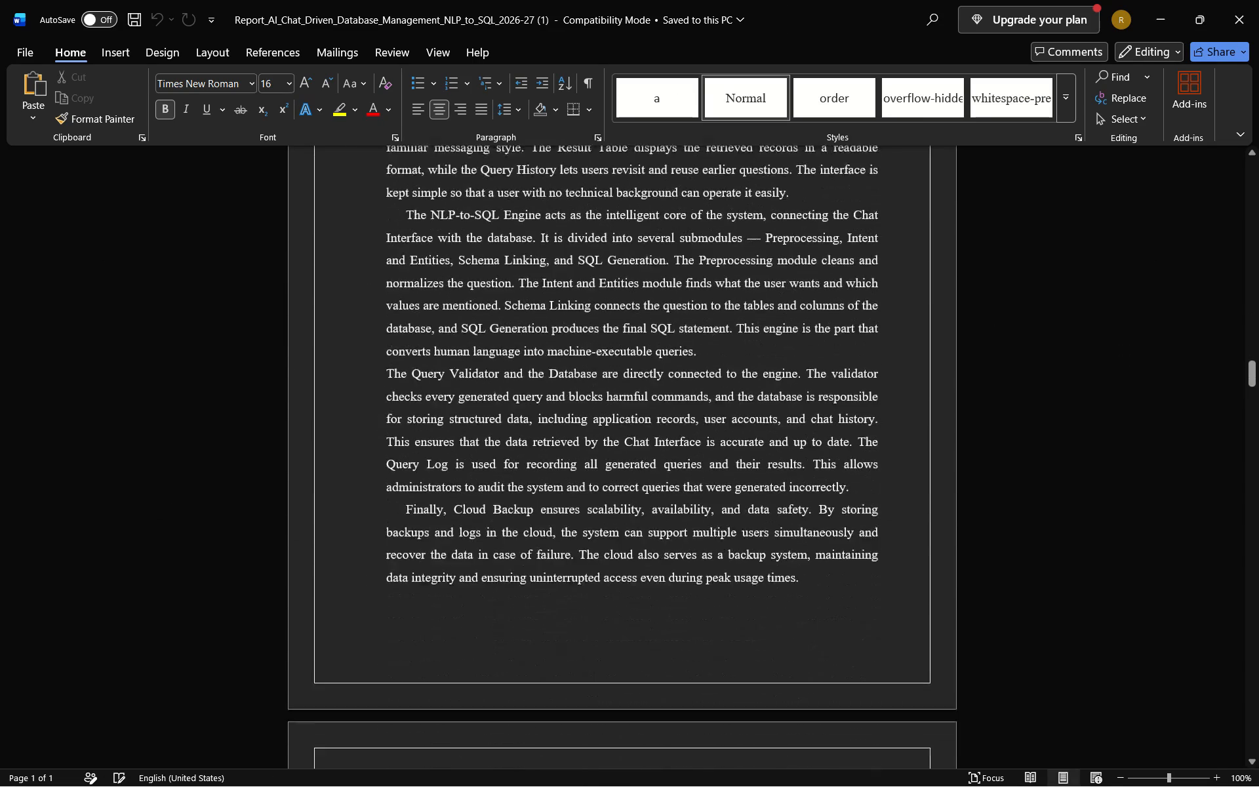
scroll(716, 575, "down", 13)
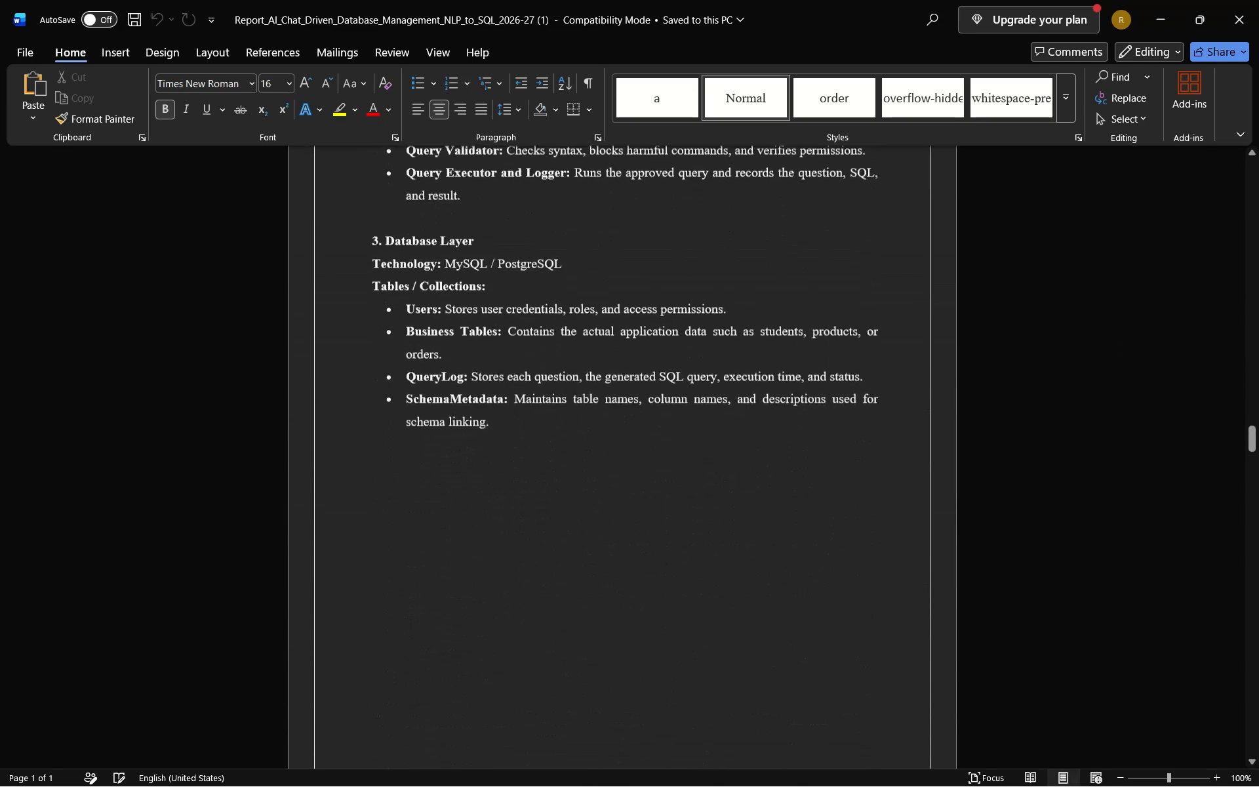
scroll(716, 575, "down", 11)
scroll(716, 575, "up", 3)
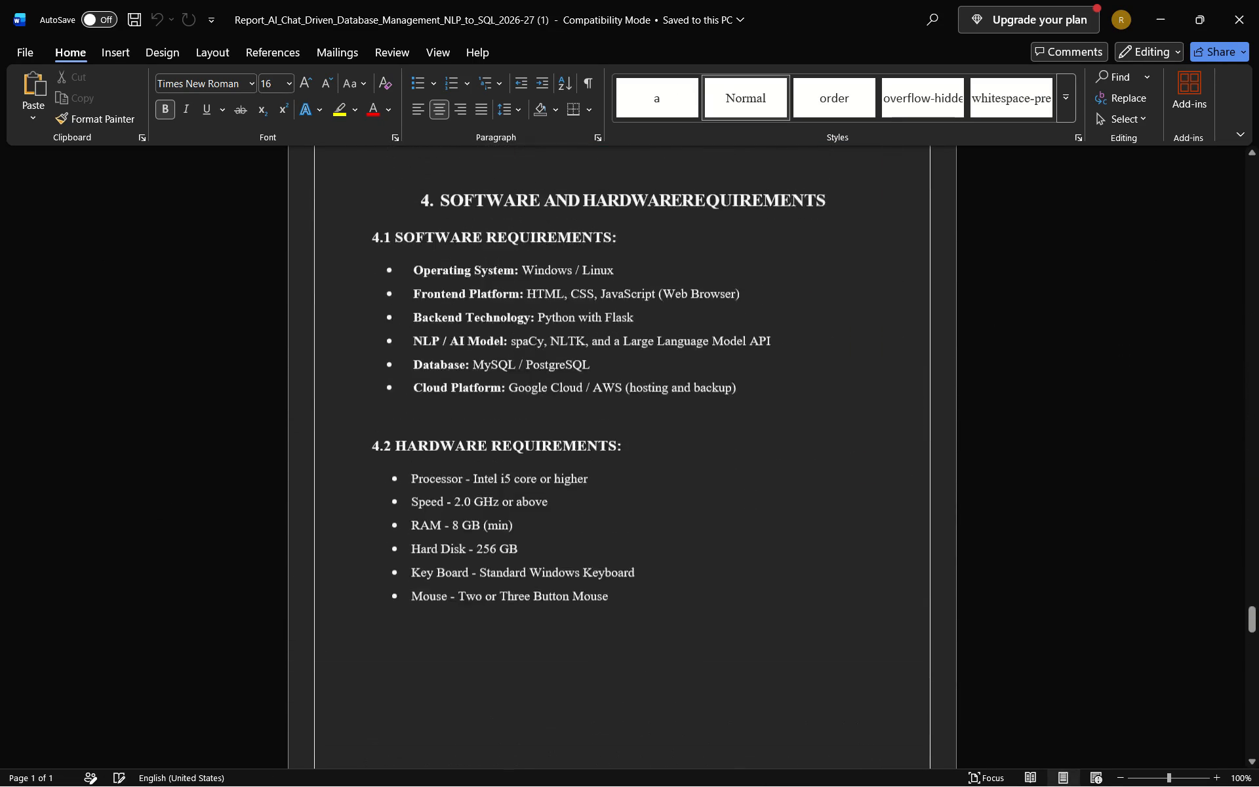
scroll(716, 575, "up", 10)
scroll(716, 575, "down", 1)
scroll(716, 575, "up", 1)
scroll(716, 575, "down", 1)
scroll(716, 575, "up", 1)
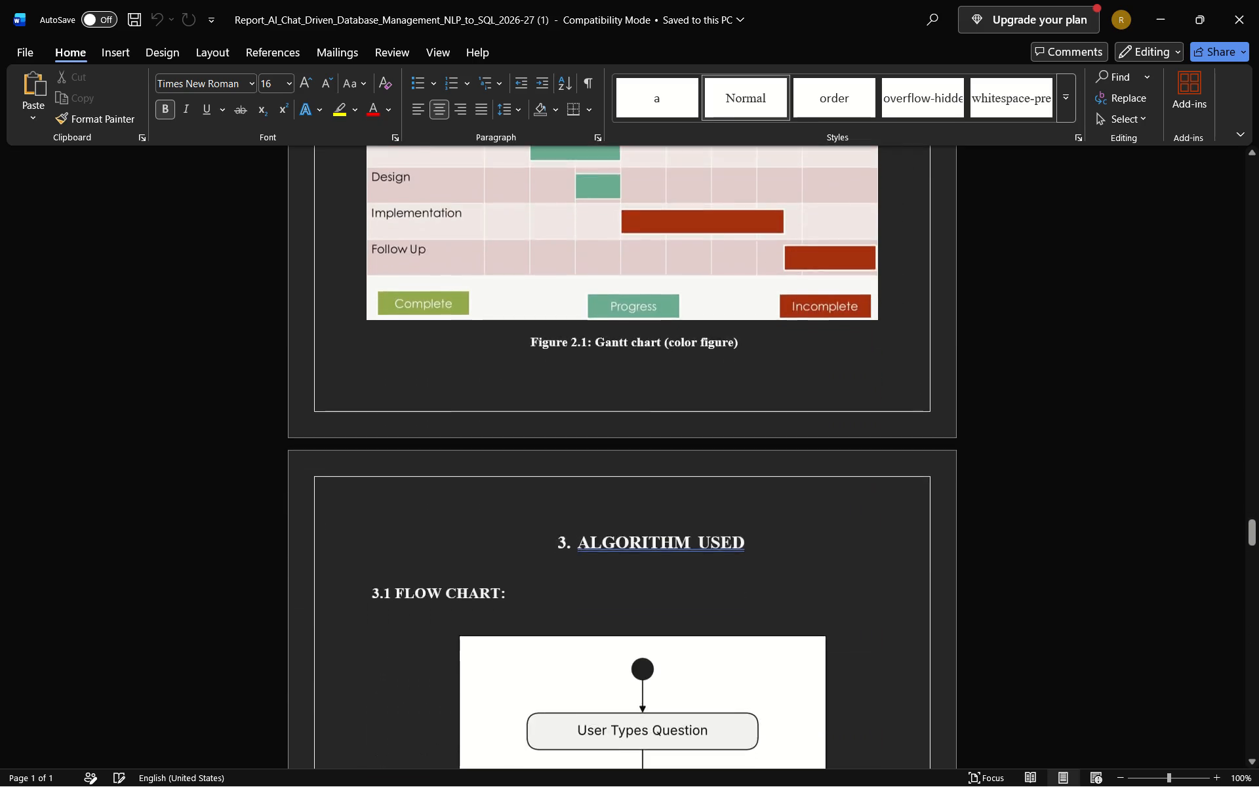
scroll(716, 575, "up", 1)
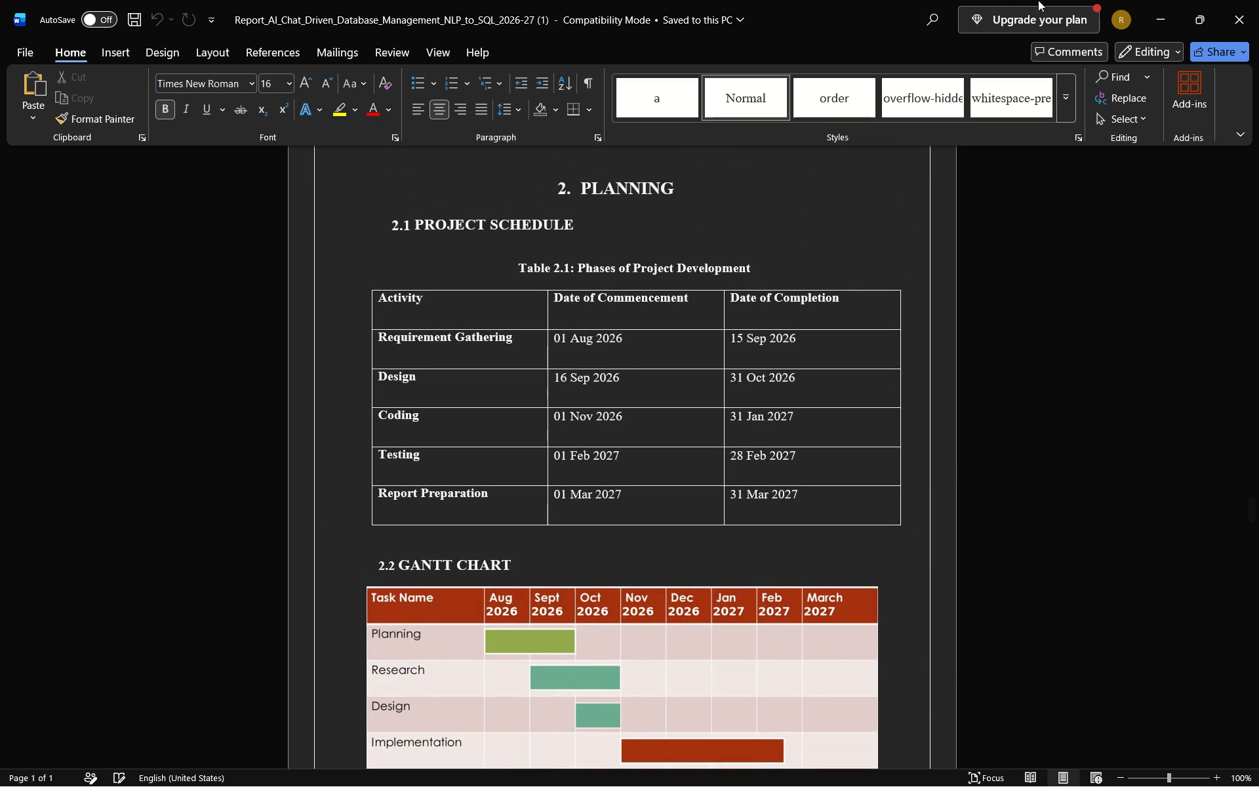
Close the AI chat-driven database management NLP-to-SQL report.
left_click(1239, 18)
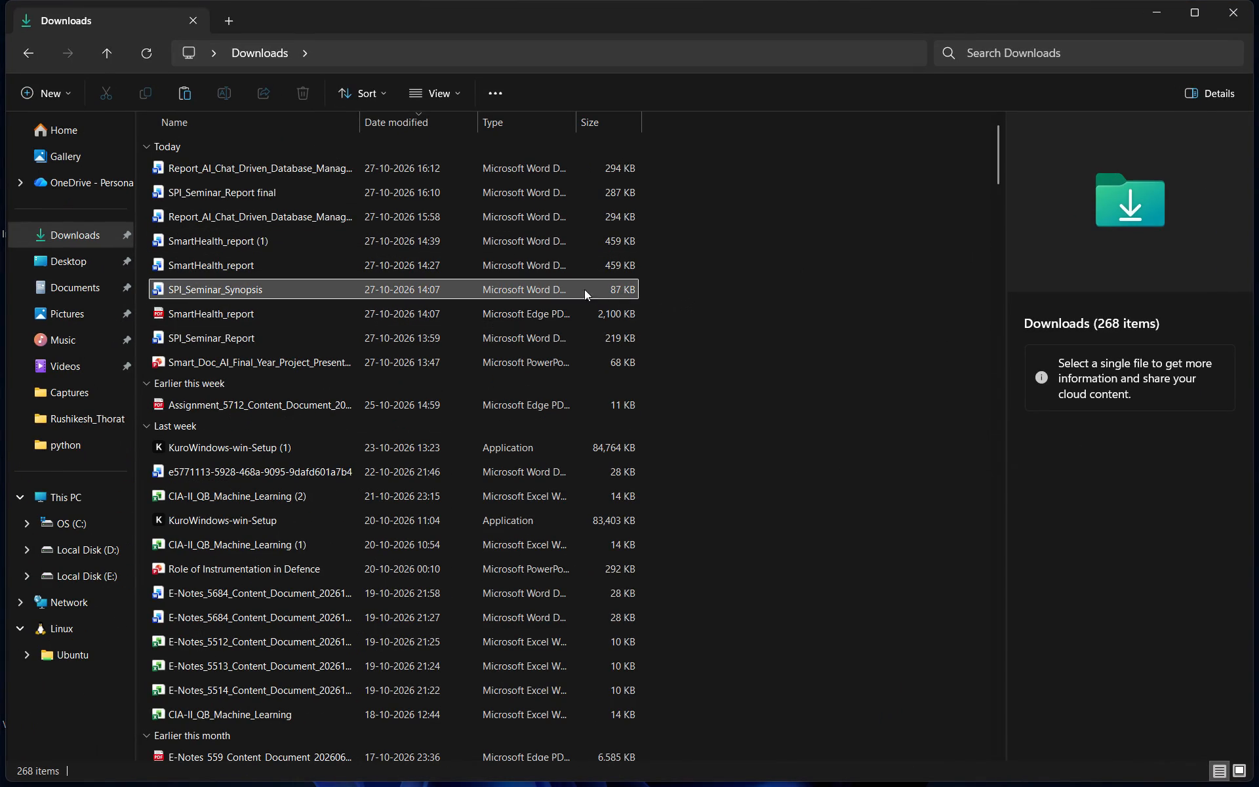
Switch to File Explorer and copy the SPI_Seminar_Synopsis Word file from the Downloads folder.
left_click_drag(744, 303, 587, 285)
left_click(763, 283)
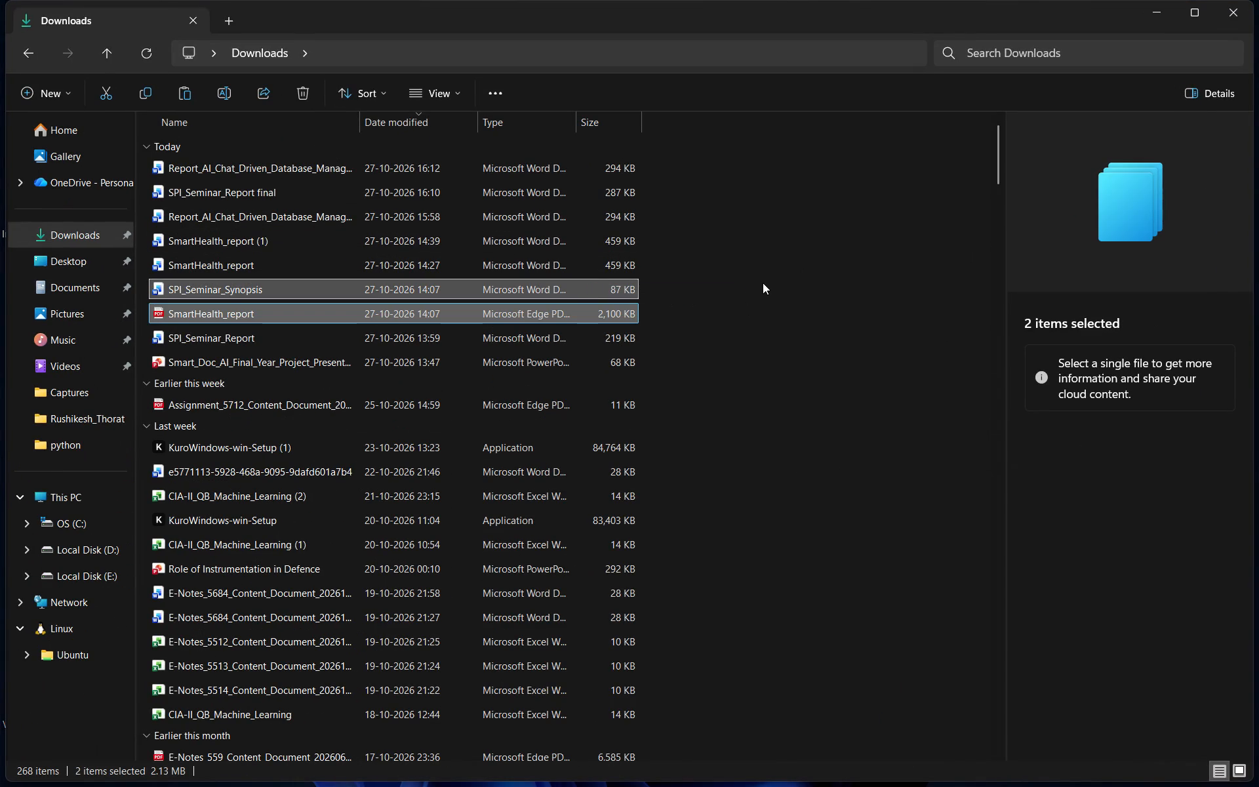
left_click_drag(689, 289, 582, 287)
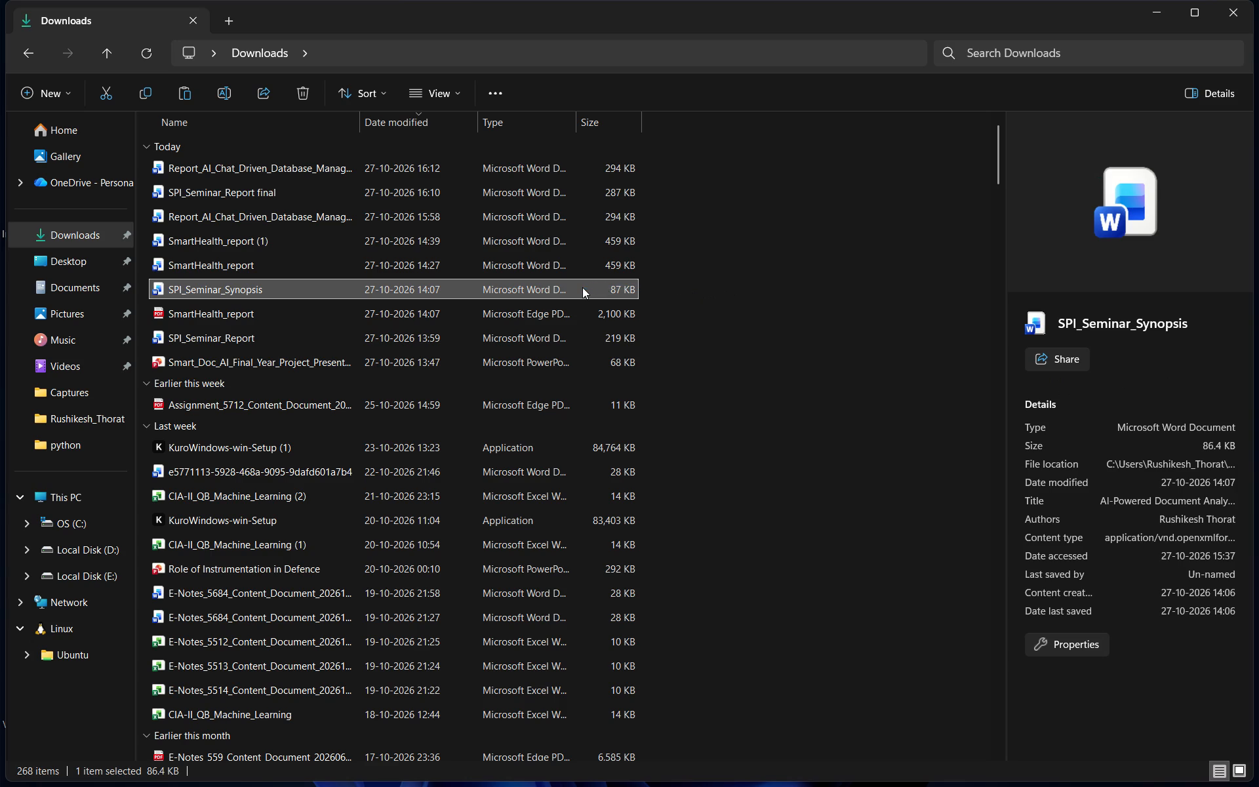
key("ctrl+c")
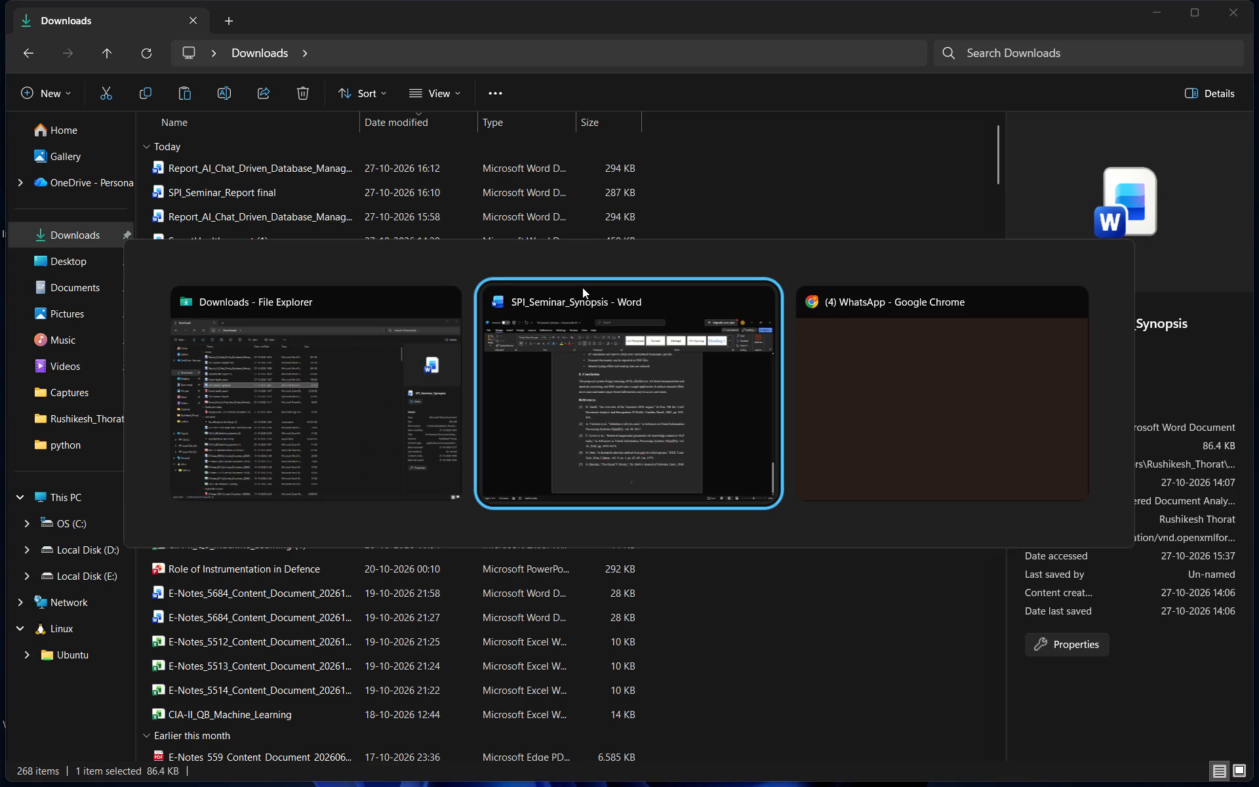